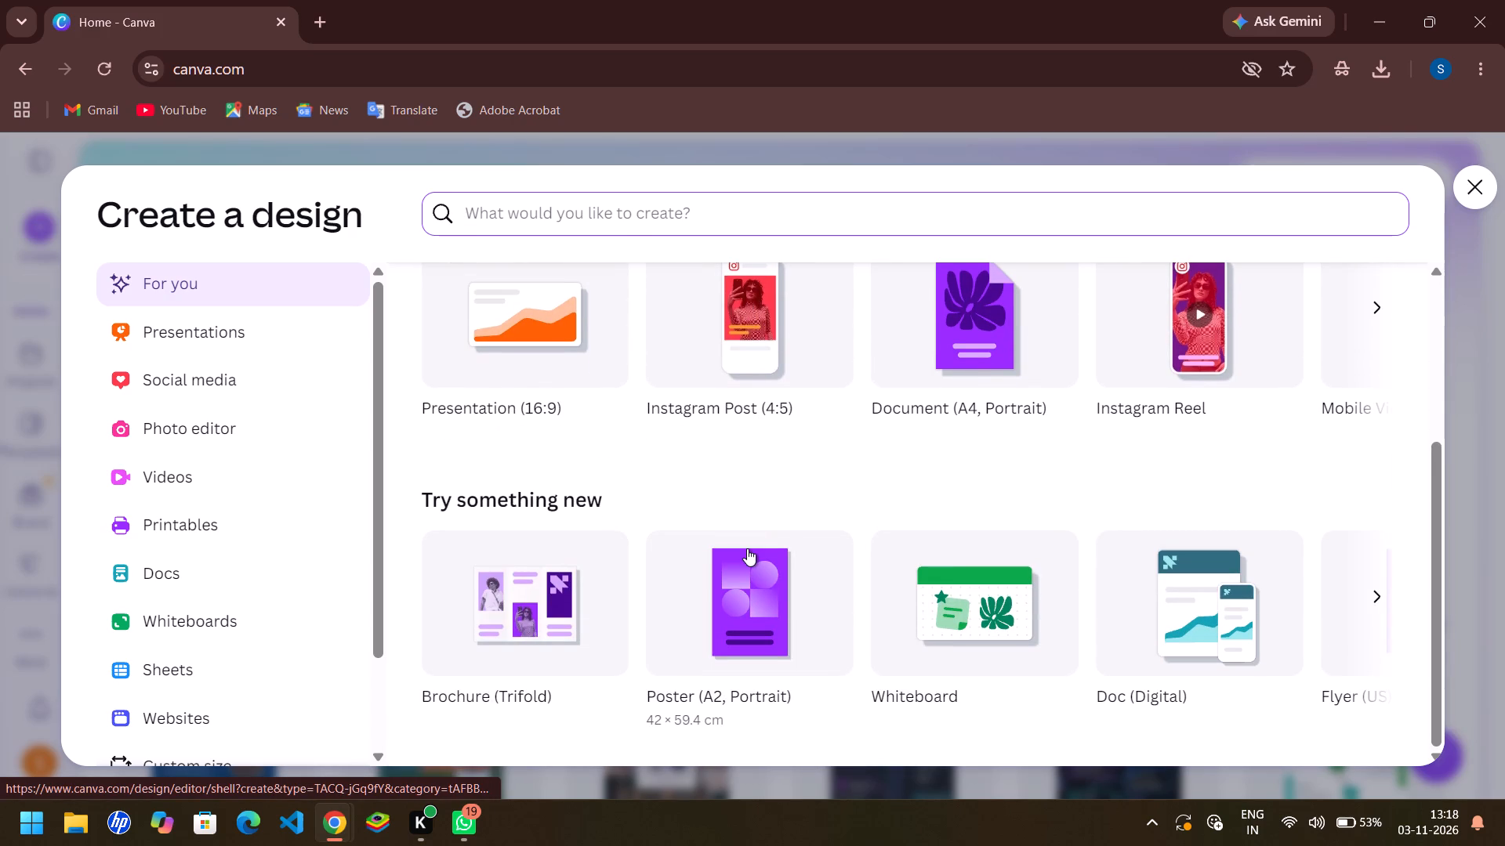
Browse the full range of design types and create a blank Desktop Wallpaper design from the Office and business category.
scroll(747, 548, down, 1)
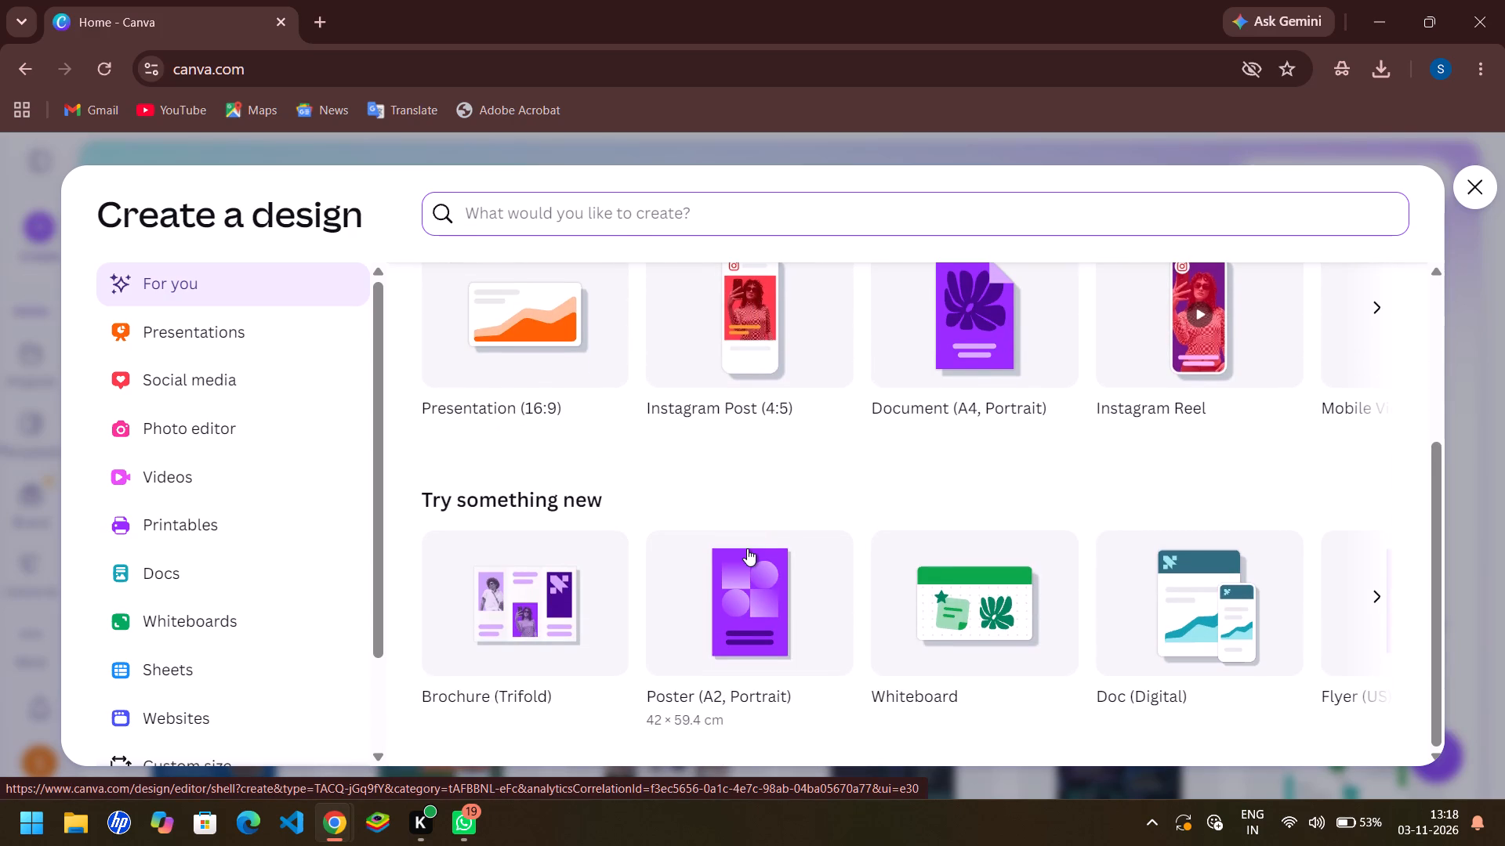
scroll(747, 548, up, 3)
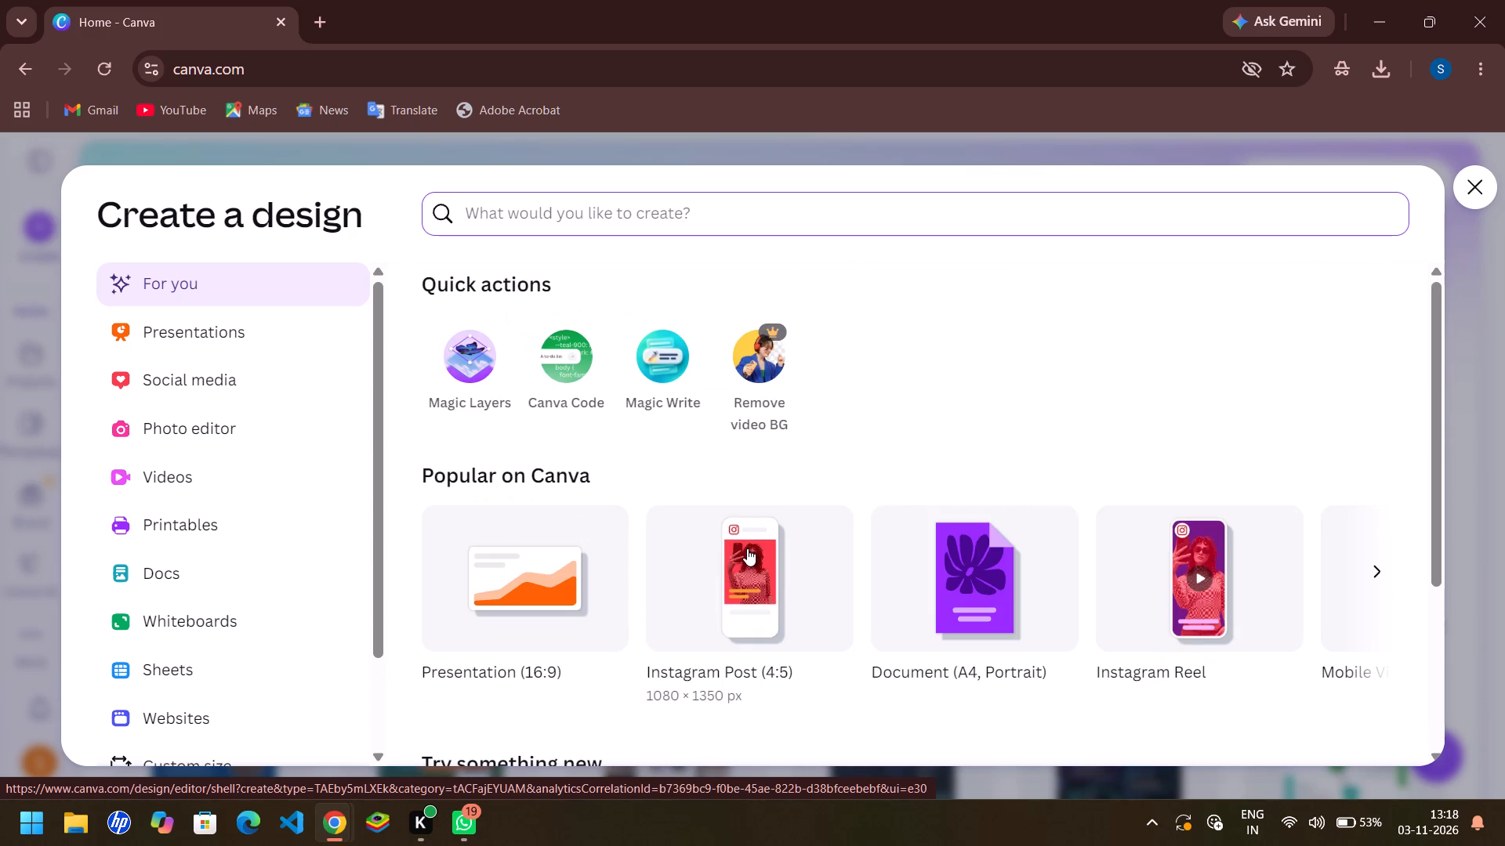
scroll(747, 548, up, 1)
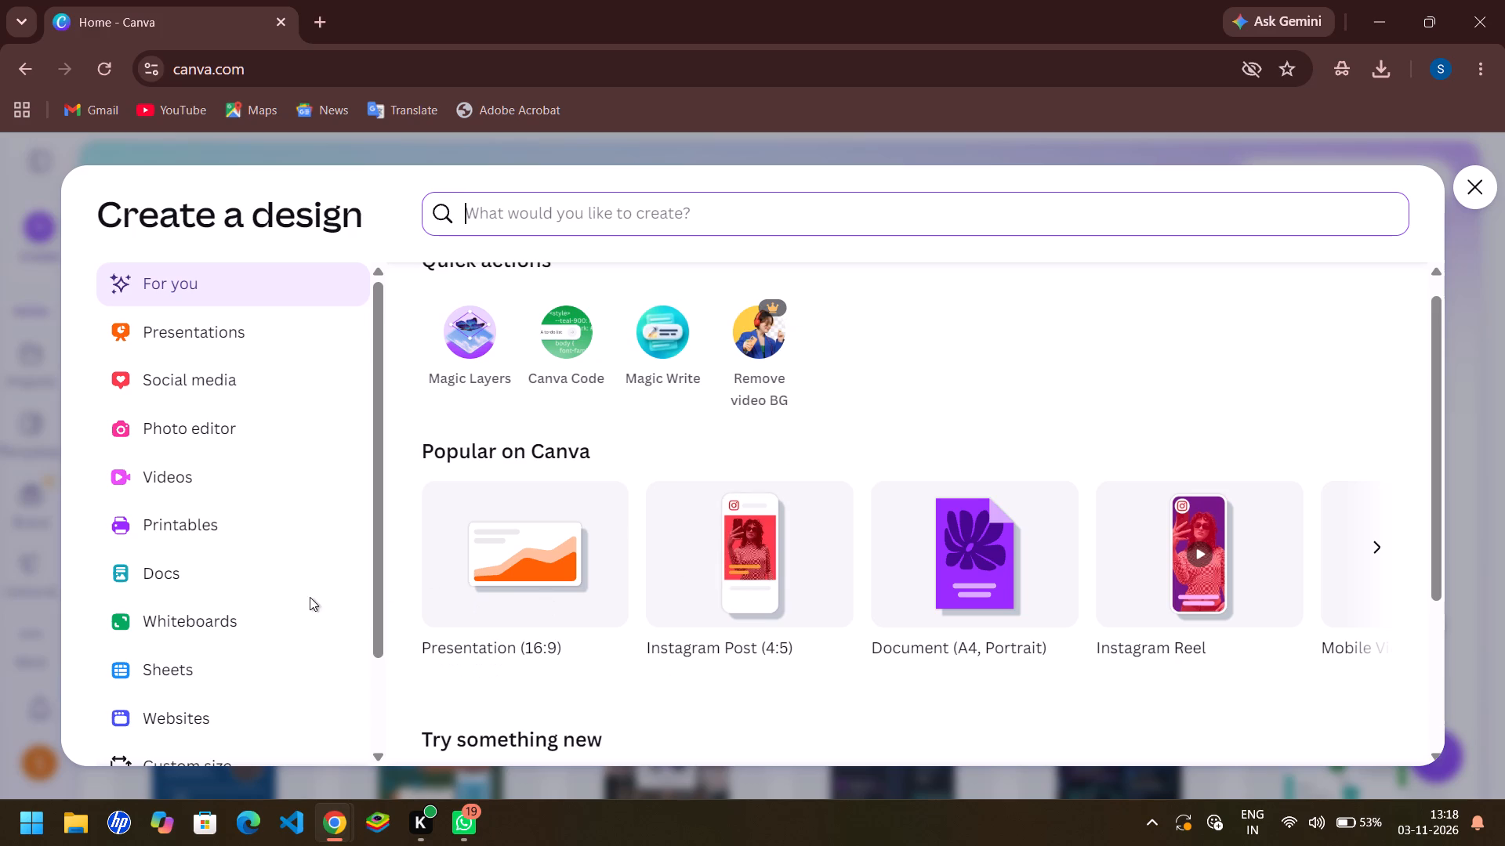
scroll(280, 518, up, 1)
scroll(280, 518, down, 2)
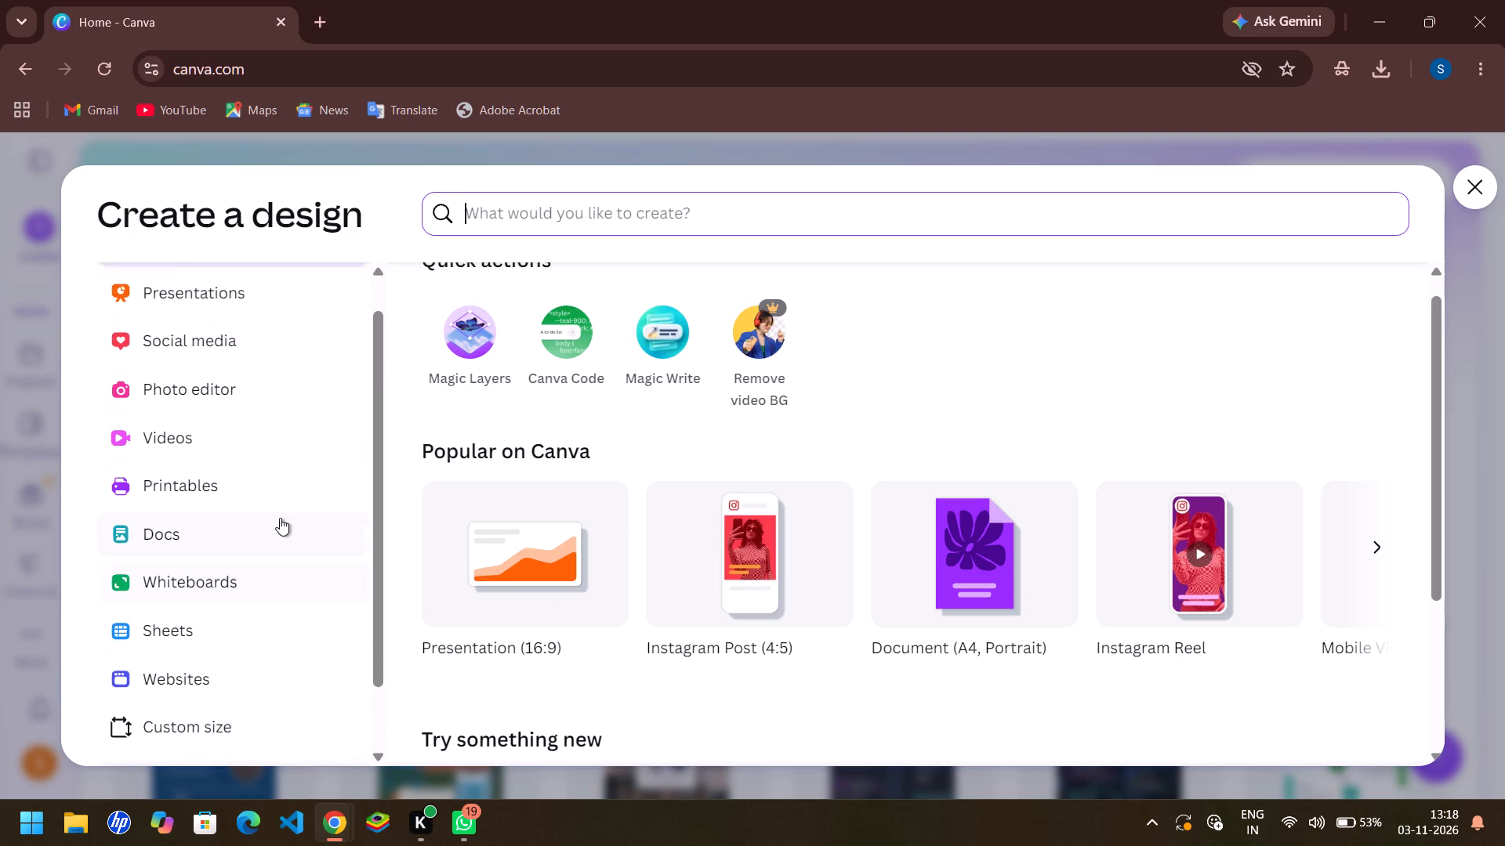
scroll(280, 518, down, 2)
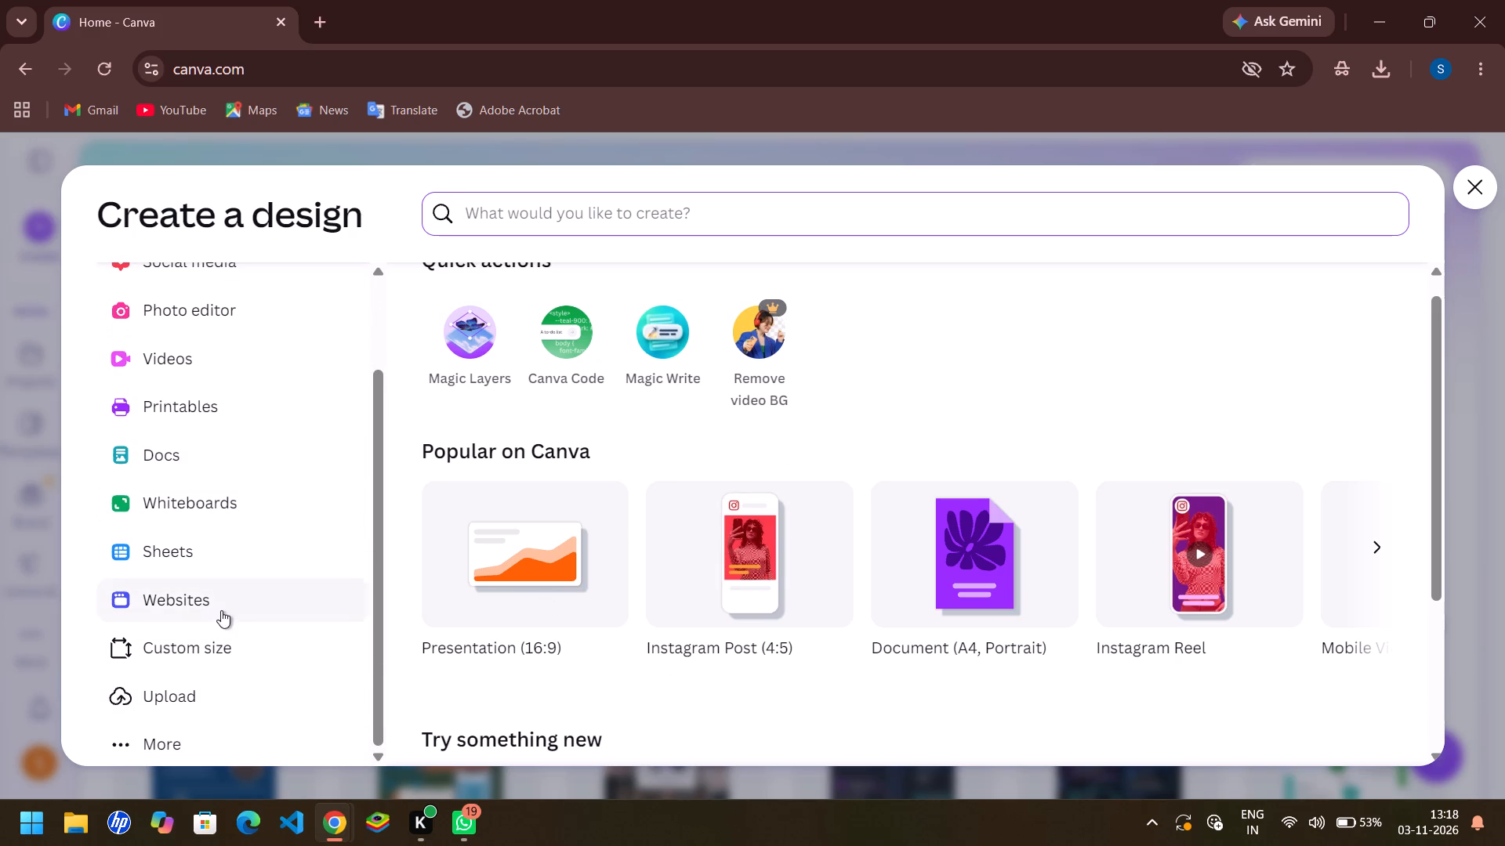
click(159, 732)
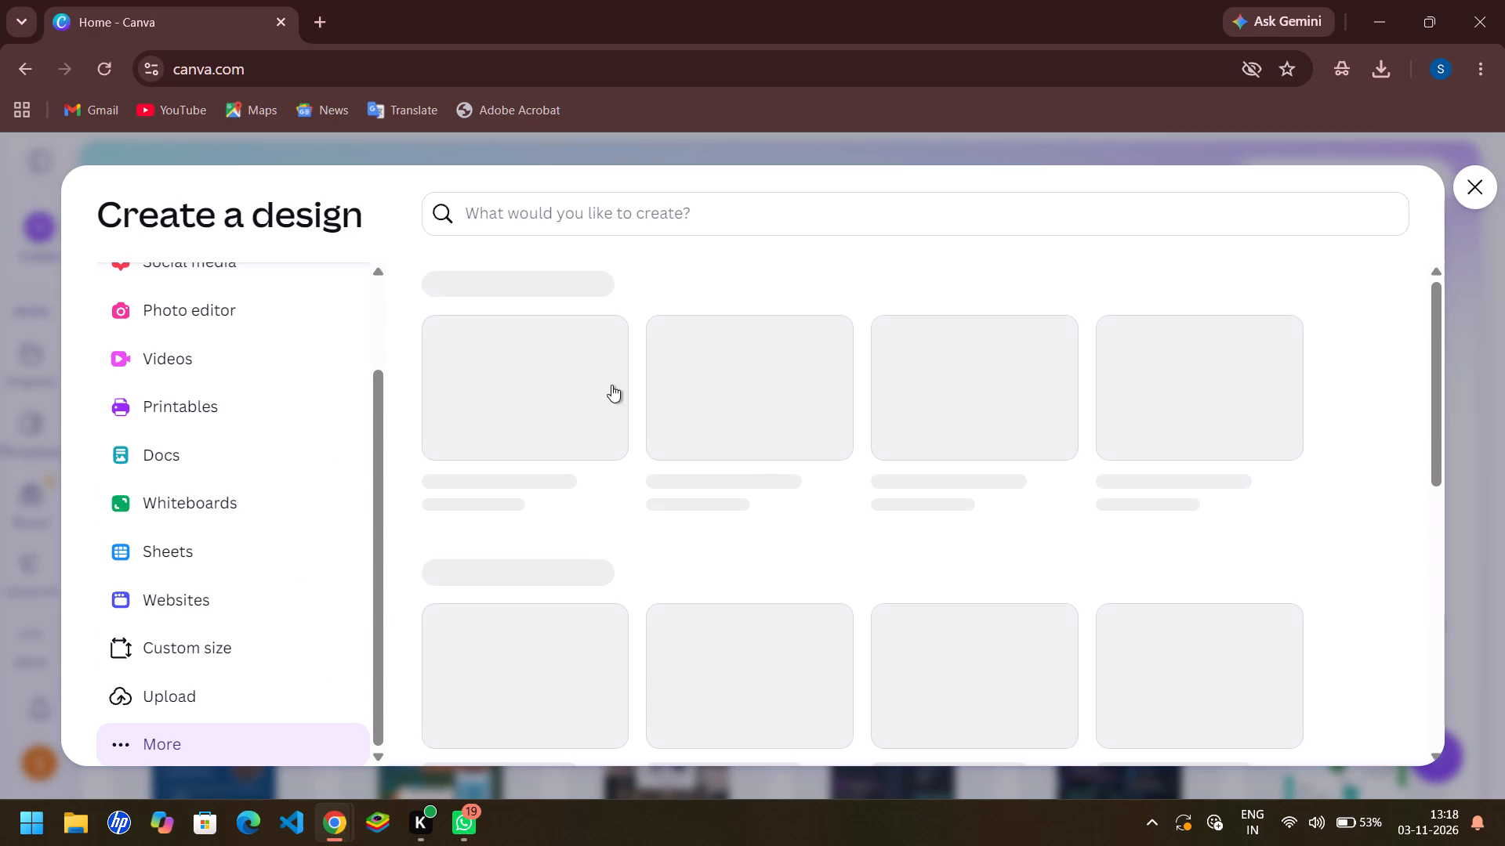
scroll(611, 385, up, 1)
scroll(611, 385, down, 1)
scroll(611, 385, up, 1)
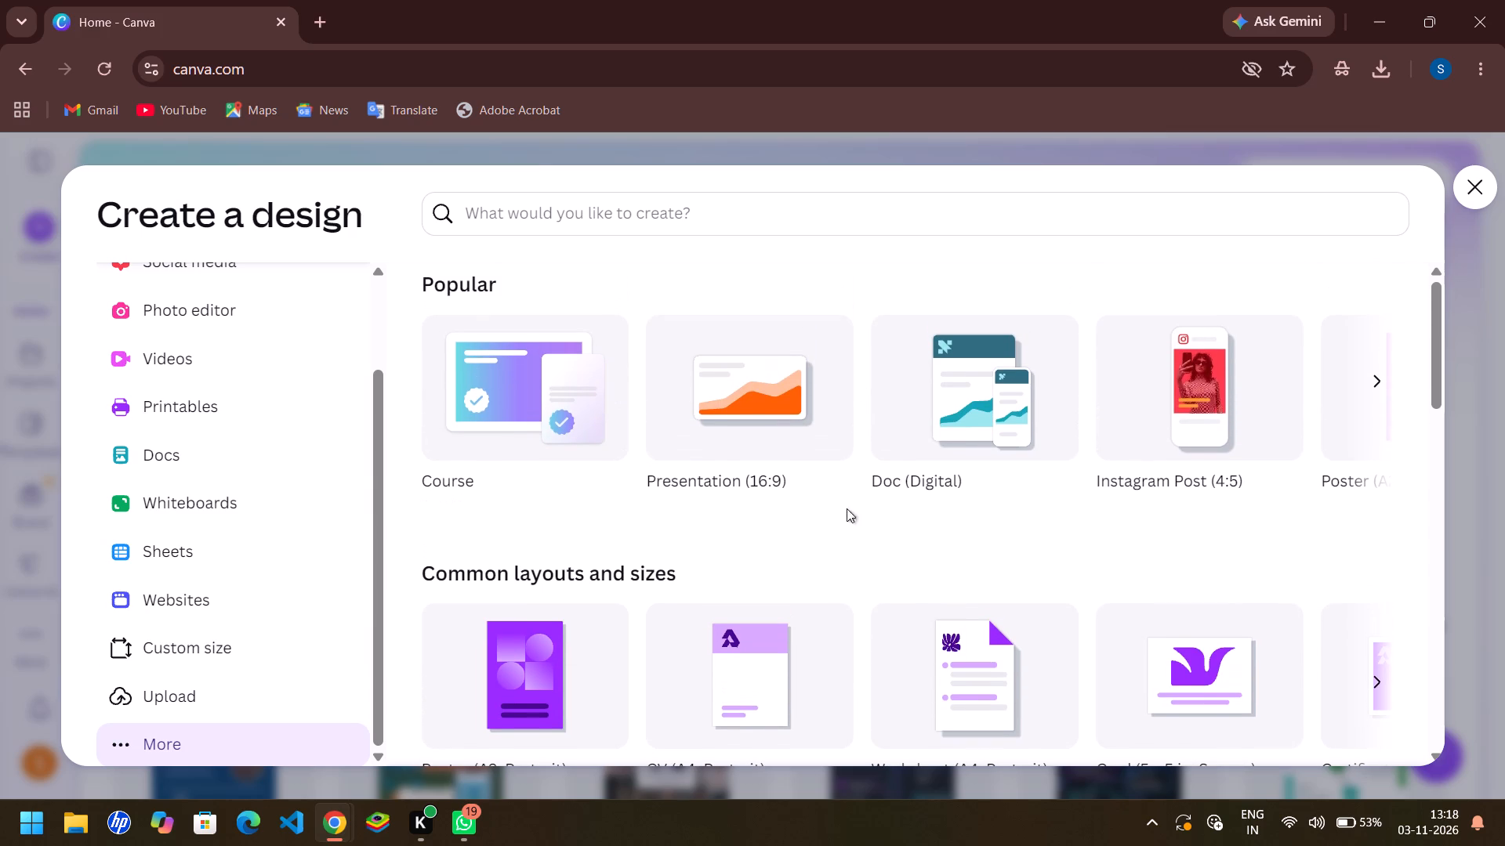
scroll(839, 530, down, 4)
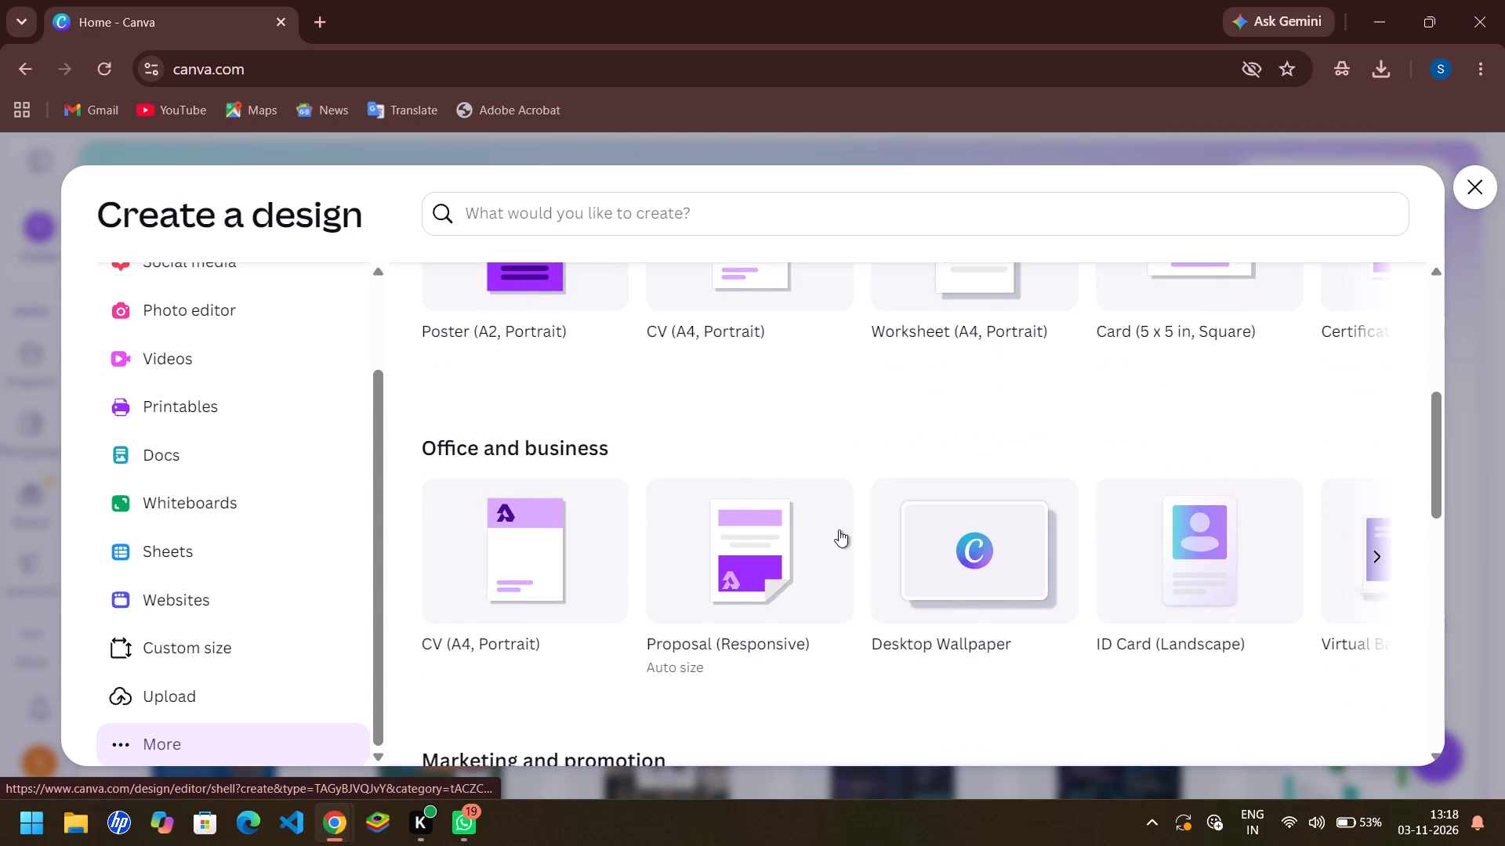
scroll(839, 530, down, 2)
scroll(839, 530, up, 1)
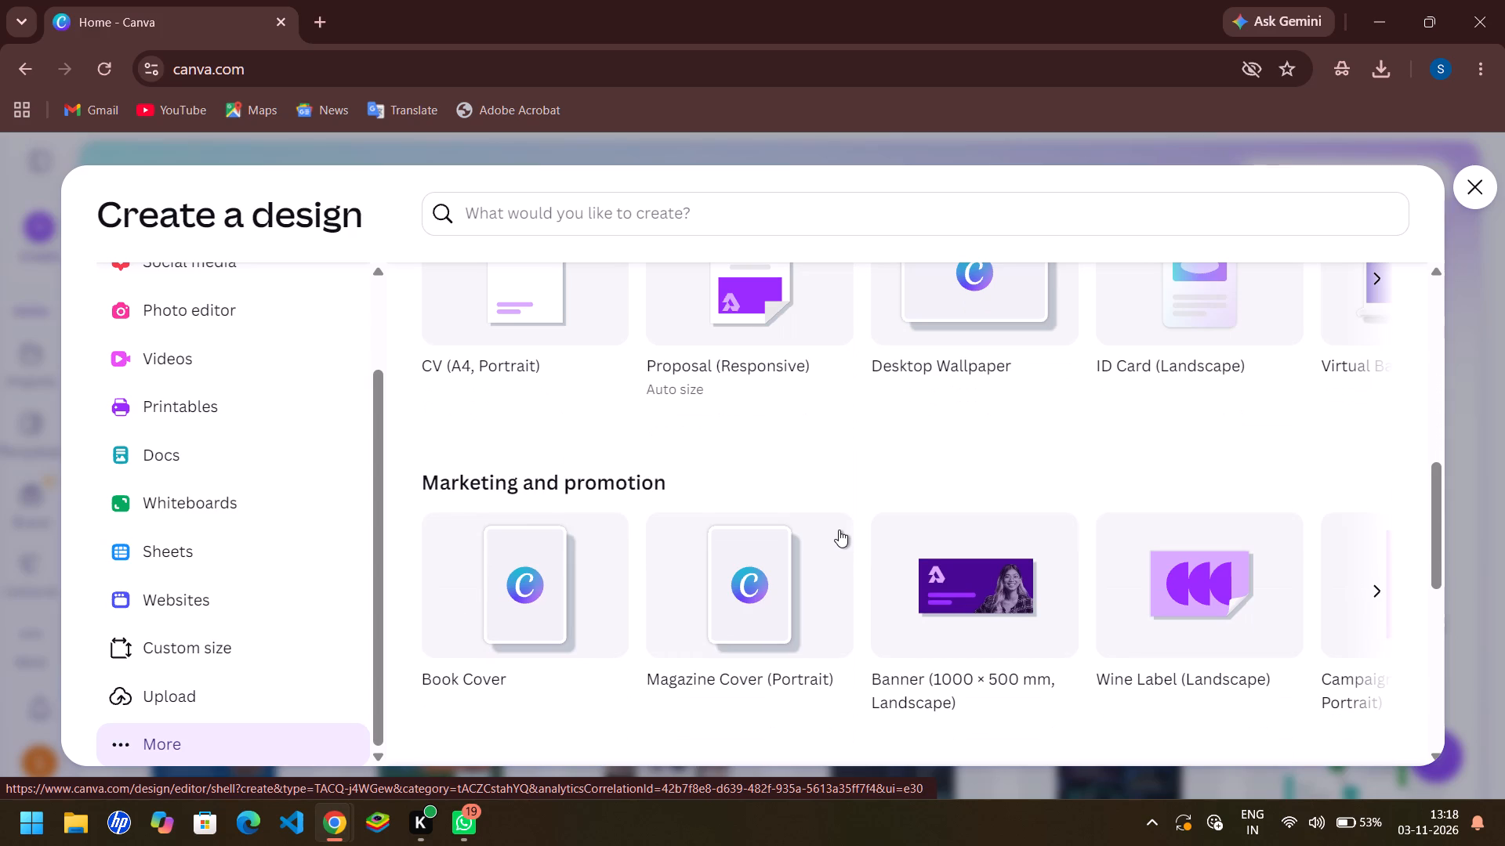
scroll(839, 530, up, 2)
click(995, 356)
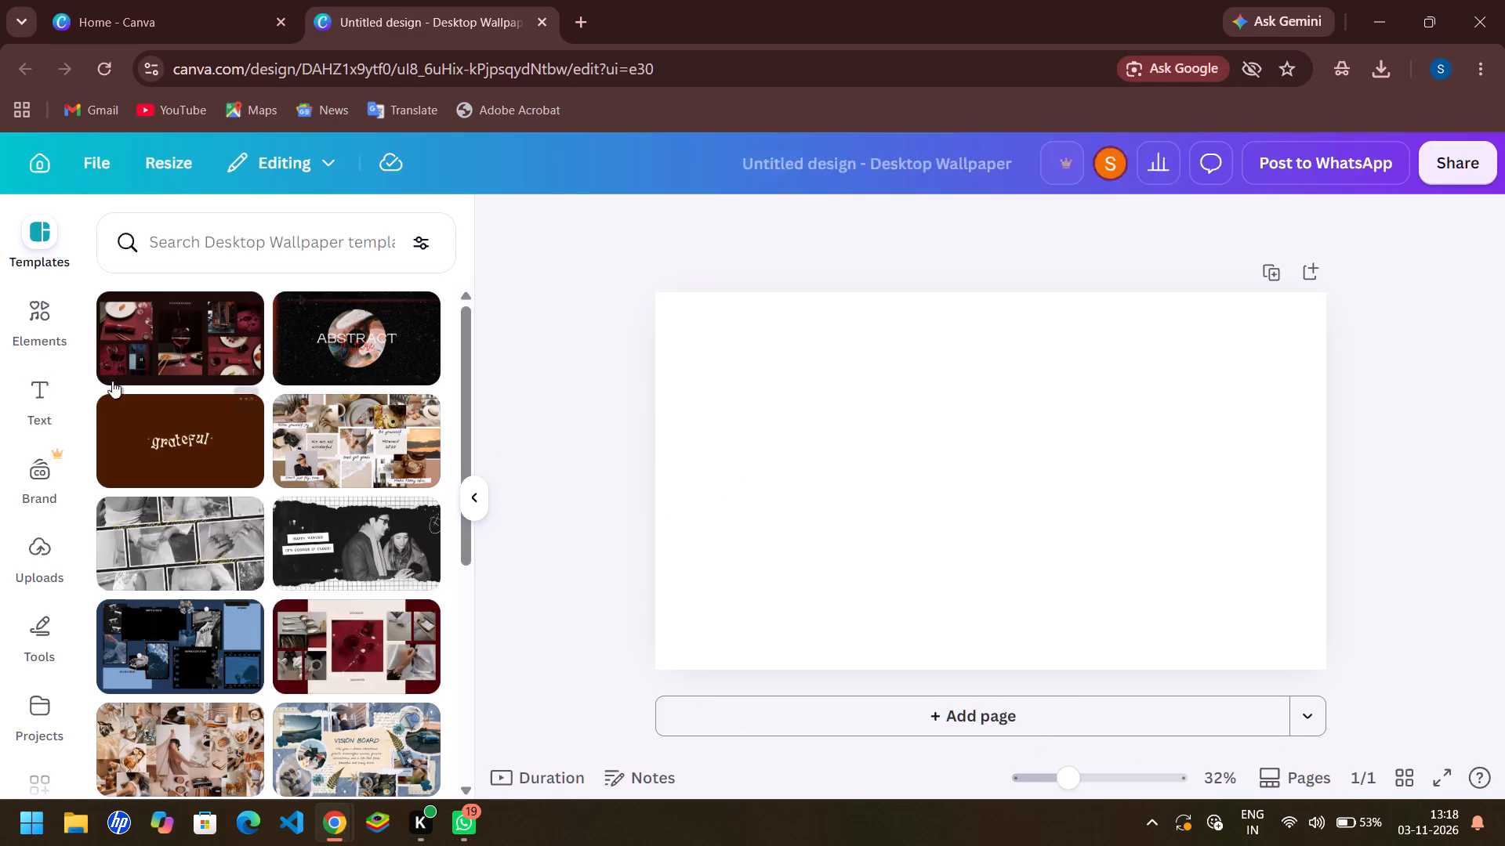
Browse the desktop wallpaper templates and apply the black-and-white photo collage template reading 09.25 to the blank page.
scroll(319, 597, down, 1)
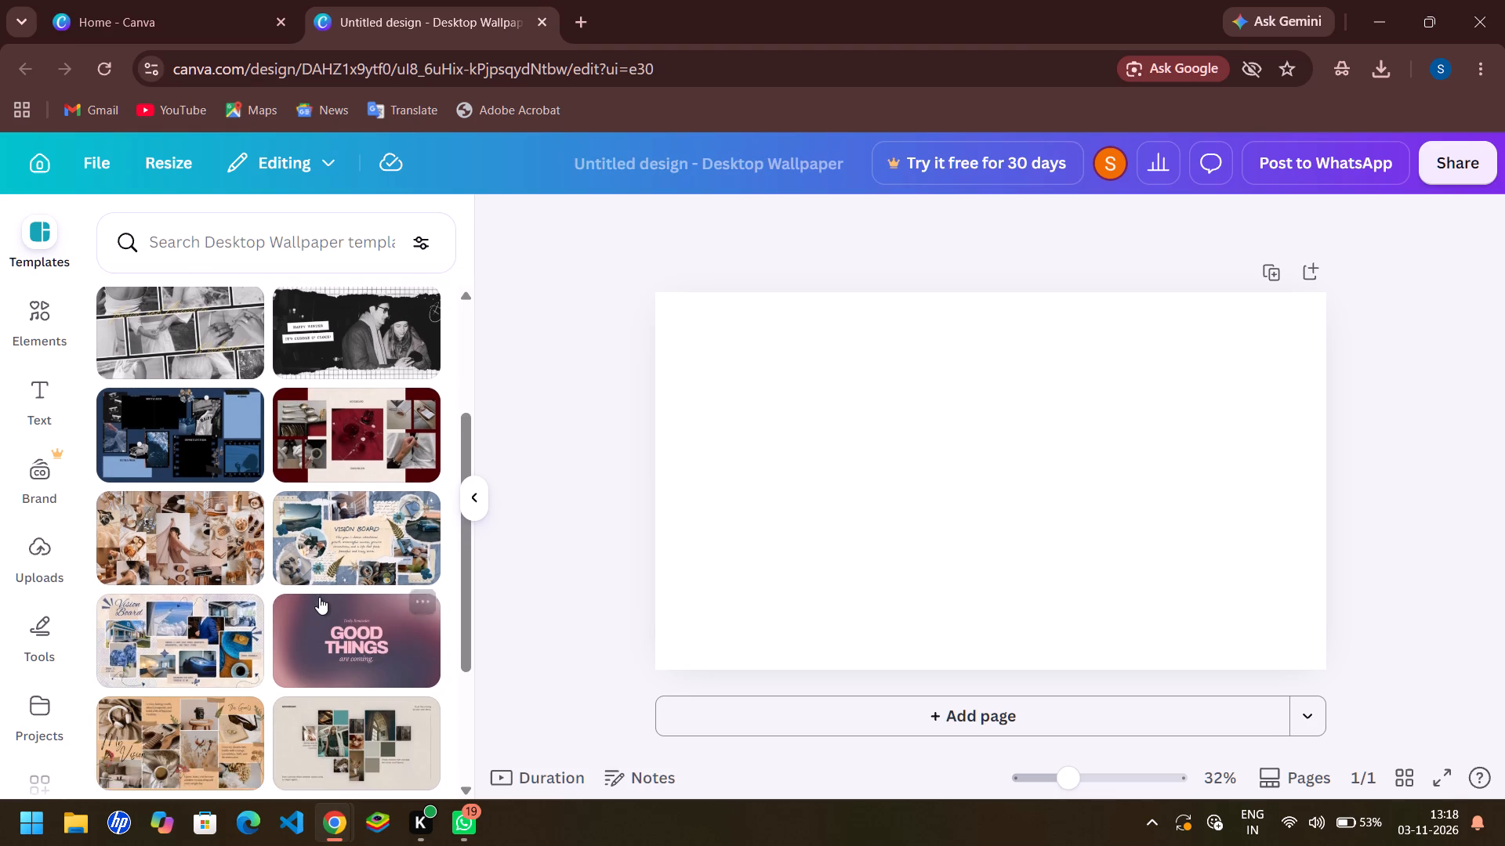
scroll(319, 597, down, 5)
scroll(319, 597, up, 1)
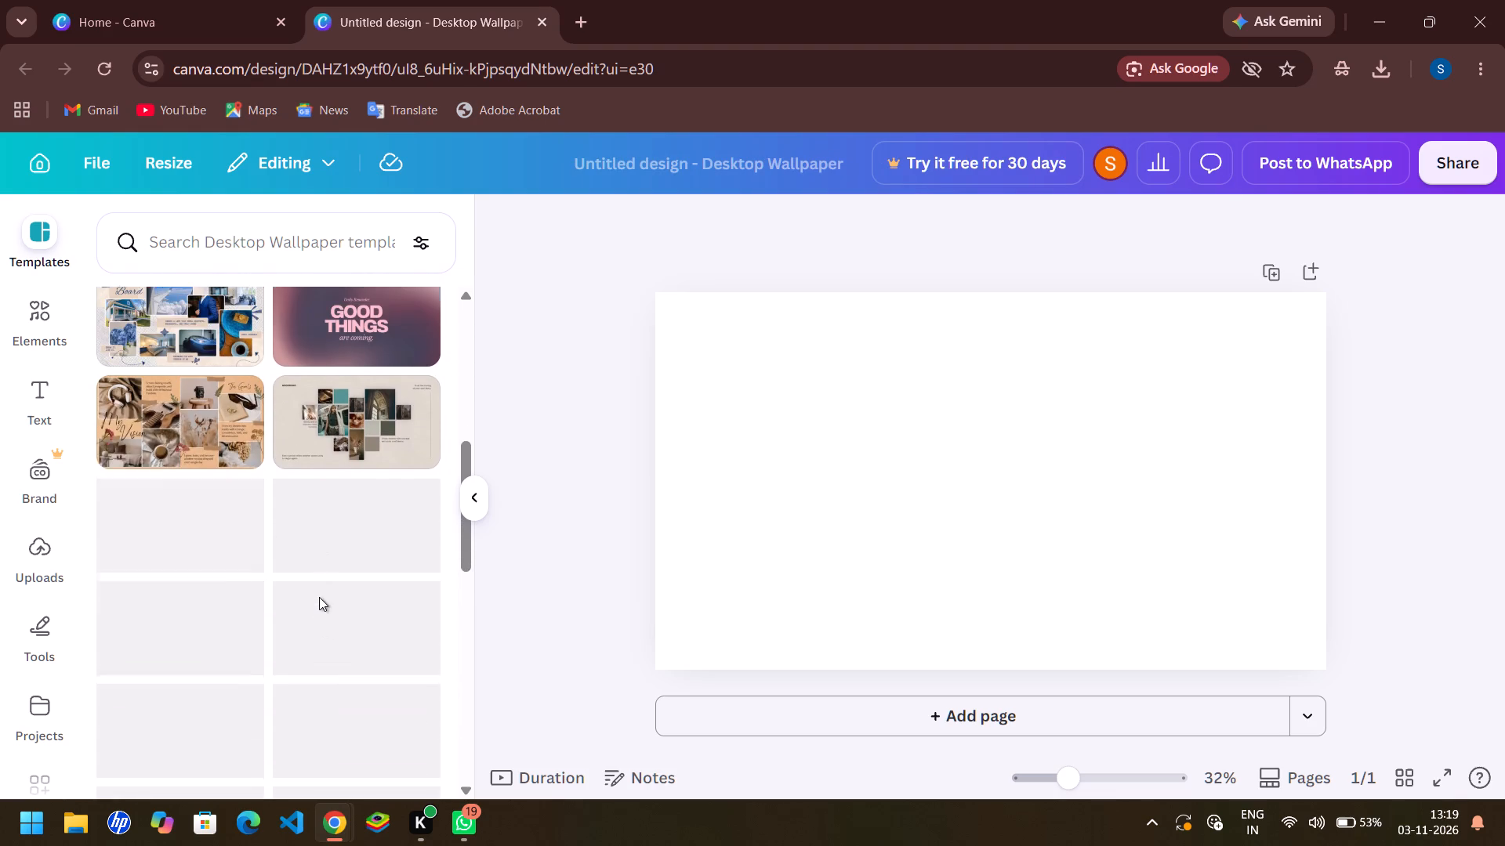
scroll(319, 597, up, 1)
scroll(319, 597, down, 2)
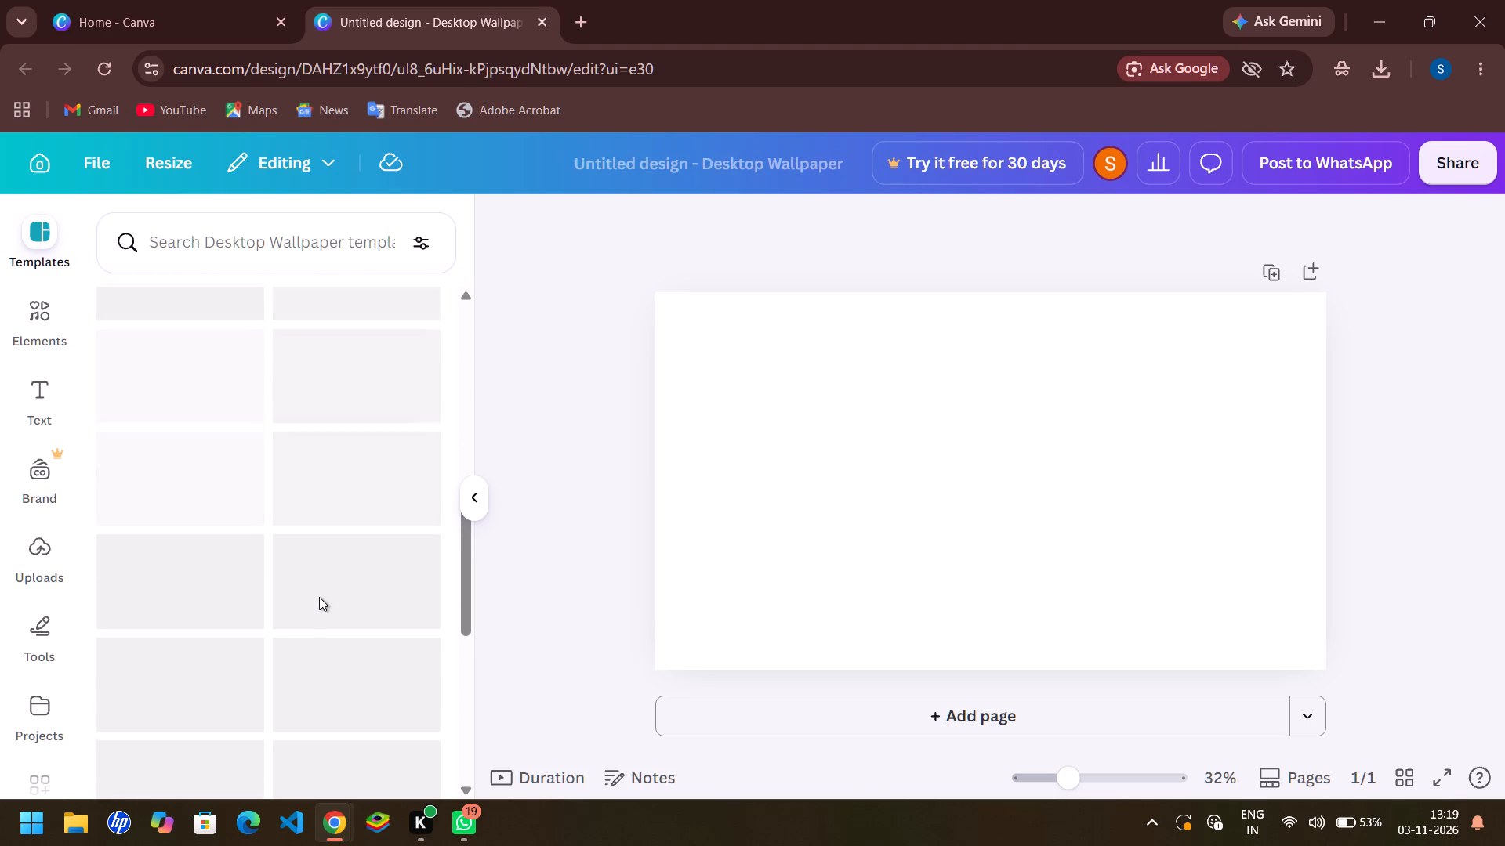
scroll(319, 597, down, 2)
scroll(319, 597, up, 3)
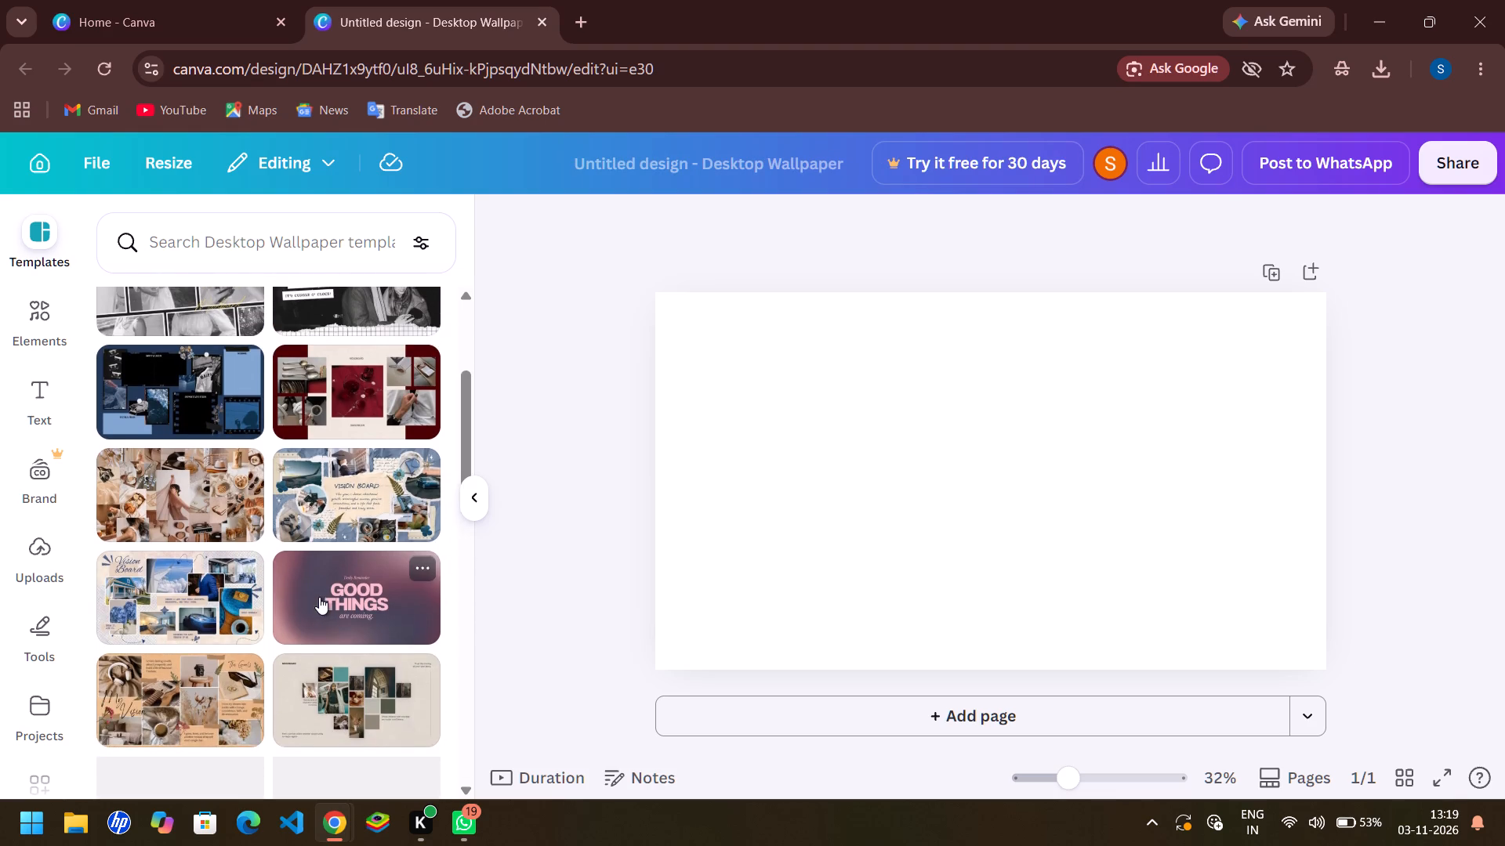
scroll(328, 528, down, 3)
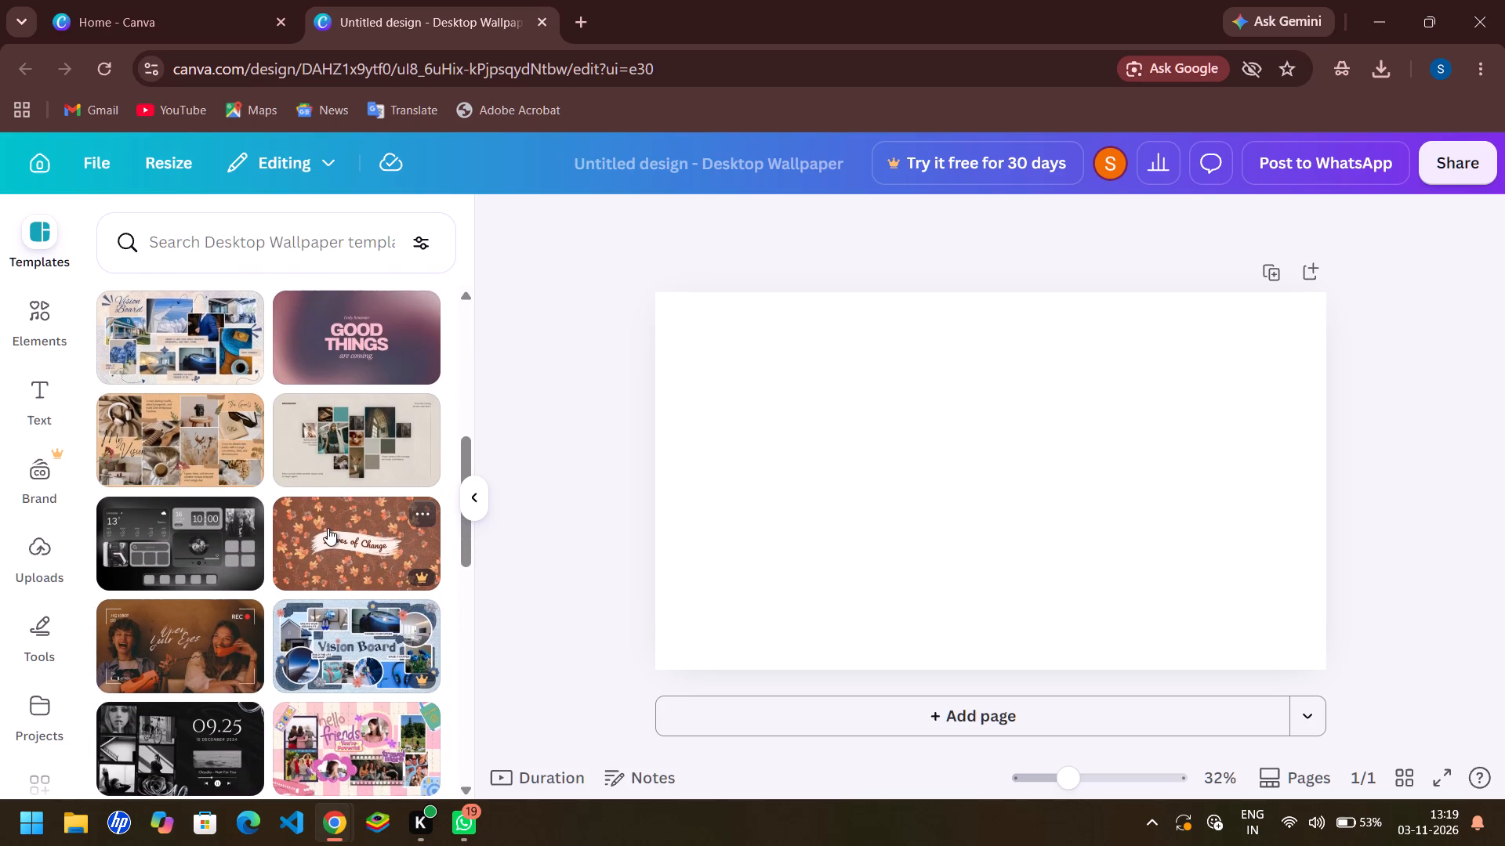
scroll(328, 528, down, 2)
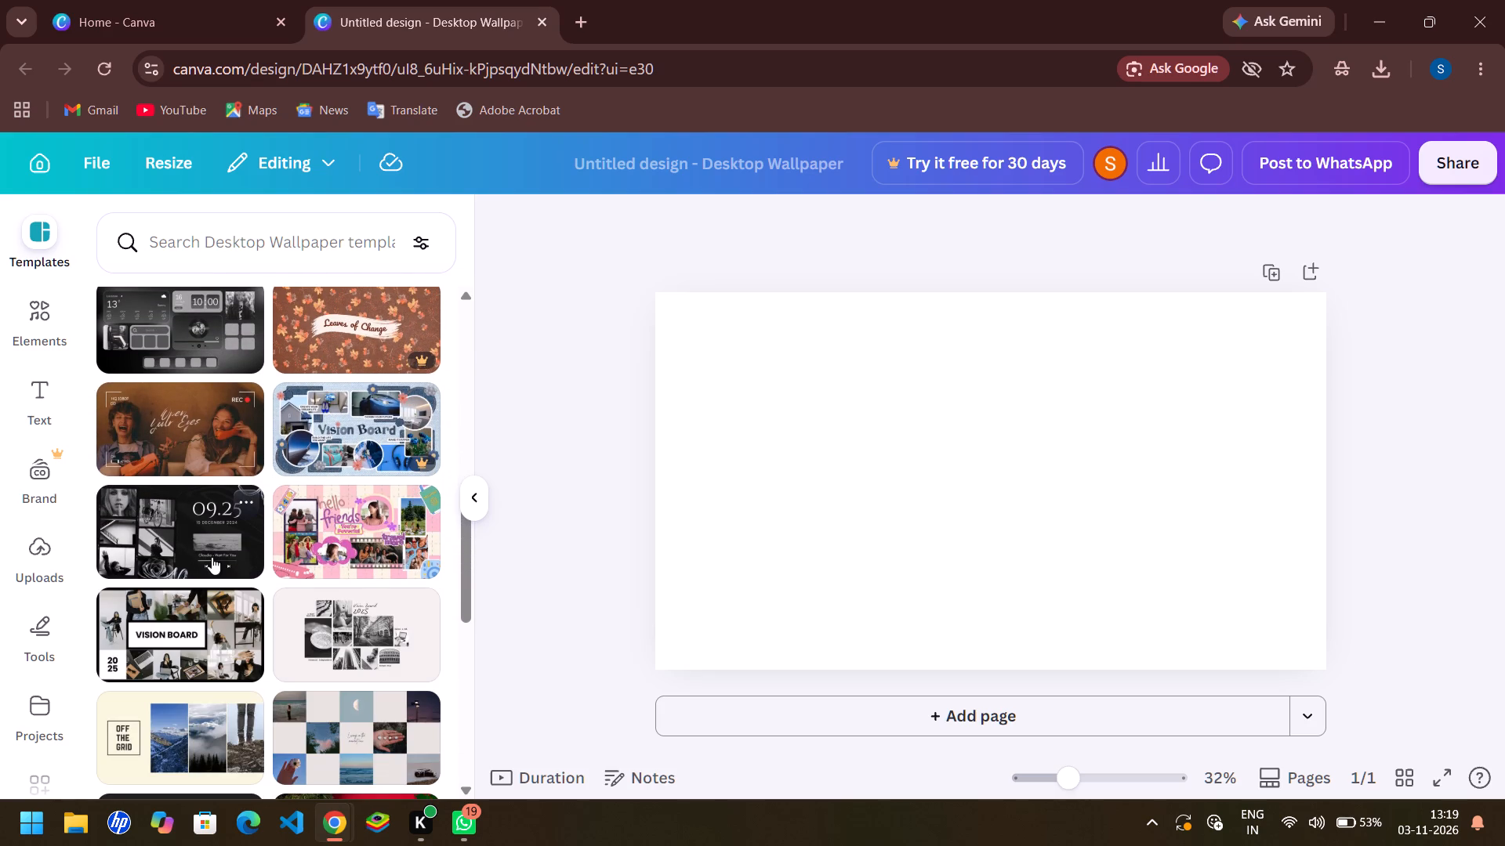
click(212, 557)
click(1041, 419)
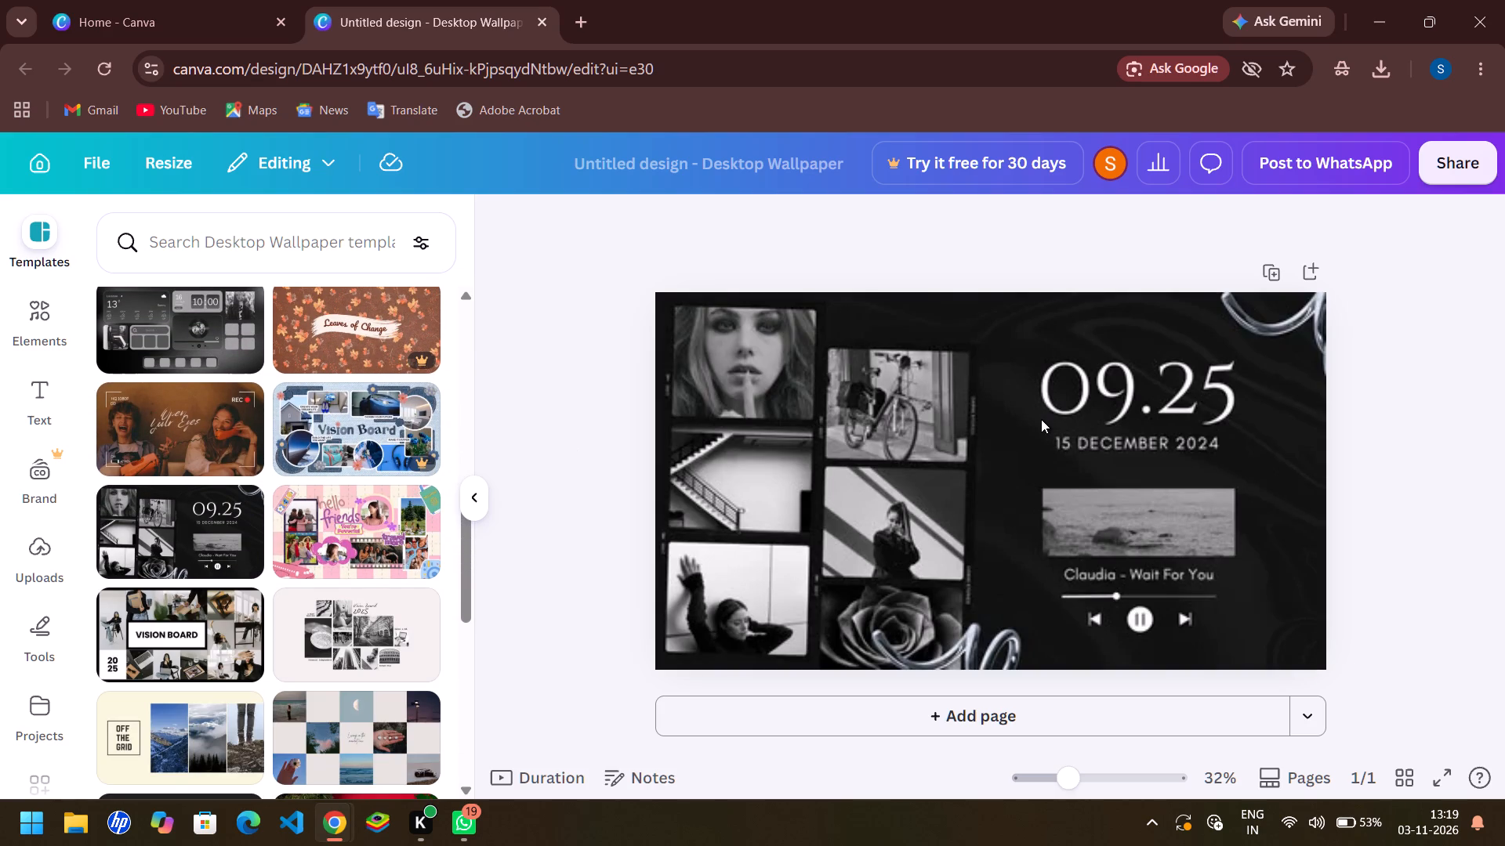
Add a second page and apply the black Conqueror sports car template to it.
click(971, 709)
scroll(914, 539, up, 1)
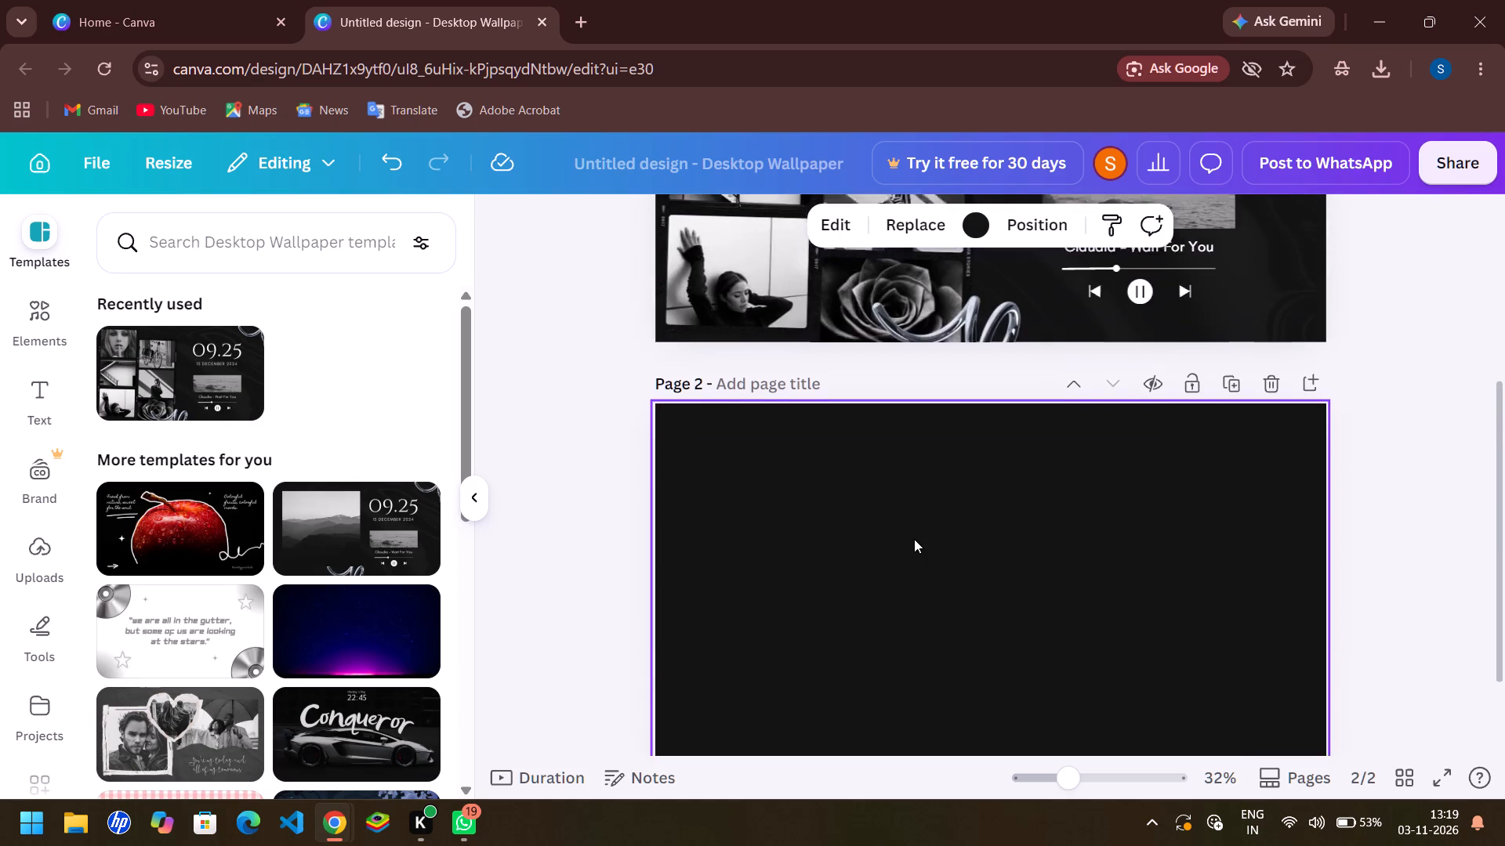
scroll(914, 539, up, 1)
scroll(914, 539, down, 3)
scroll(320, 602, down, 1)
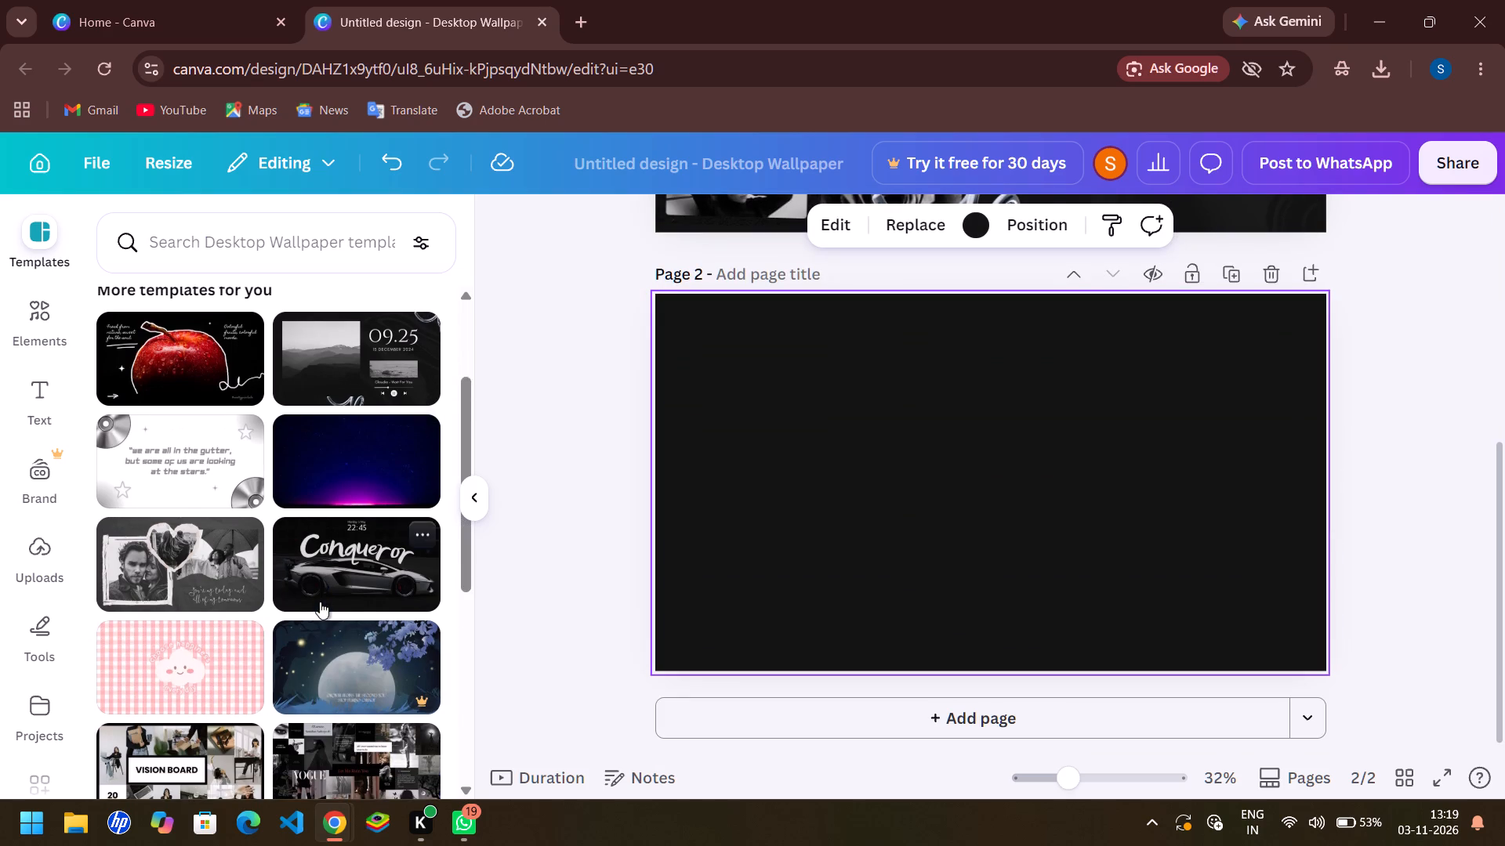
scroll(320, 602, down, 1)
click(337, 528)
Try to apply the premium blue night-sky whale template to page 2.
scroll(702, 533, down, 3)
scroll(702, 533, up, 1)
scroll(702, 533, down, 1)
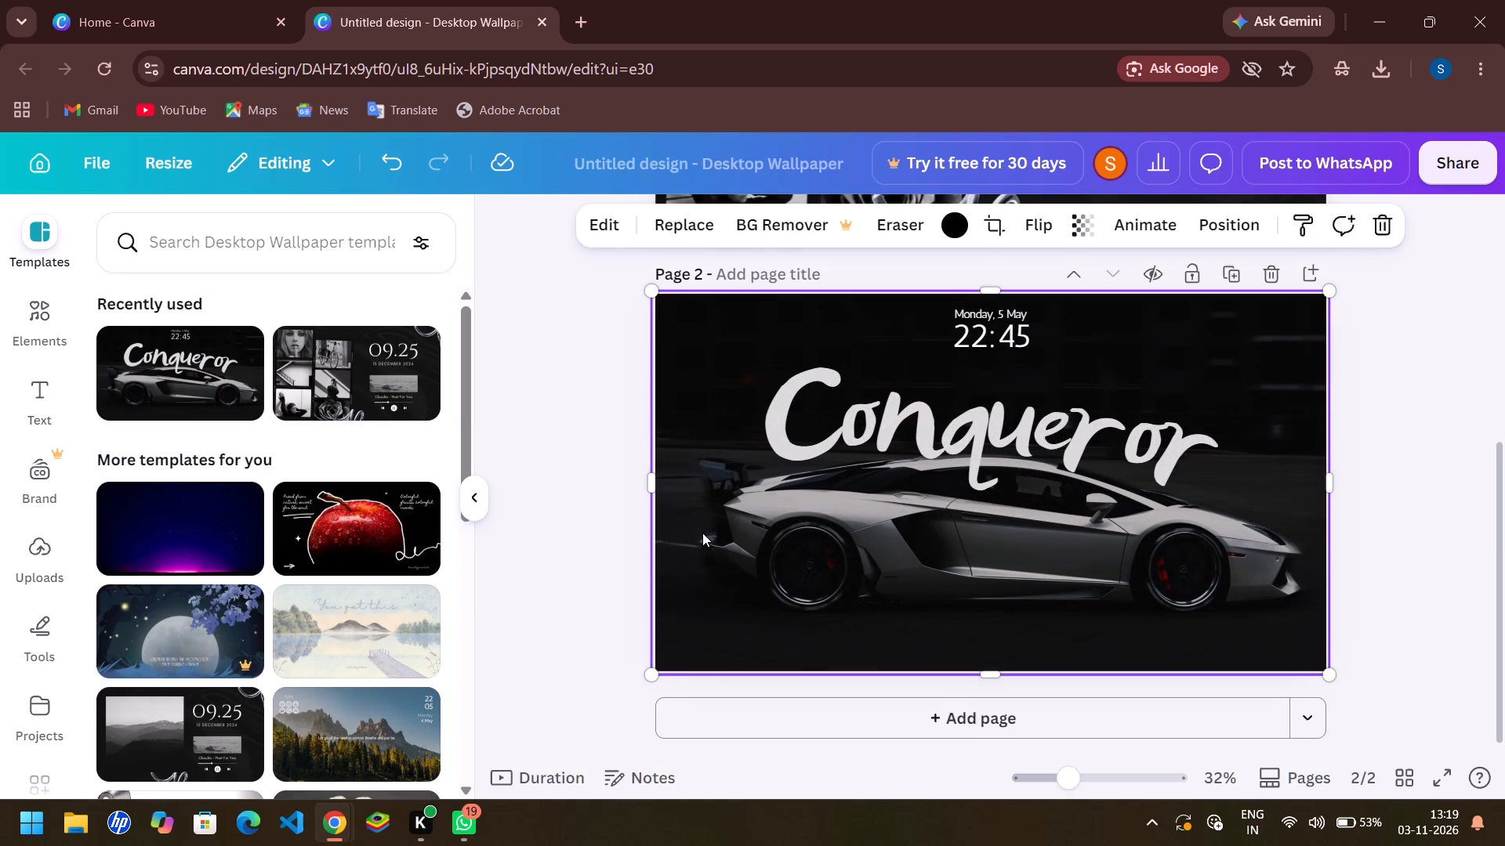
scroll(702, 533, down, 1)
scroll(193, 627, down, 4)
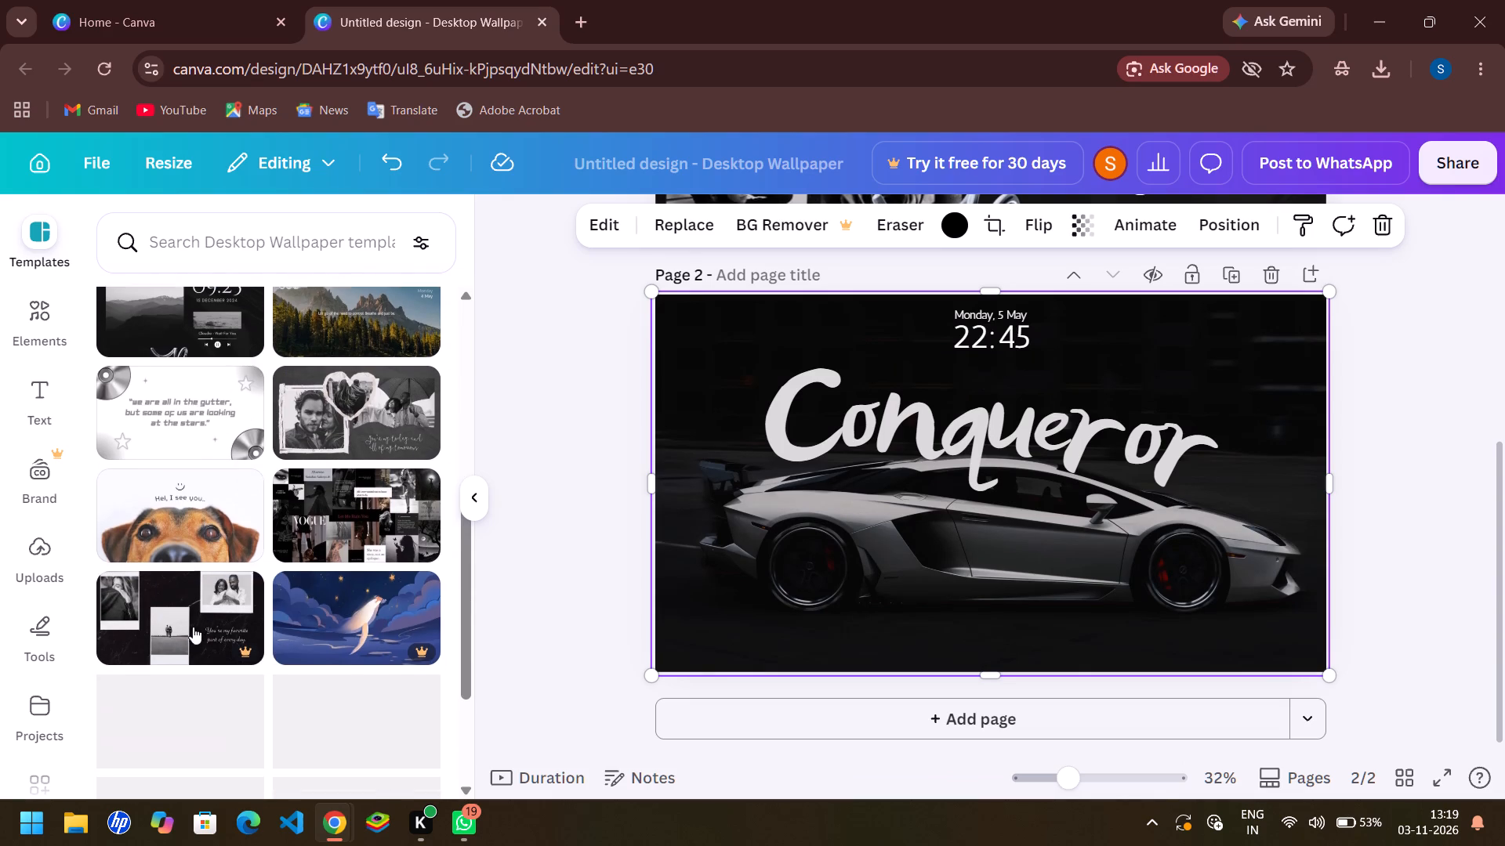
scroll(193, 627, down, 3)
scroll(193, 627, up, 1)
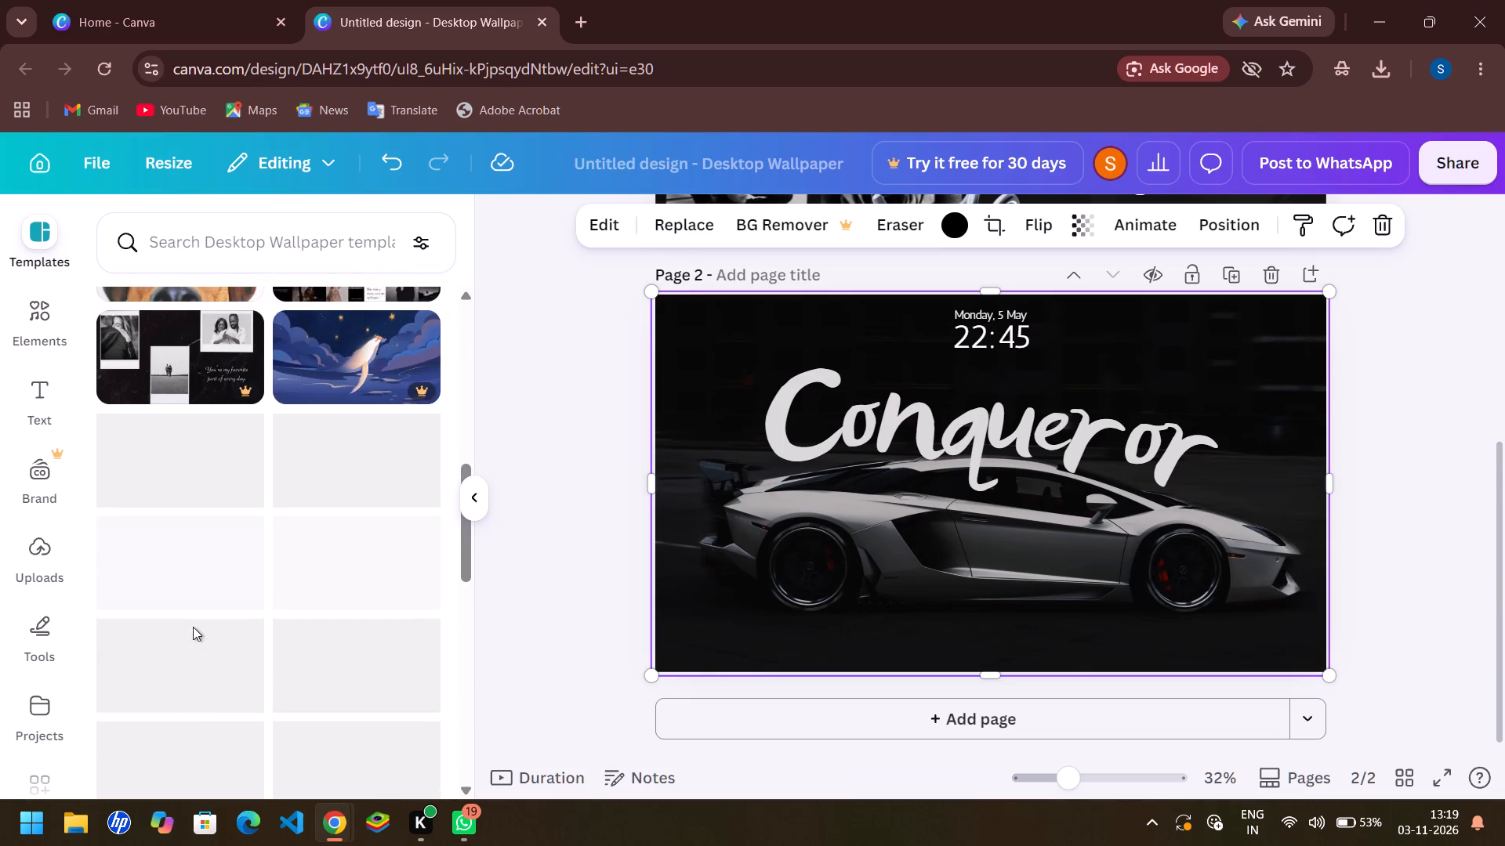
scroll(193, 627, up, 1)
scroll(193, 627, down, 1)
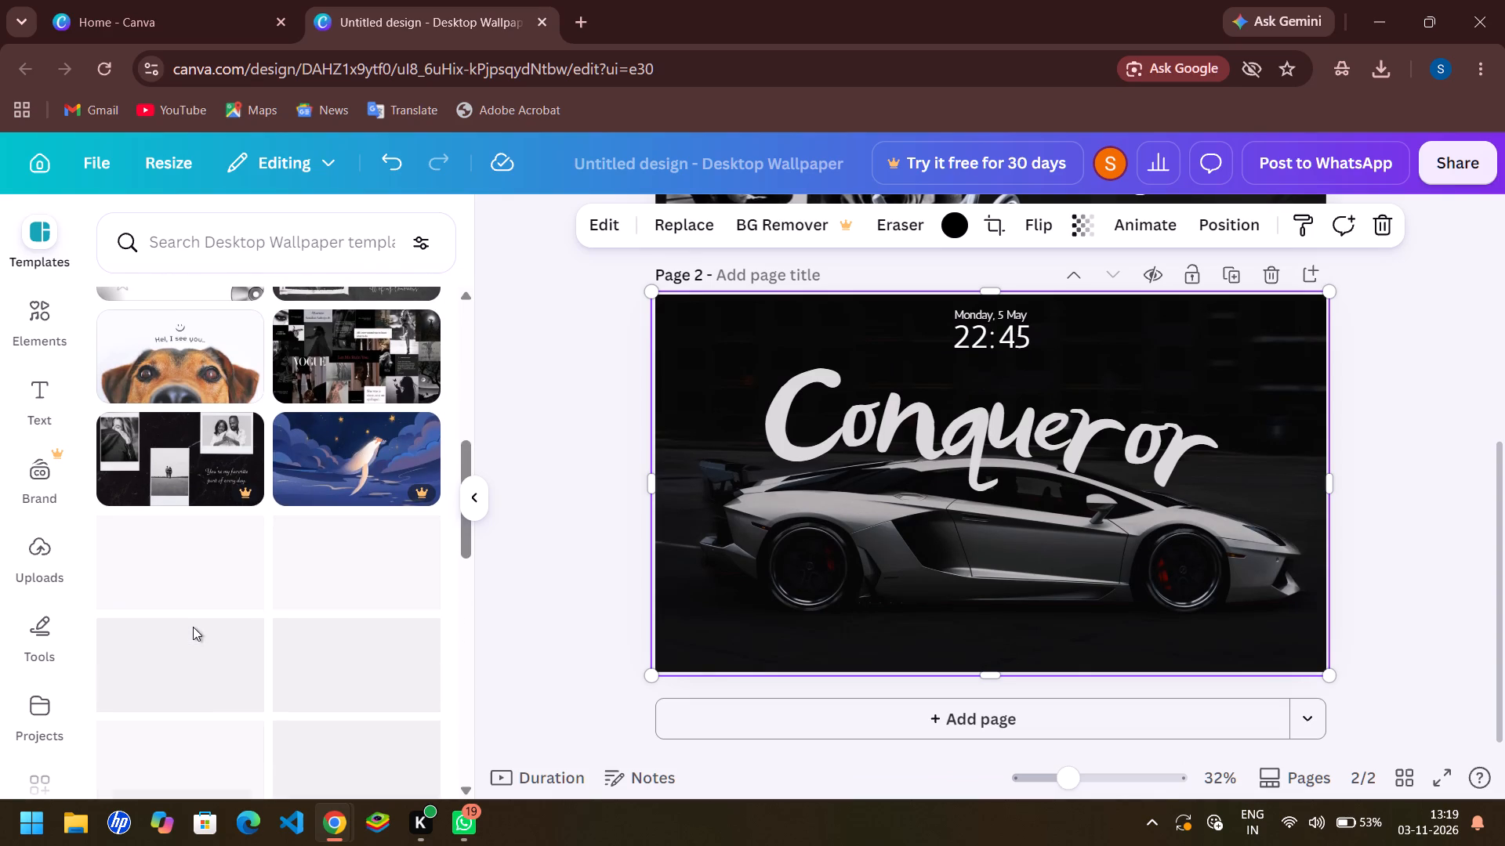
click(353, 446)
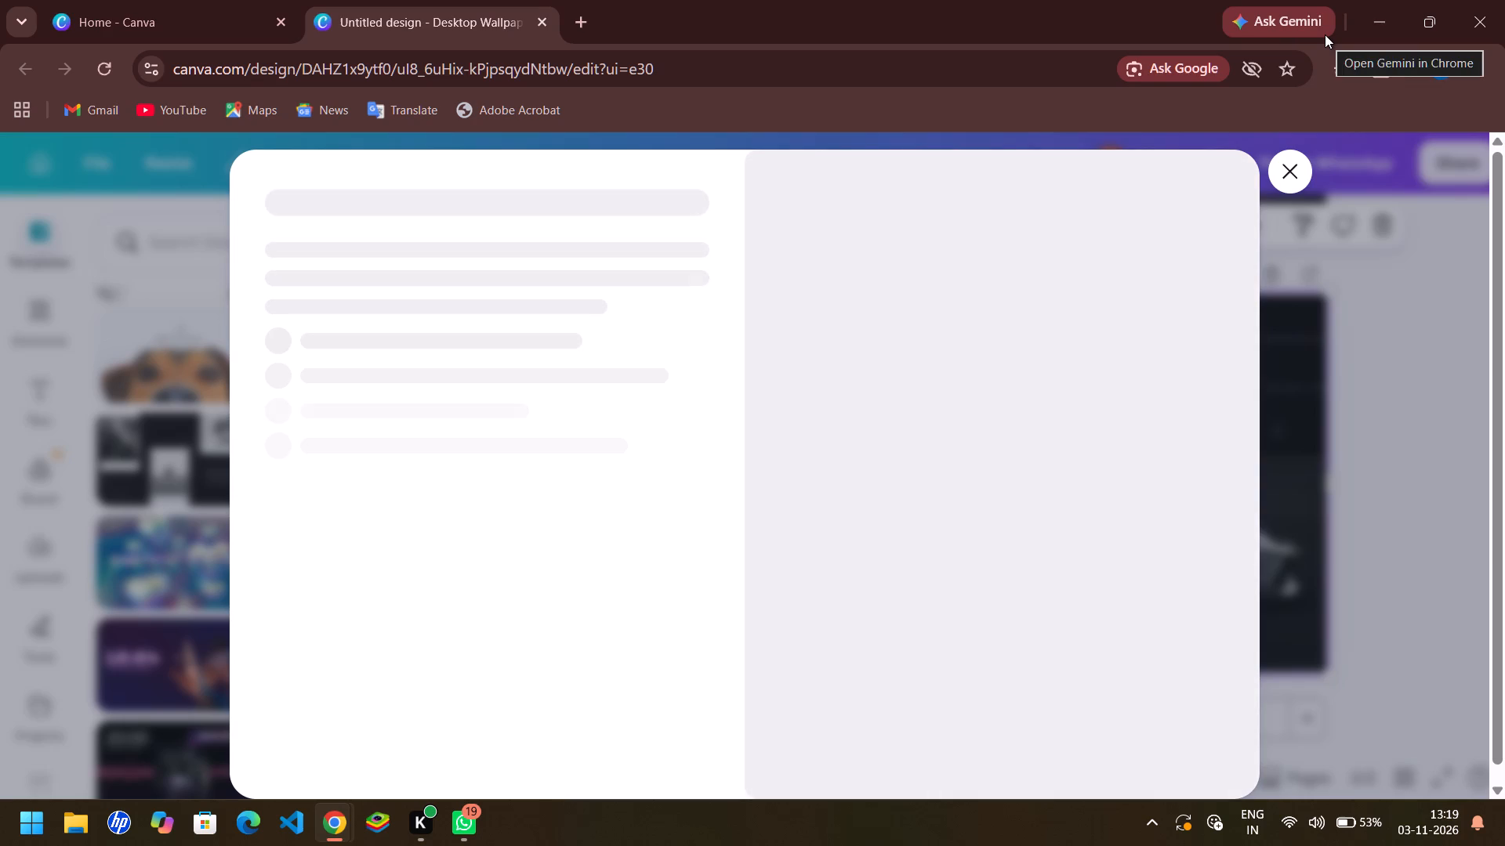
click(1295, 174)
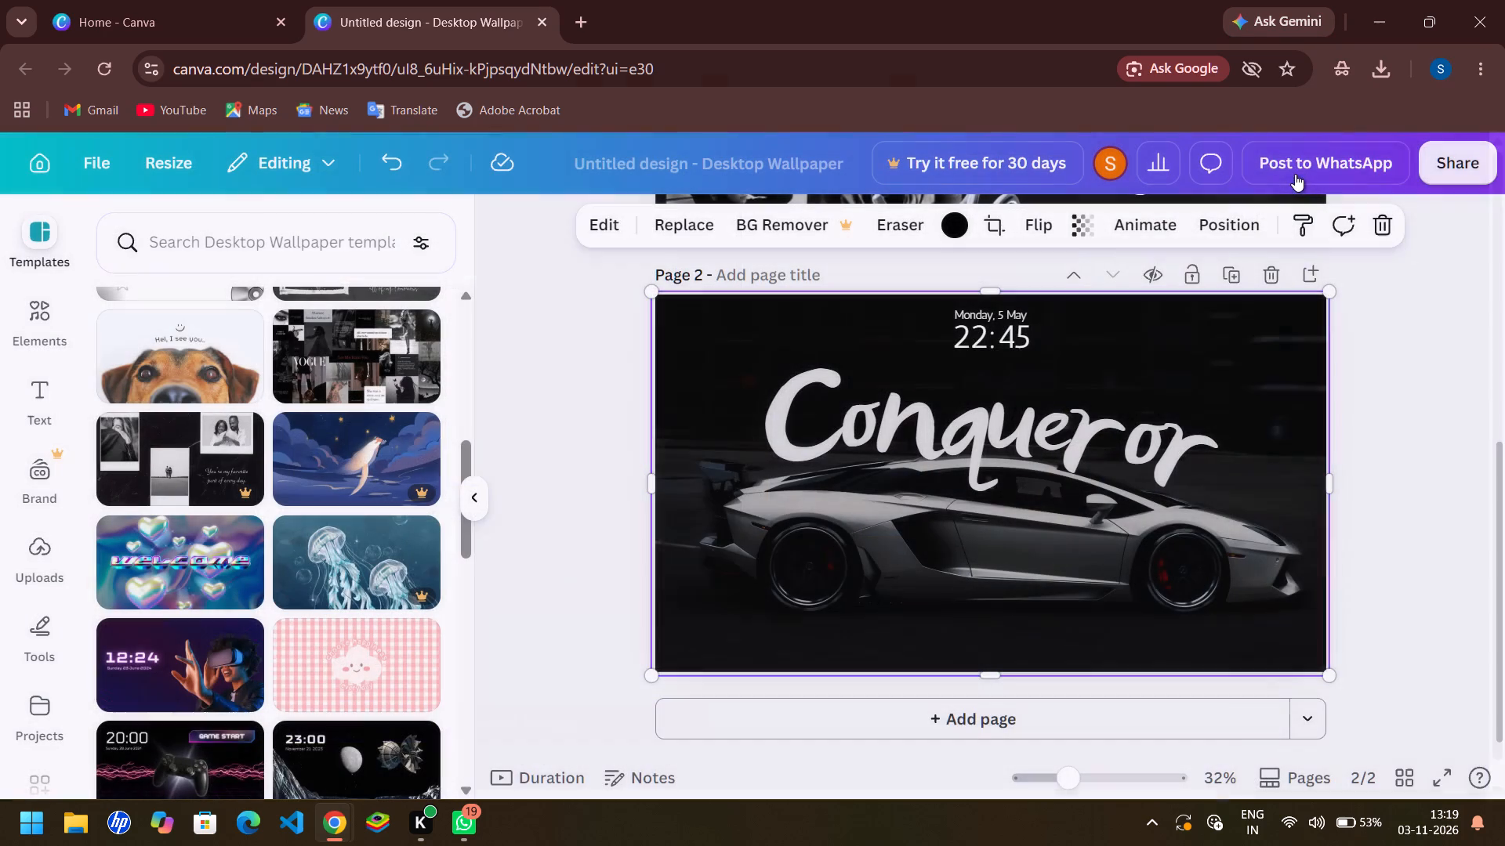
Add a third page and apply the dotted black-and-white organizer template with My Docs, My Photos and Note to Self boxes.
scroll(950, 539, down, 2)
click(945, 716)
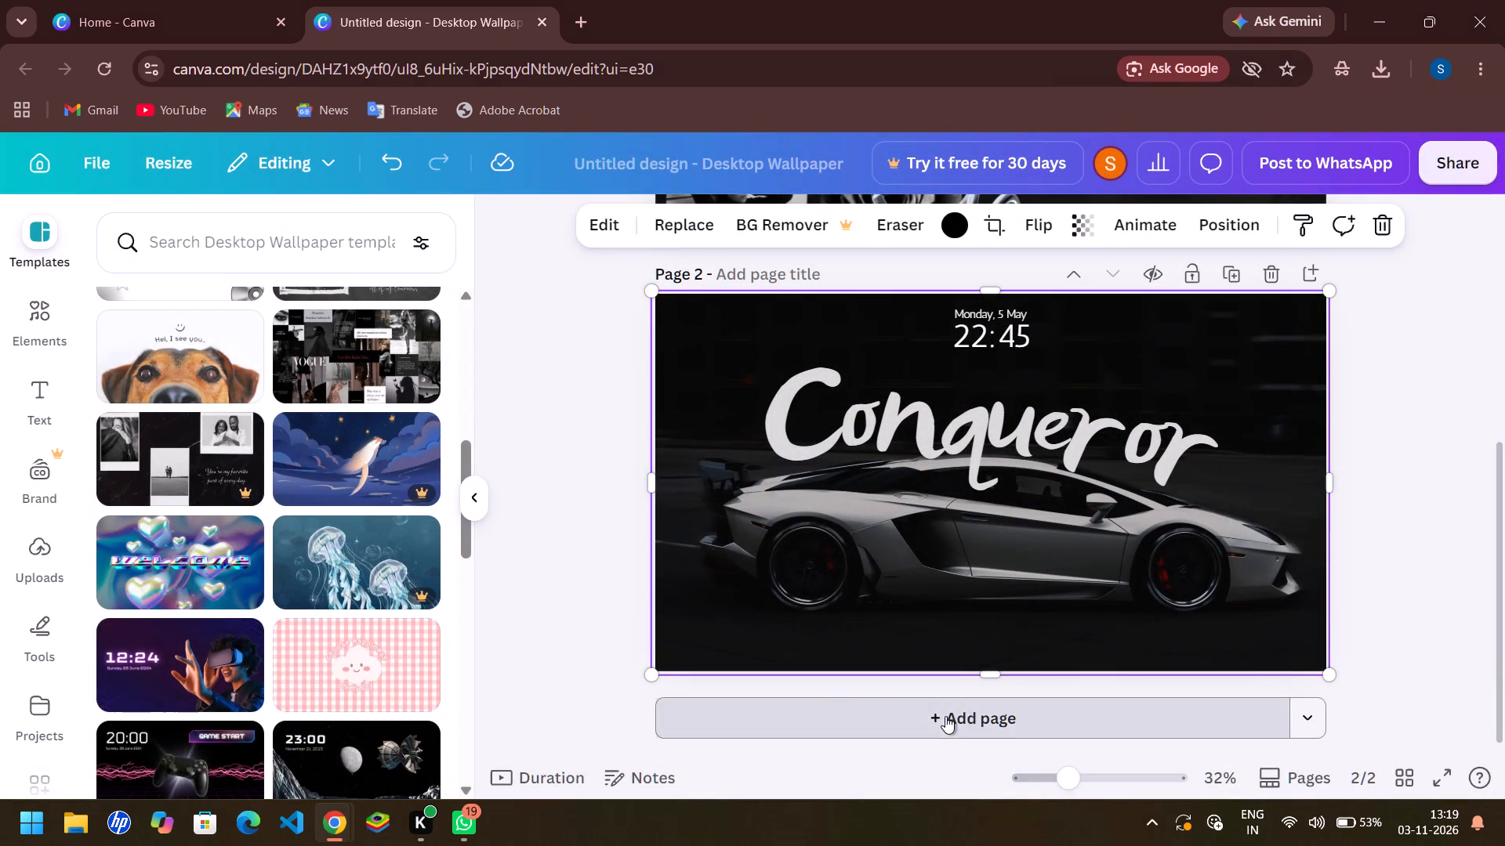
scroll(288, 655, down, 3)
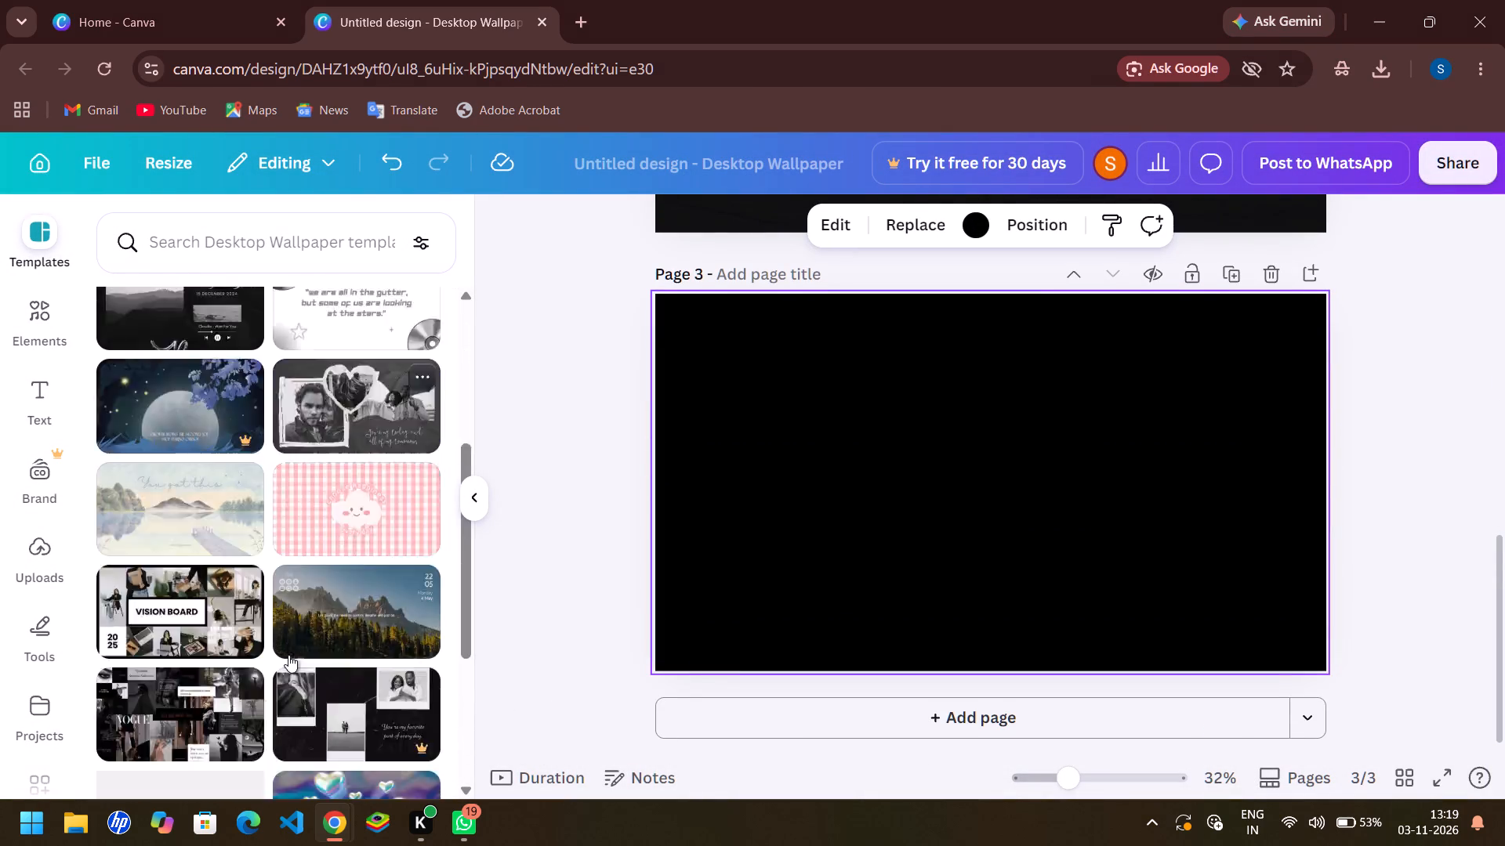
scroll(288, 655, down, 4)
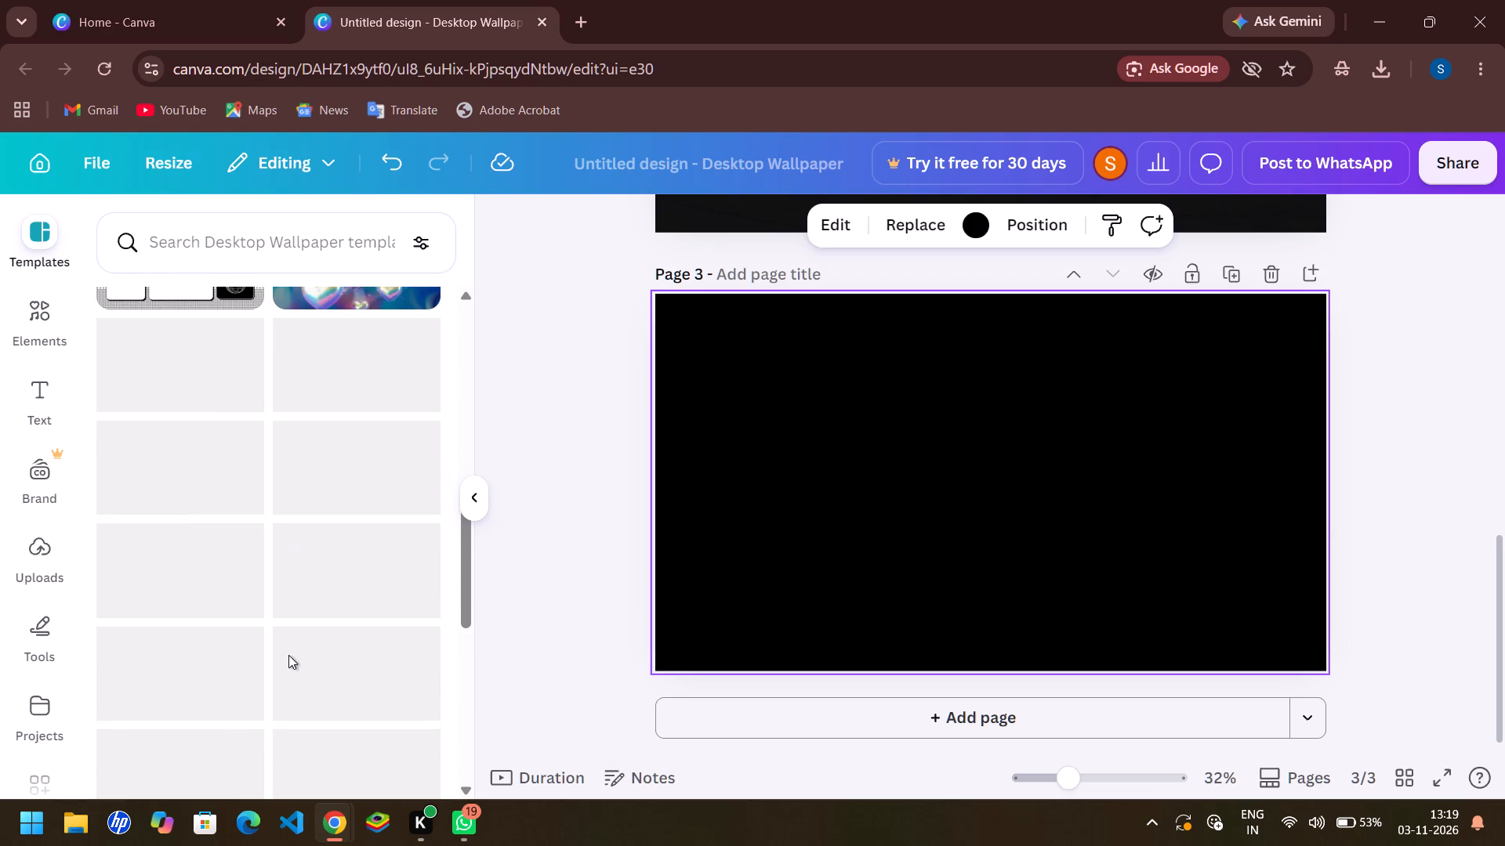
scroll(288, 655, down, 1)
scroll(288, 655, up, 2)
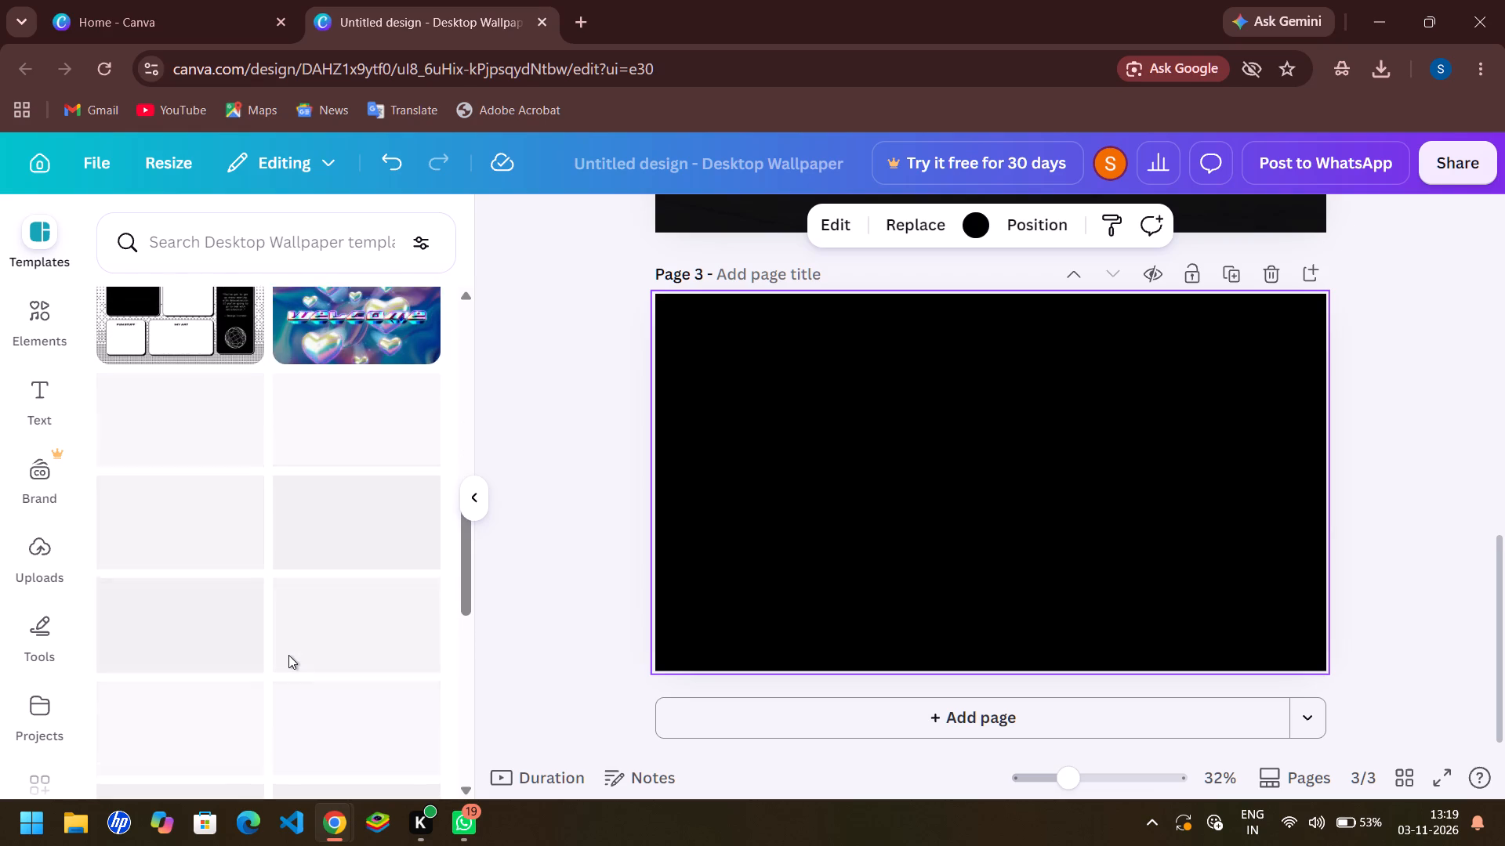
scroll(288, 655, up, 1)
click(160, 381)
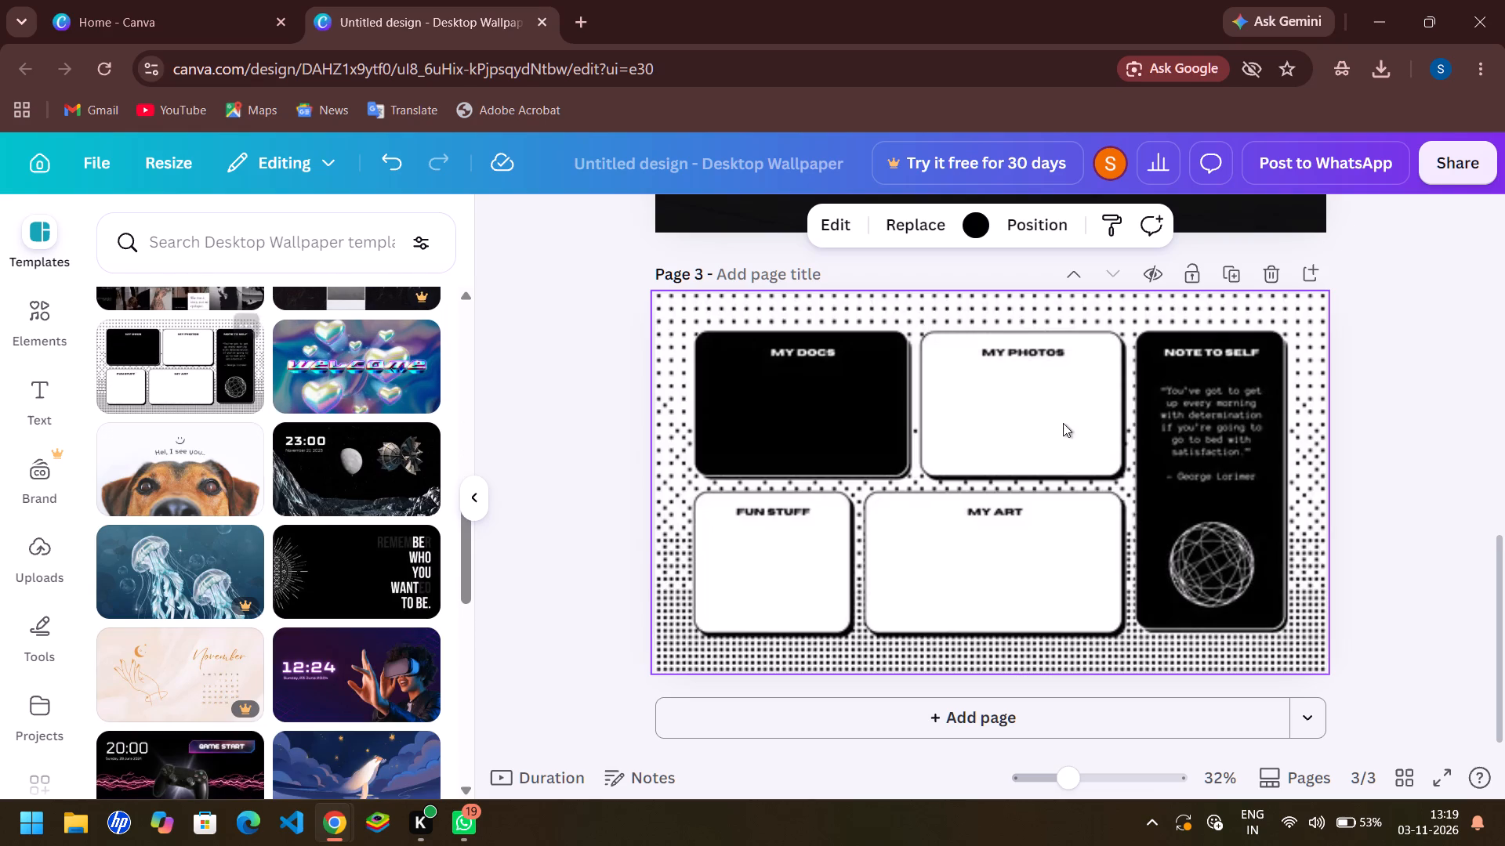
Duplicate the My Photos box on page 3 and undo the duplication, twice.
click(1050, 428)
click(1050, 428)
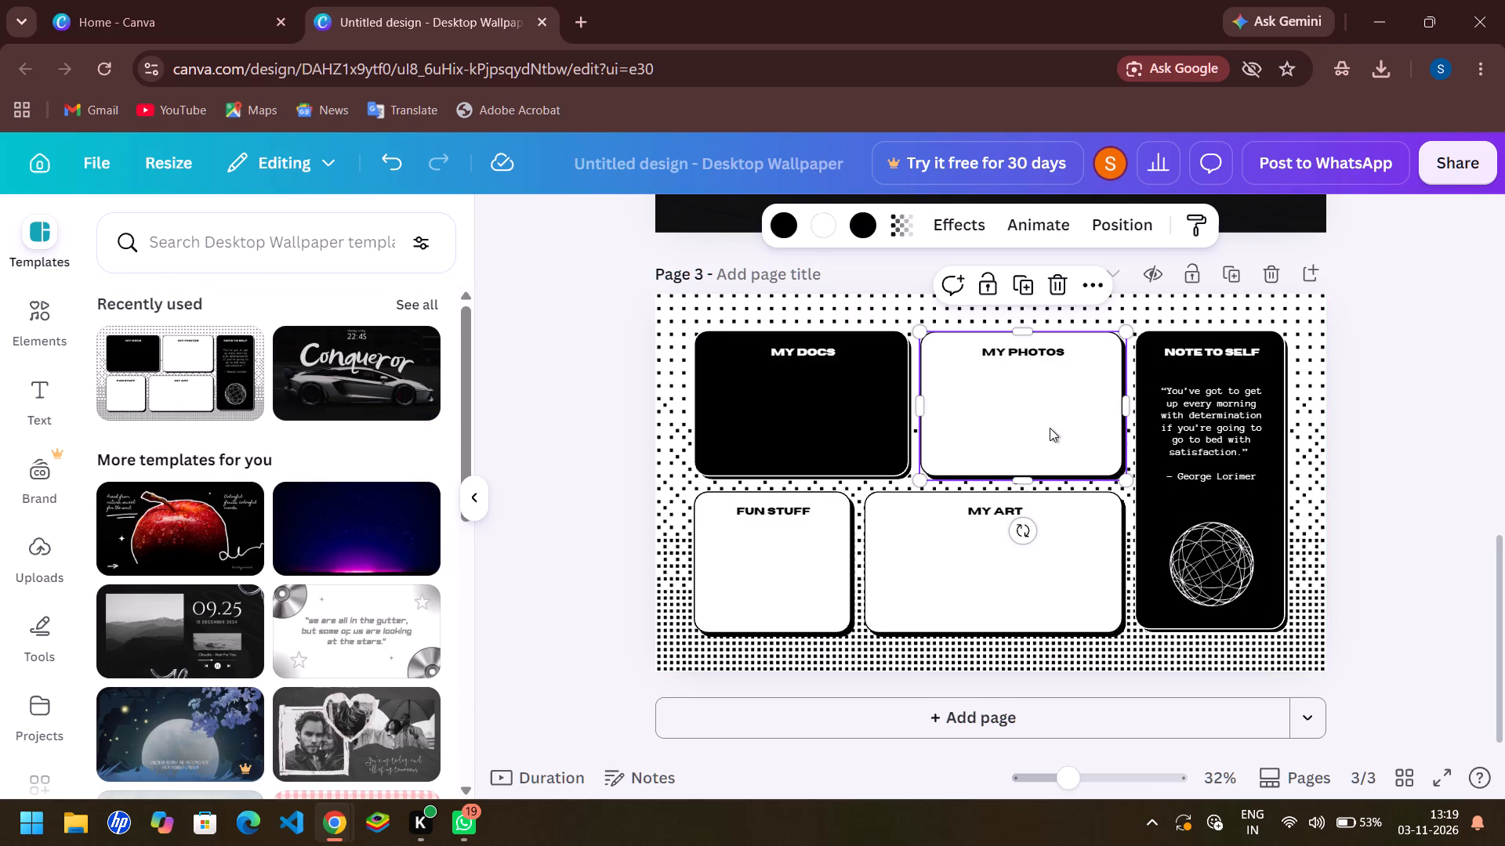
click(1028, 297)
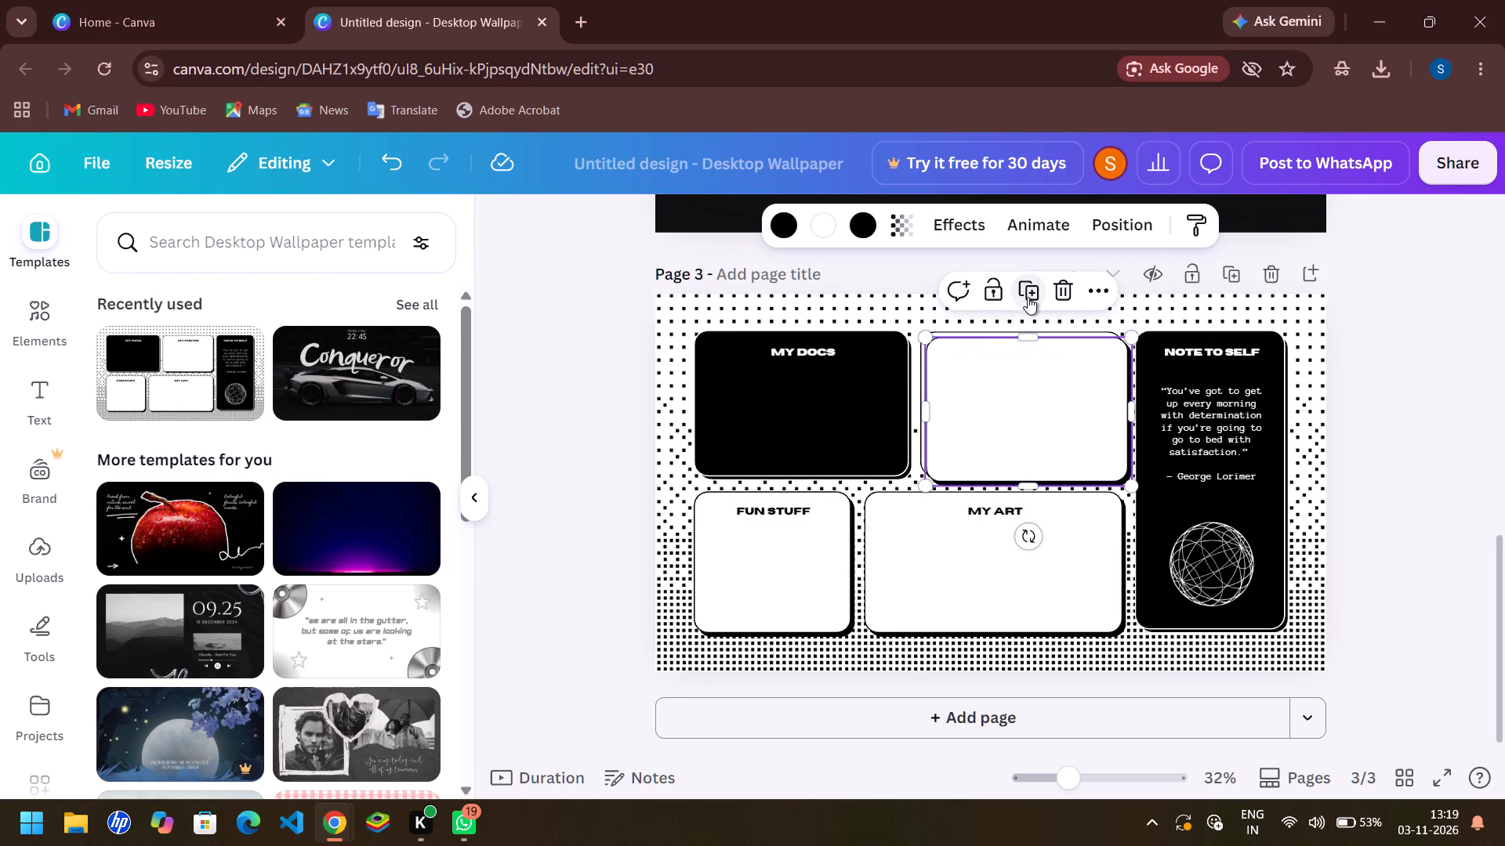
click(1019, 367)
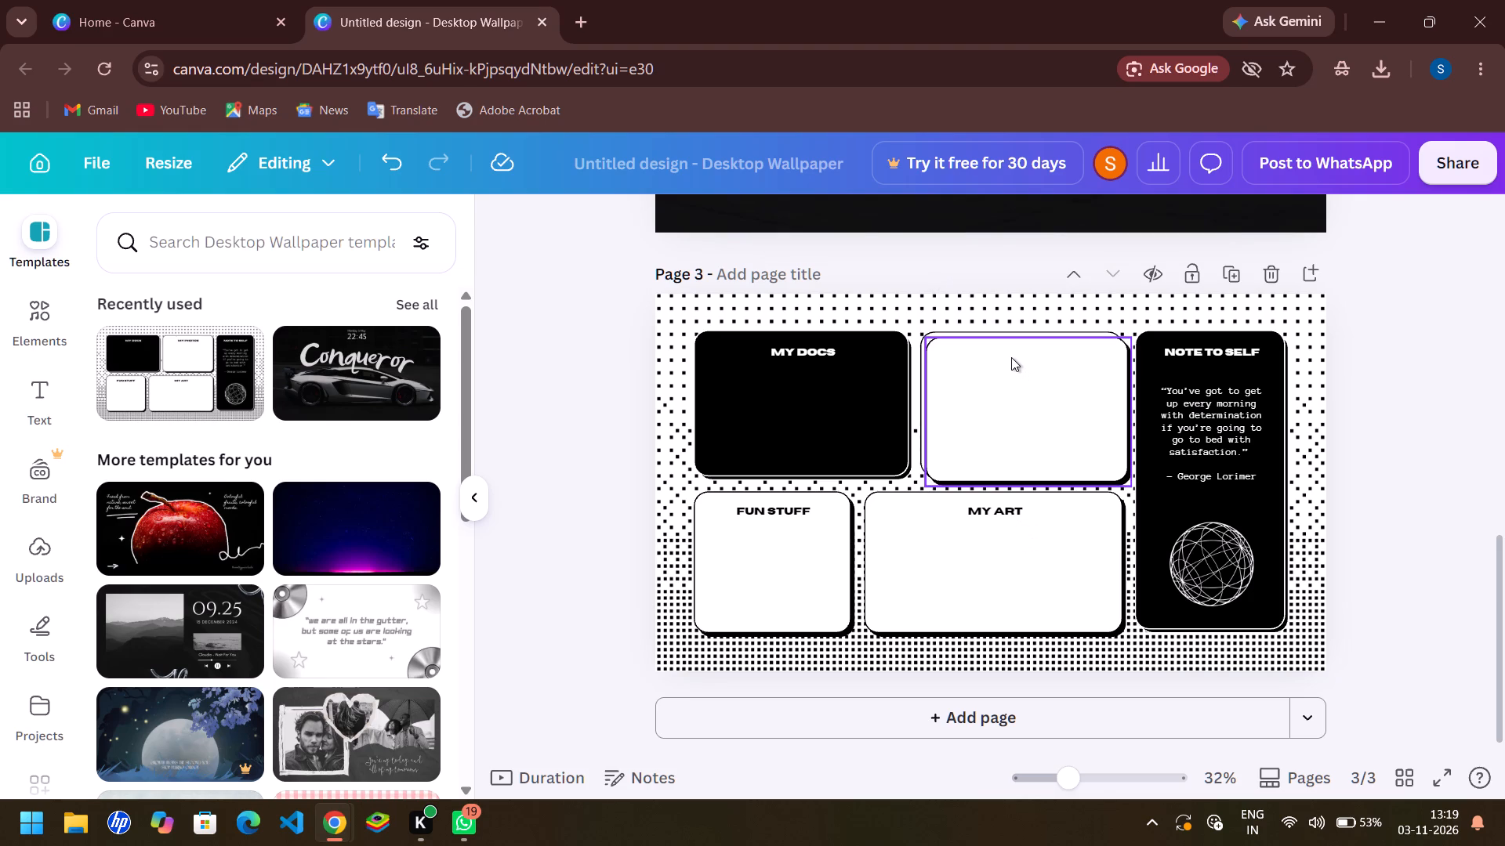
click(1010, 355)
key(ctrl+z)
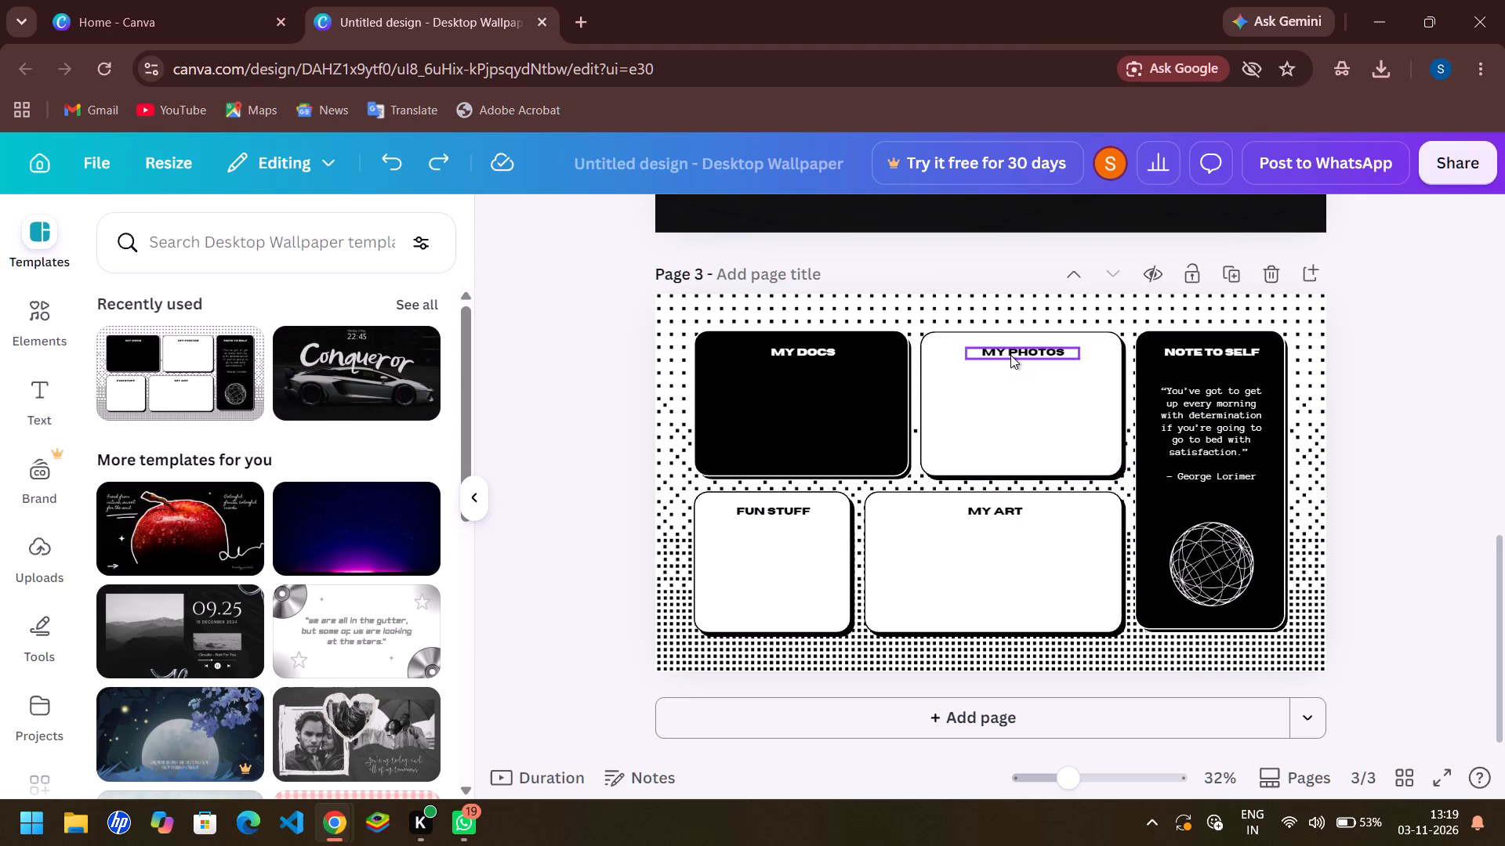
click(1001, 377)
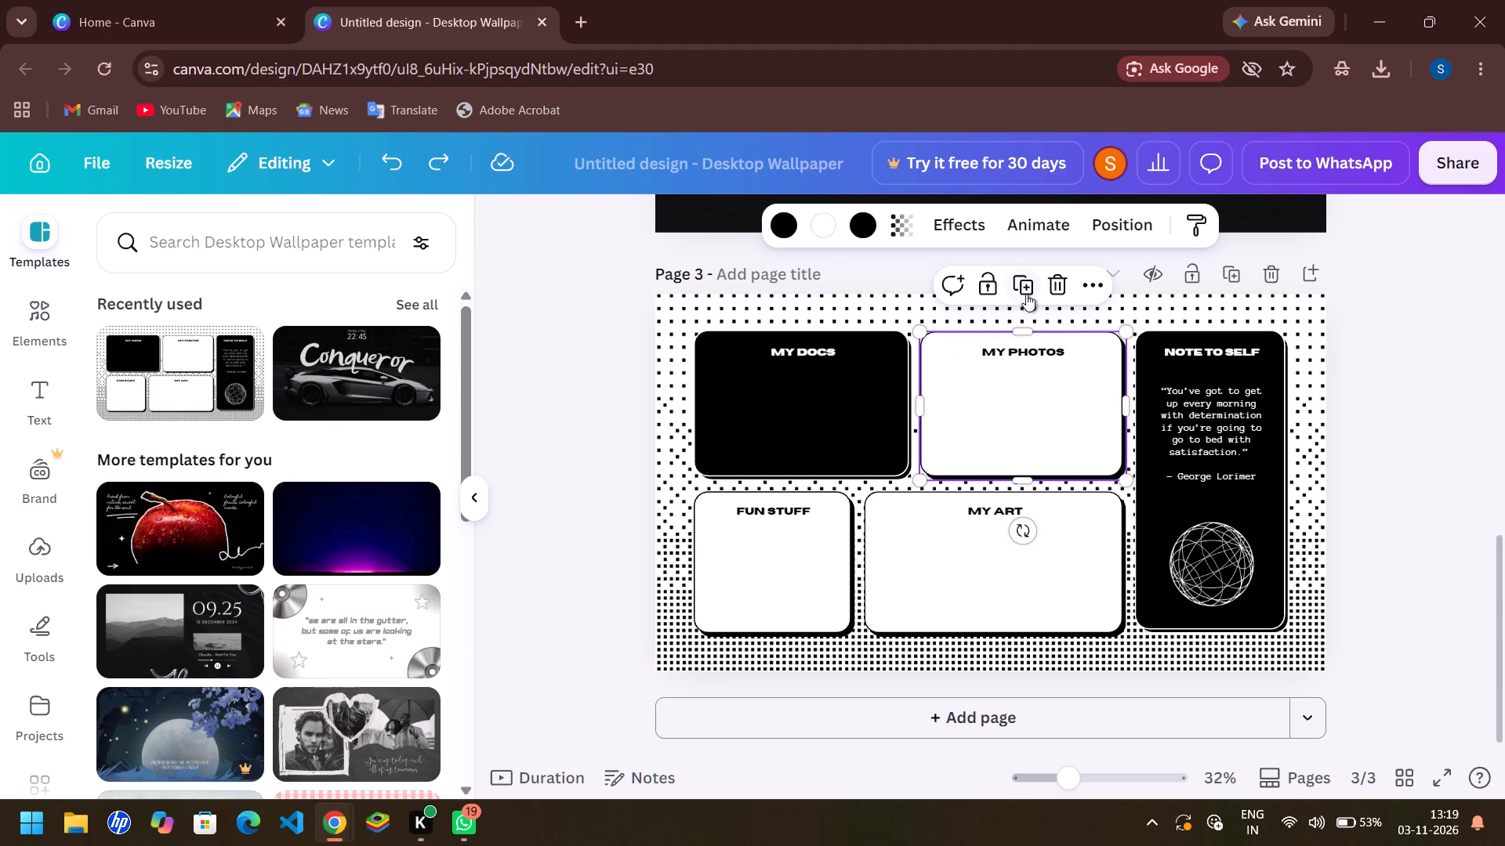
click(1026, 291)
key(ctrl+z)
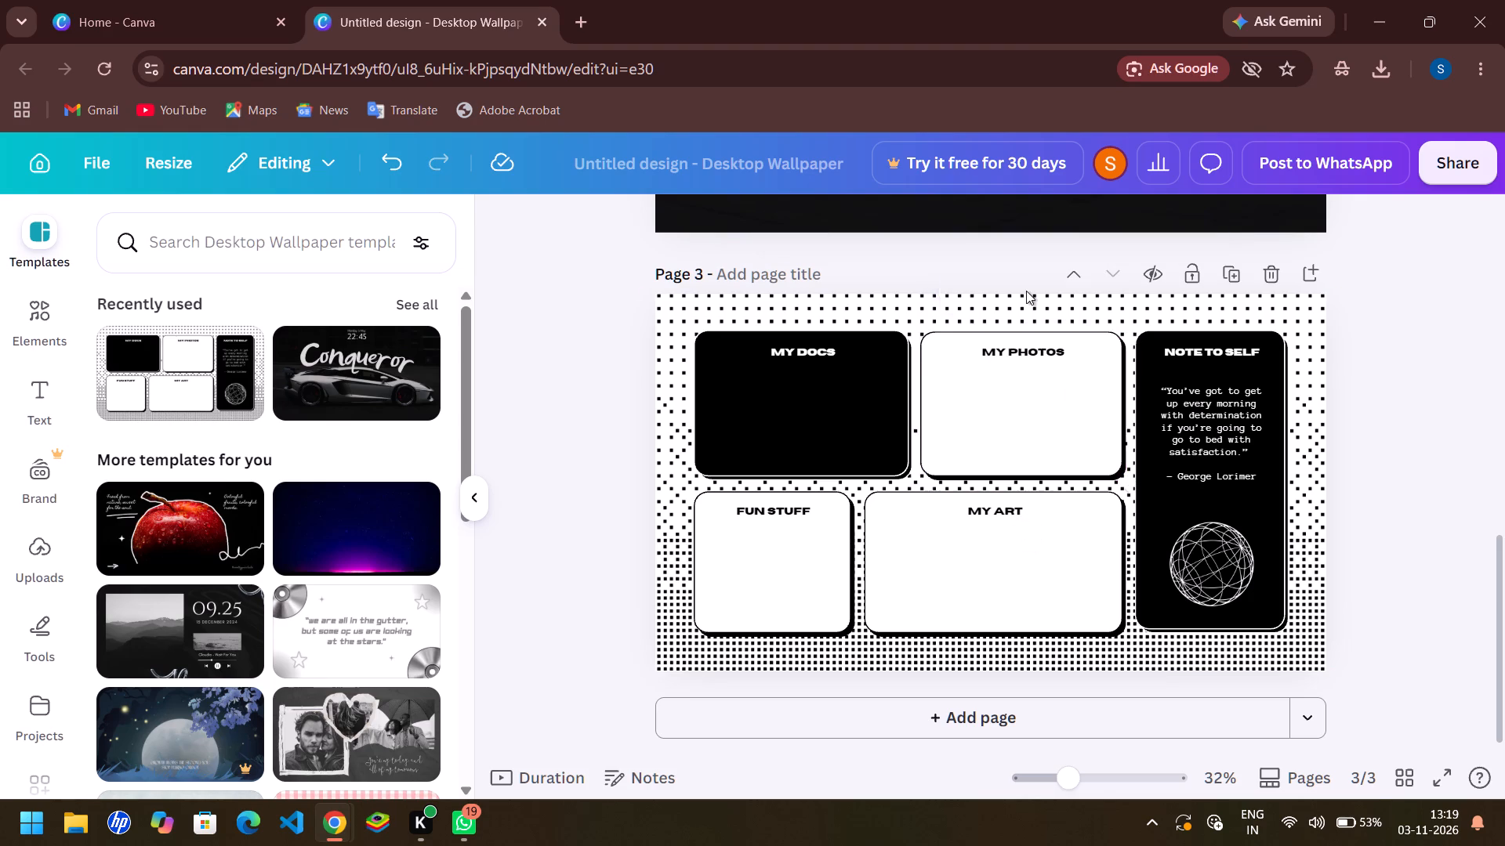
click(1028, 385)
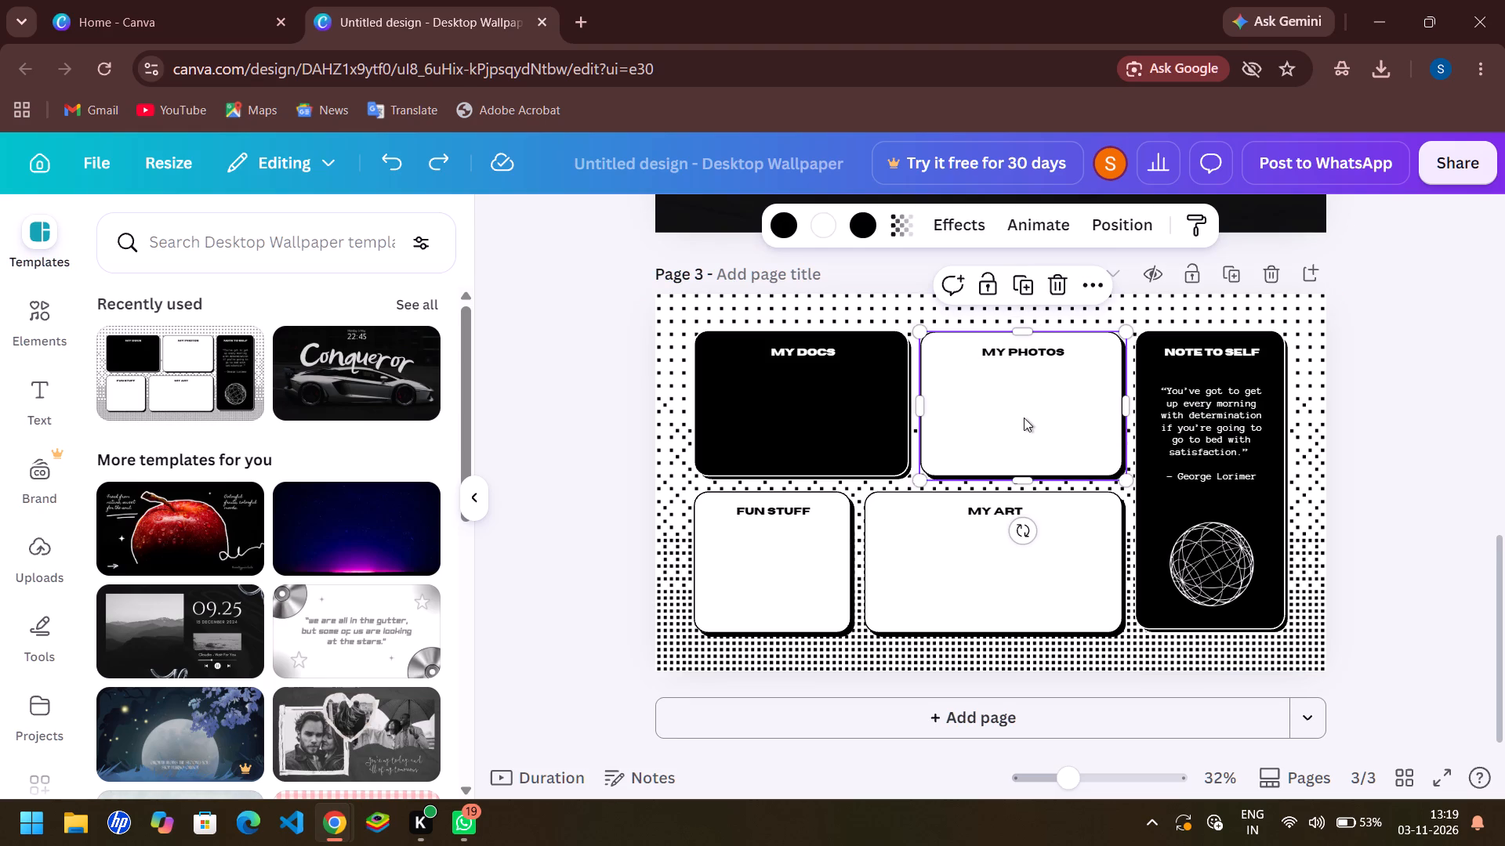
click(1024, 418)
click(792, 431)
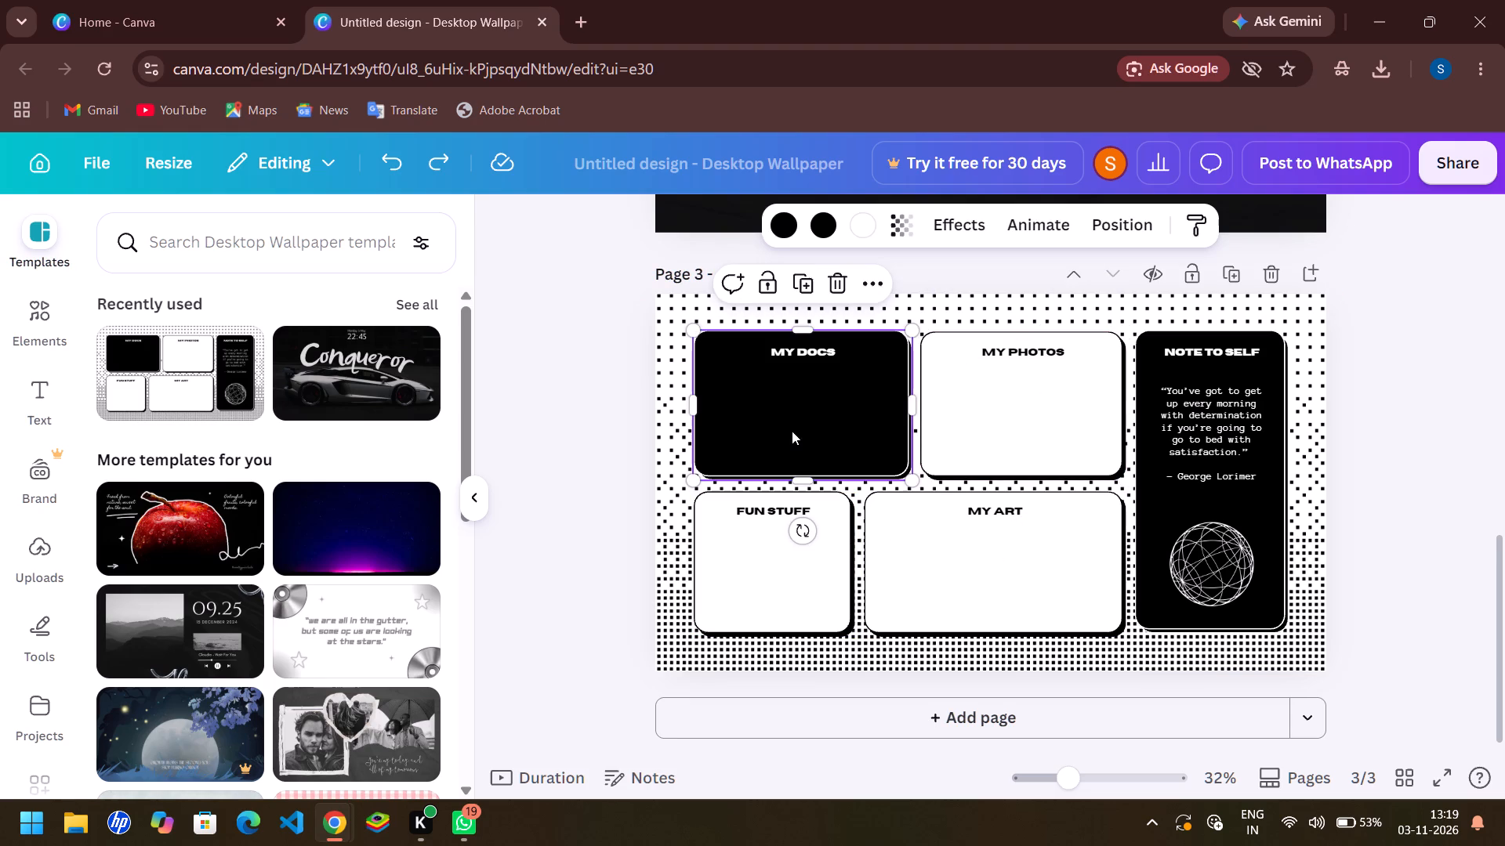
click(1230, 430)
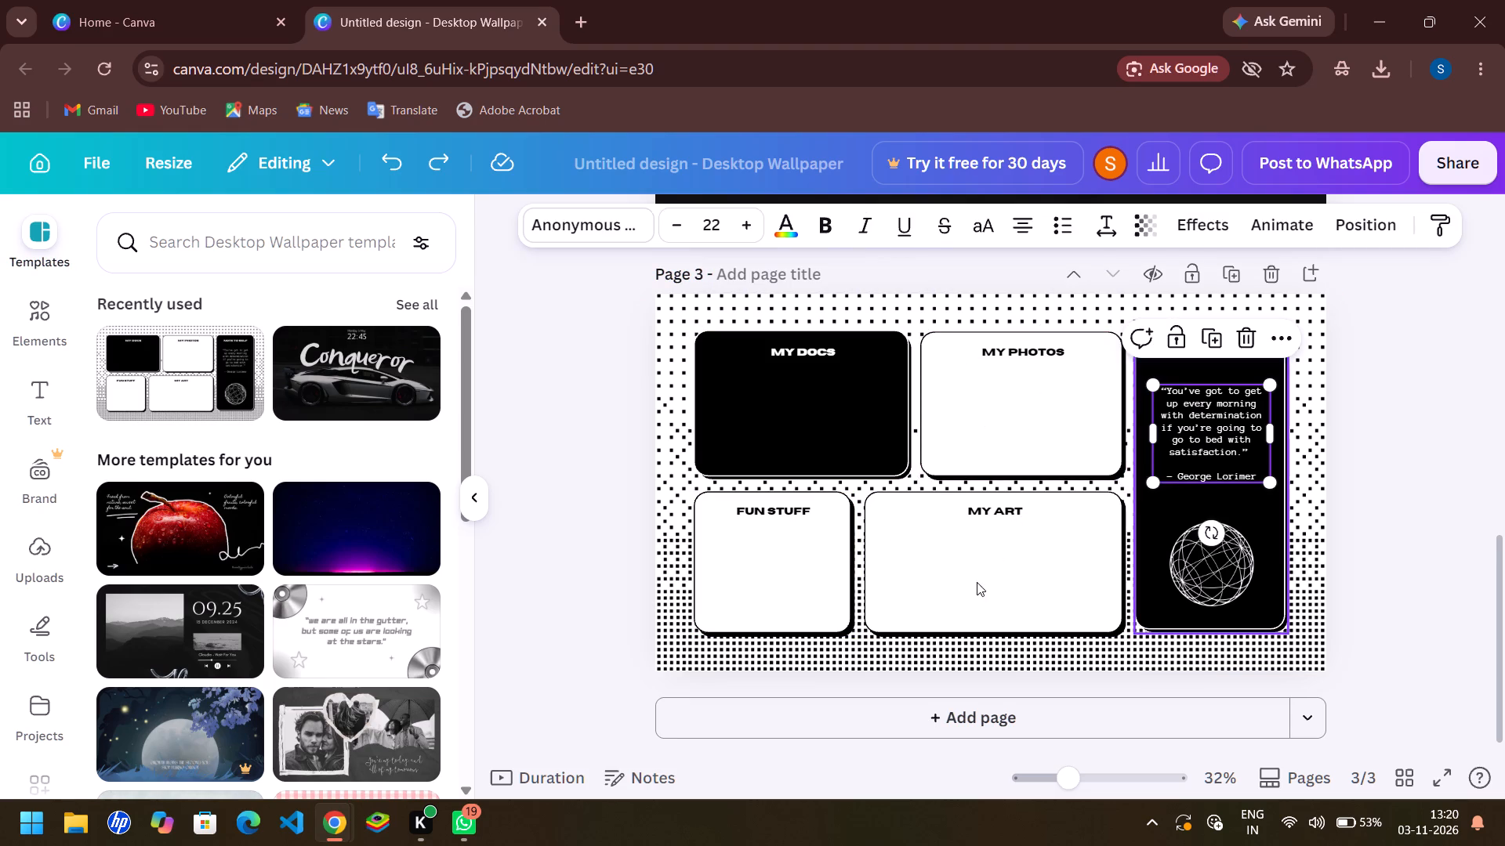
Apply the Simple page animation to page 3.
click(970, 604)
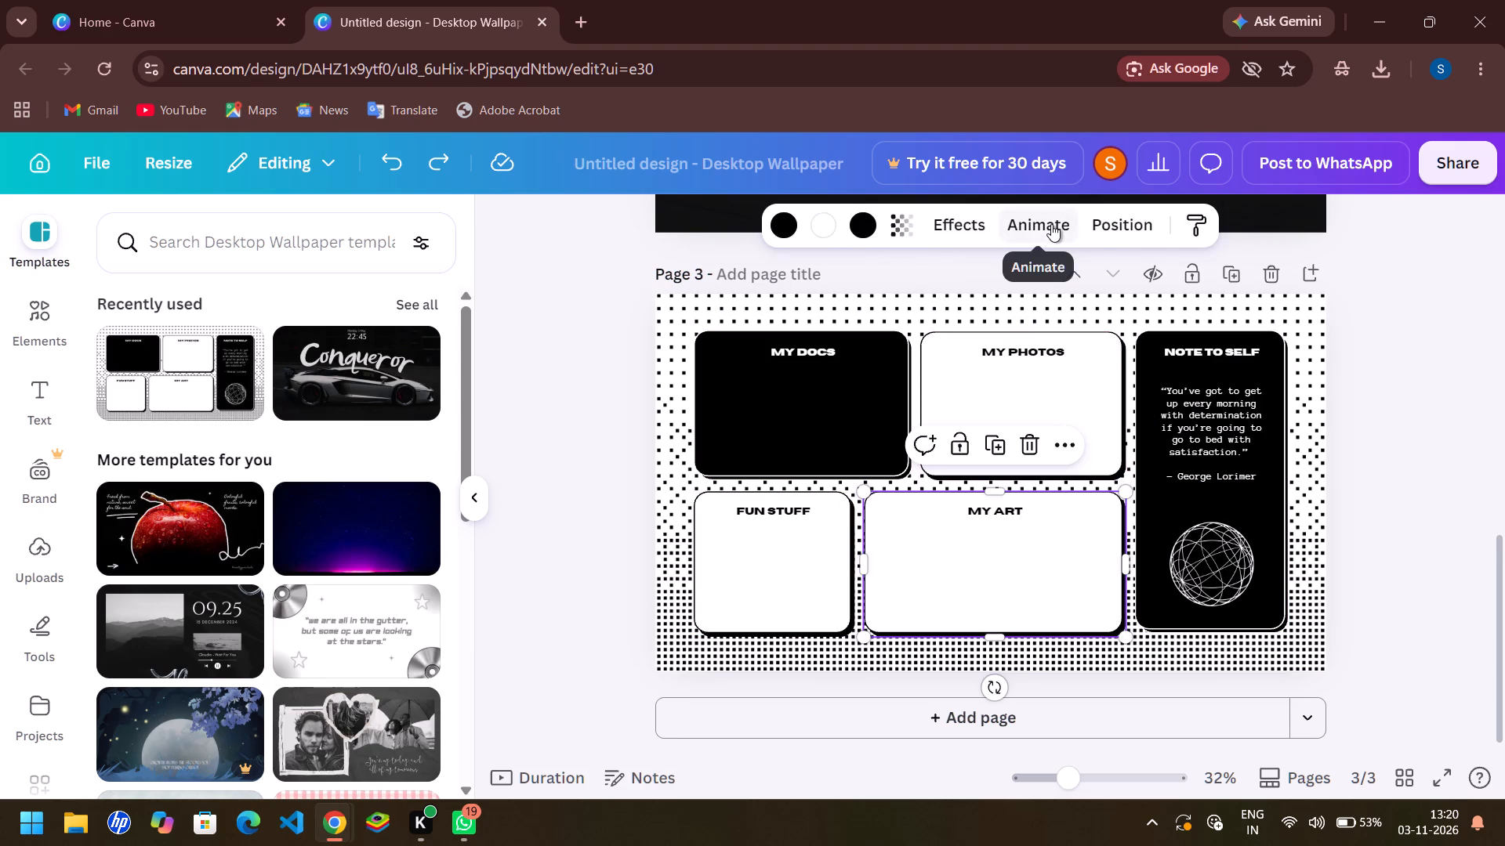
click(1051, 224)
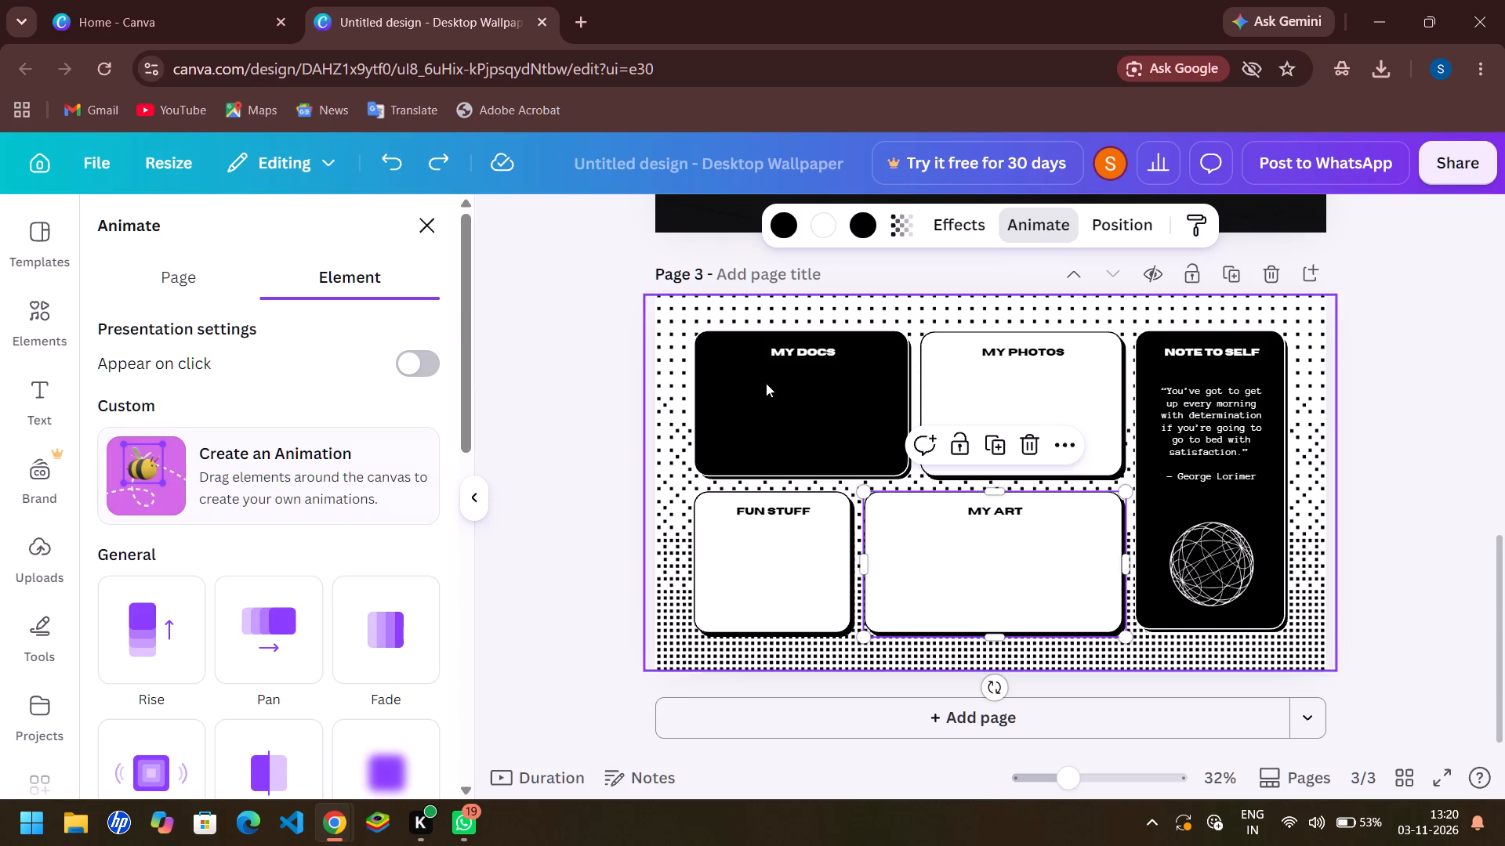
click(190, 273)
scroll(325, 568, down, 1)
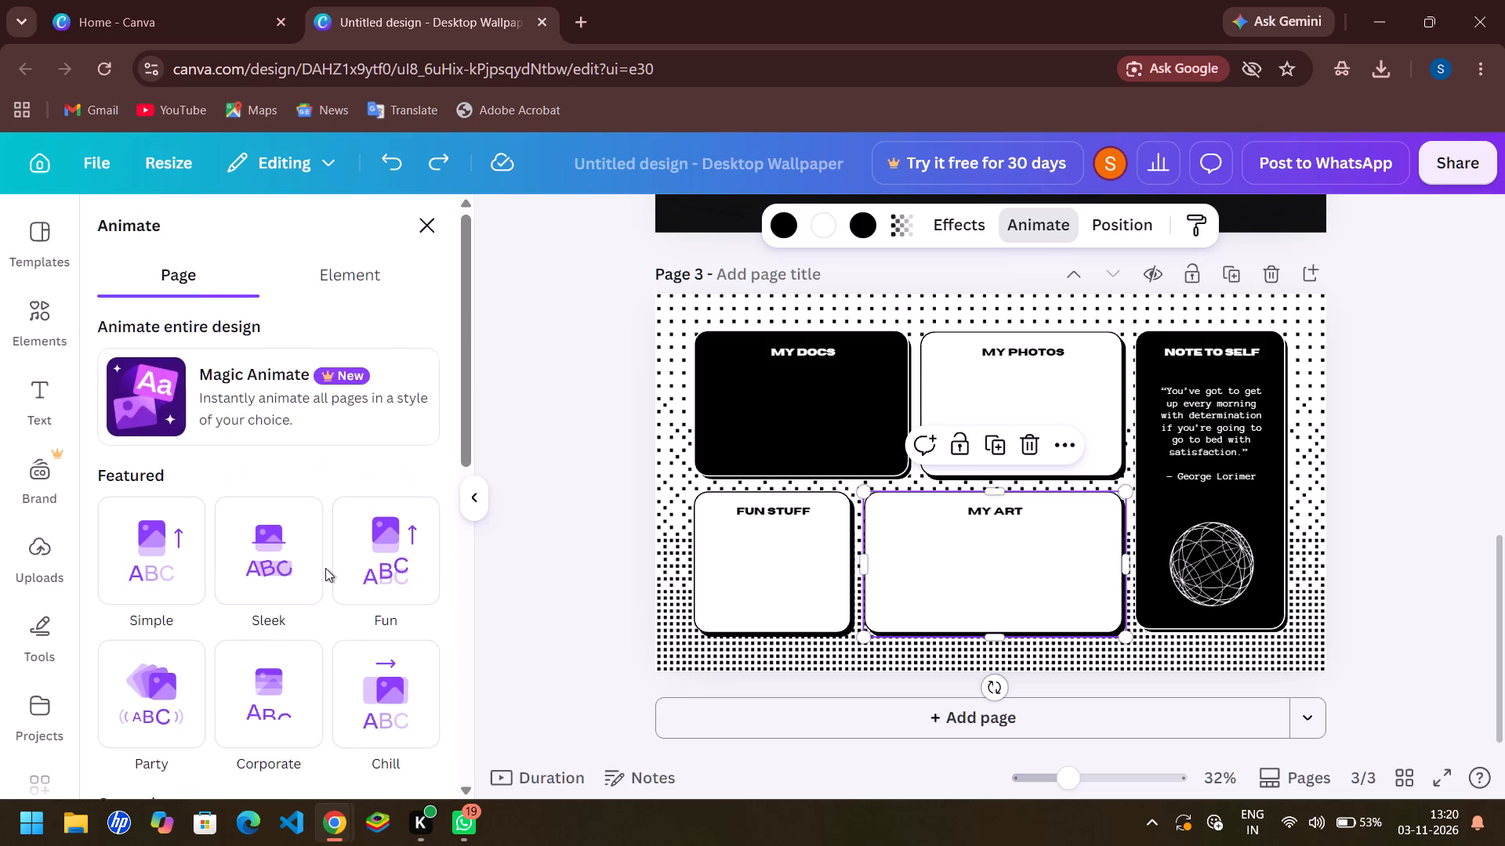
scroll(325, 568, down, 1)
click(158, 403)
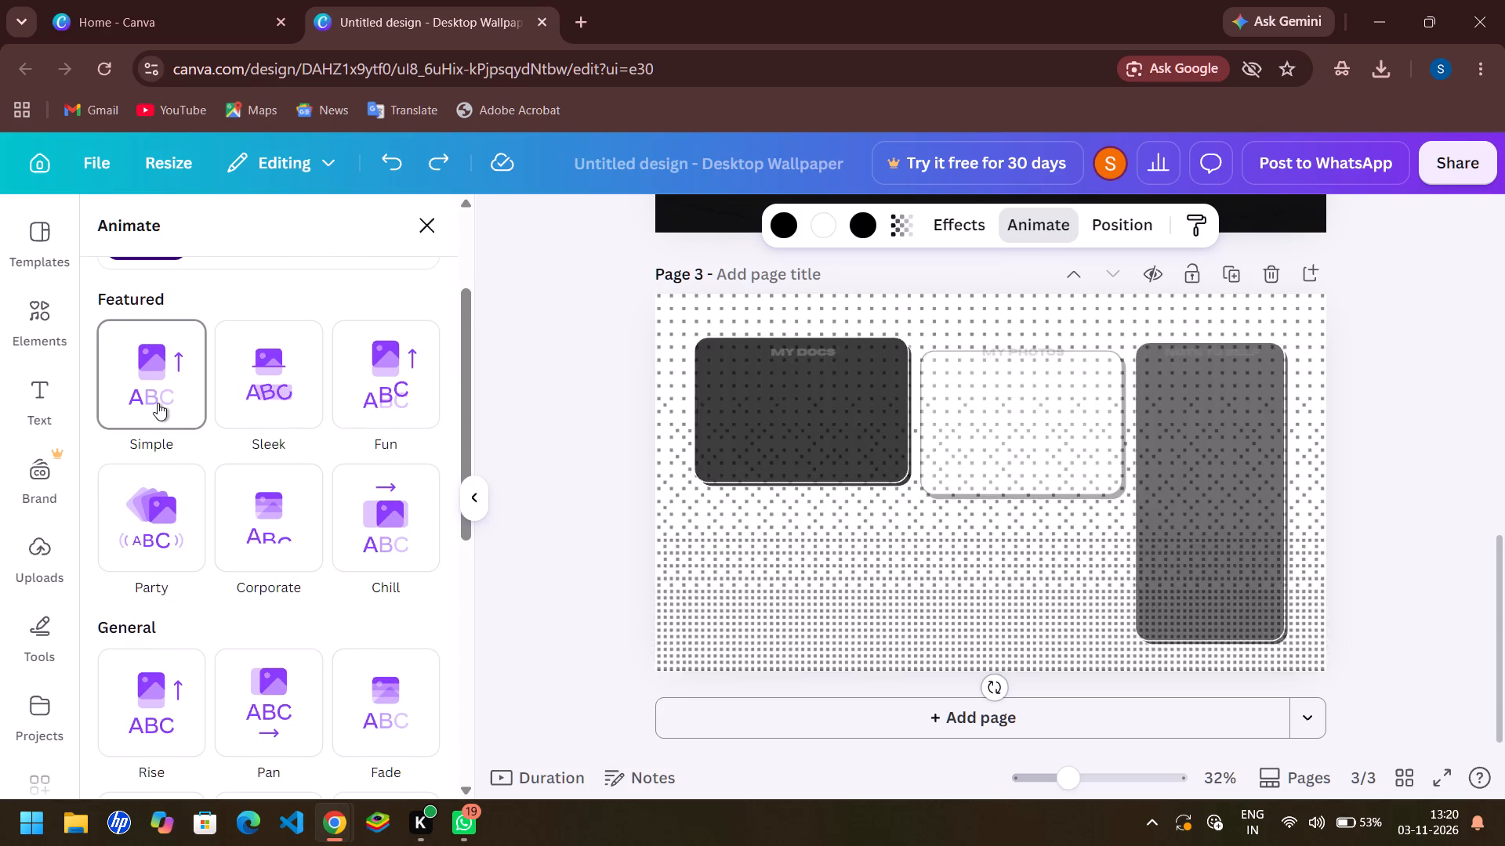
Add a yellow sticky note to the middle of page 3 and clear its stray text.
click(807, 407)
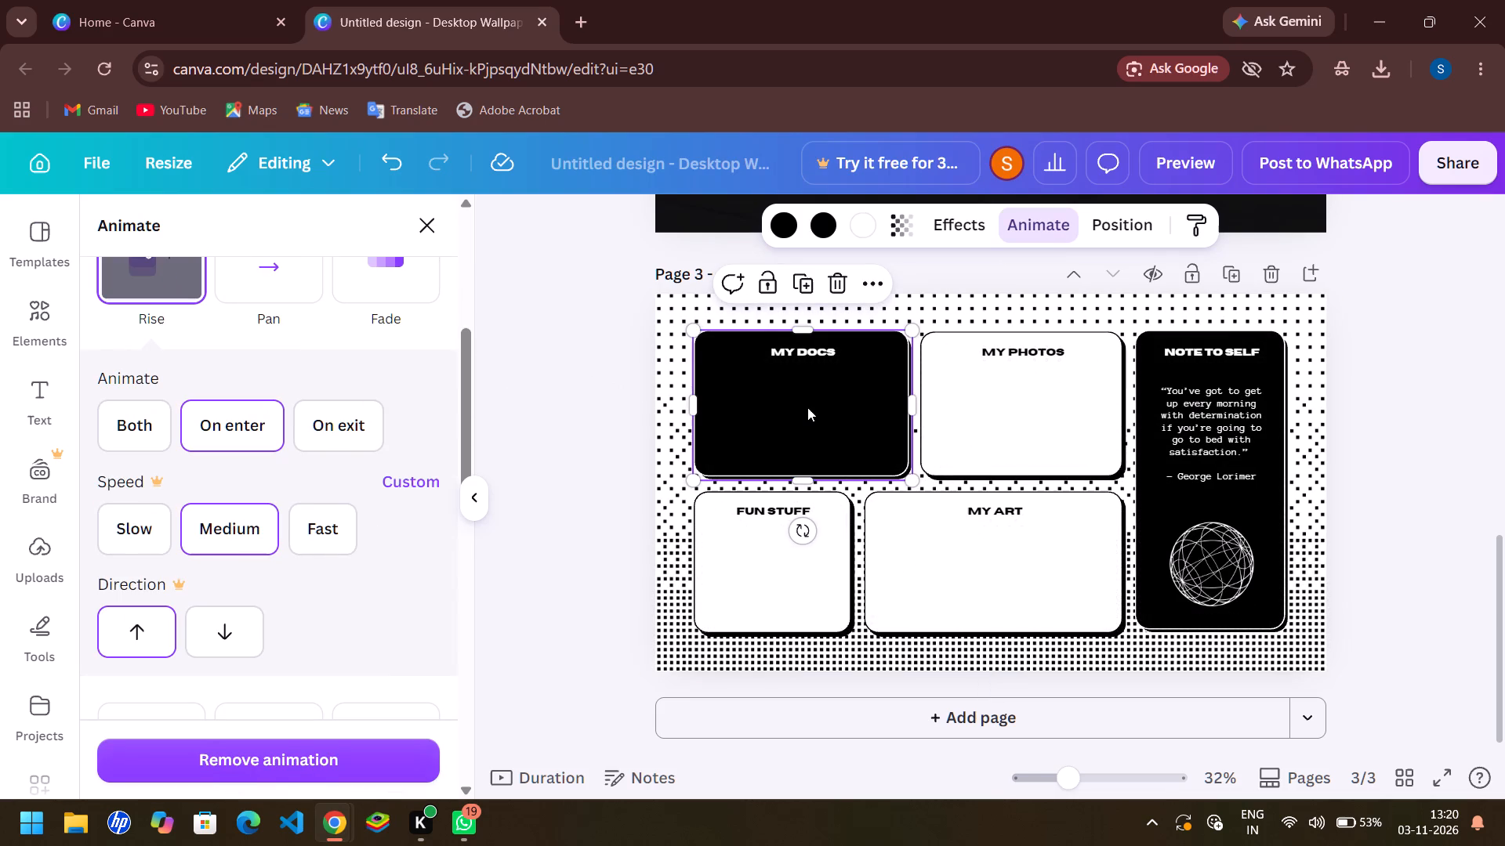
text(Swsnwkdnasm cdnjtkm54ktm5t)
key(BackSpace)
text(5t)
key(BackSpace)
key(BackSpace)
key(BackSpace)
key(BackSpace)
key(BackSpace)
key(BackSpace)
key(BackSpace)
key(BackSpace)
key(BackSpace)
key(BackSpace)
key(BackSpace)
key(BackSpace)
key(BackSpace)
key(BackSpace)
key(BackSpace)
key(BackSpace)
key(BackSpace)
key(BackSpace)
key(BackSpace)
key(BackSpace)
key(BackSpace)
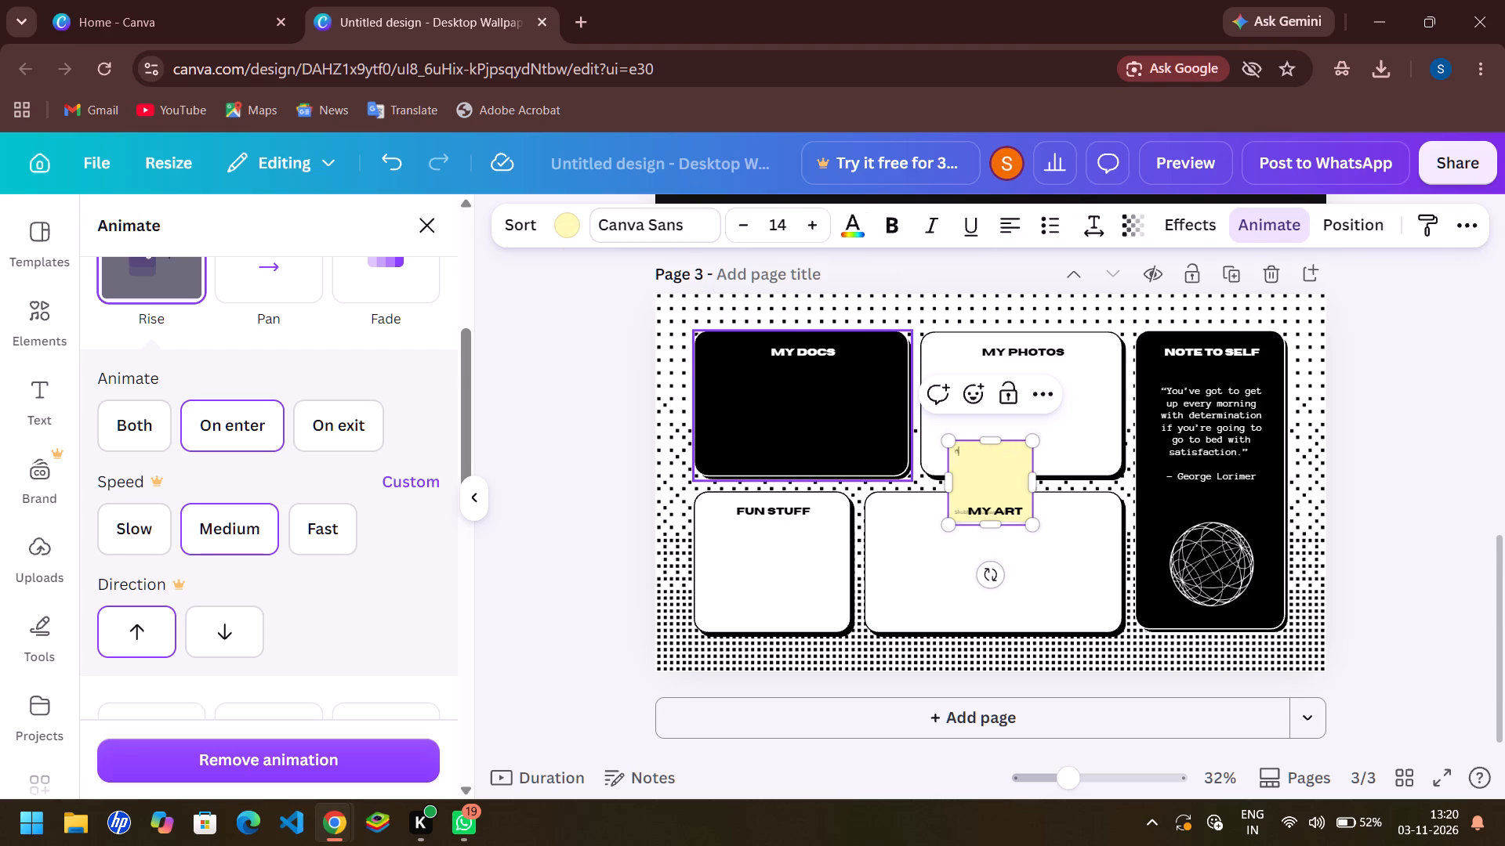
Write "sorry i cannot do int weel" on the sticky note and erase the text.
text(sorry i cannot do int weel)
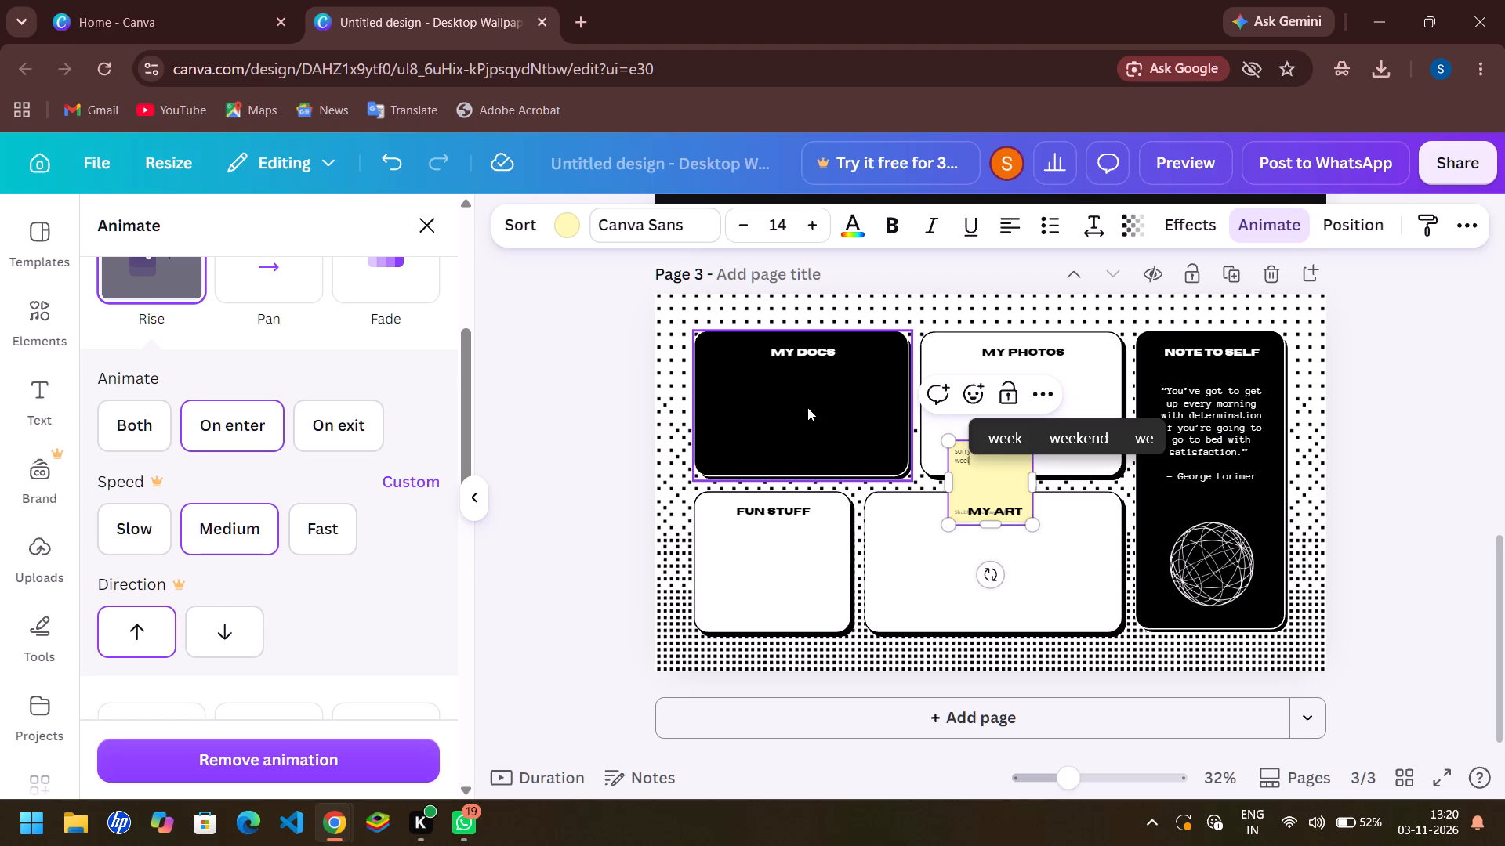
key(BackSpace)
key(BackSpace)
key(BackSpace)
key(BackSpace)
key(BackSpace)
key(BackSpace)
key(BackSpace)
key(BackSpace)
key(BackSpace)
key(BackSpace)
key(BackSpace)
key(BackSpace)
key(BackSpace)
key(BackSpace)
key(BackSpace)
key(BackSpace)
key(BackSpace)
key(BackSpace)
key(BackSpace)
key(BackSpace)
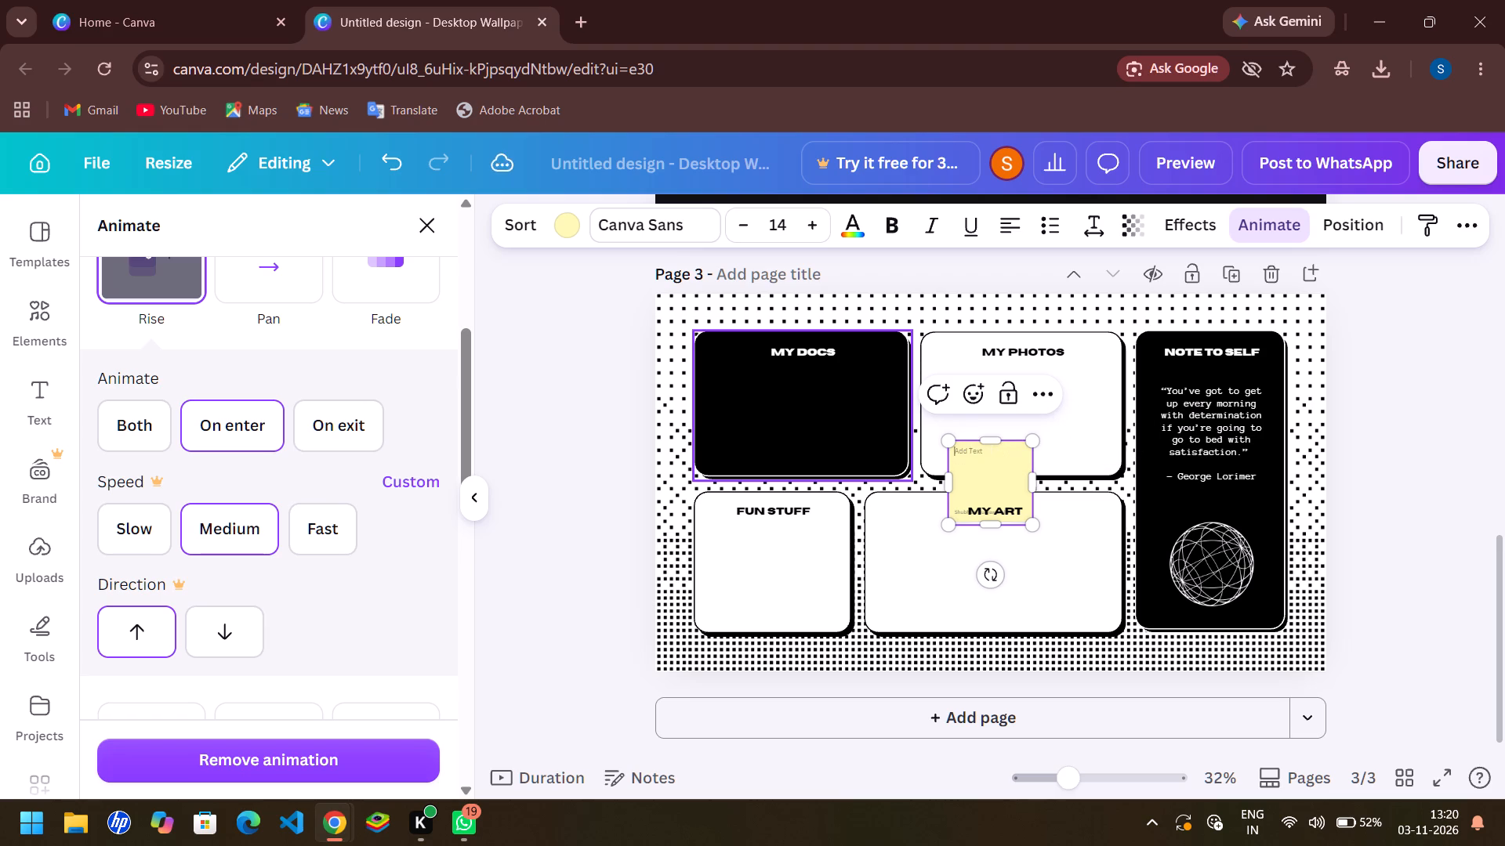
Close the desktop wallpaper design and return to the home page.
click(426, 230)
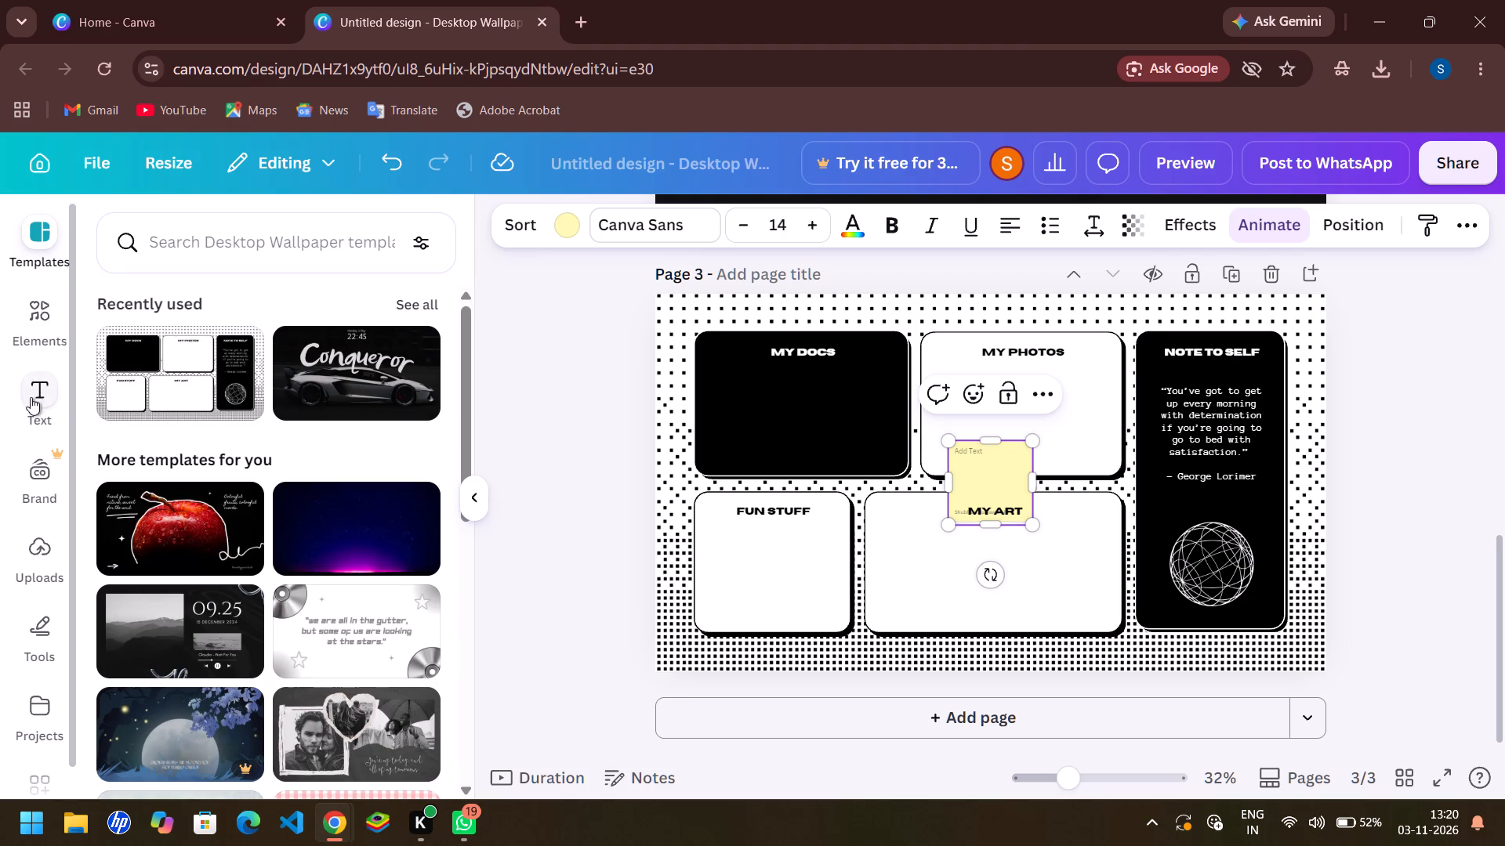
click(48, 401)
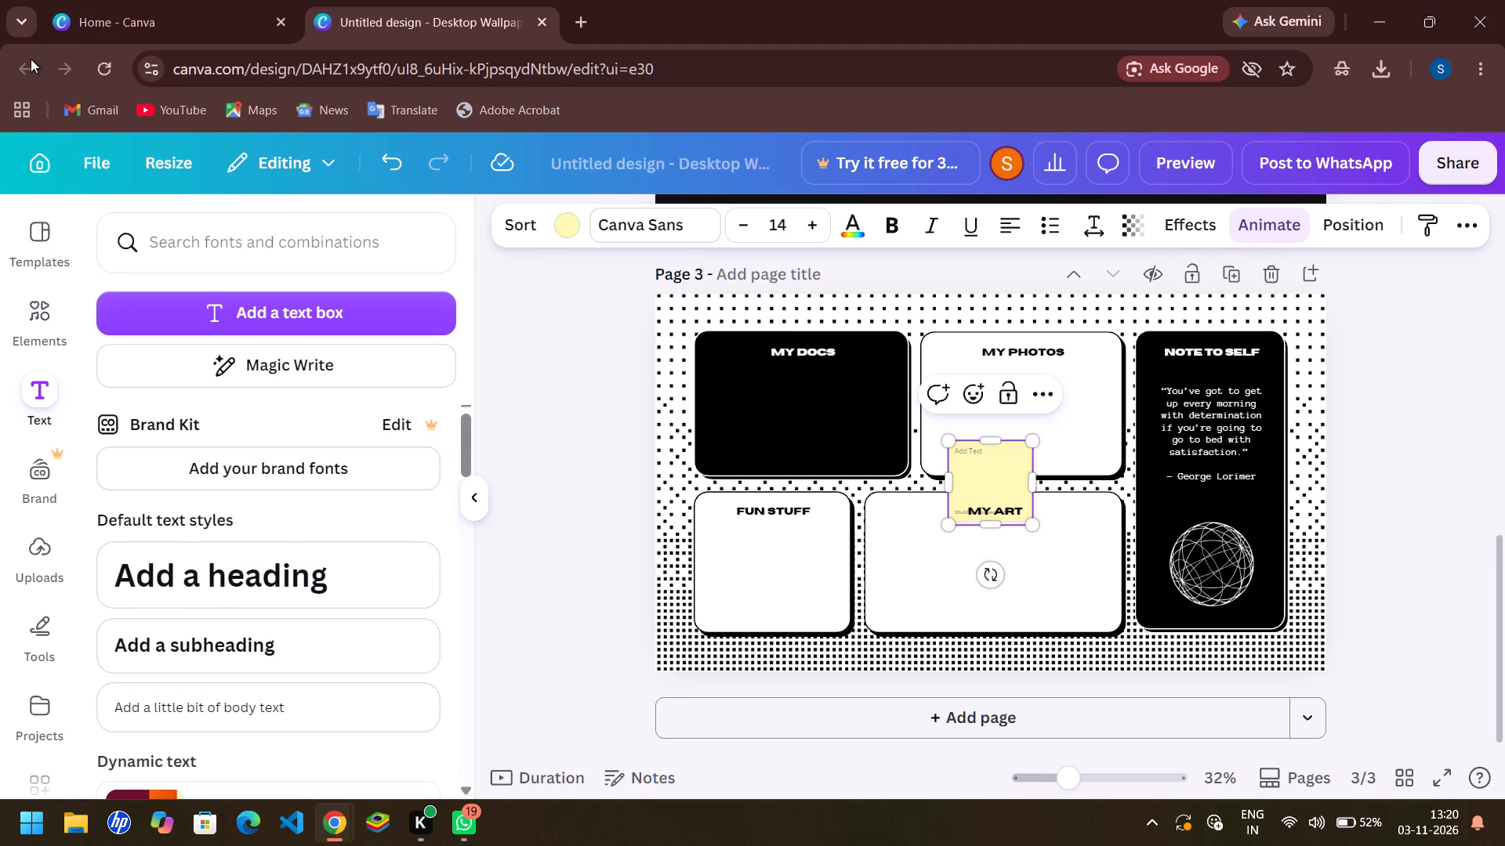
click(539, 20)
scroll(384, 423, down, 1)
scroll(384, 423, up, 2)
click(1493, 175)
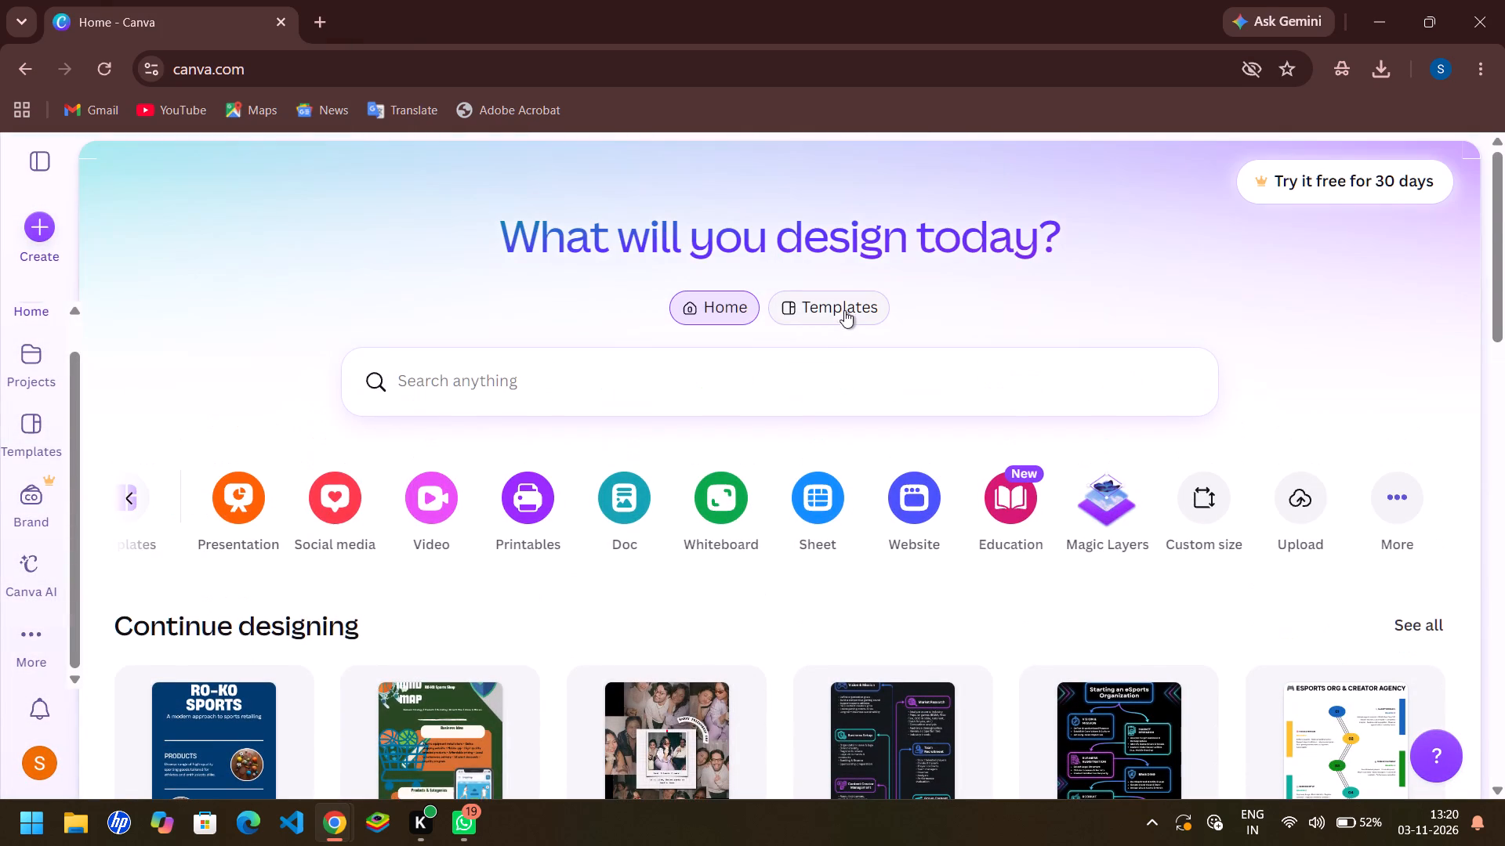
Browse the template gallery, including the Discover Canva, Trending near you and More templates for you sections.
click(844, 309)
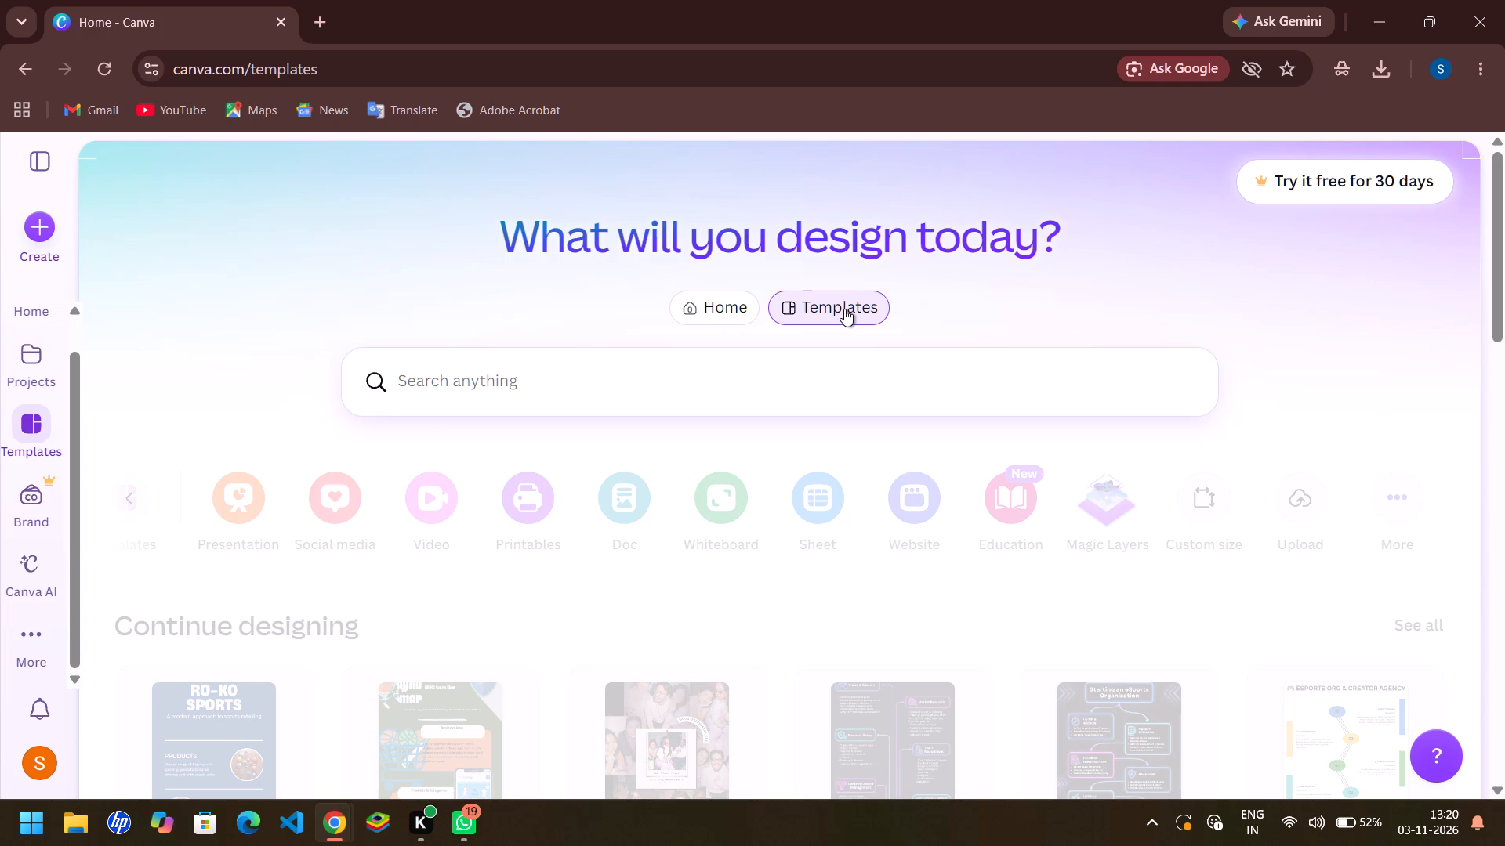
scroll(709, 462, down, 3)
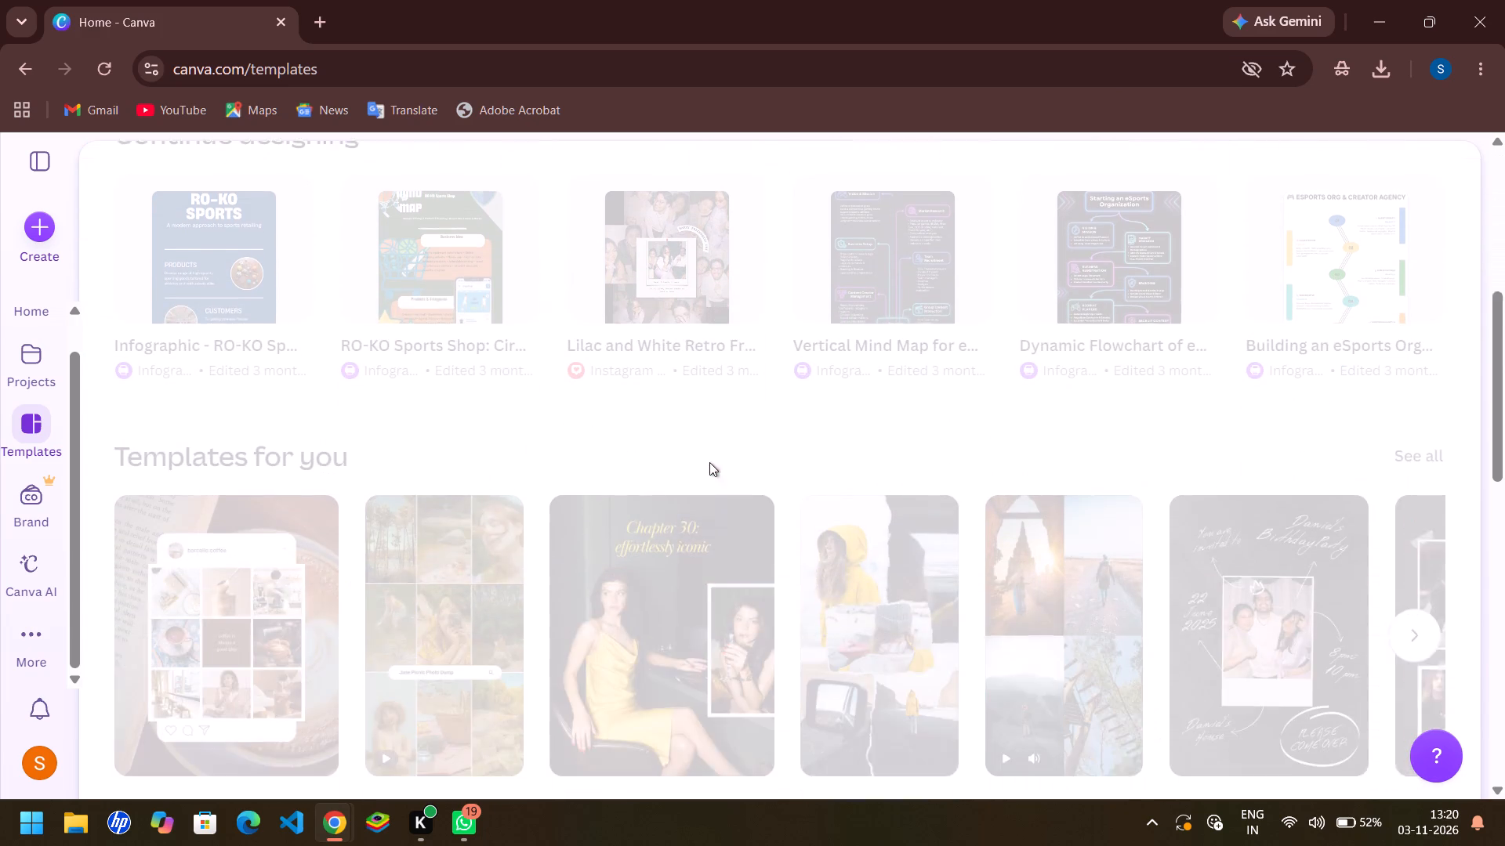
scroll(709, 462, down, 2)
scroll(709, 462, up, 2)
scroll(709, 462, down, 2)
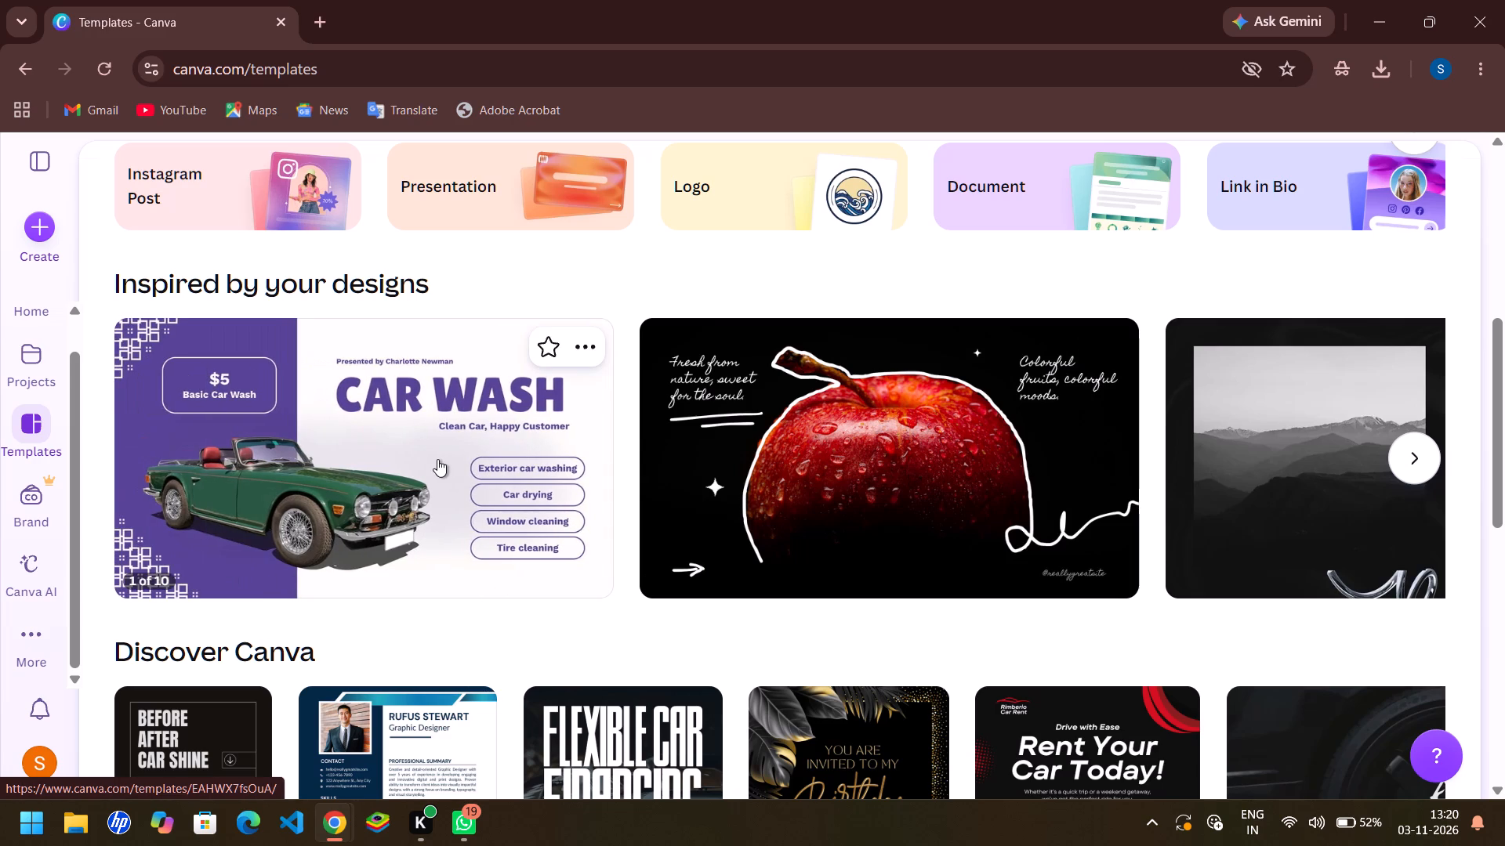
scroll(752, 437, down, 1)
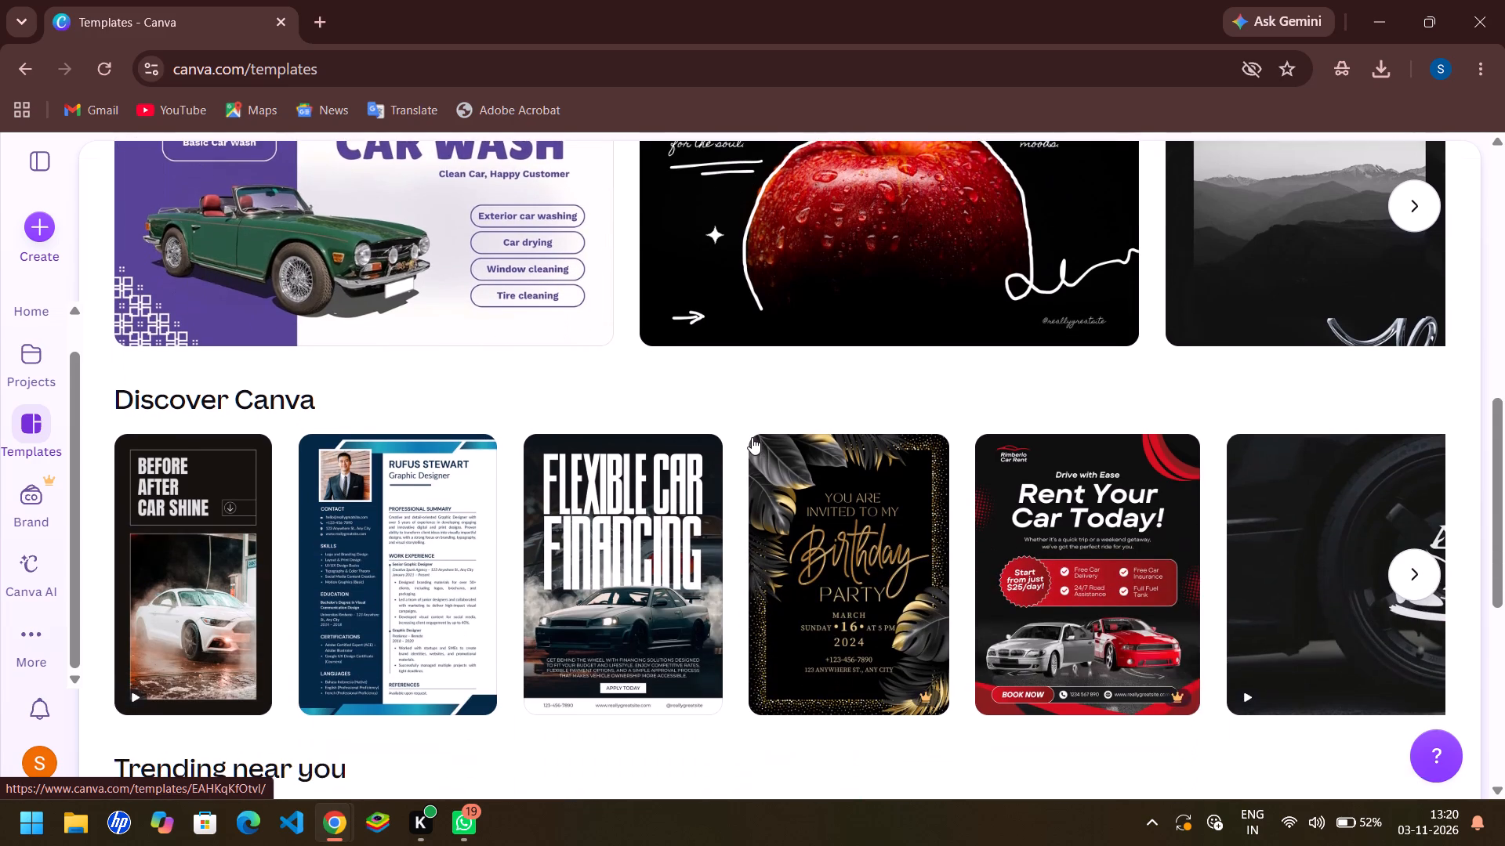
scroll(752, 437, down, 2)
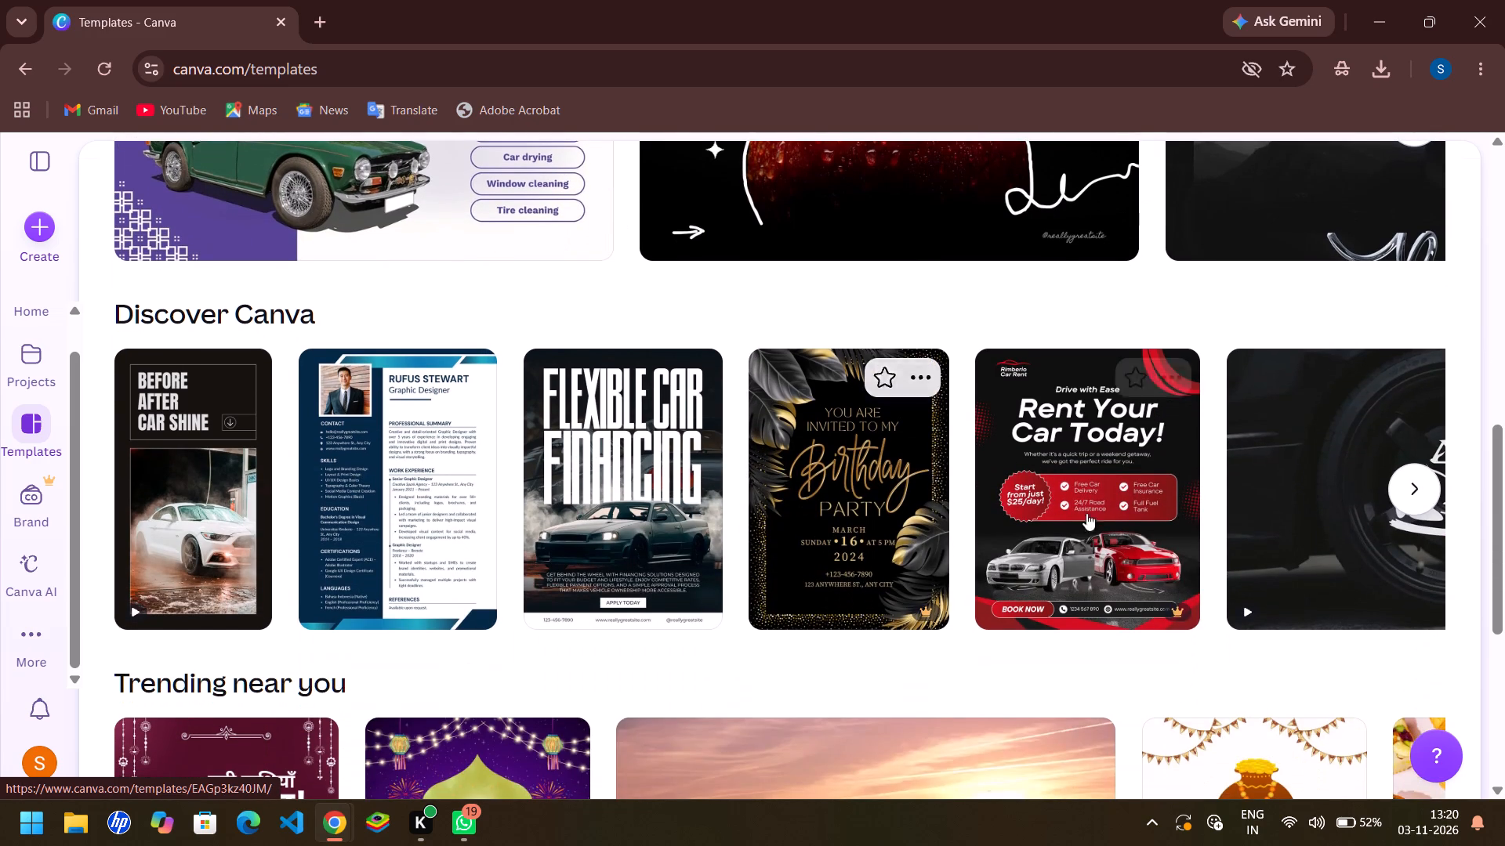
scroll(821, 641, down, 3)
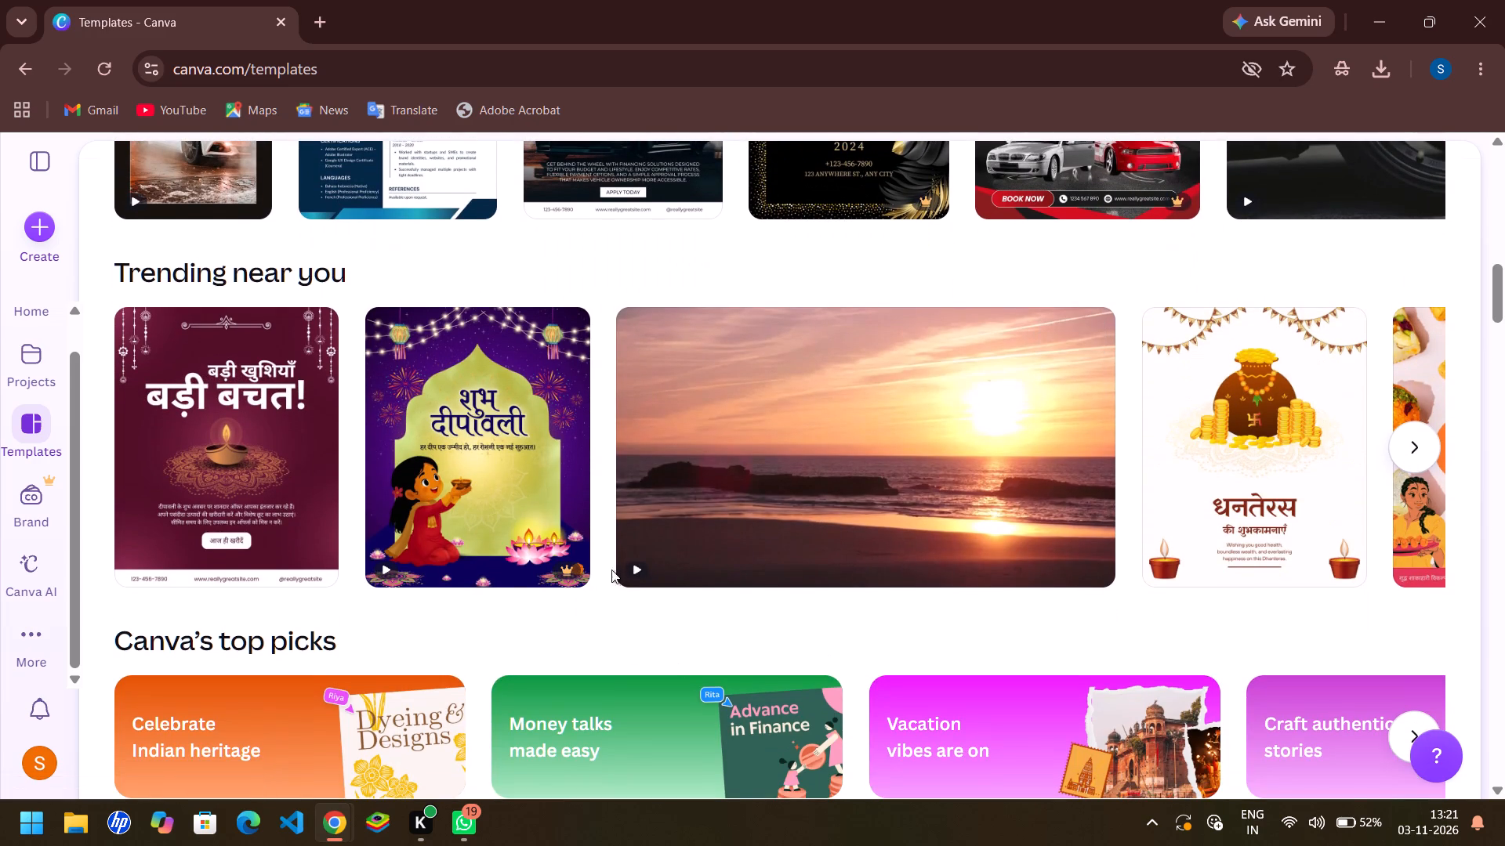
scroll(881, 478, down, 3)
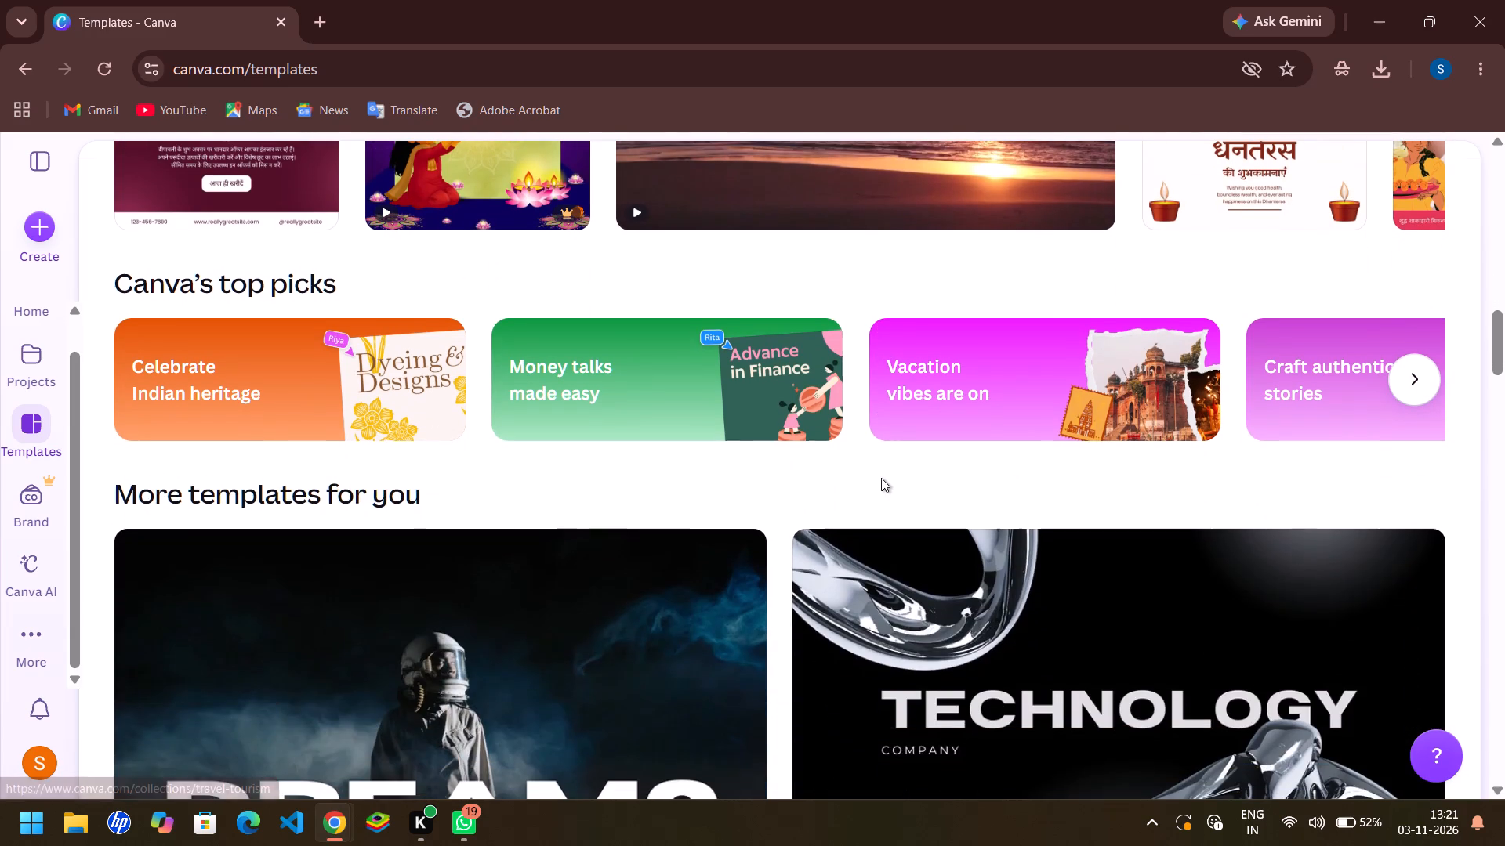
scroll(586, 663, down, 4)
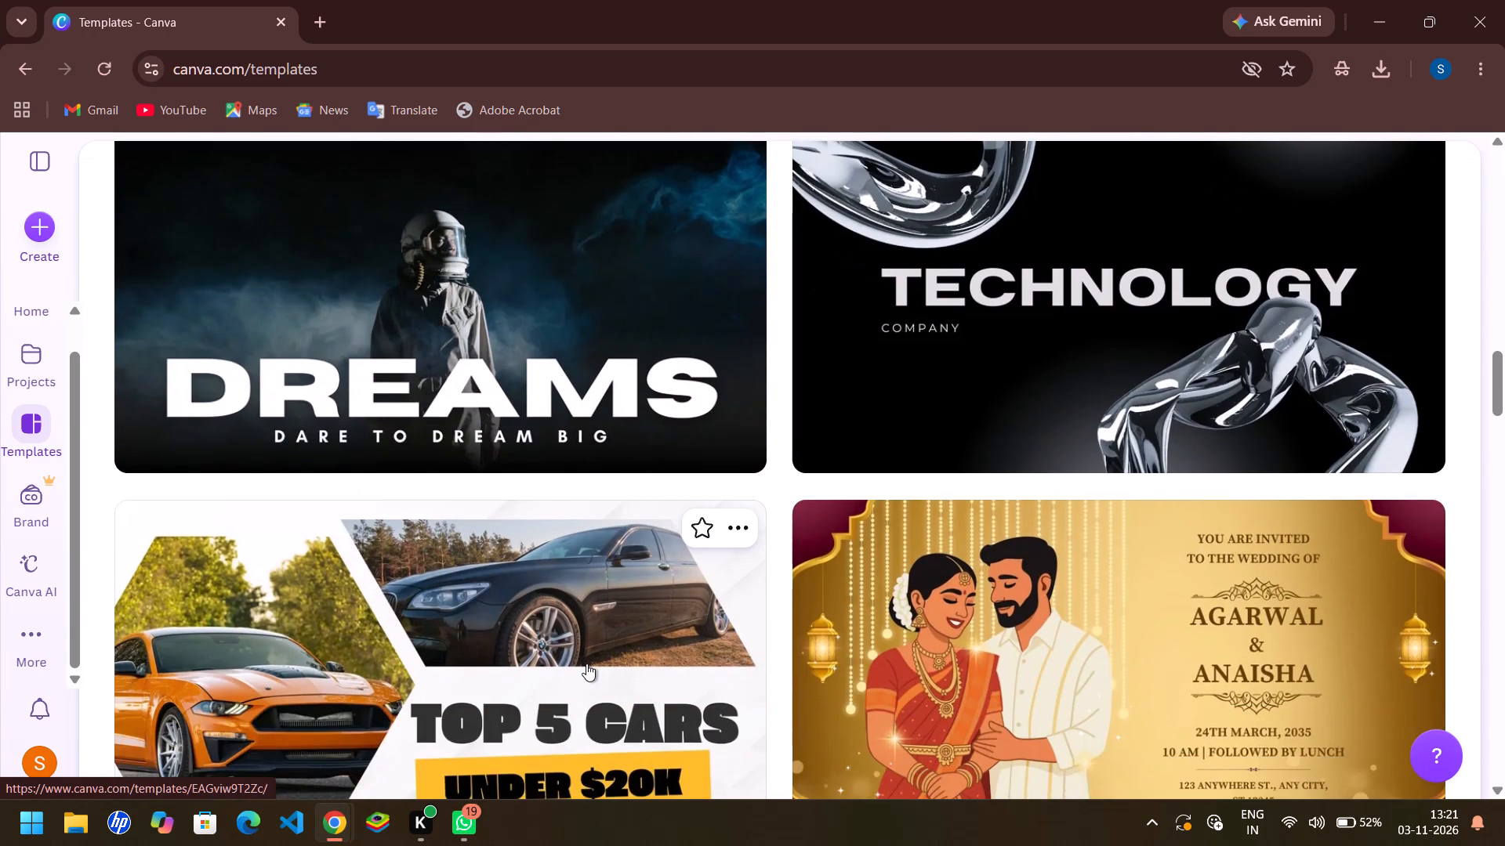
scroll(586, 663, down, 3)
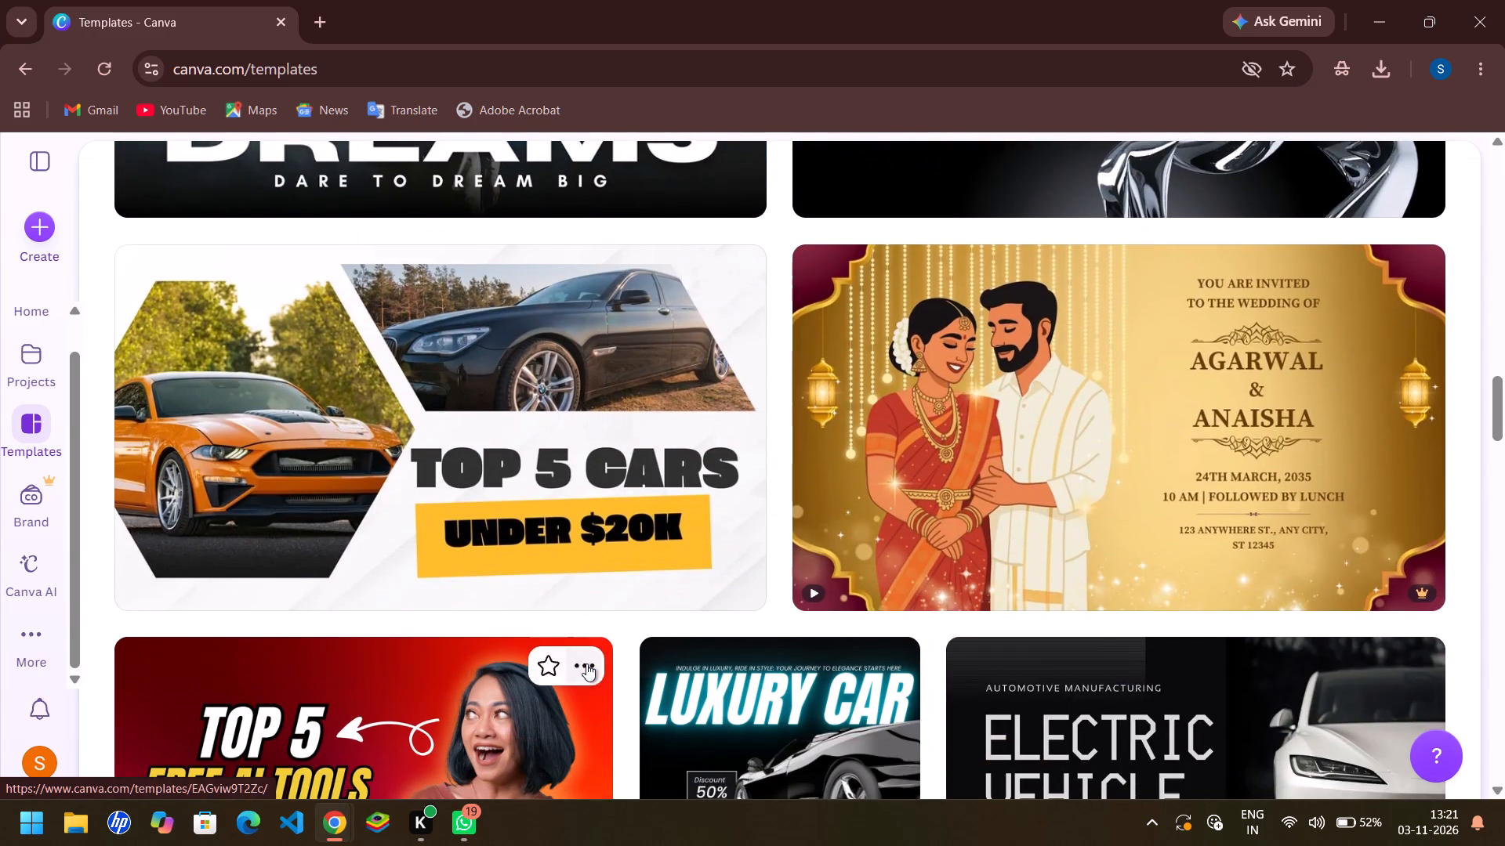
scroll(586, 663, down, 2)
scroll(586, 663, up, 2)
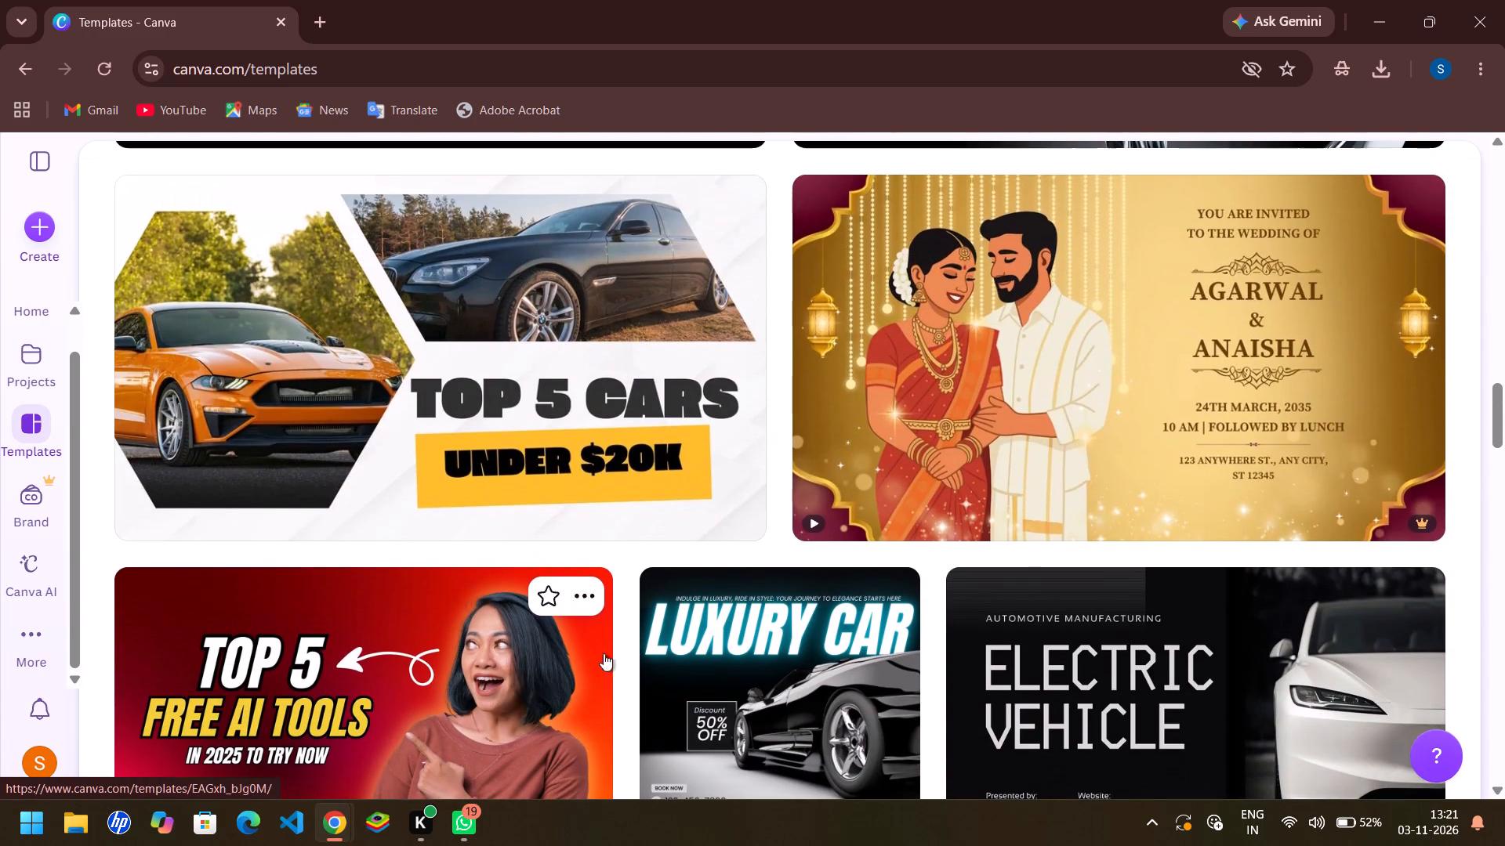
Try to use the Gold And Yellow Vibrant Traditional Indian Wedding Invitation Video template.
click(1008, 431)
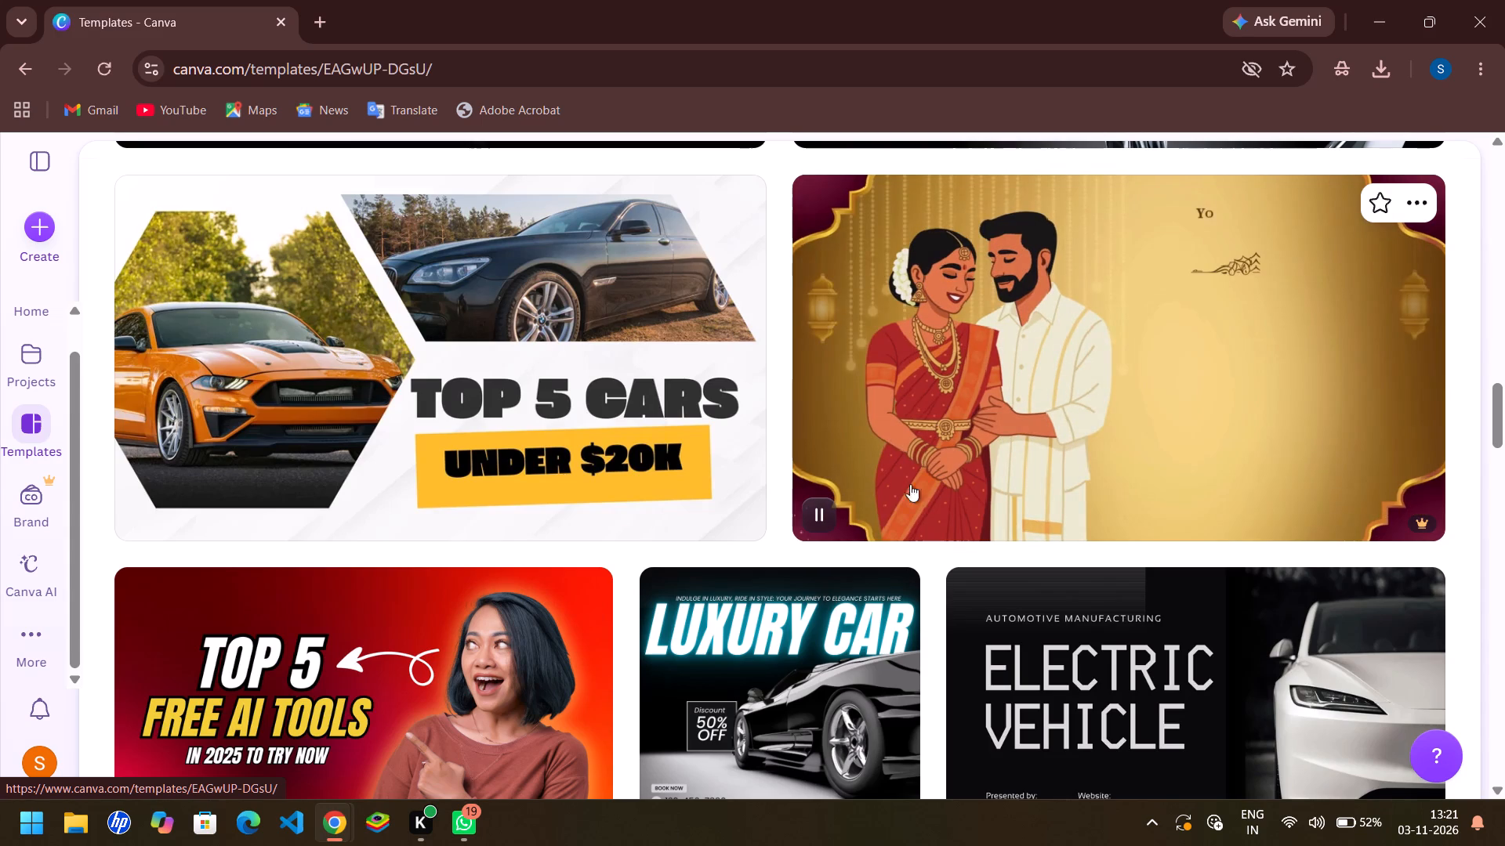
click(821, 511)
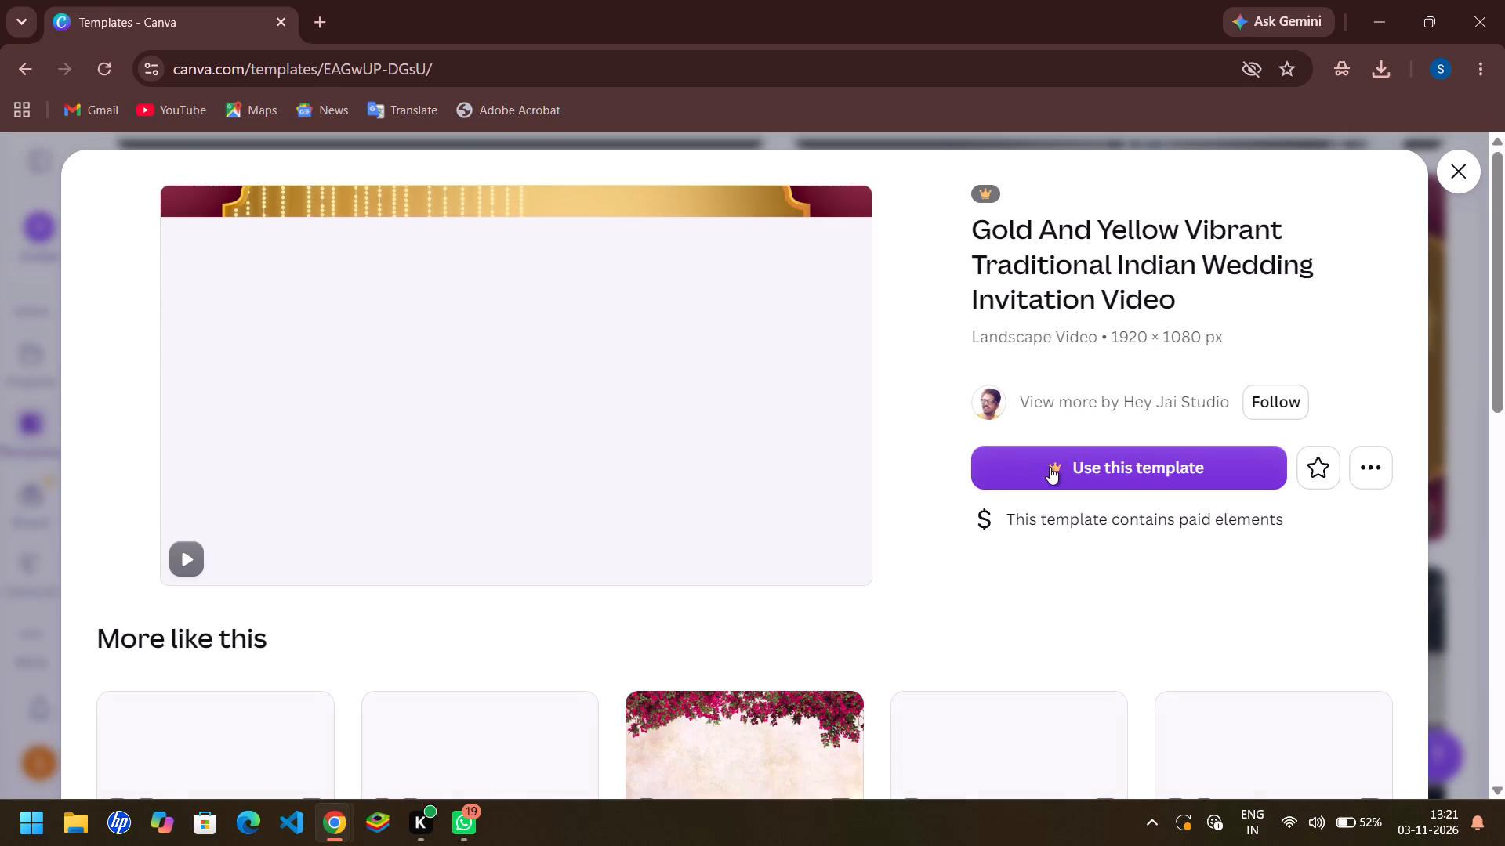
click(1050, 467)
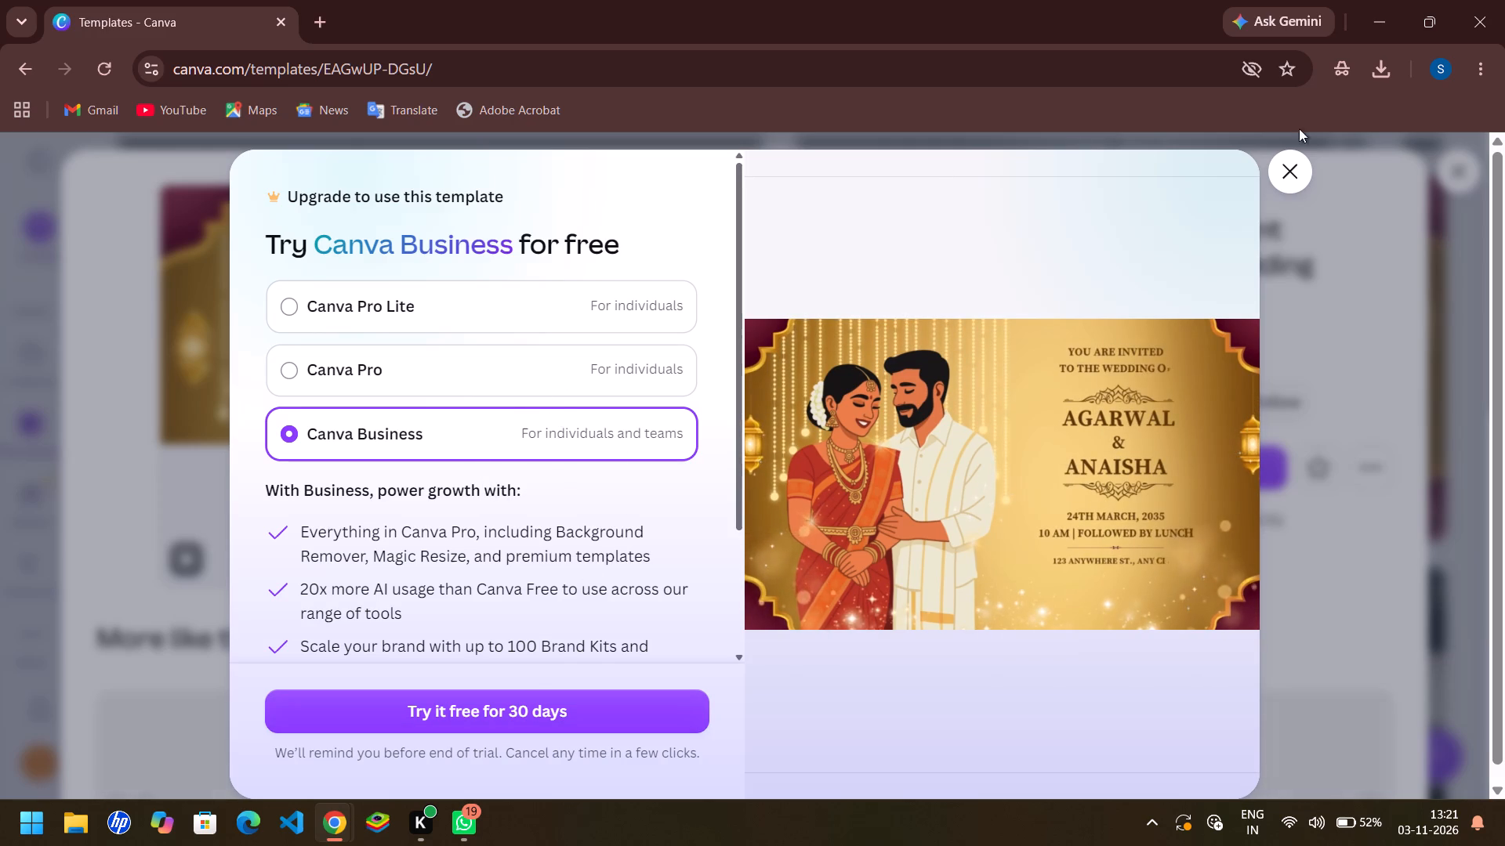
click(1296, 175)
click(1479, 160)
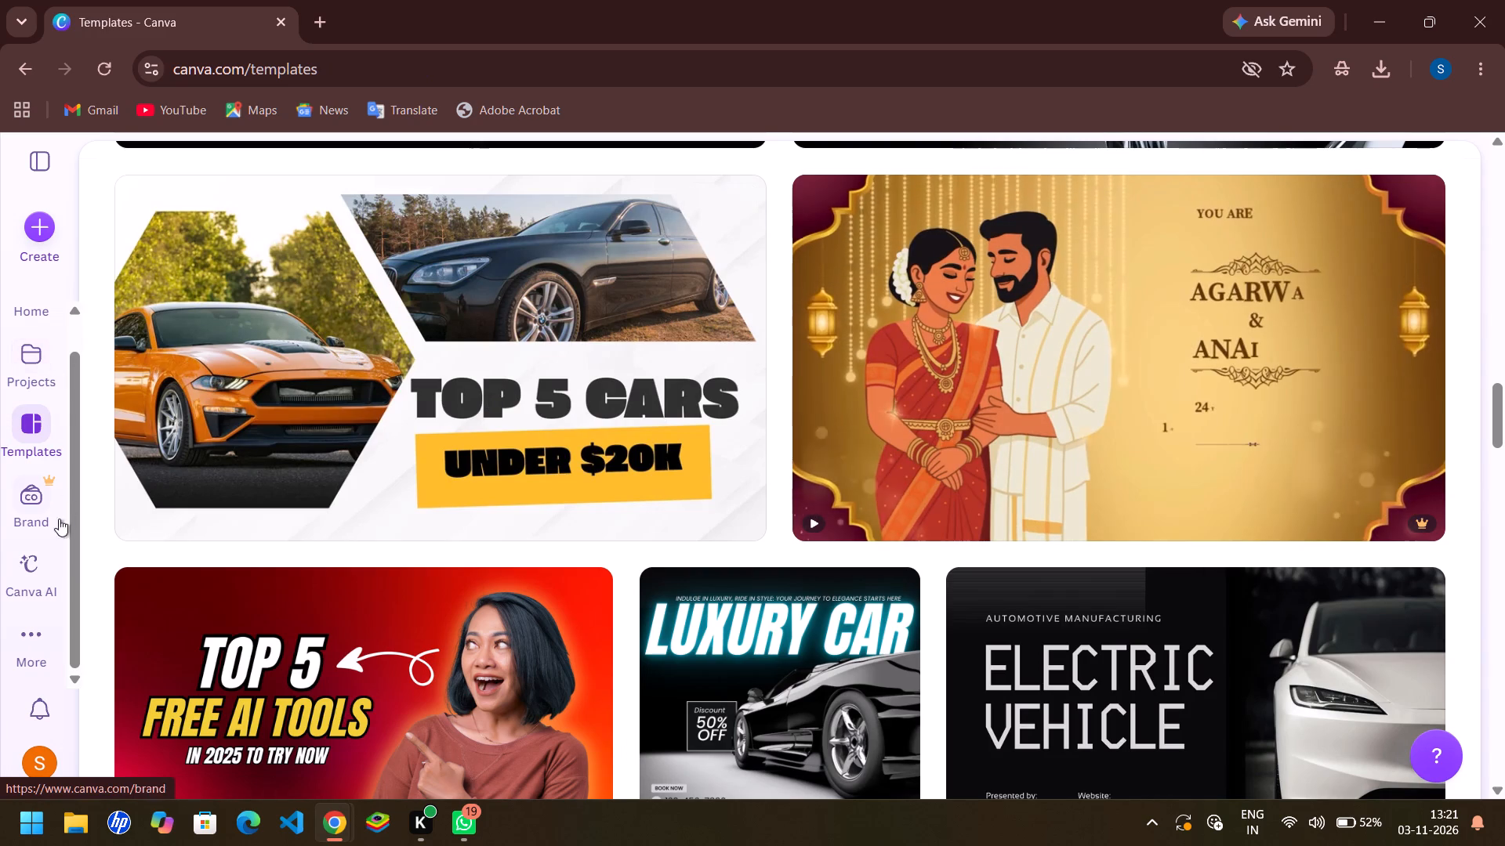
click(48, 224)
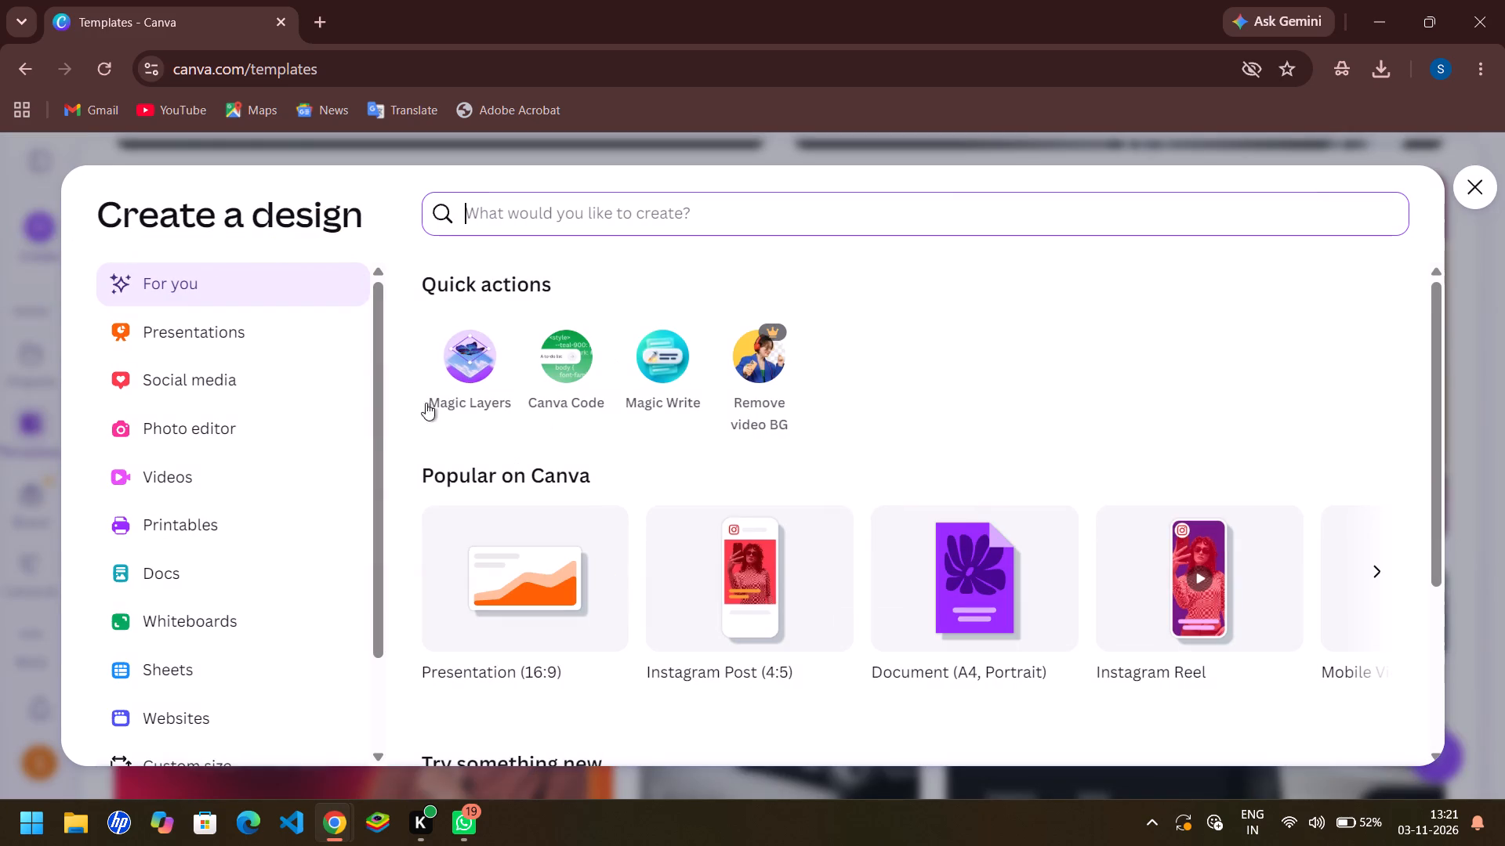
scroll(200, 504, up, 1)
scroll(200, 504, down, 1)
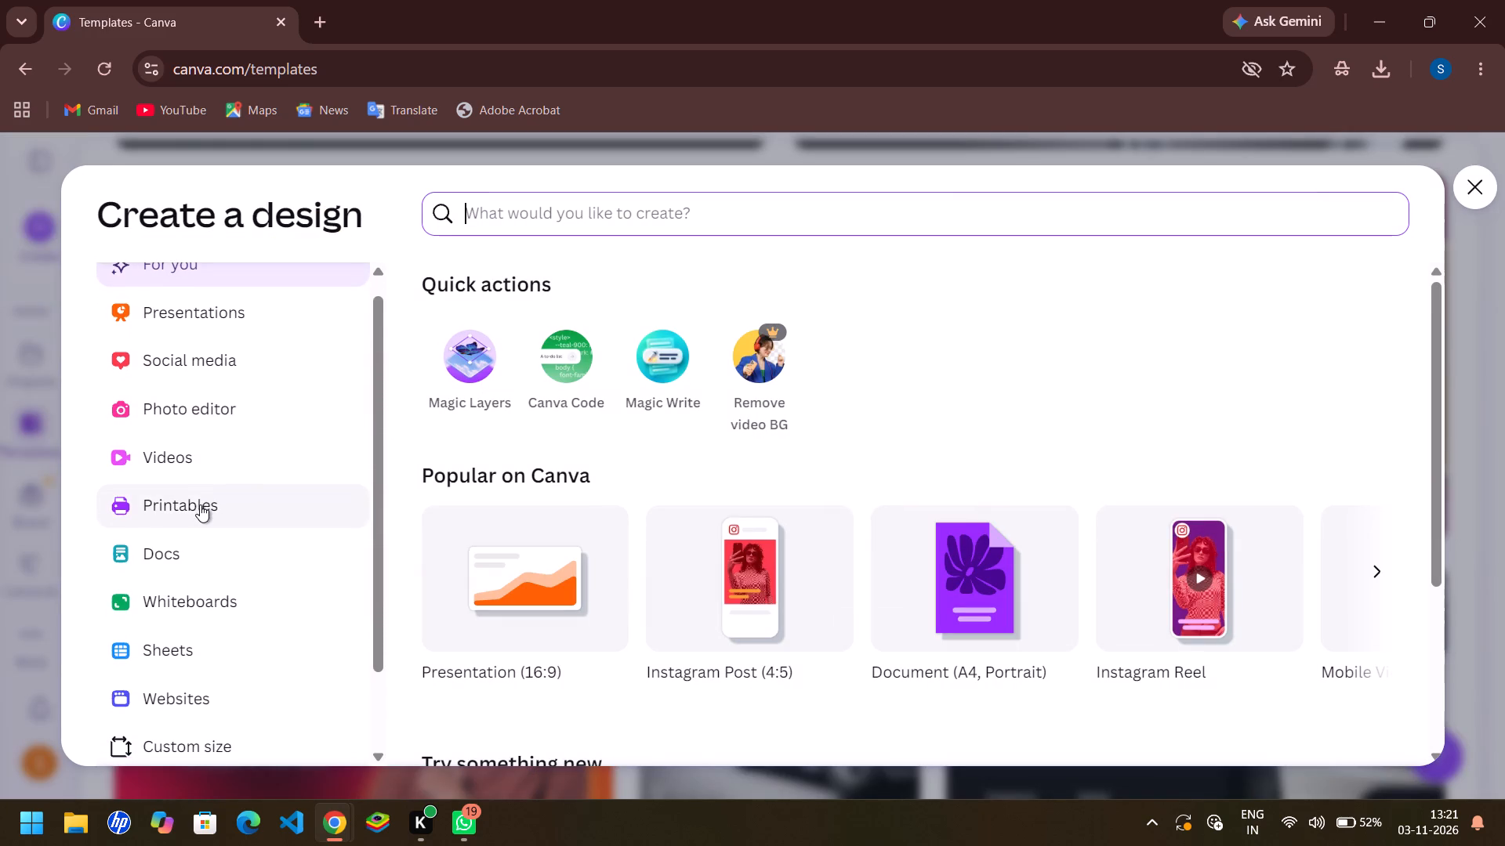
scroll(200, 504, down, 2)
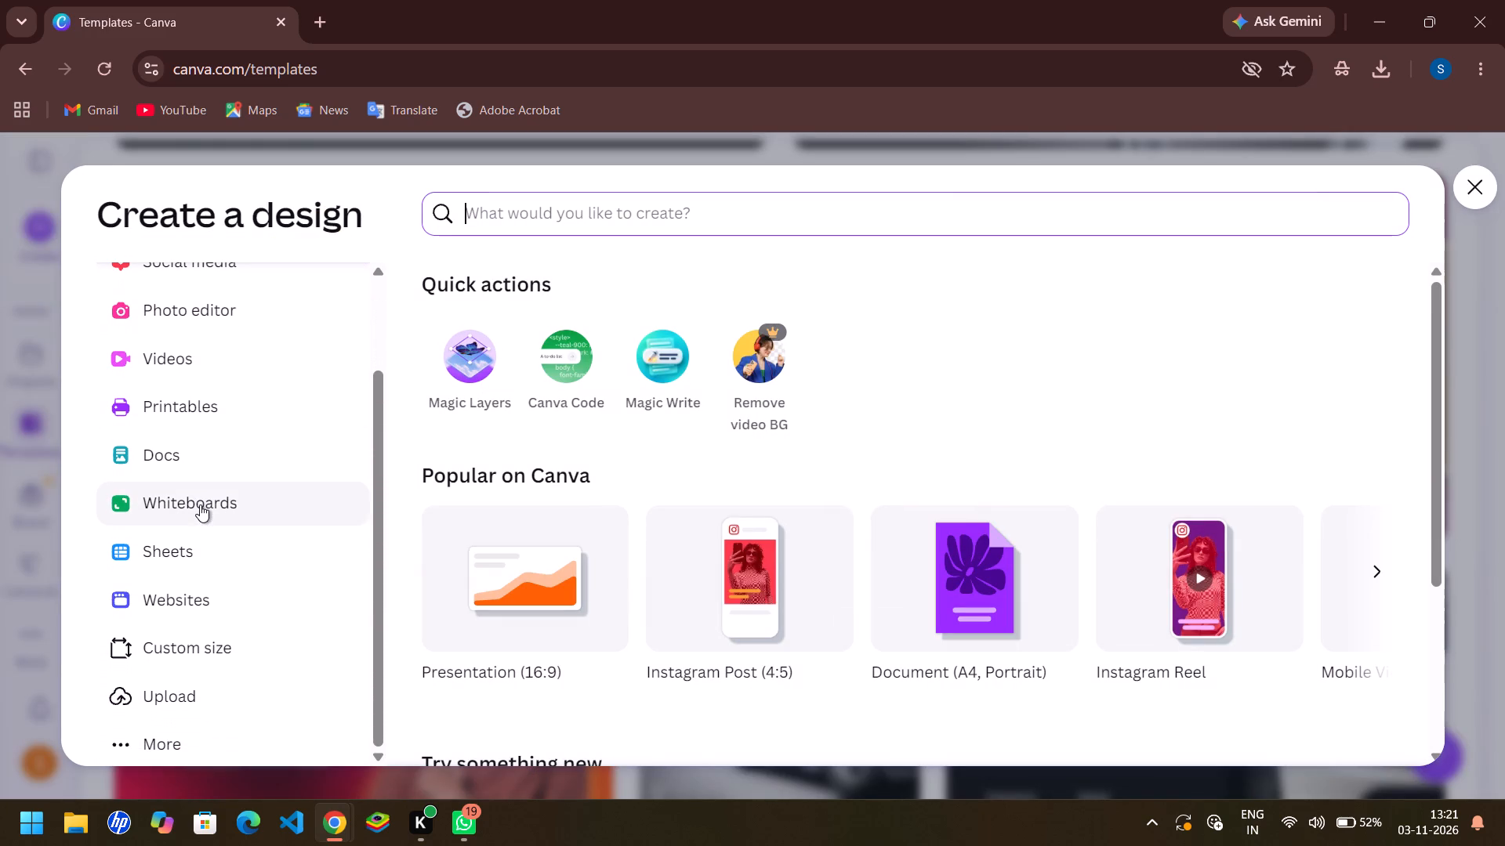
click(174, 595)
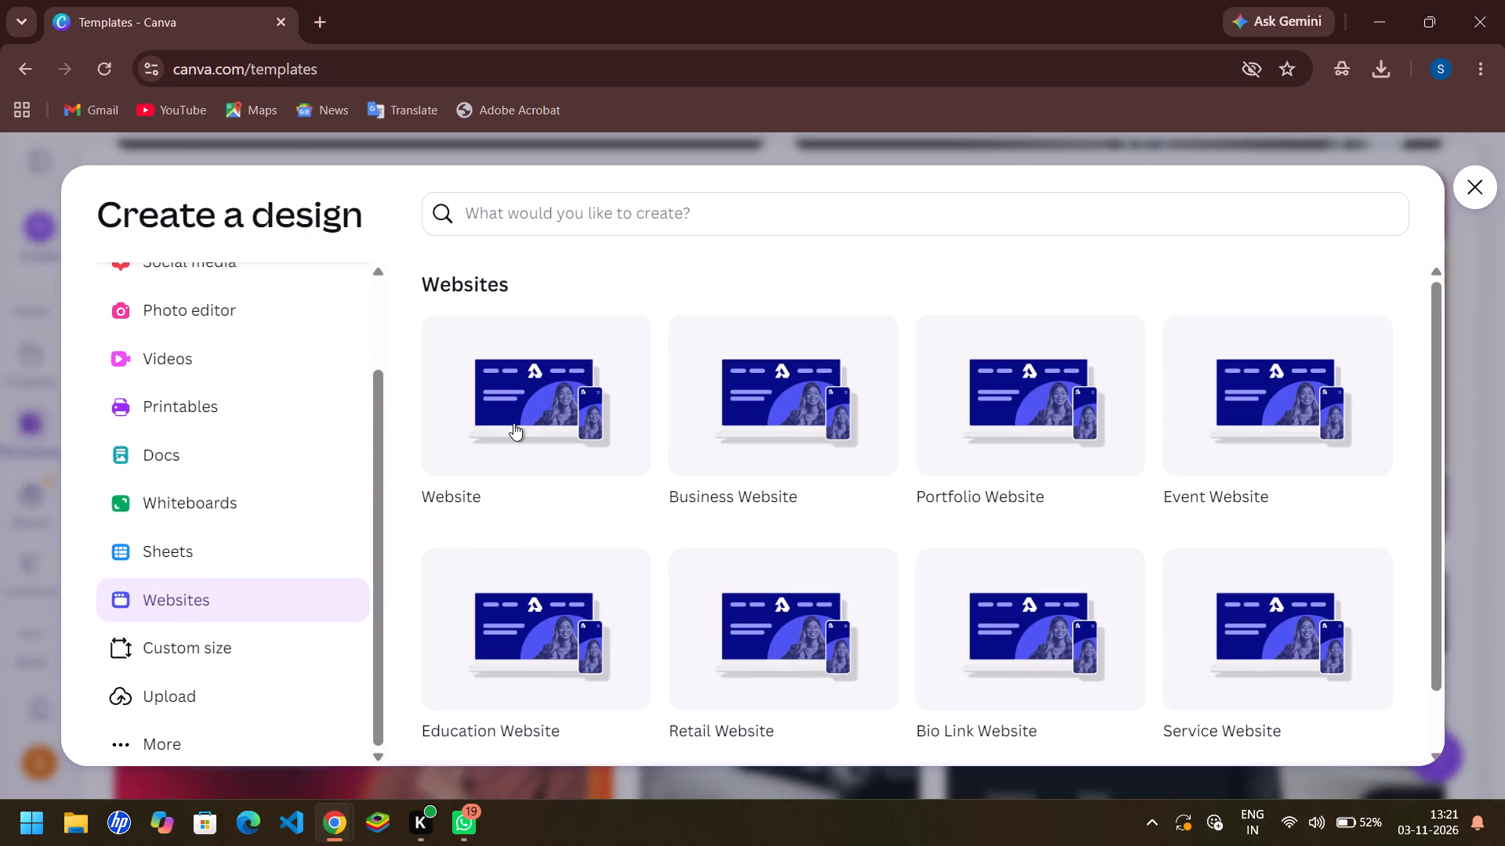
scroll(767, 489, down, 2)
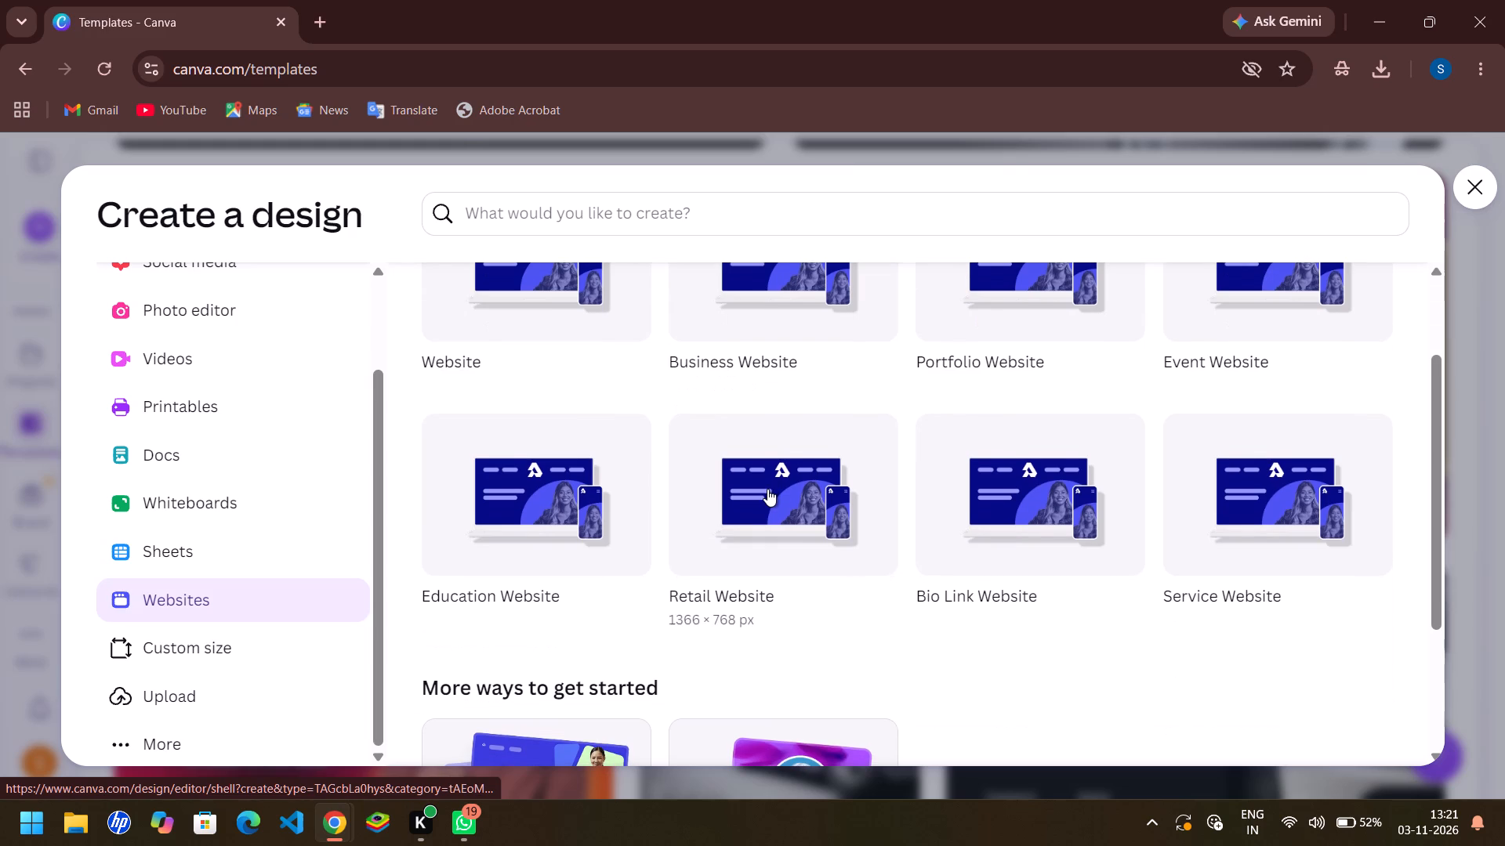
scroll(767, 489, down, 1)
scroll(767, 489, up, 5)
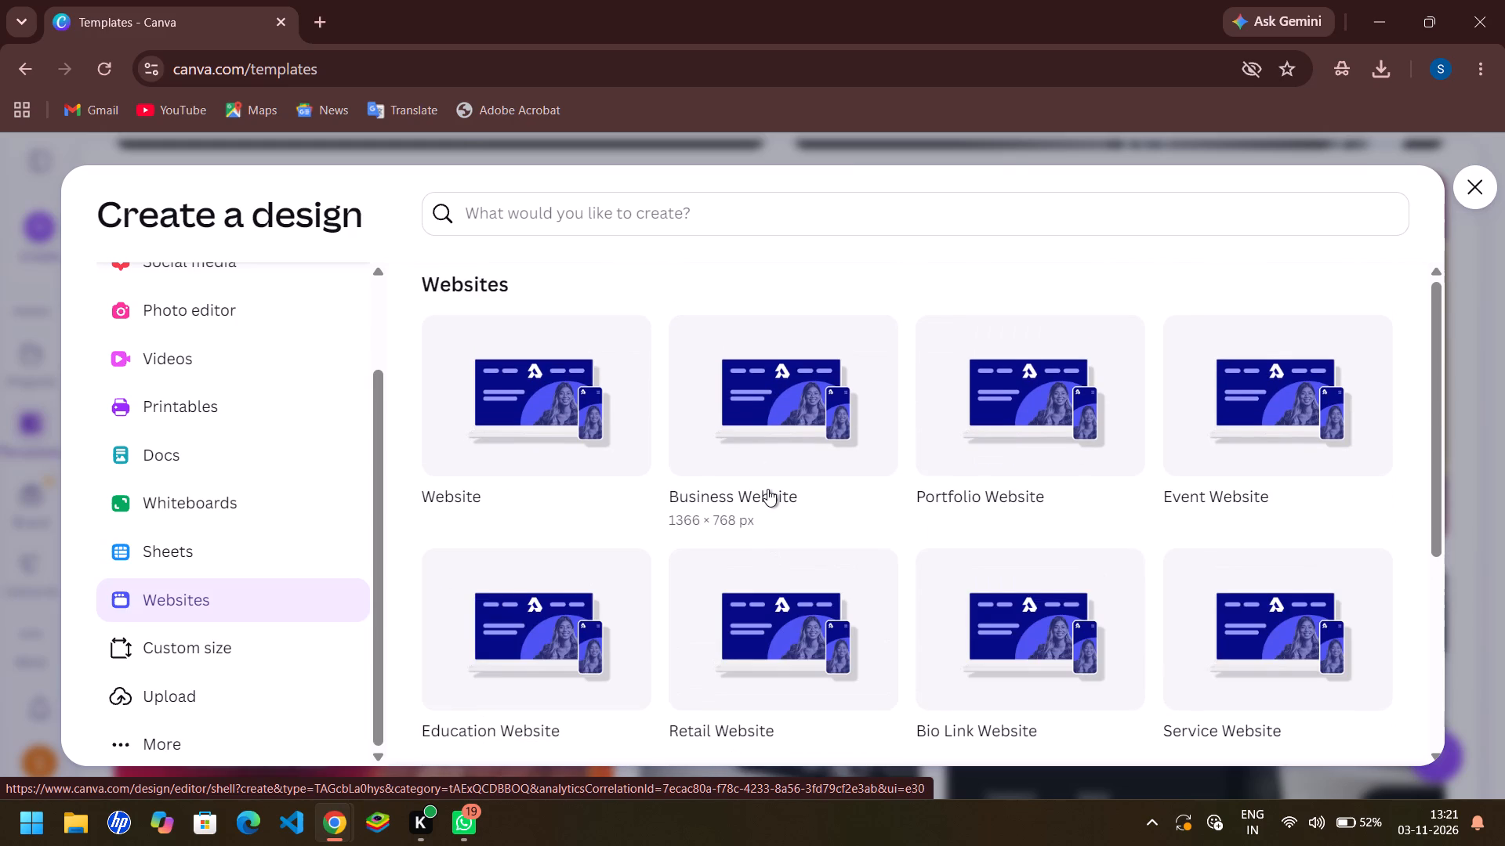
scroll(767, 489, down, 2)
scroll(767, 489, up, 2)
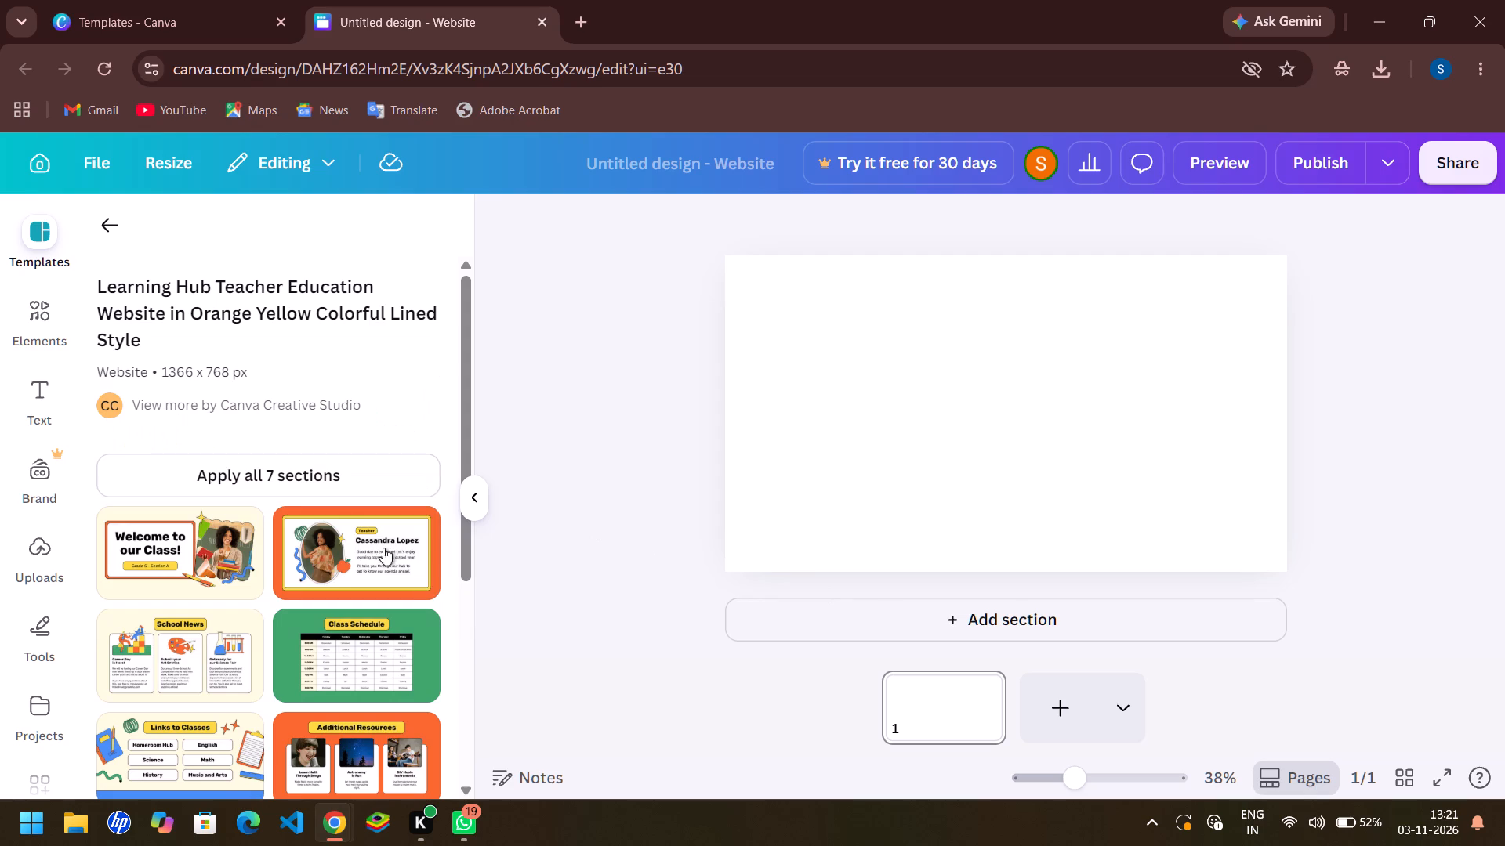
click(227, 550)
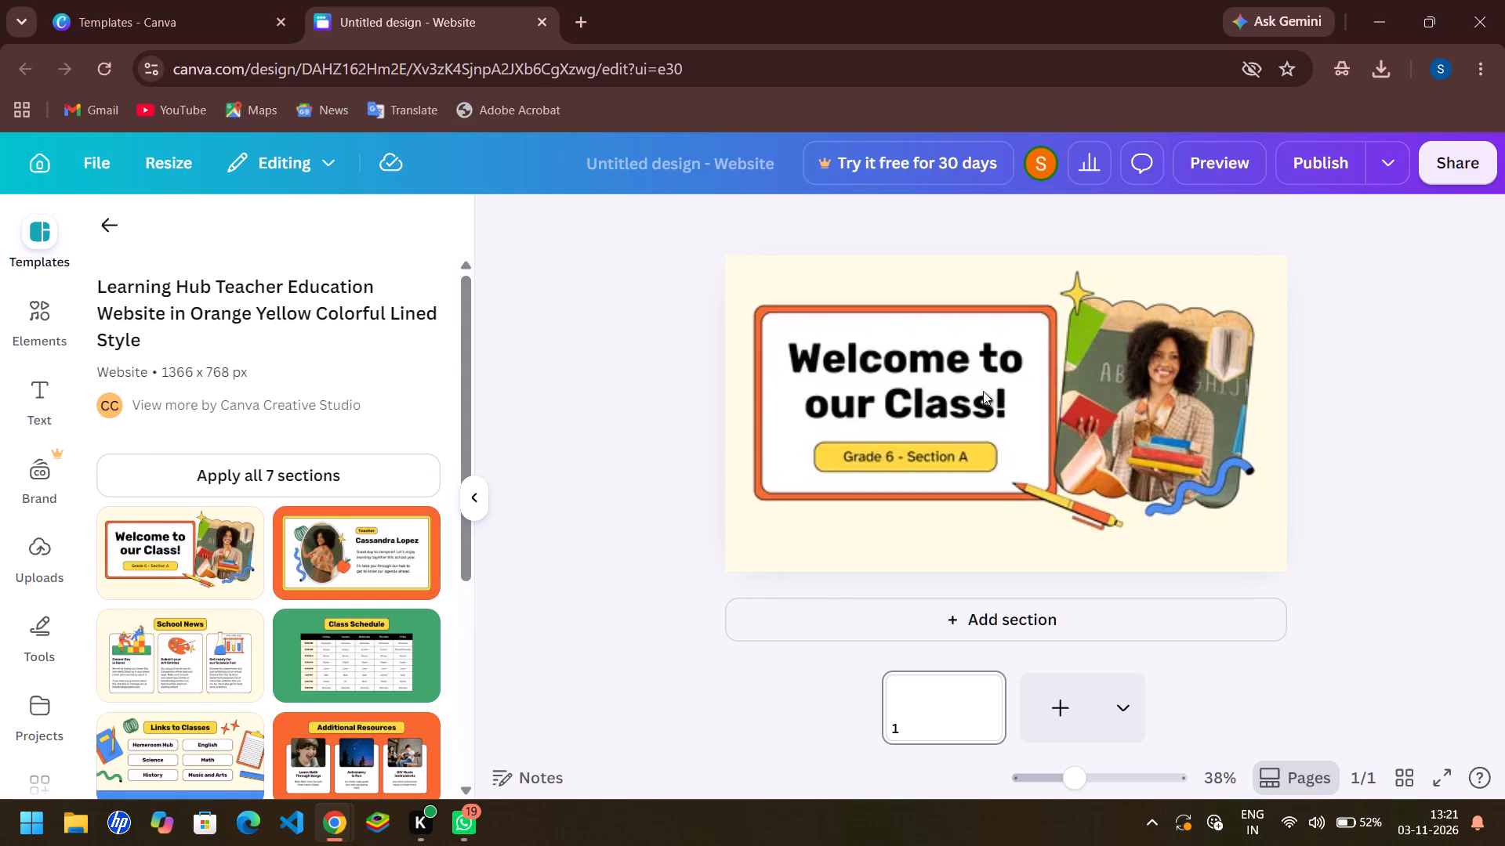
Replace the "Welcome to our Class!" heading in the first section with "Shubham Sir" on two lines.
click(970, 380)
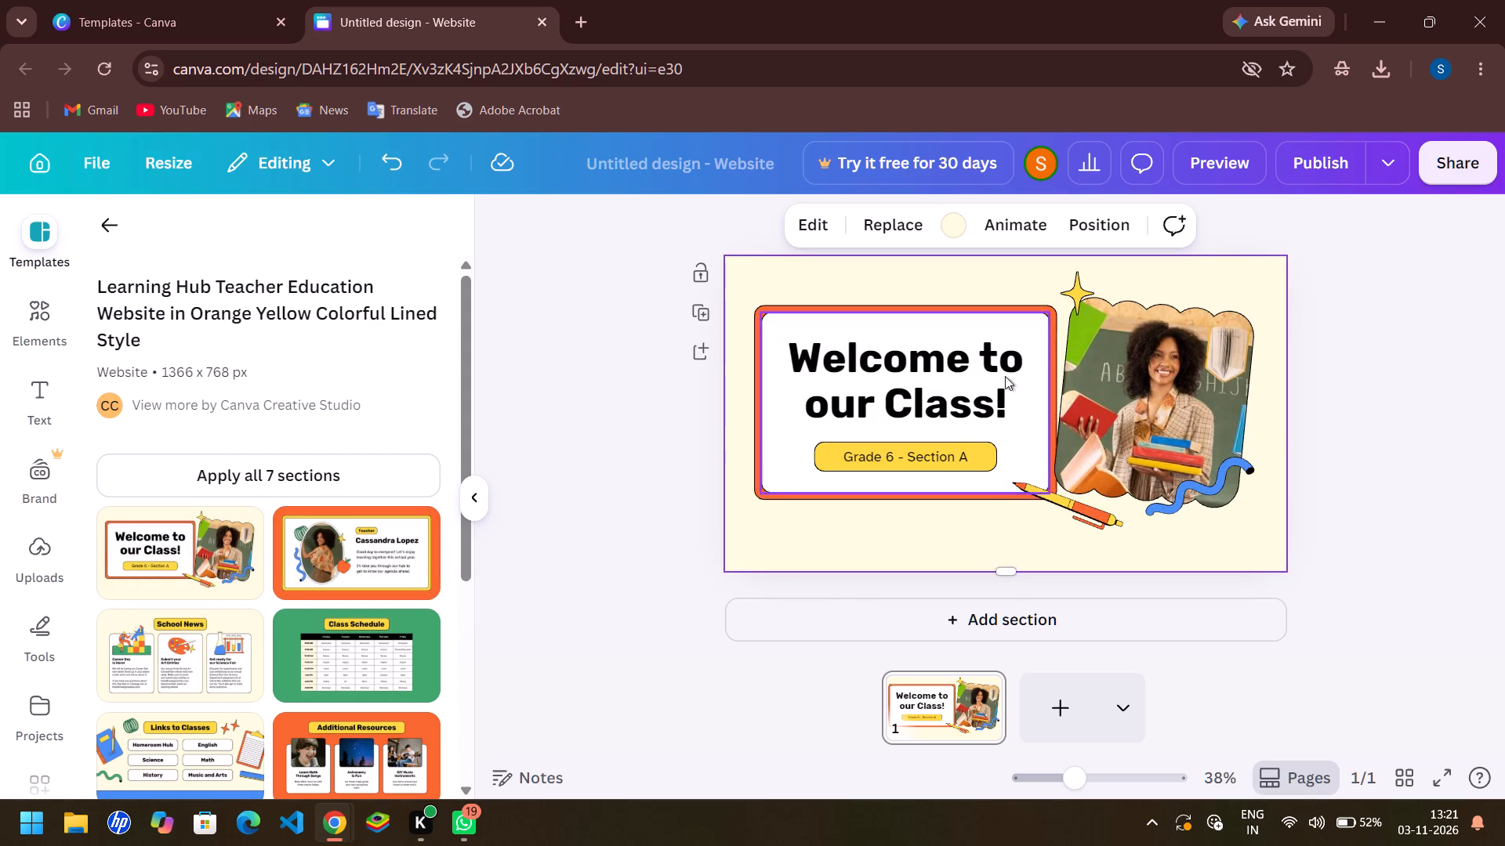
click(1006, 360)
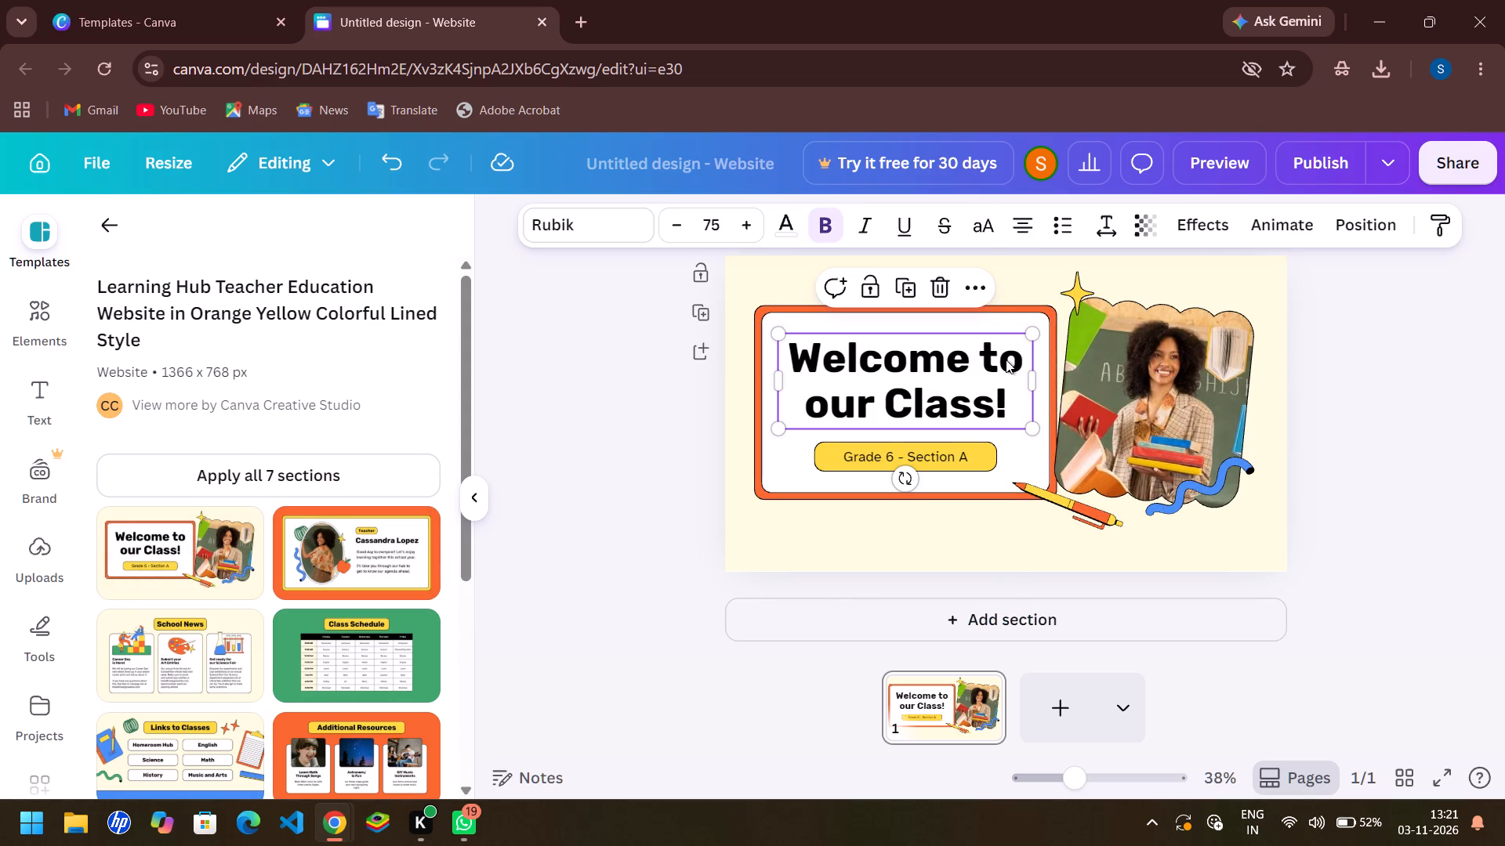
click(1006, 360)
key(BackSpace)
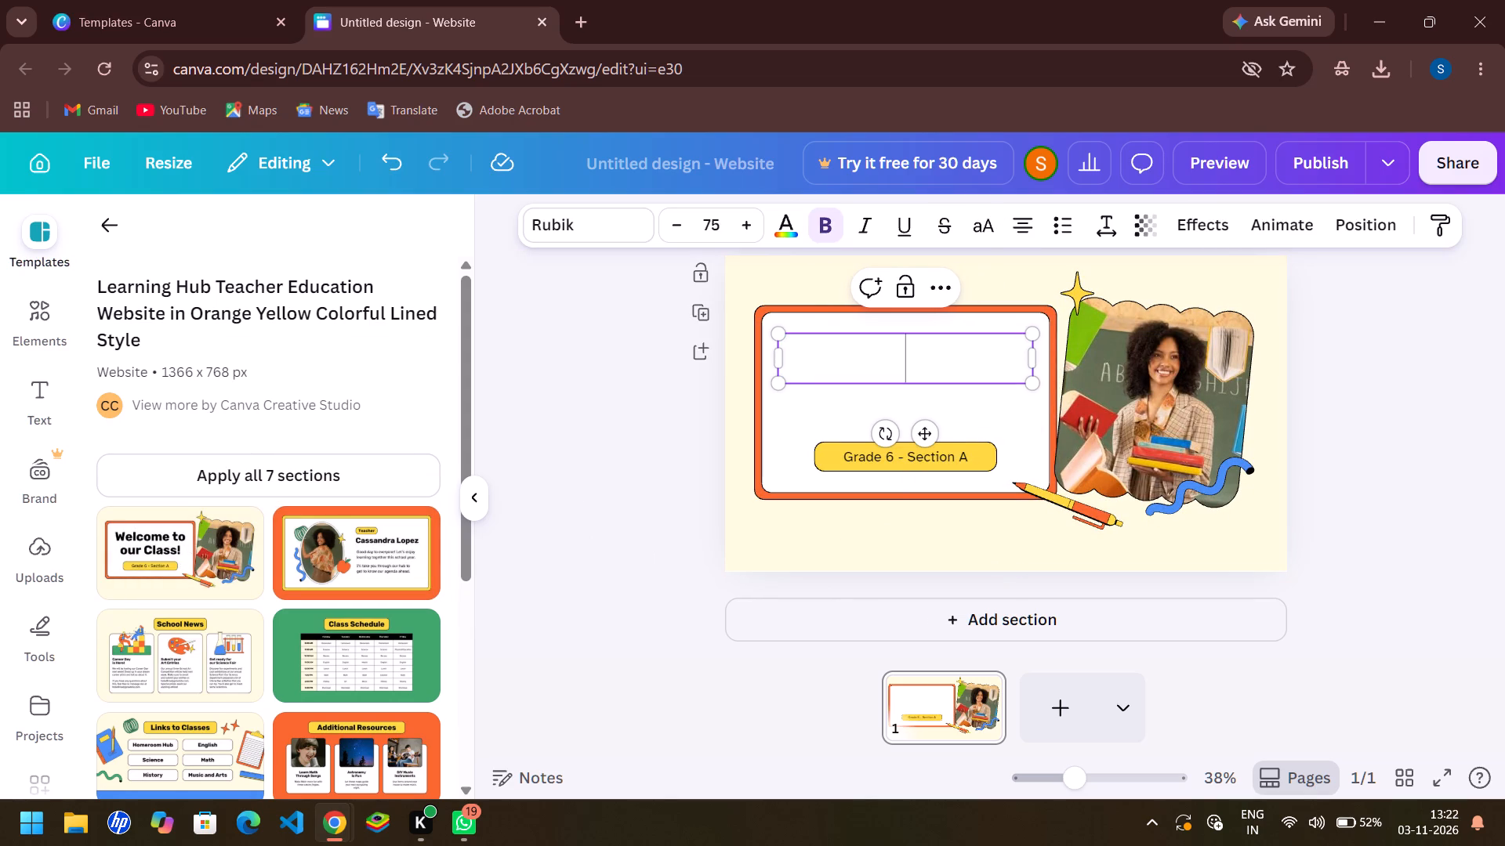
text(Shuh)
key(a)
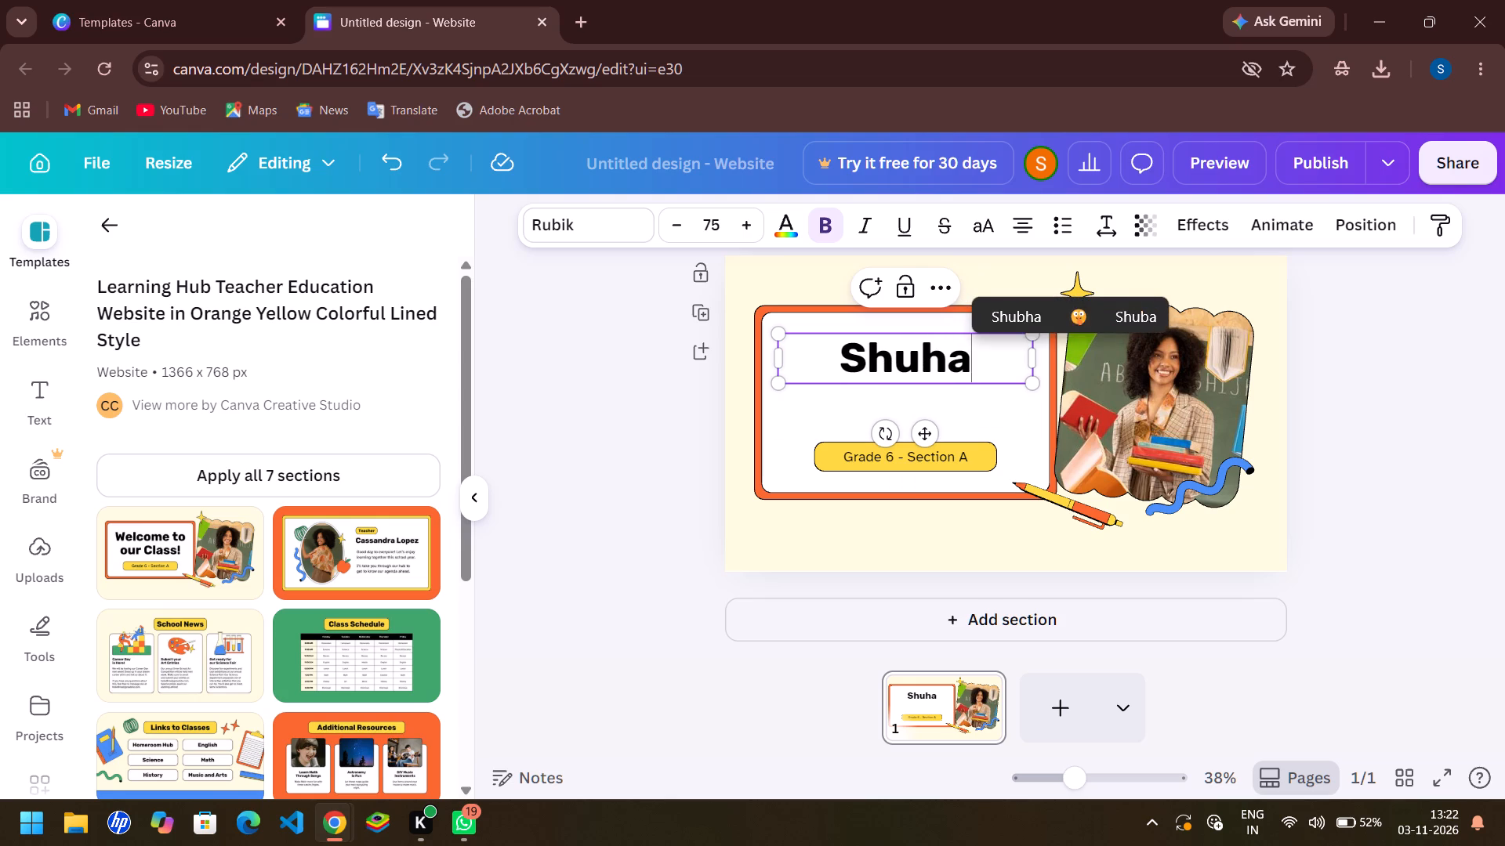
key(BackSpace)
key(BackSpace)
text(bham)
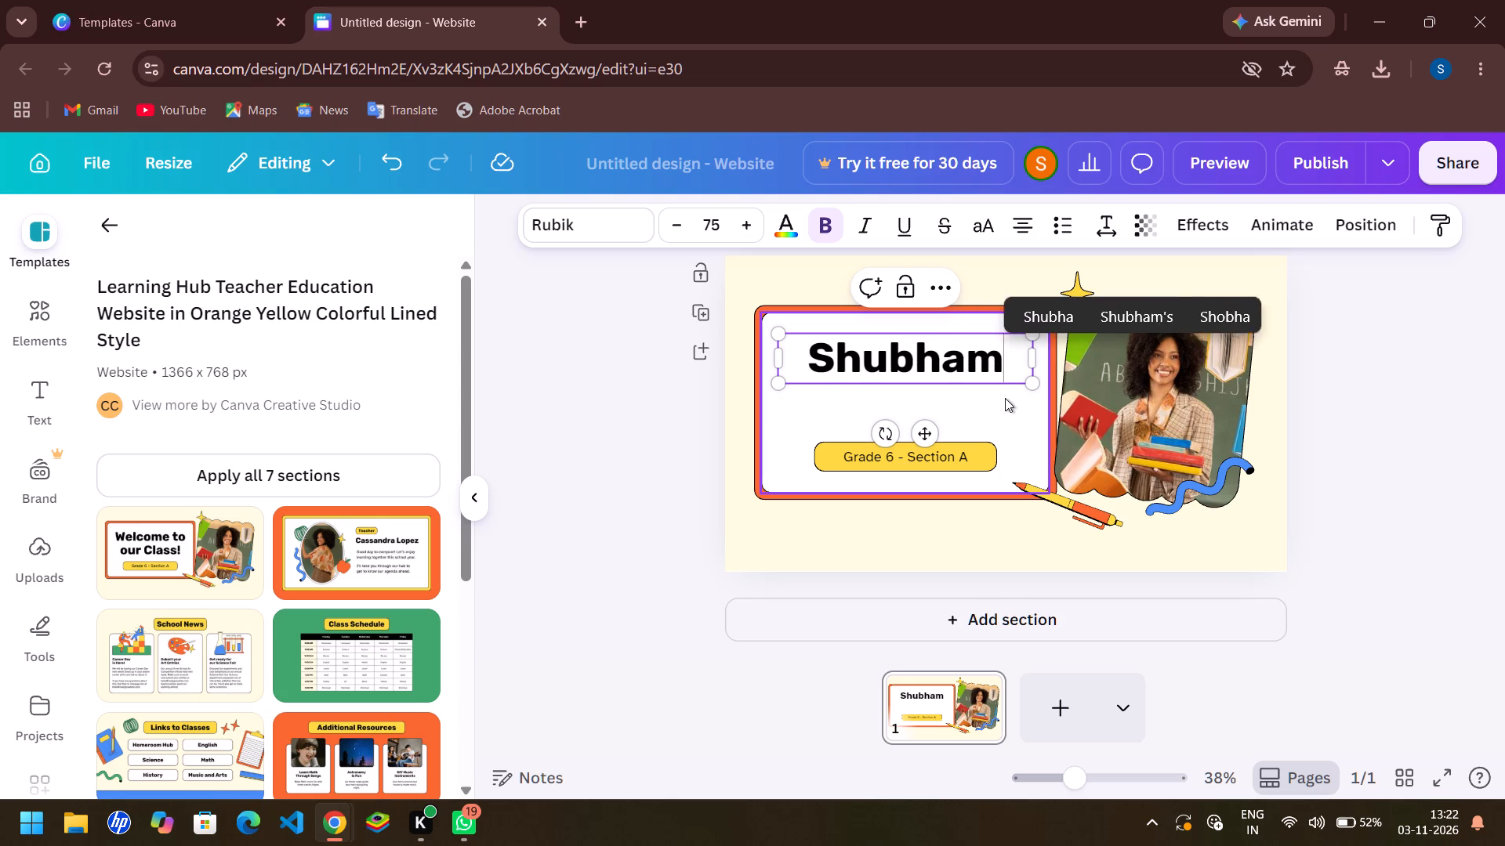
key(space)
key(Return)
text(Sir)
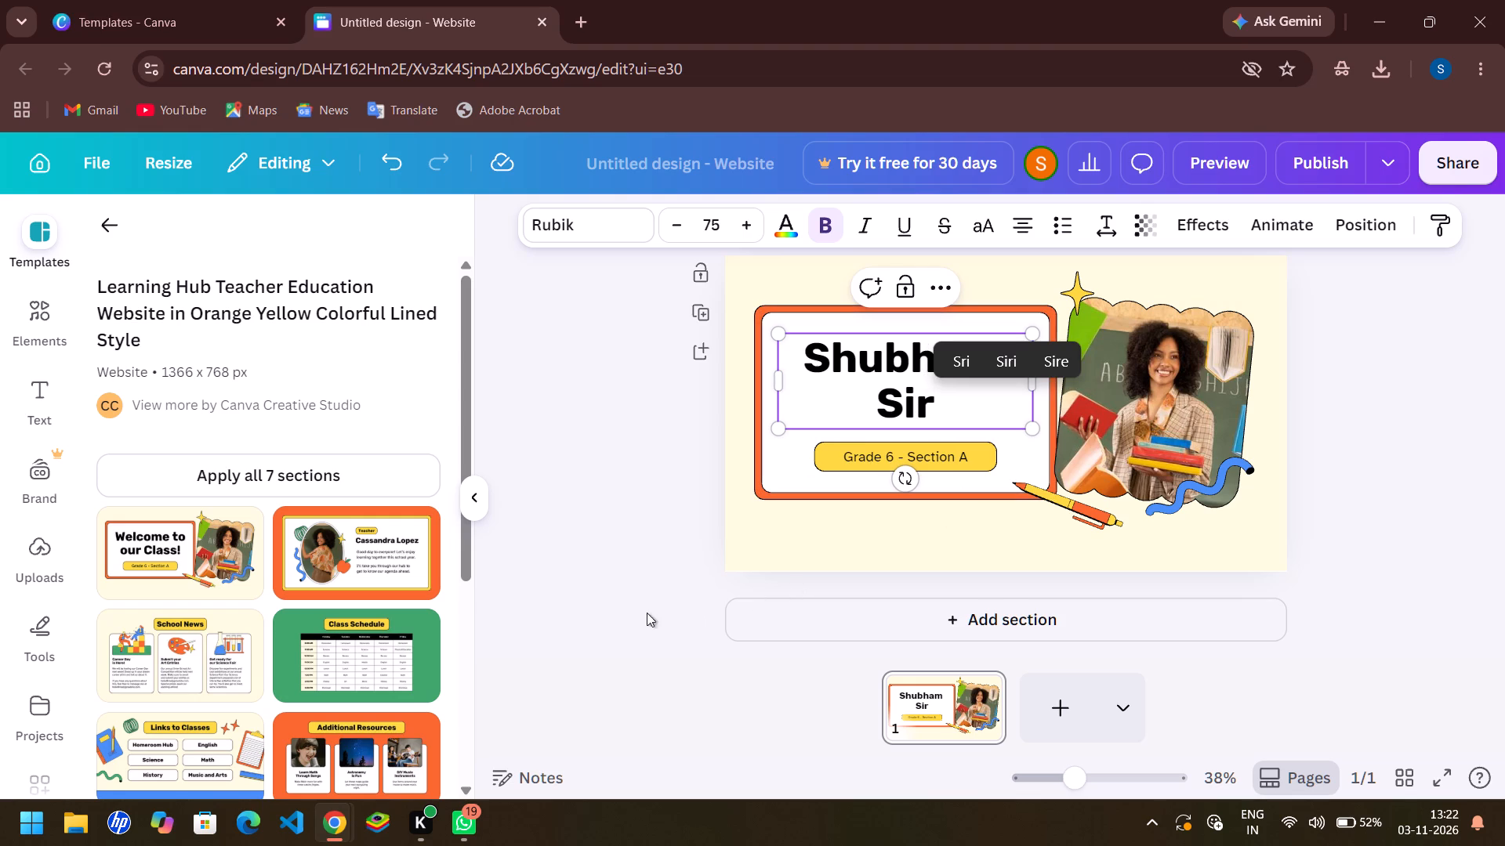
click(621, 613)
Add a second section to the website and apply the School News layout to it.
click(972, 615)
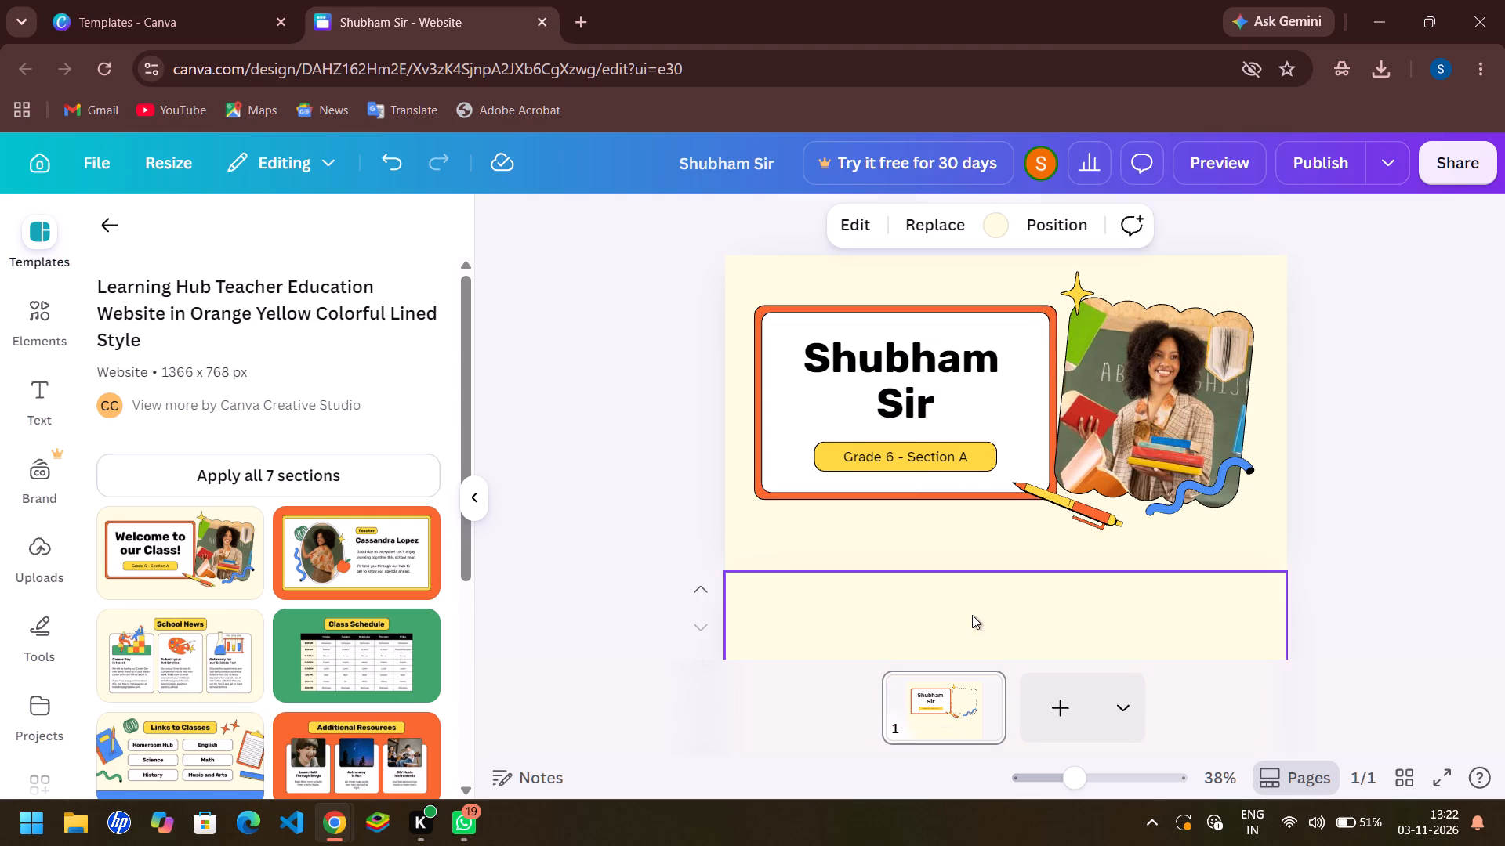
scroll(285, 667, down, 1)
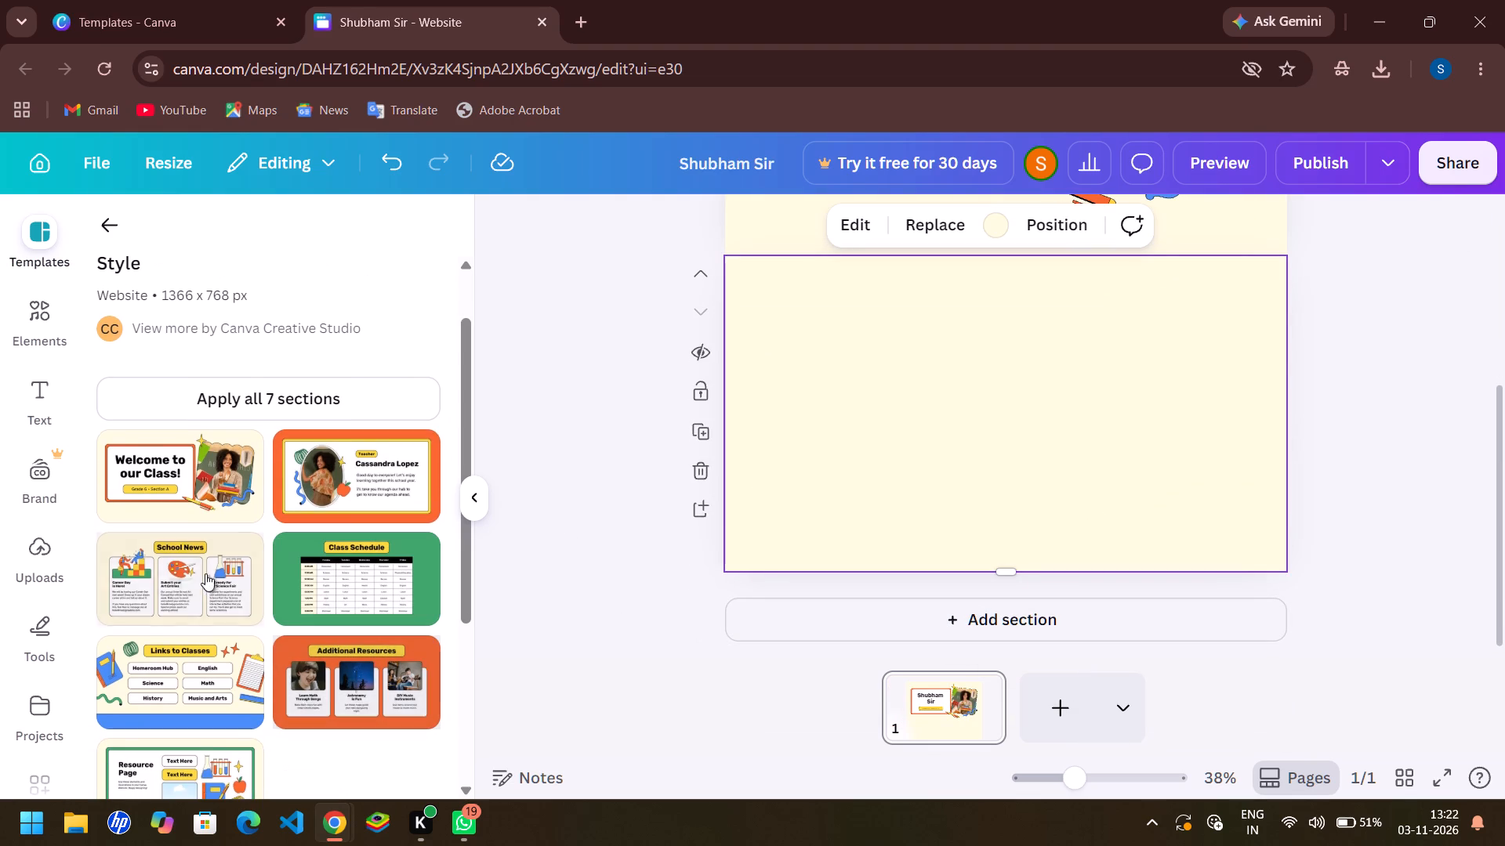
click(205, 573)
click(873, 442)
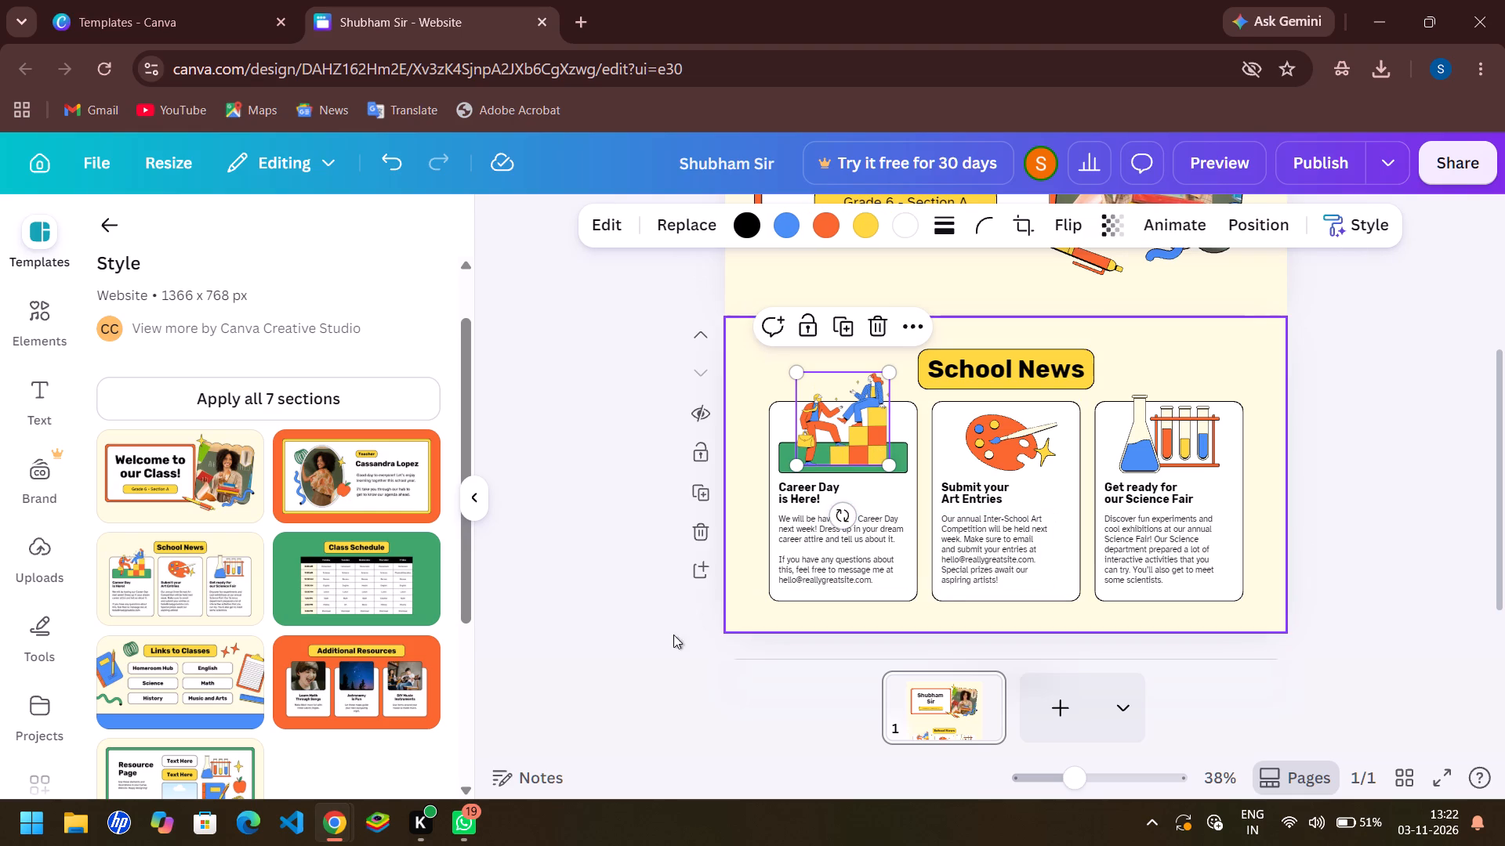
click(633, 667)
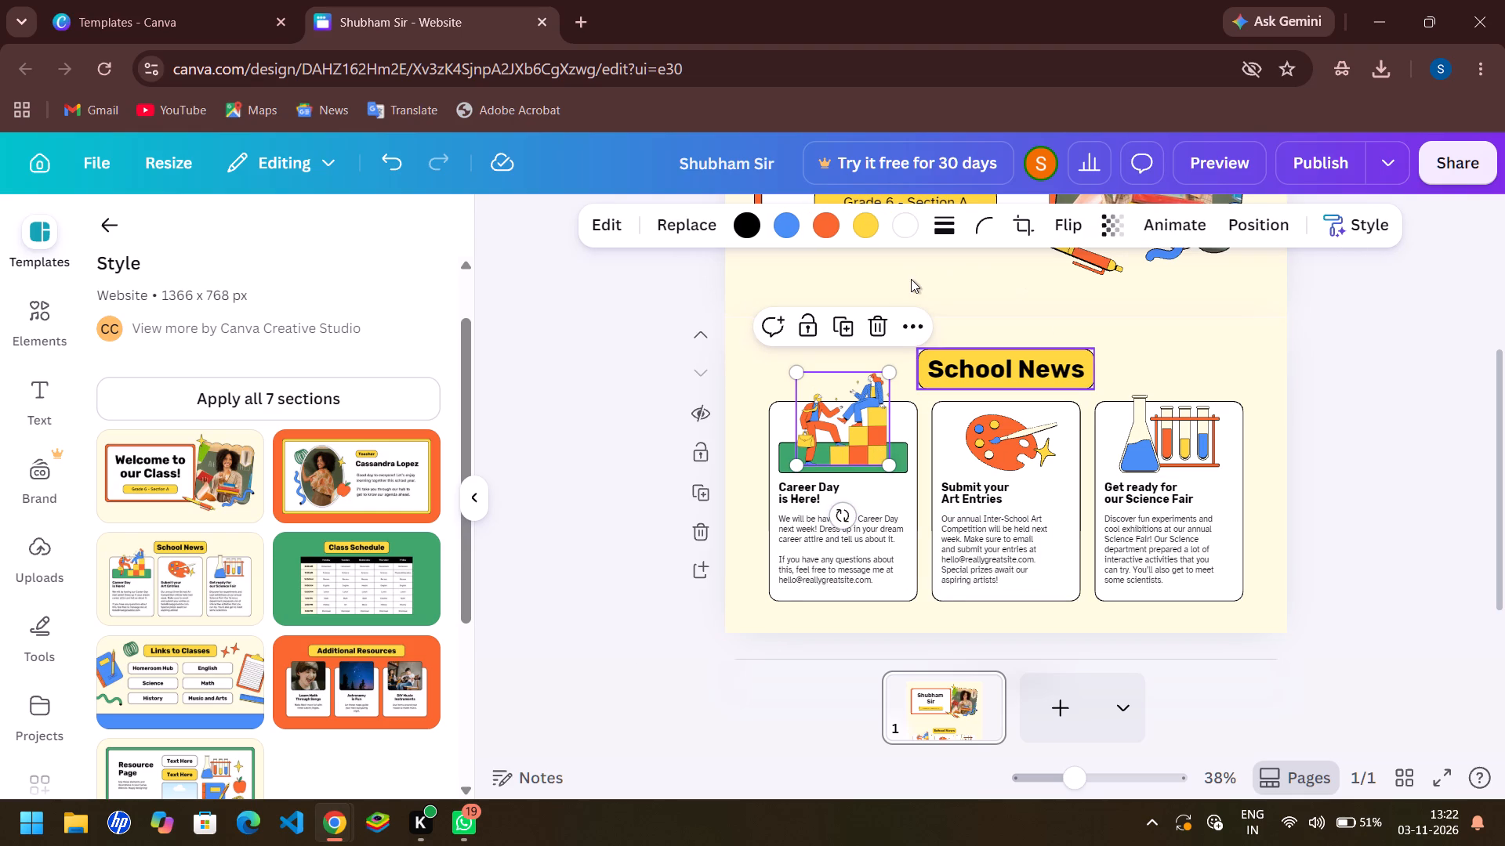
Add a third section below School News and apply the Rubik template style to it.
scroll(803, 555, down, 2)
click(965, 630)
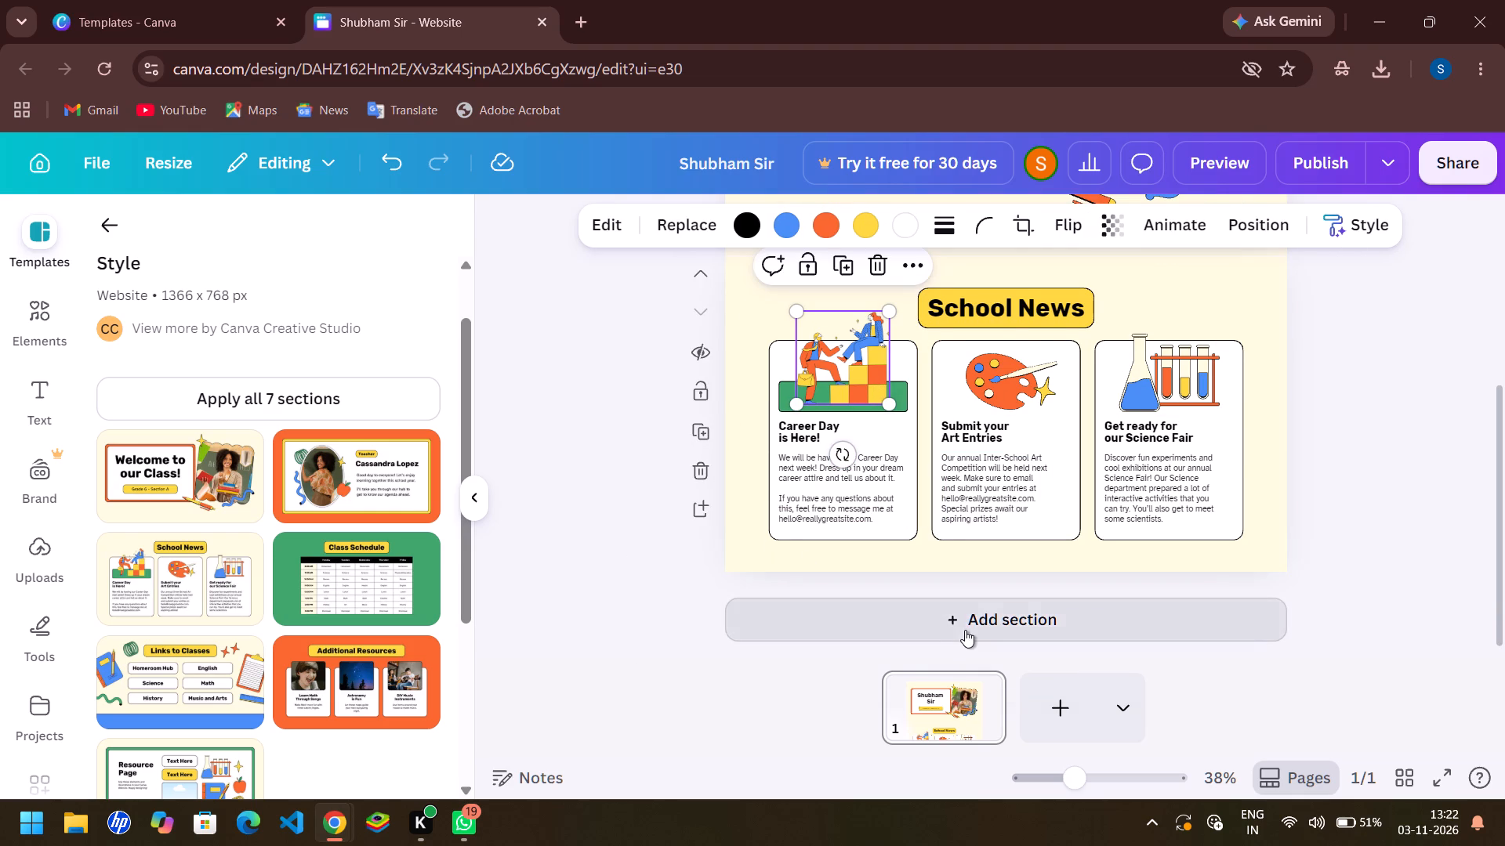
scroll(1091, 345, up, 9)
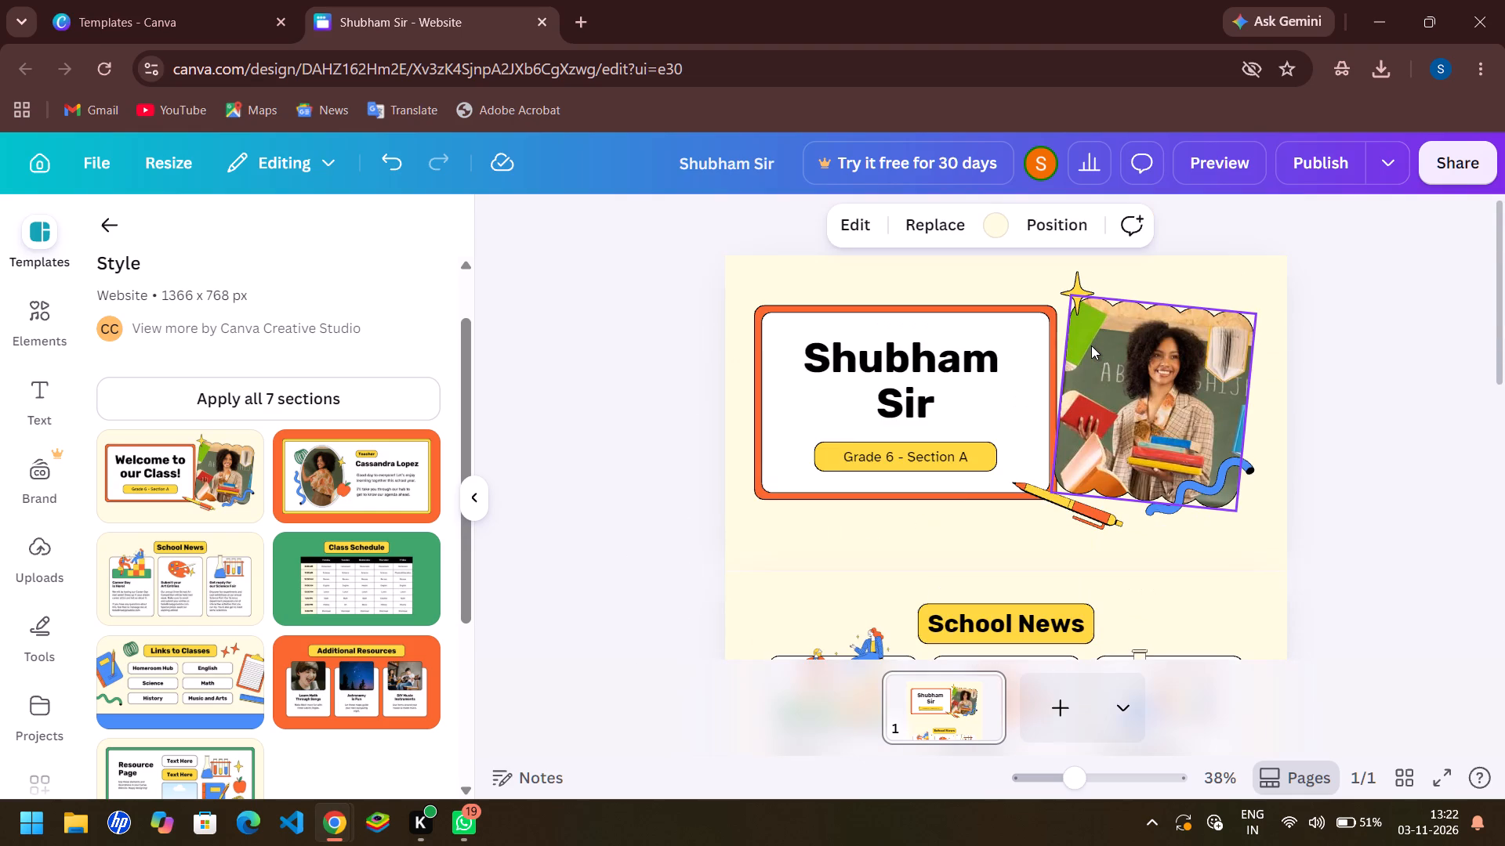
scroll(1091, 345, down, 4)
scroll(243, 594, down, 1)
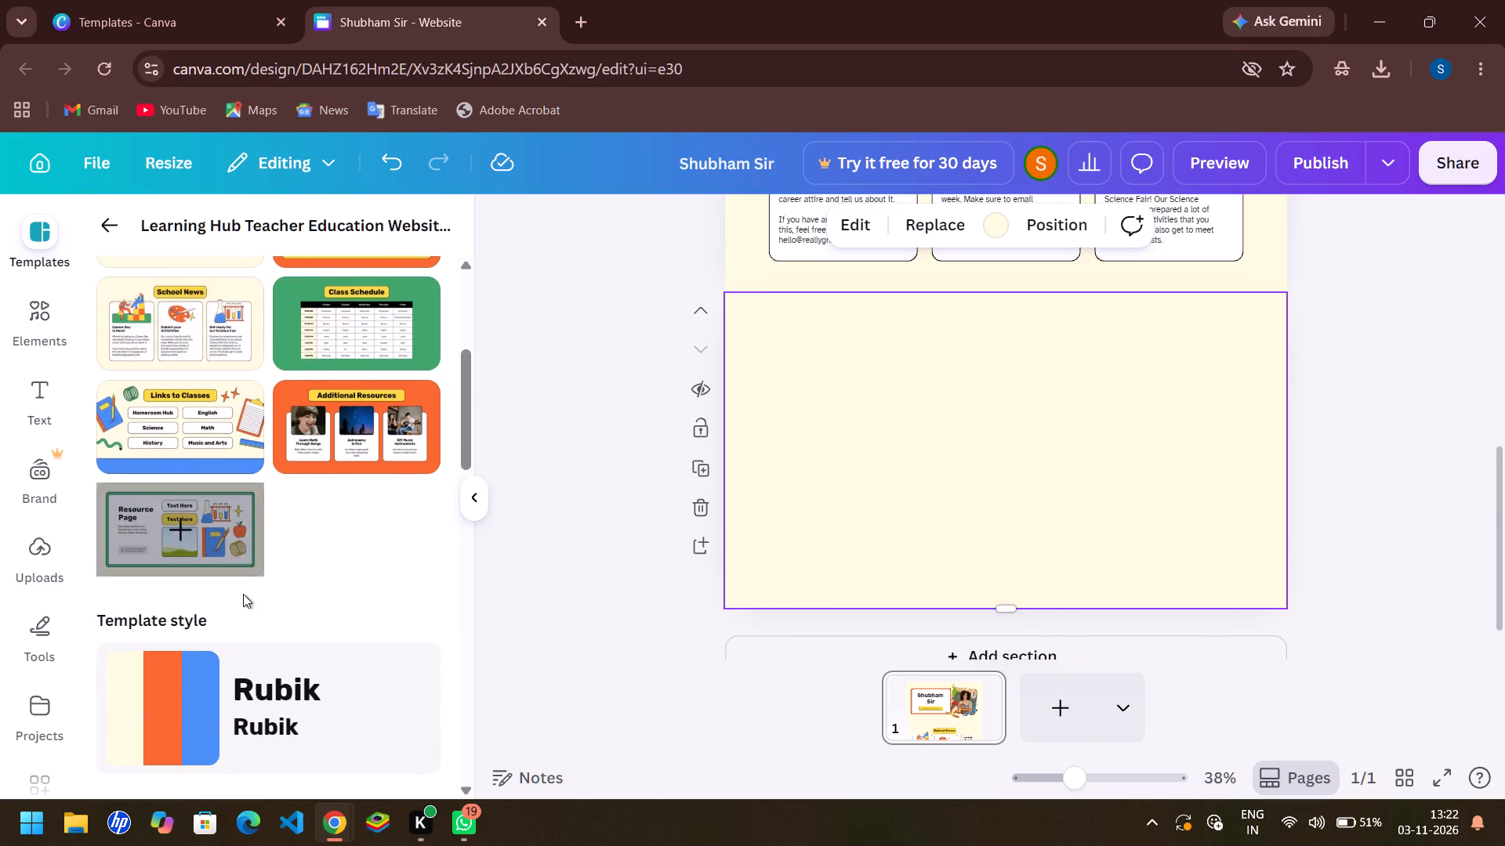
scroll(243, 594, down, 2)
click(243, 594)
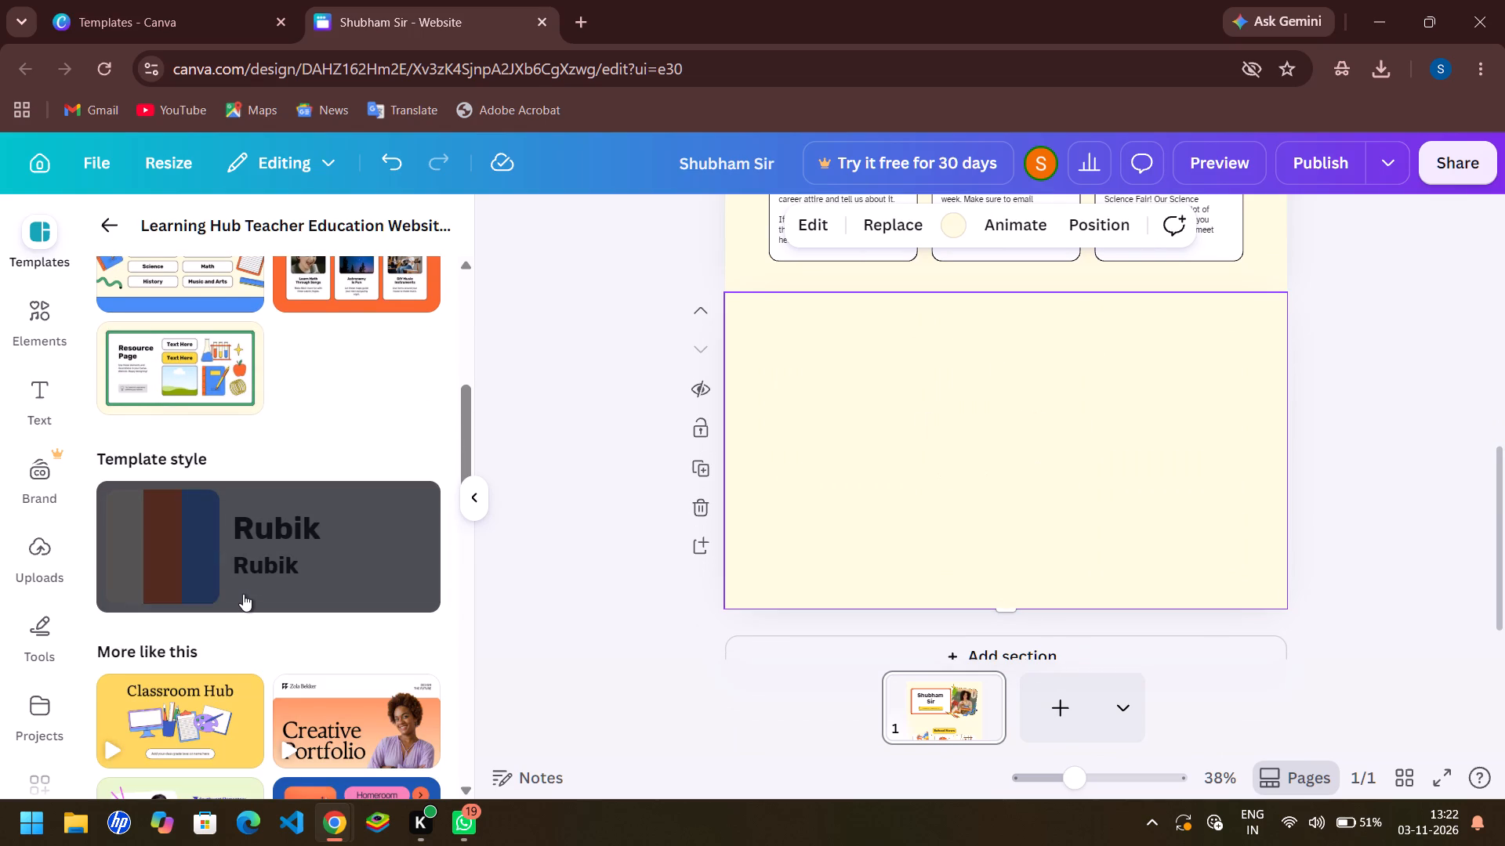
click(881, 450)
click(239, 568)
scroll(270, 620, down, 1)
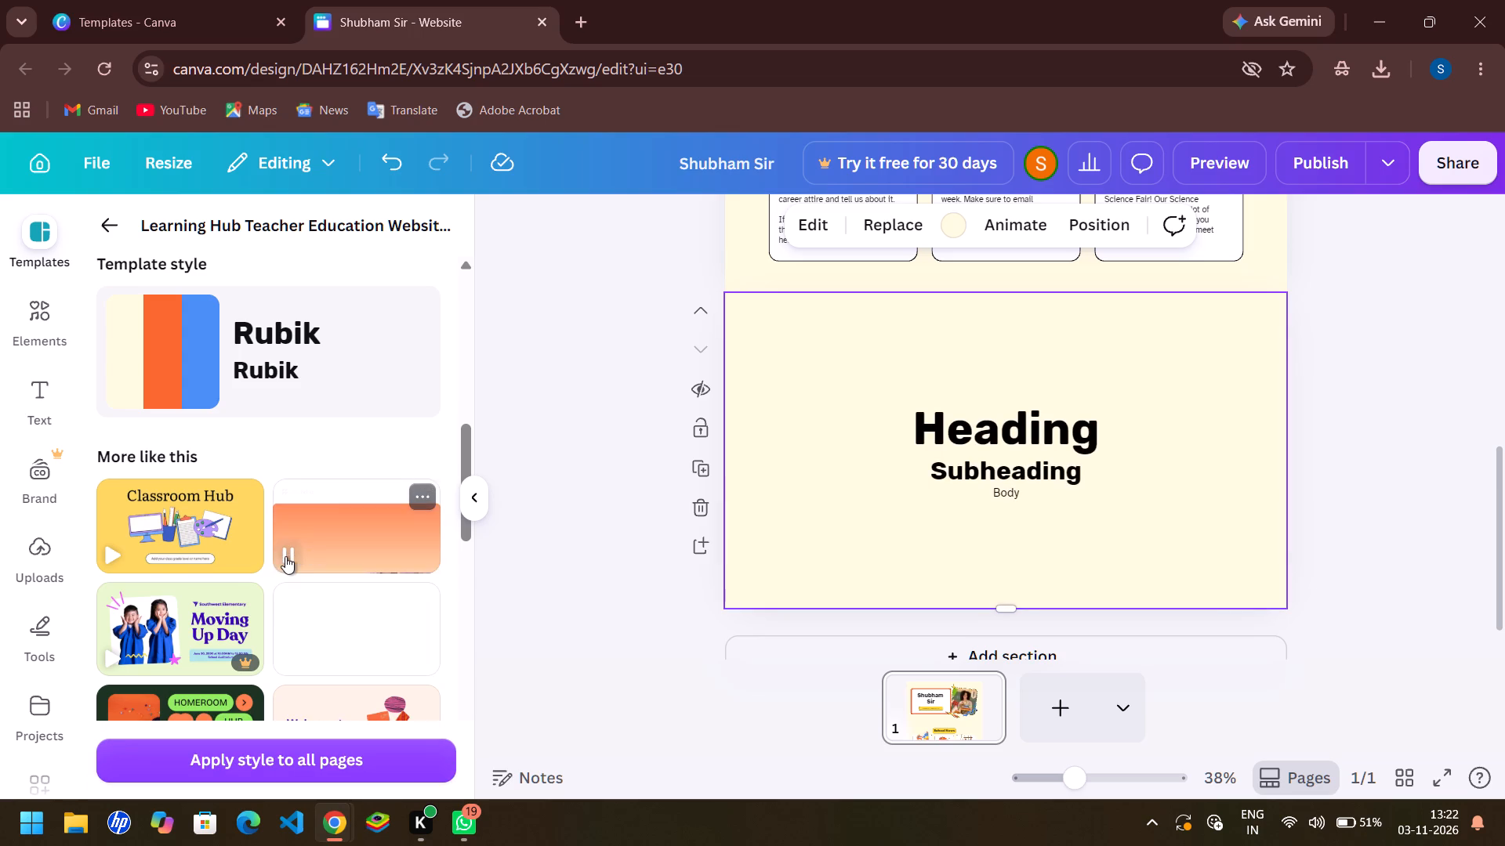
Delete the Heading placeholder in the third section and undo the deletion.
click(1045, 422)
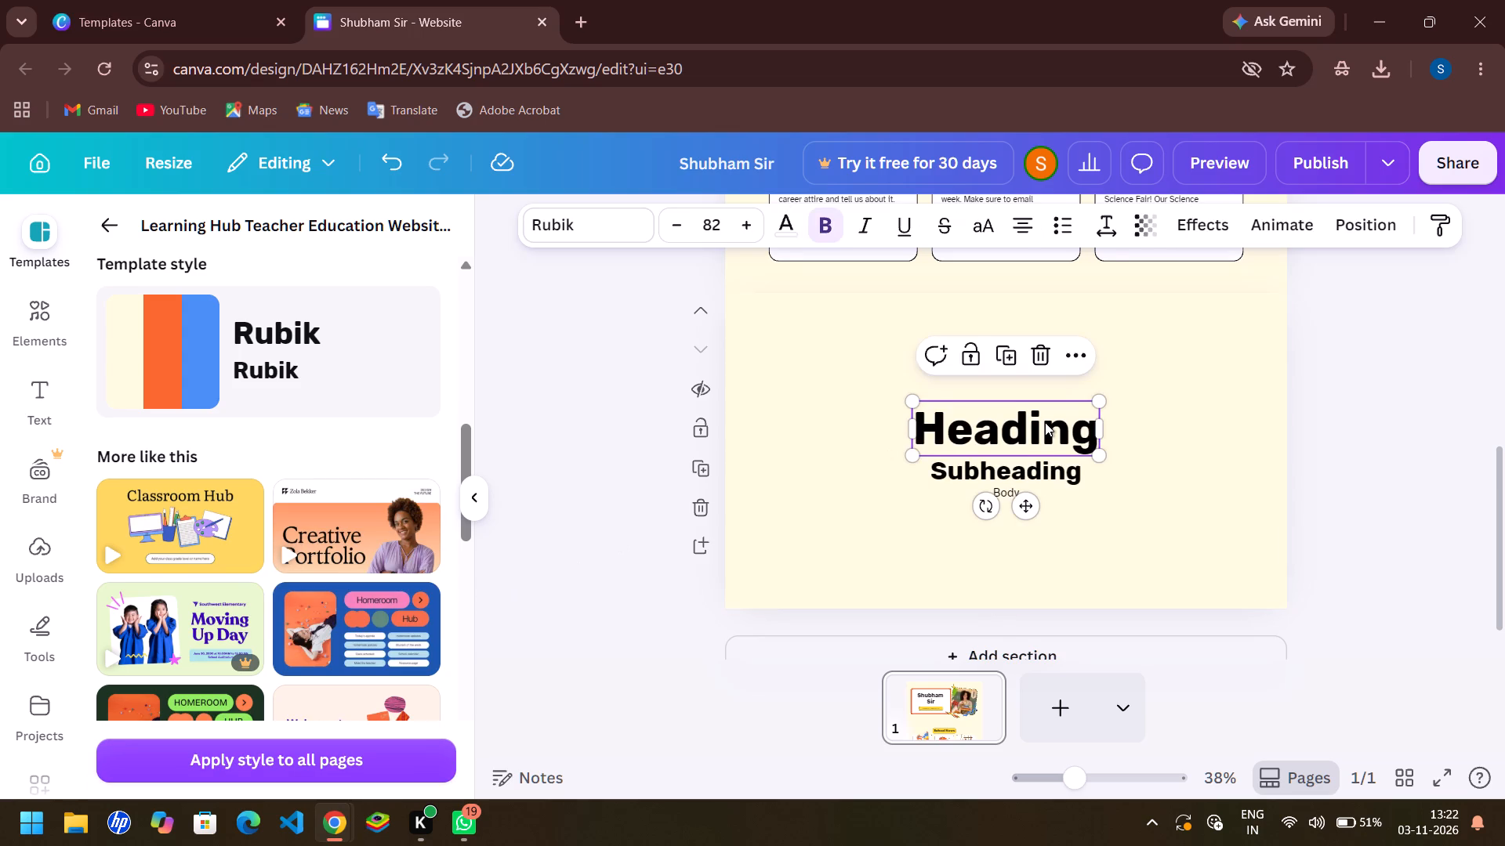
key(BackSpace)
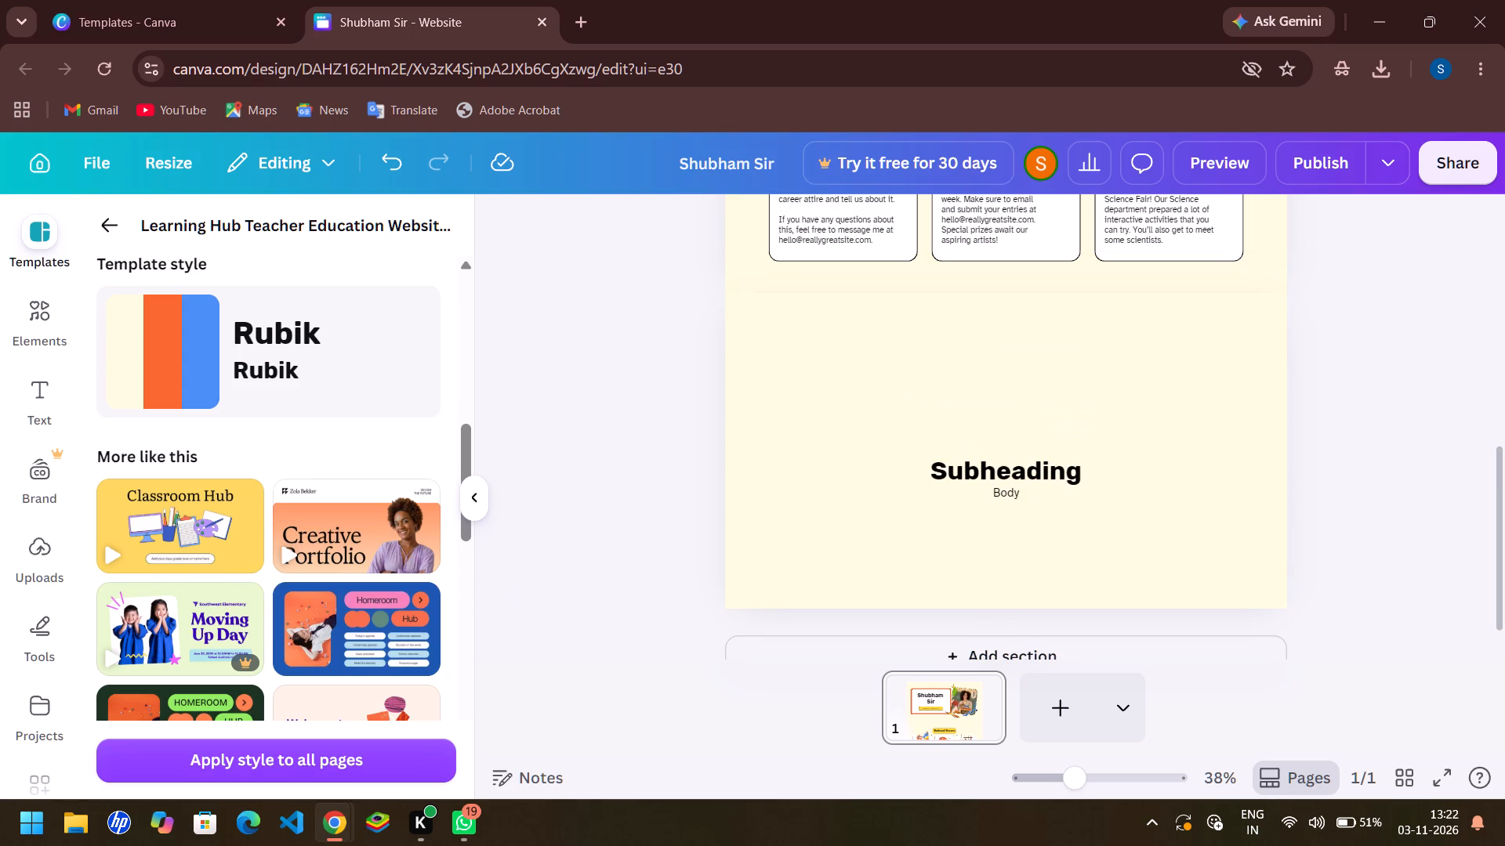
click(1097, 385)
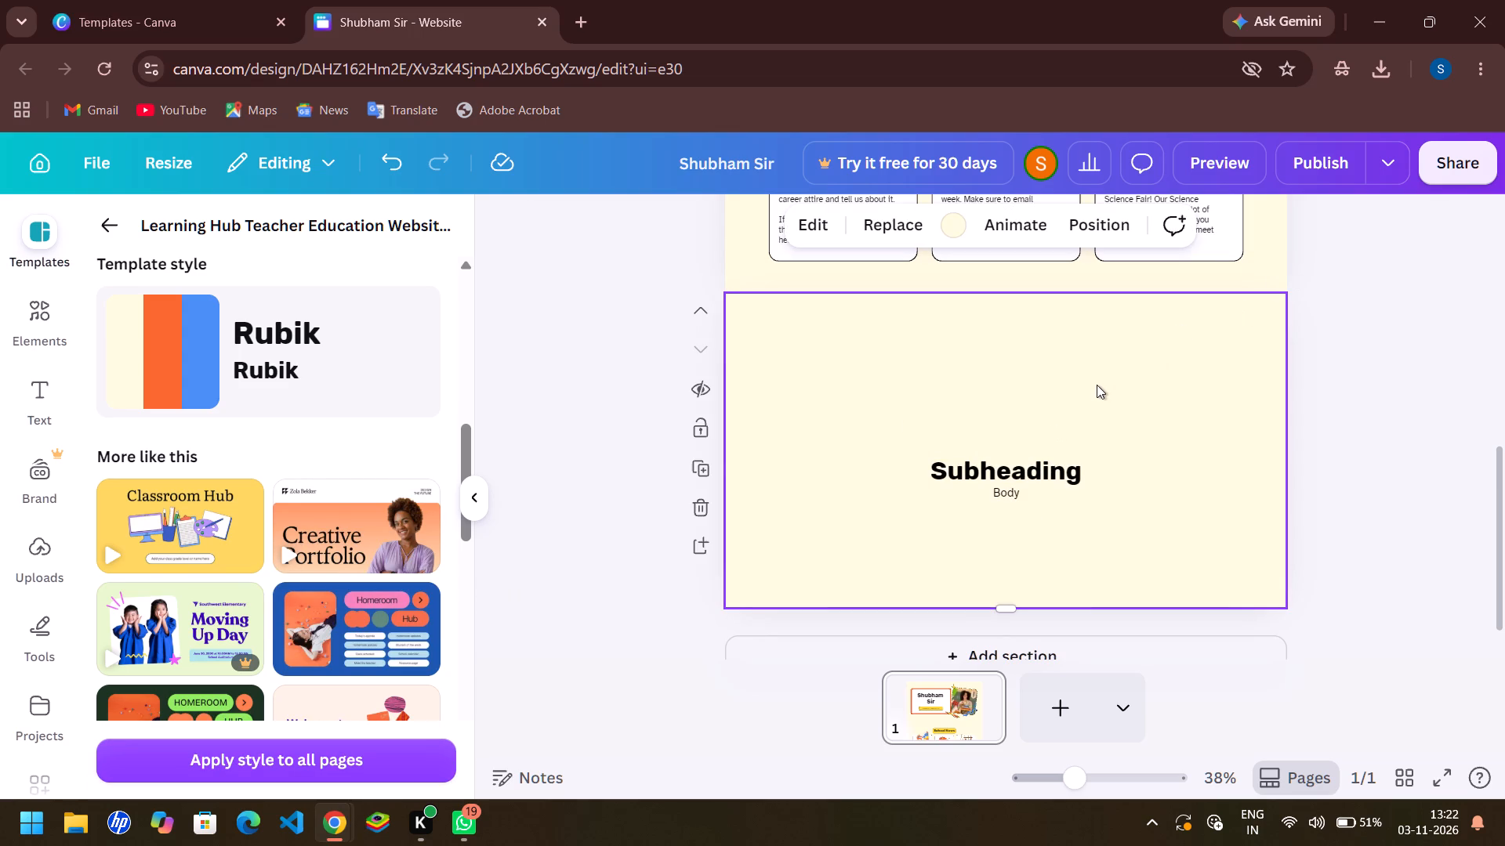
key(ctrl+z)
Replace the Heading placeholder text in the third section with "Welcome".
double_click(1064, 421)
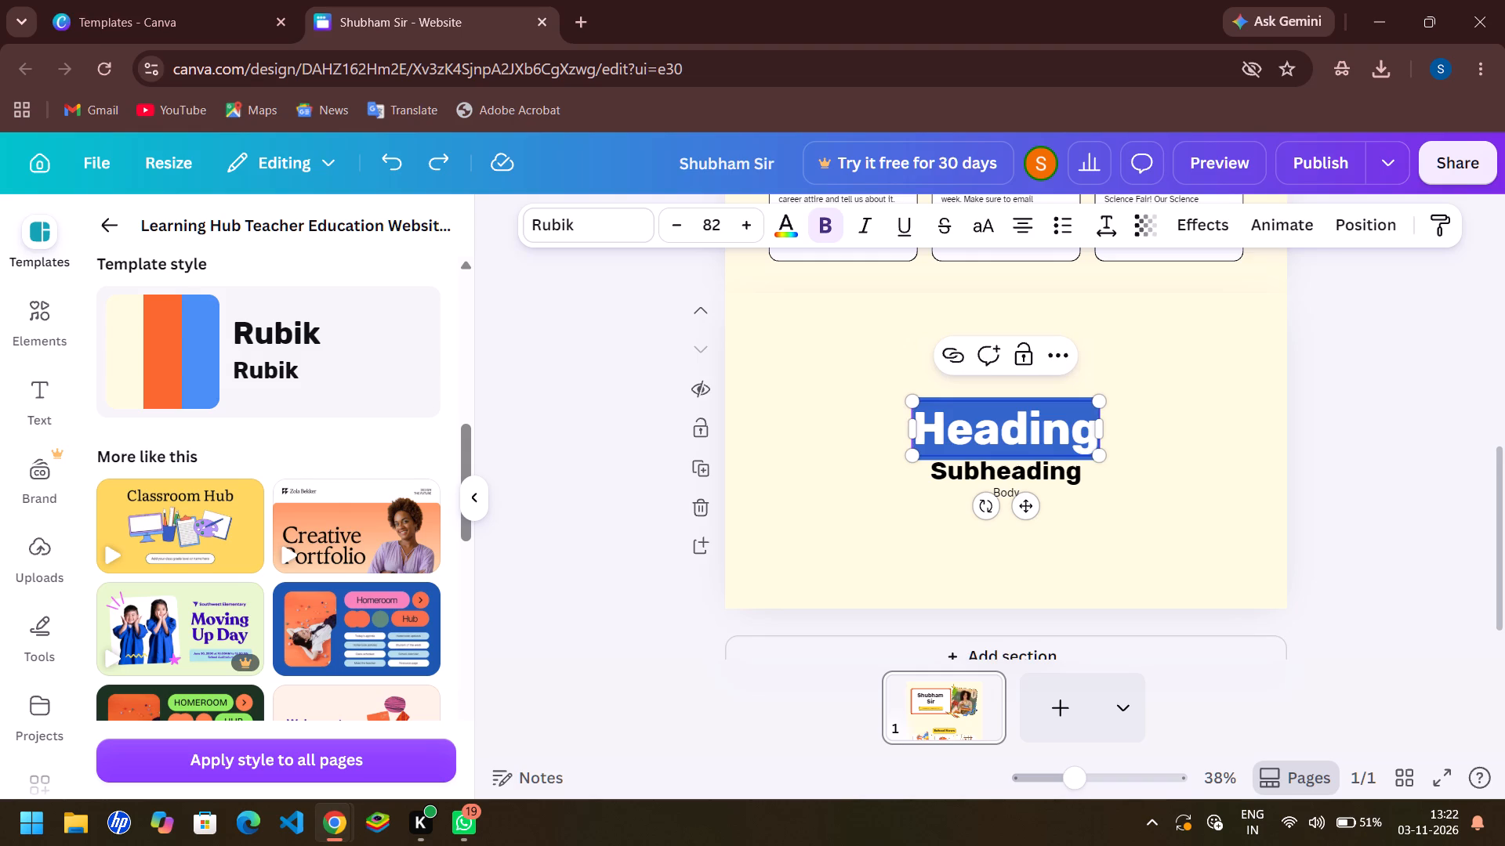
key(BackSpace)
key(shift+w)
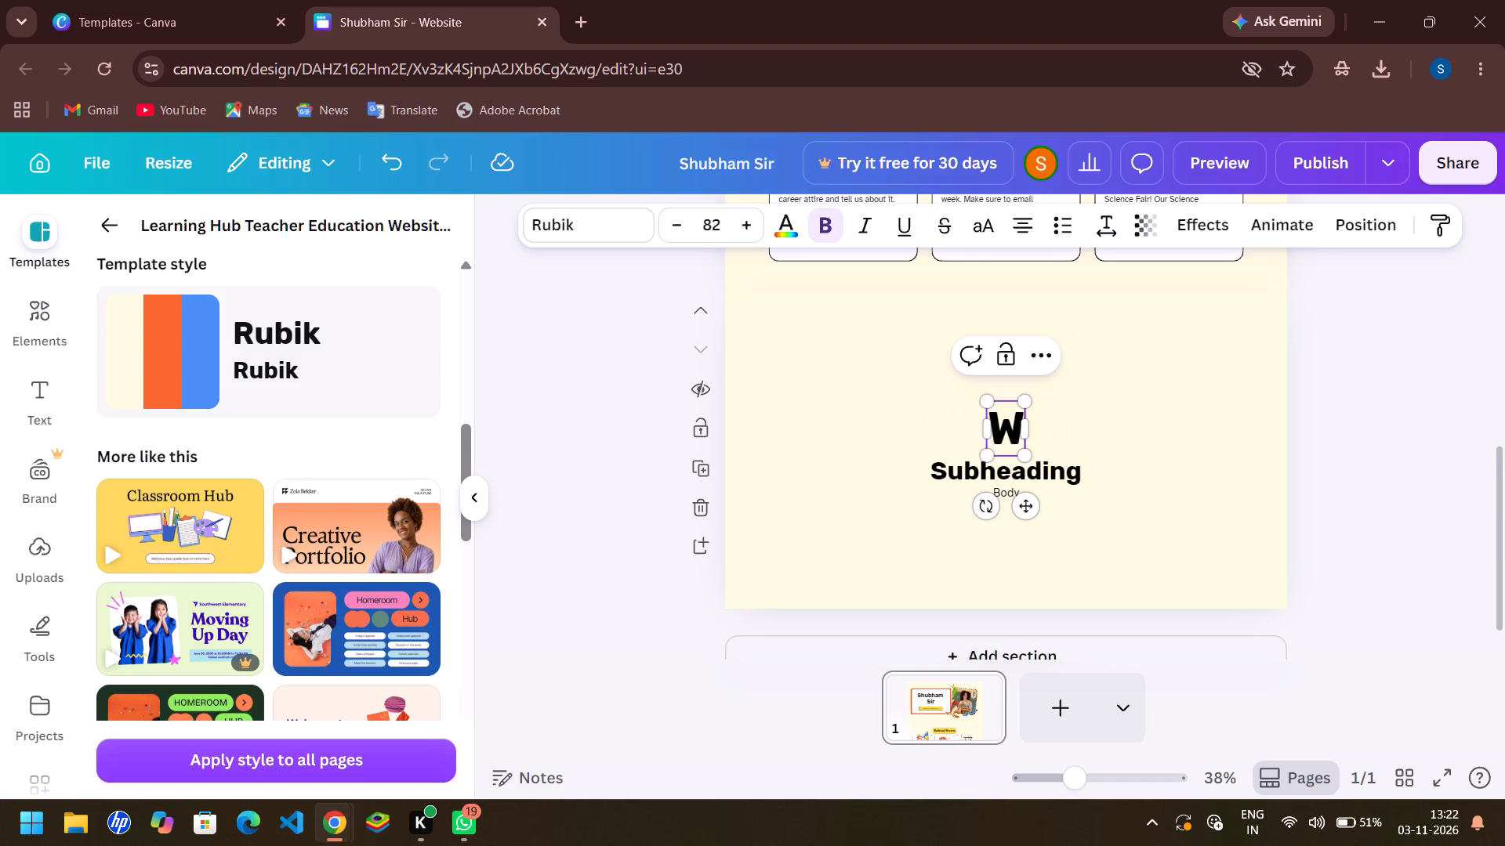
text(el)
text(come)
key(space)
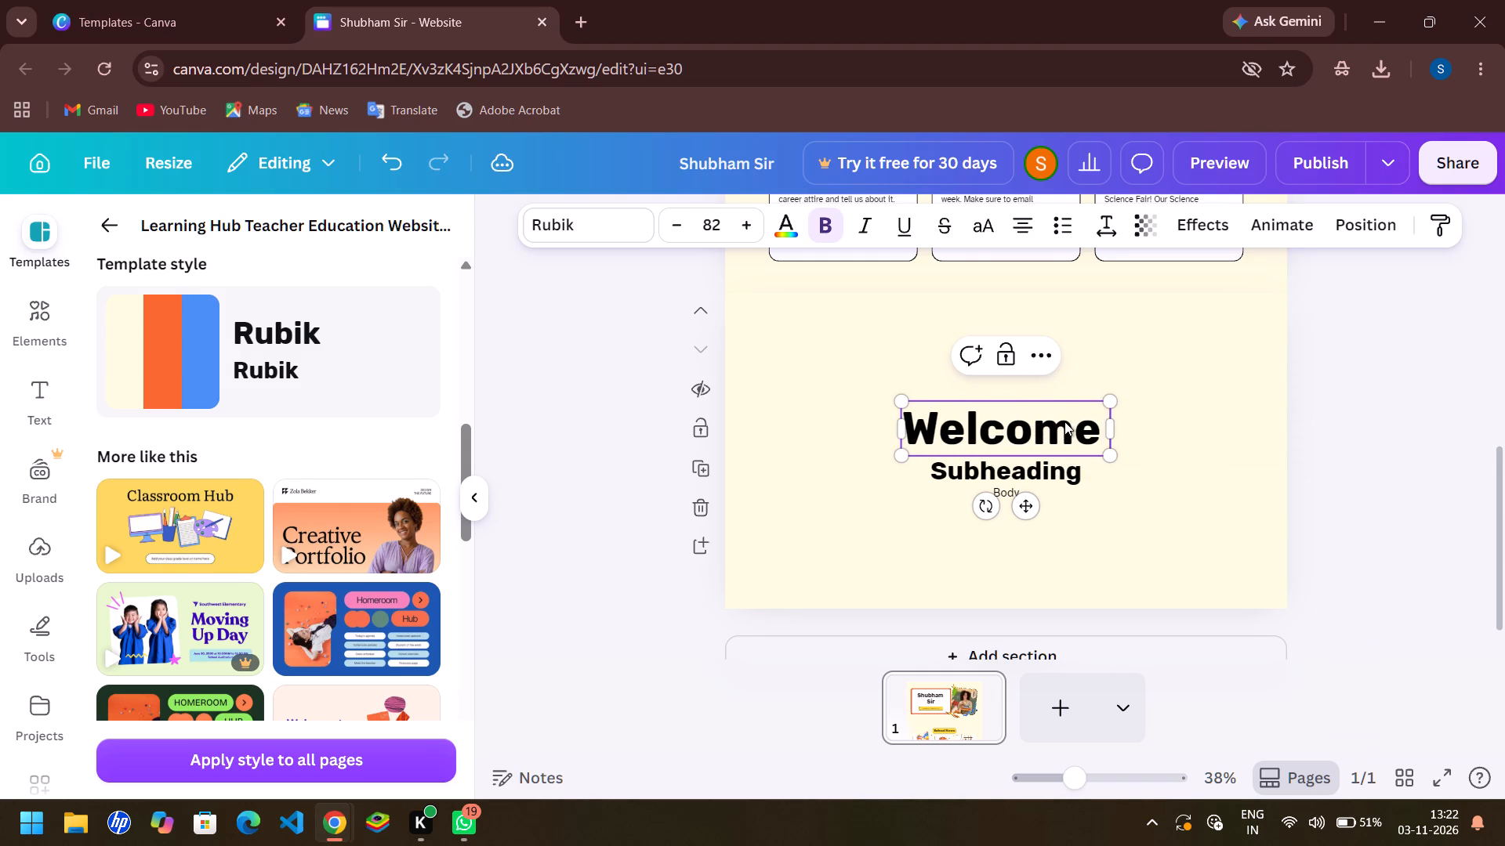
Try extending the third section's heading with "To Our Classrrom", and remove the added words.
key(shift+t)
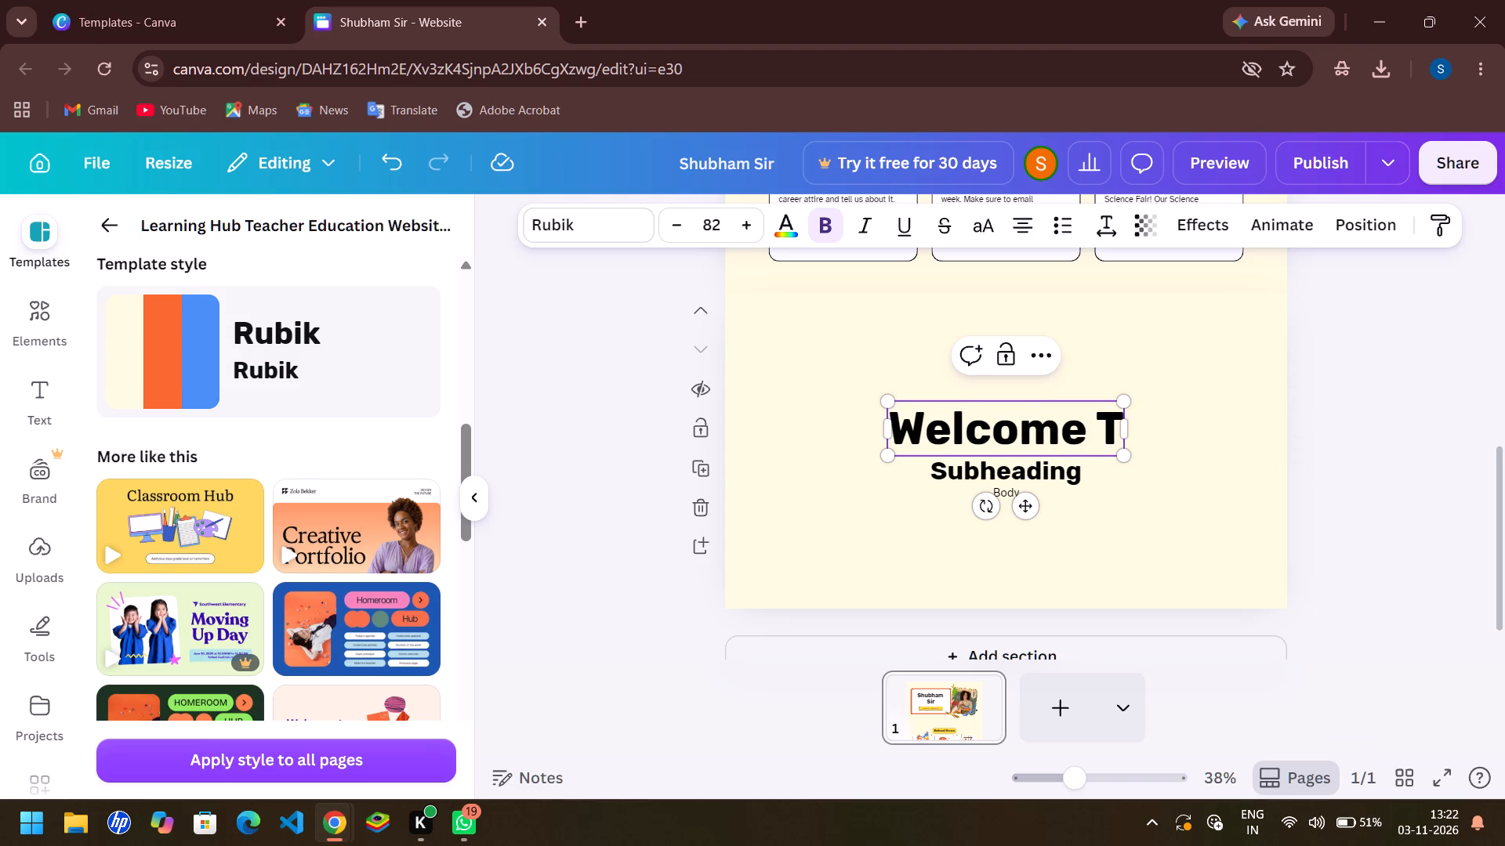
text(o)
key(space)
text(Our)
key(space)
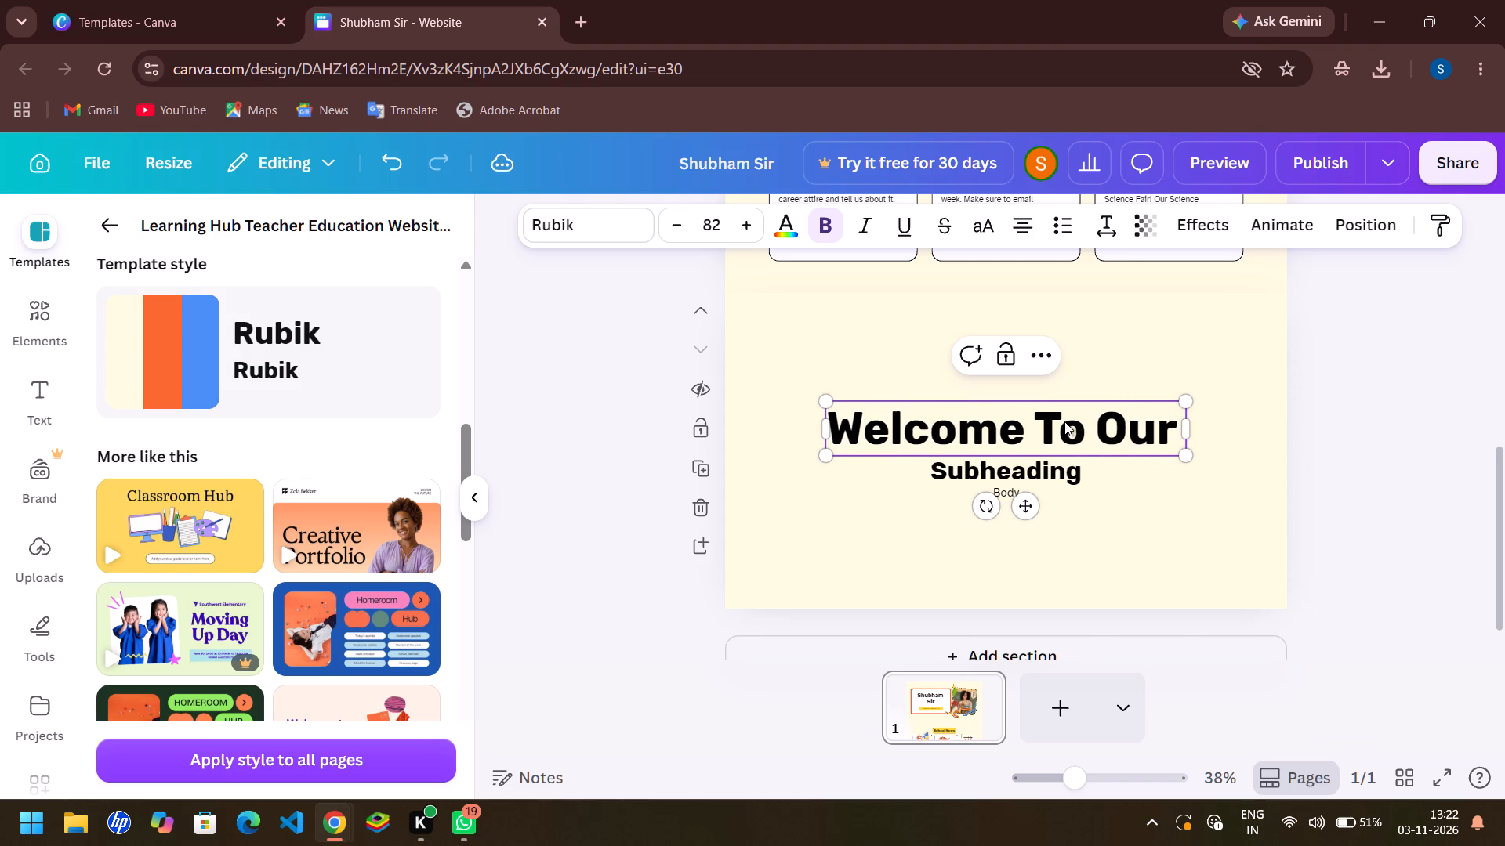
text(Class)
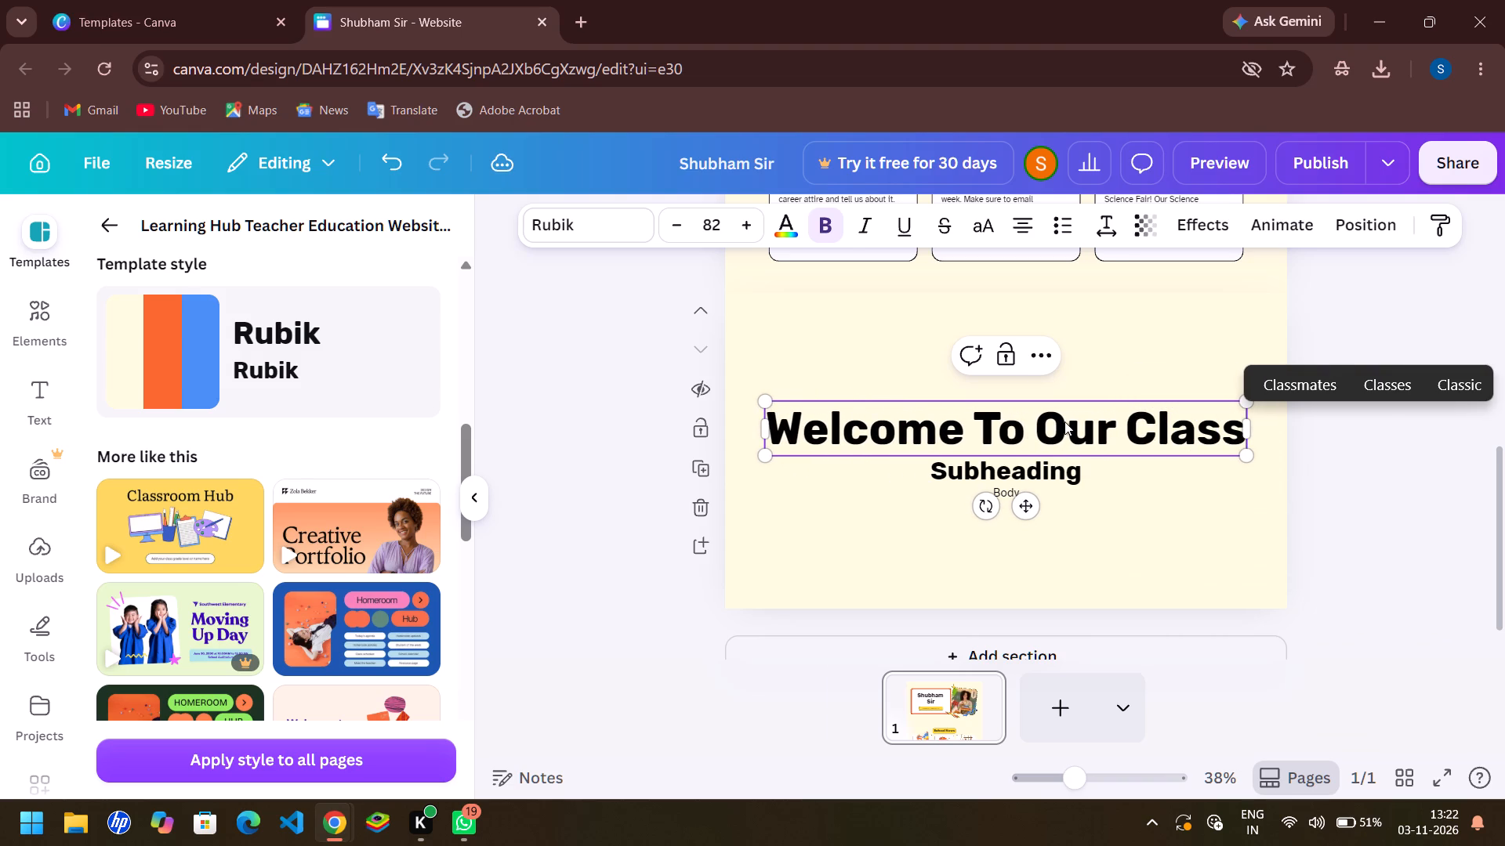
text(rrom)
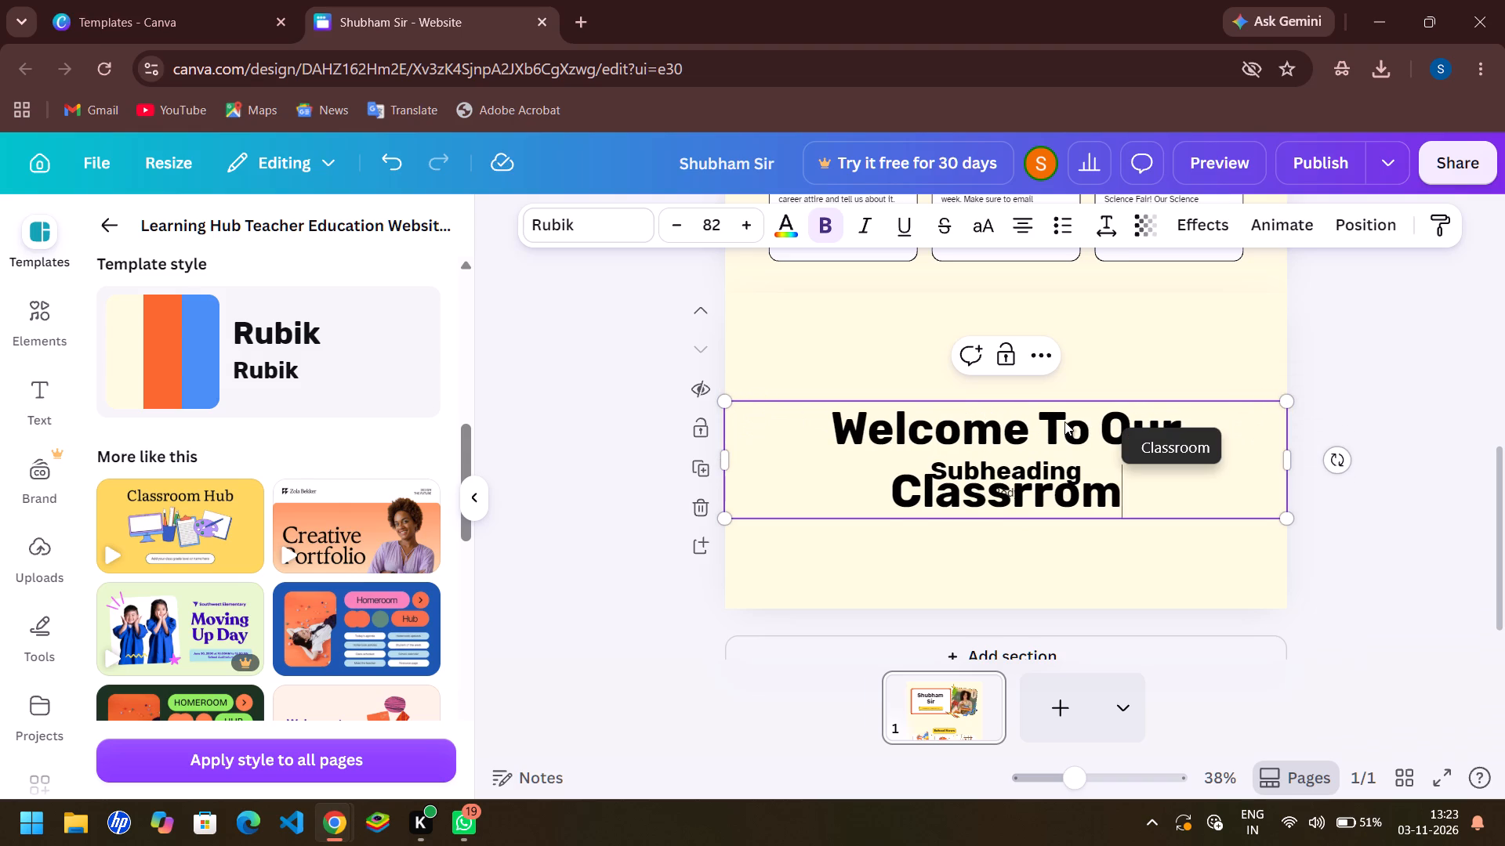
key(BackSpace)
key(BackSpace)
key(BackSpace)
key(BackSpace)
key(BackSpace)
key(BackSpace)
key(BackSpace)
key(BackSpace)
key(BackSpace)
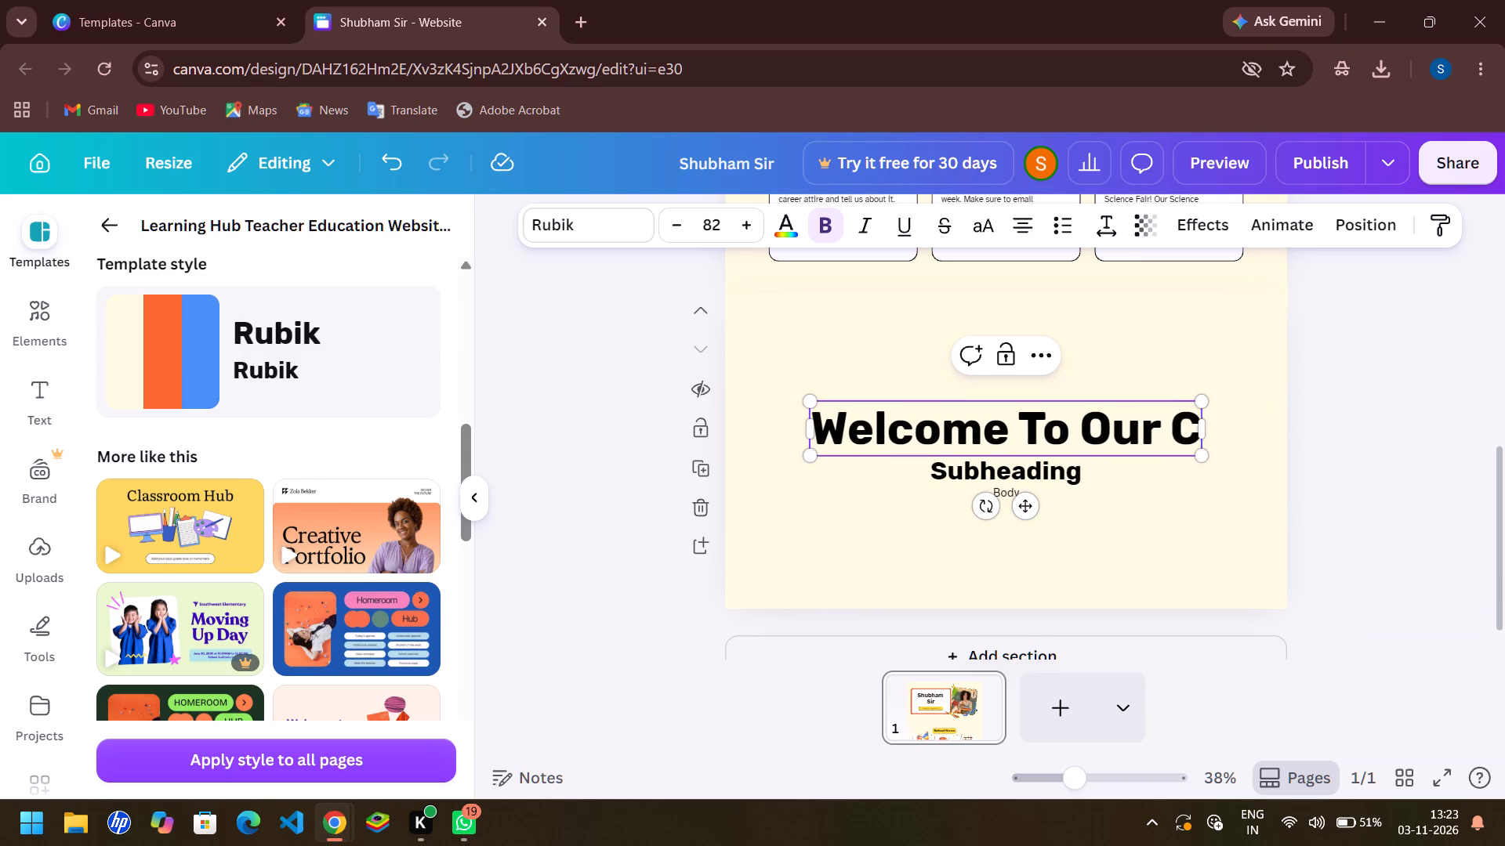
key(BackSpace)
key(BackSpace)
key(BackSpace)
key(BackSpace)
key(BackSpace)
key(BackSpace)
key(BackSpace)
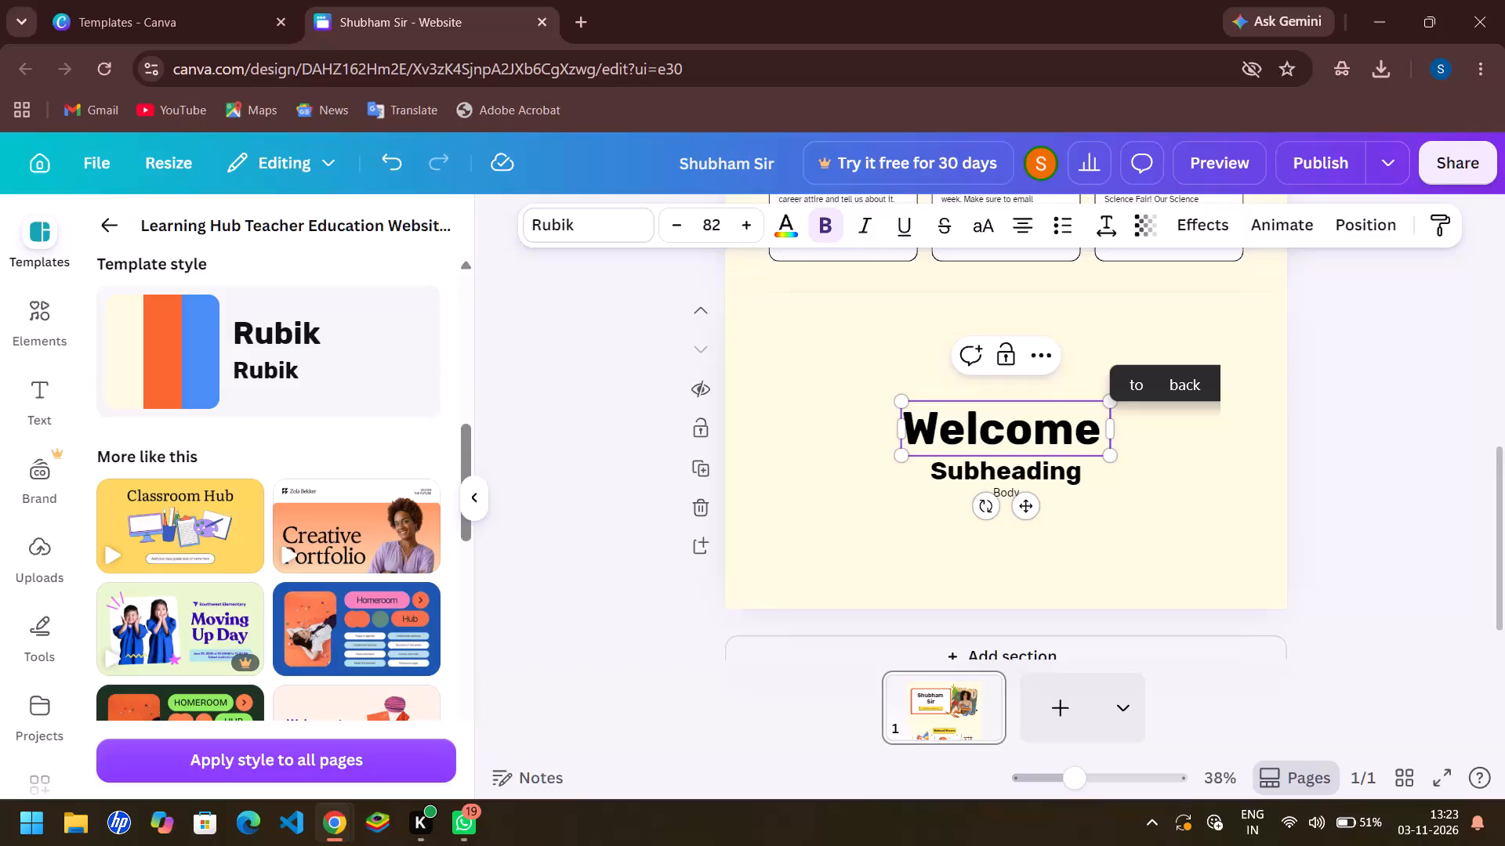
Replace the Subheading placeholder text in the third section with "Students".
click(984, 471)
click(984, 471)
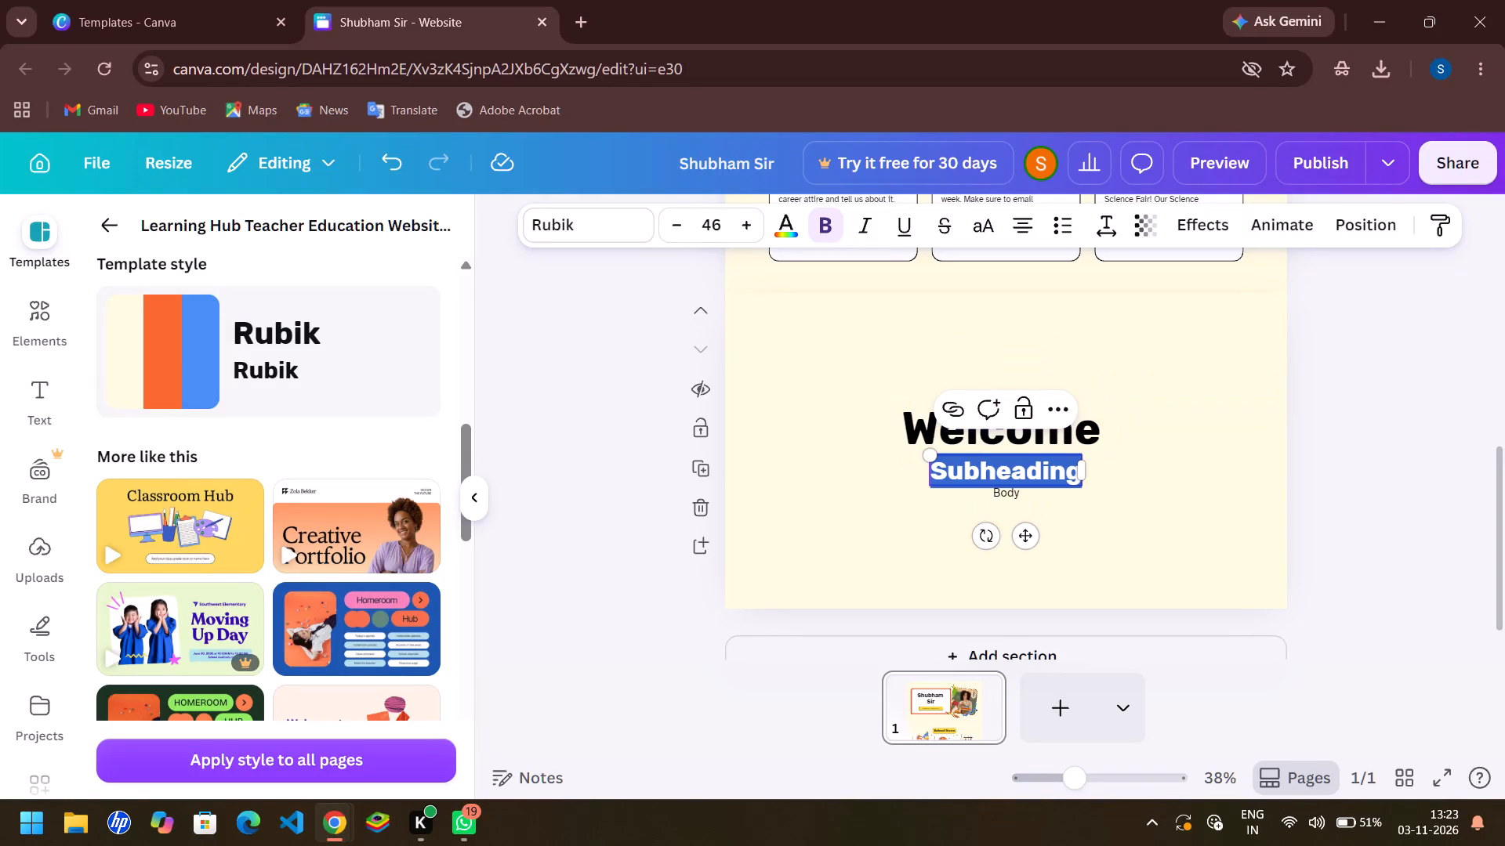
key(BackSpace)
text(Students)
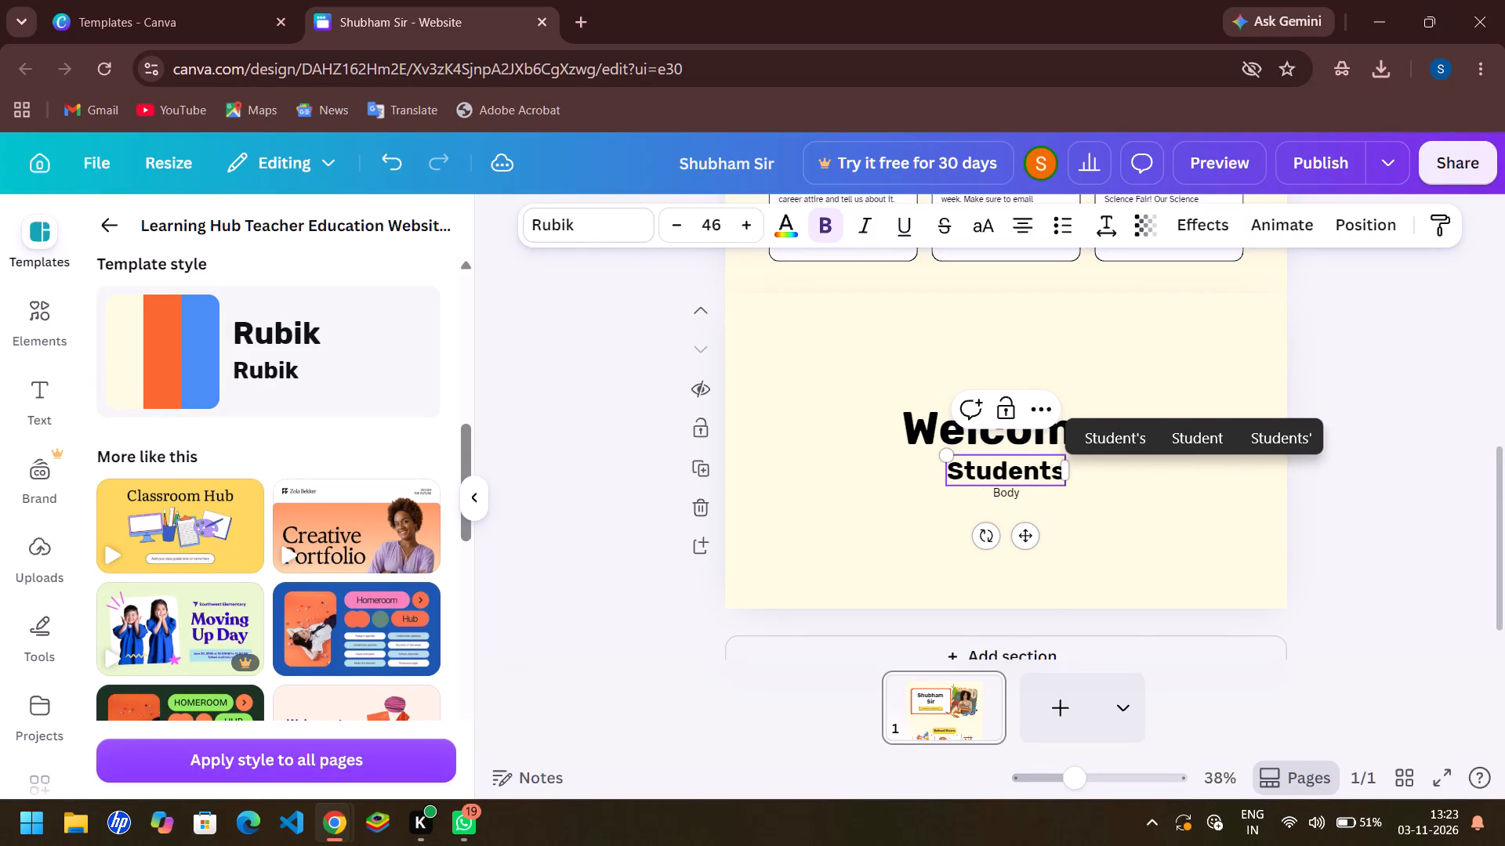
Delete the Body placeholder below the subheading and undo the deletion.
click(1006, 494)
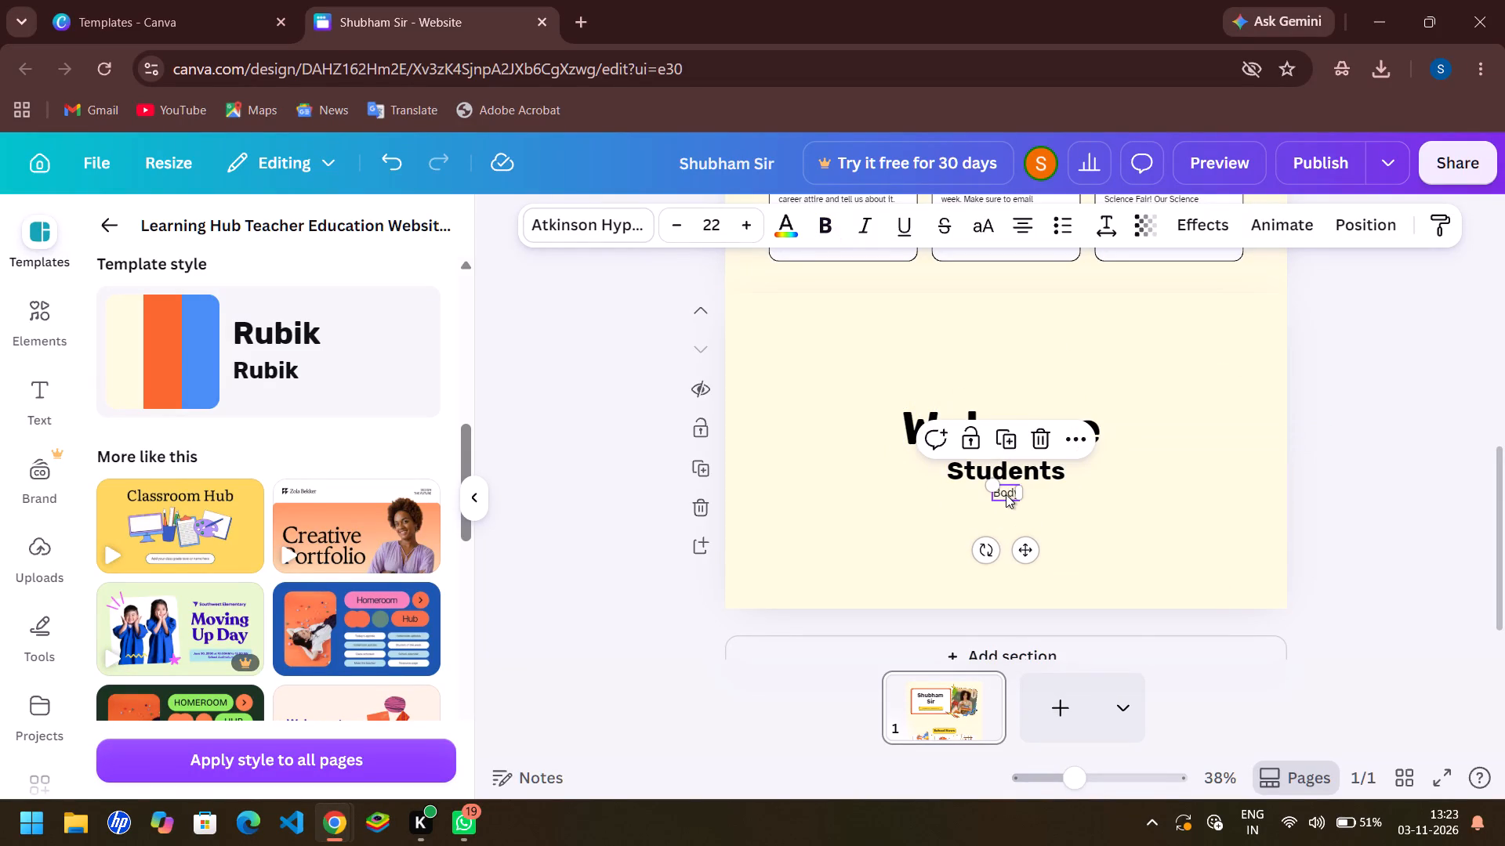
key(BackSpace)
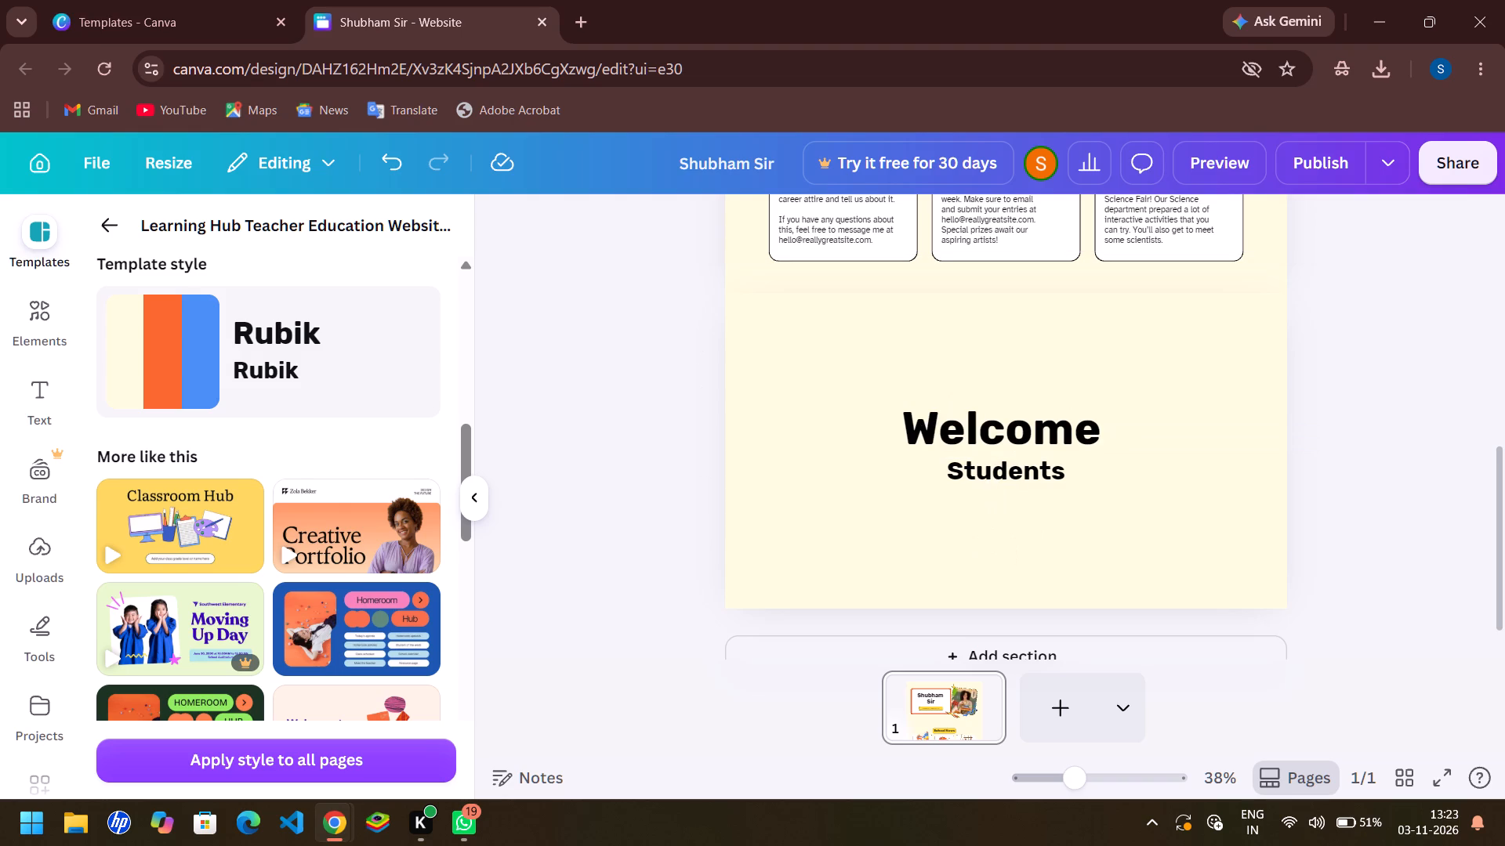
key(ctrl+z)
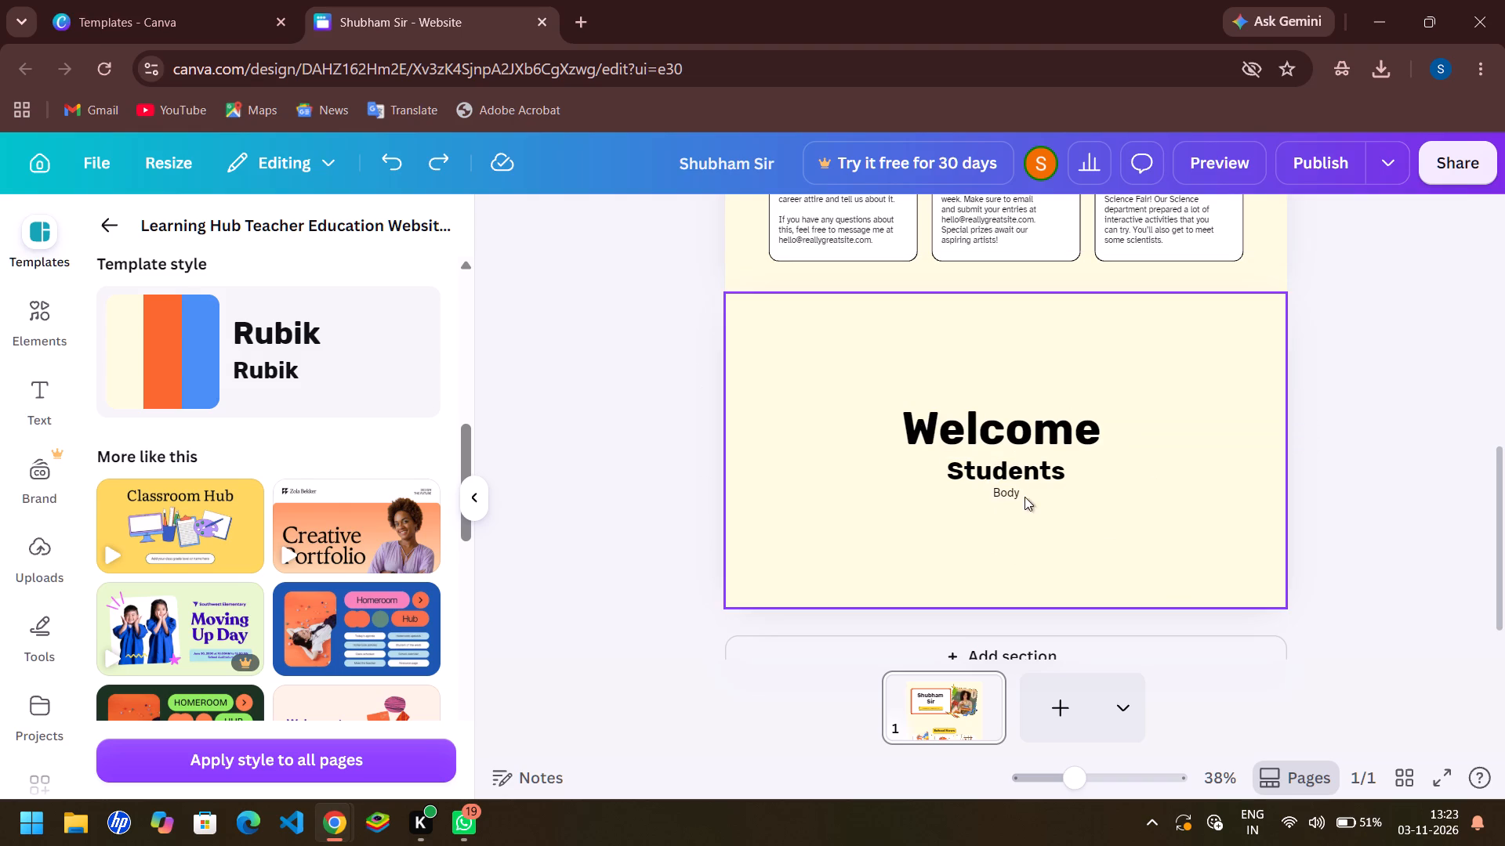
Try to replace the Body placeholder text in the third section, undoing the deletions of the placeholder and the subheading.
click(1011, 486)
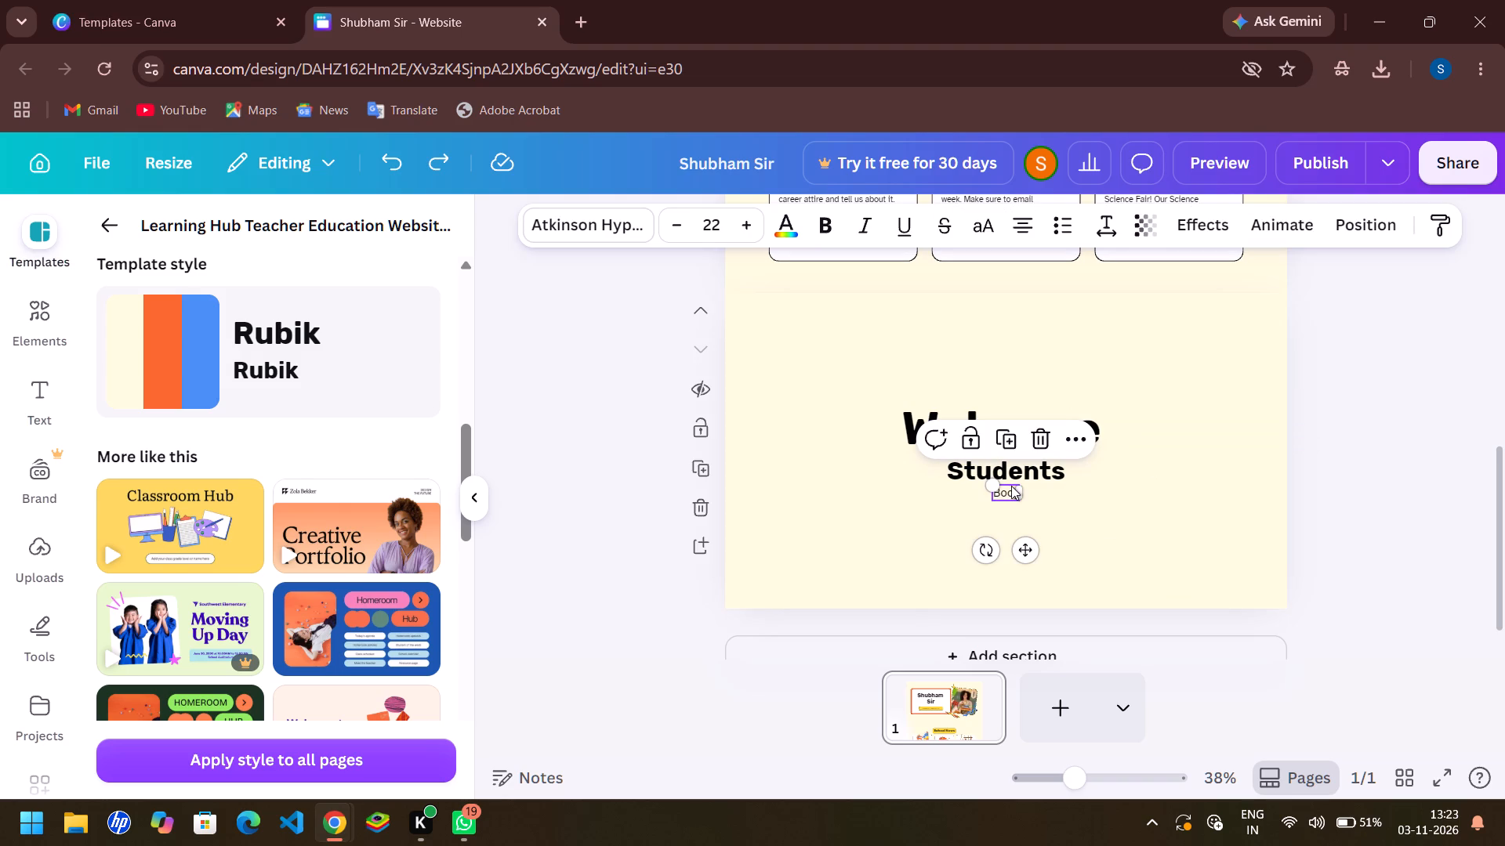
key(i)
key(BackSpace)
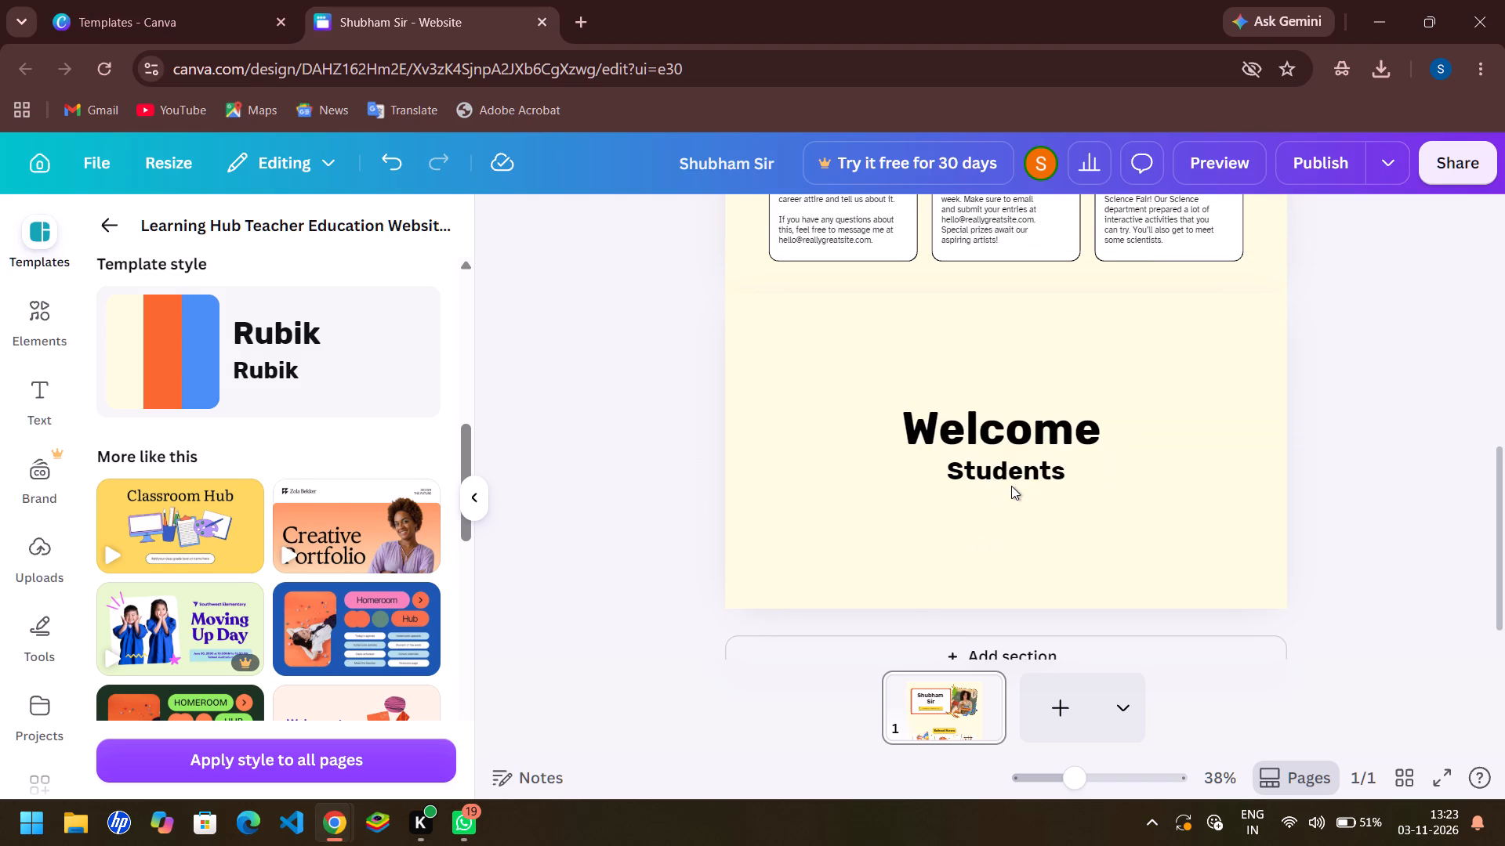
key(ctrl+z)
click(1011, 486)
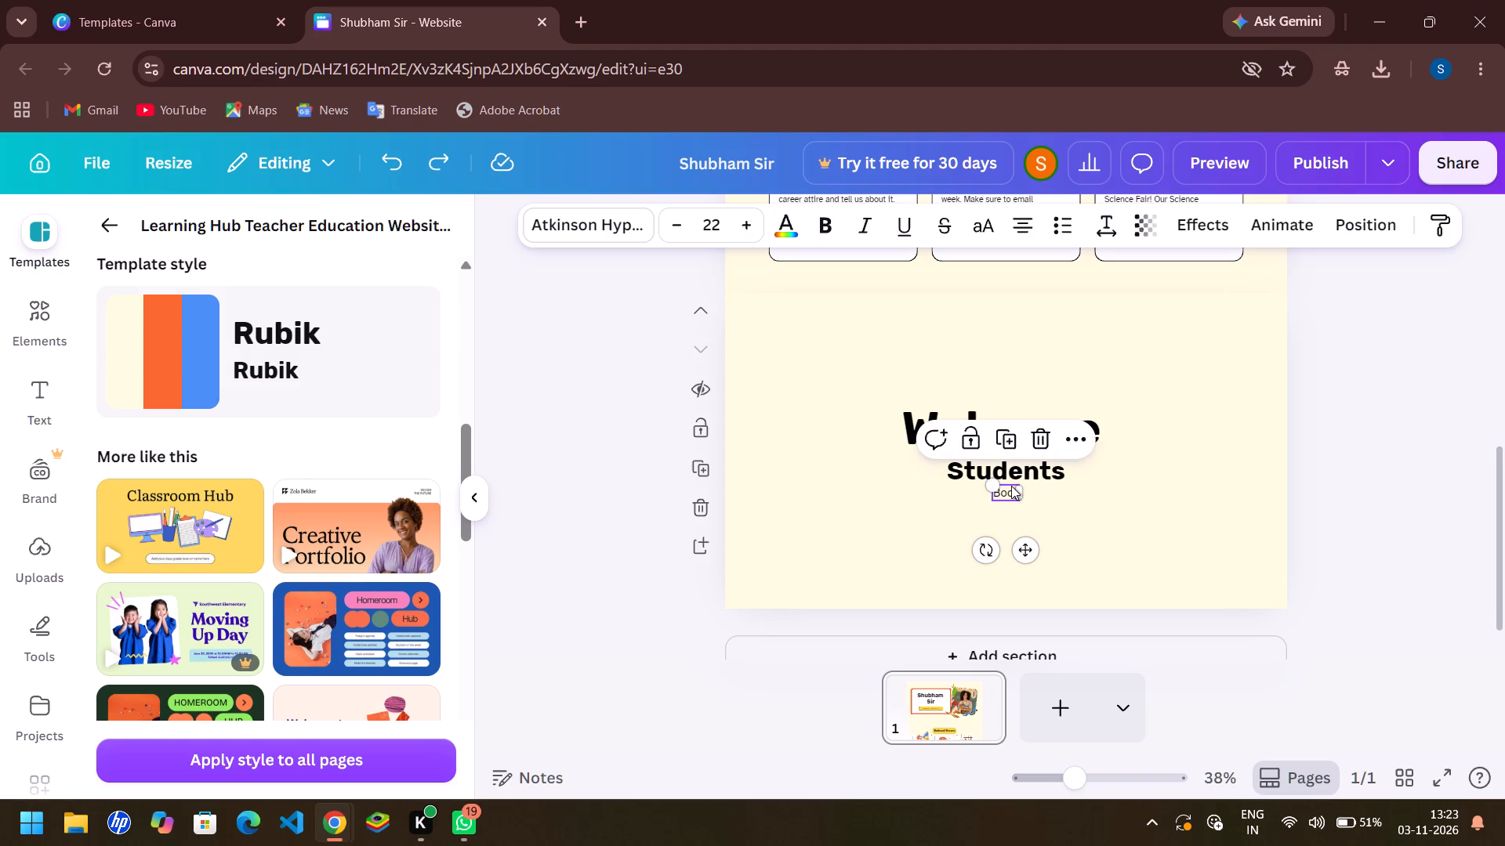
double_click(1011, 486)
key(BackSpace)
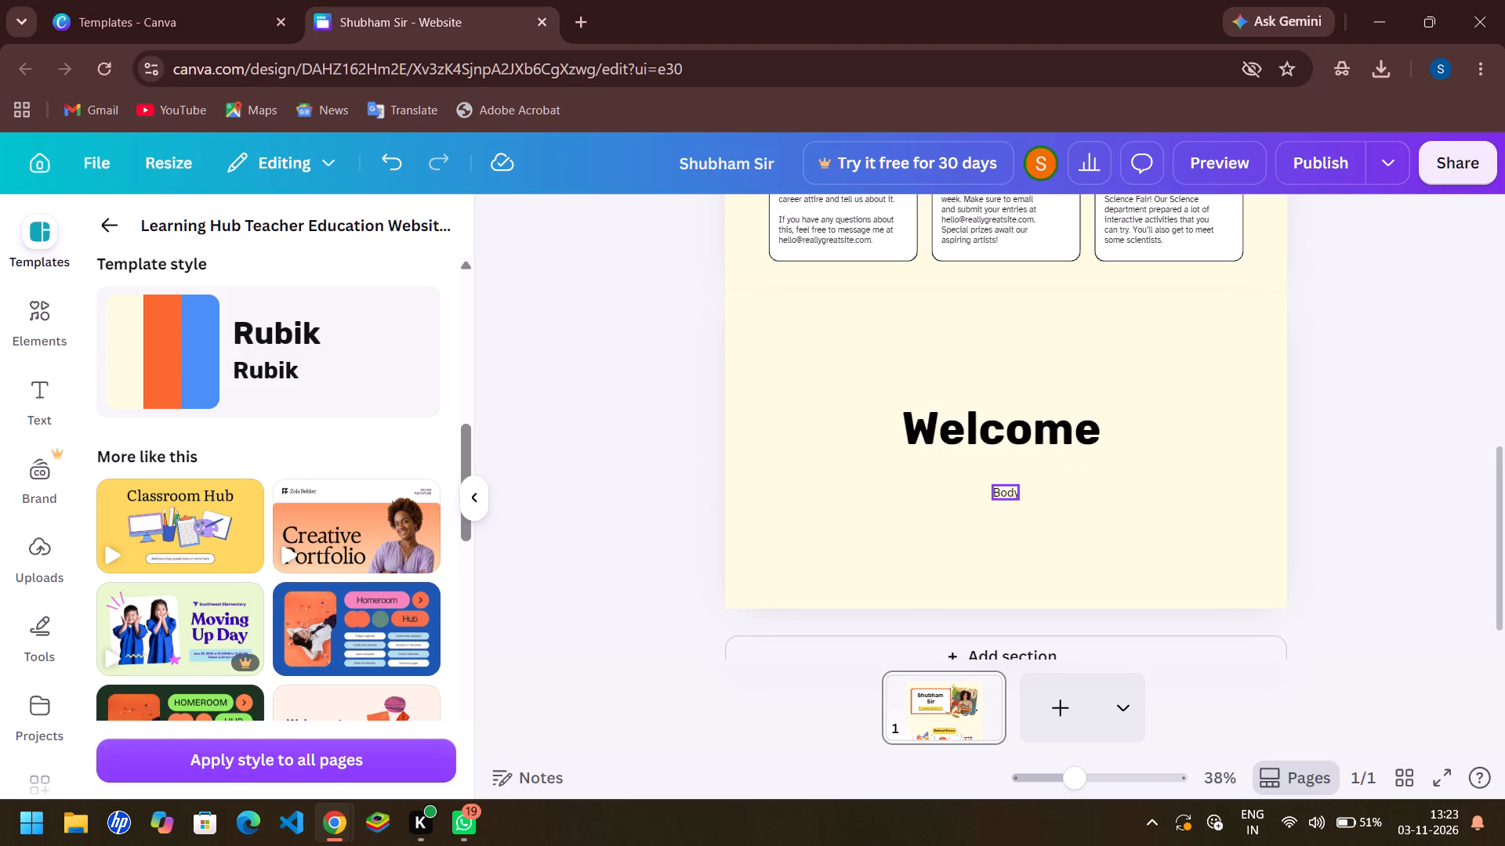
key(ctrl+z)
Undo the last subheading edit in the third section and complete the subheading text as "Student".
click(1005, 494)
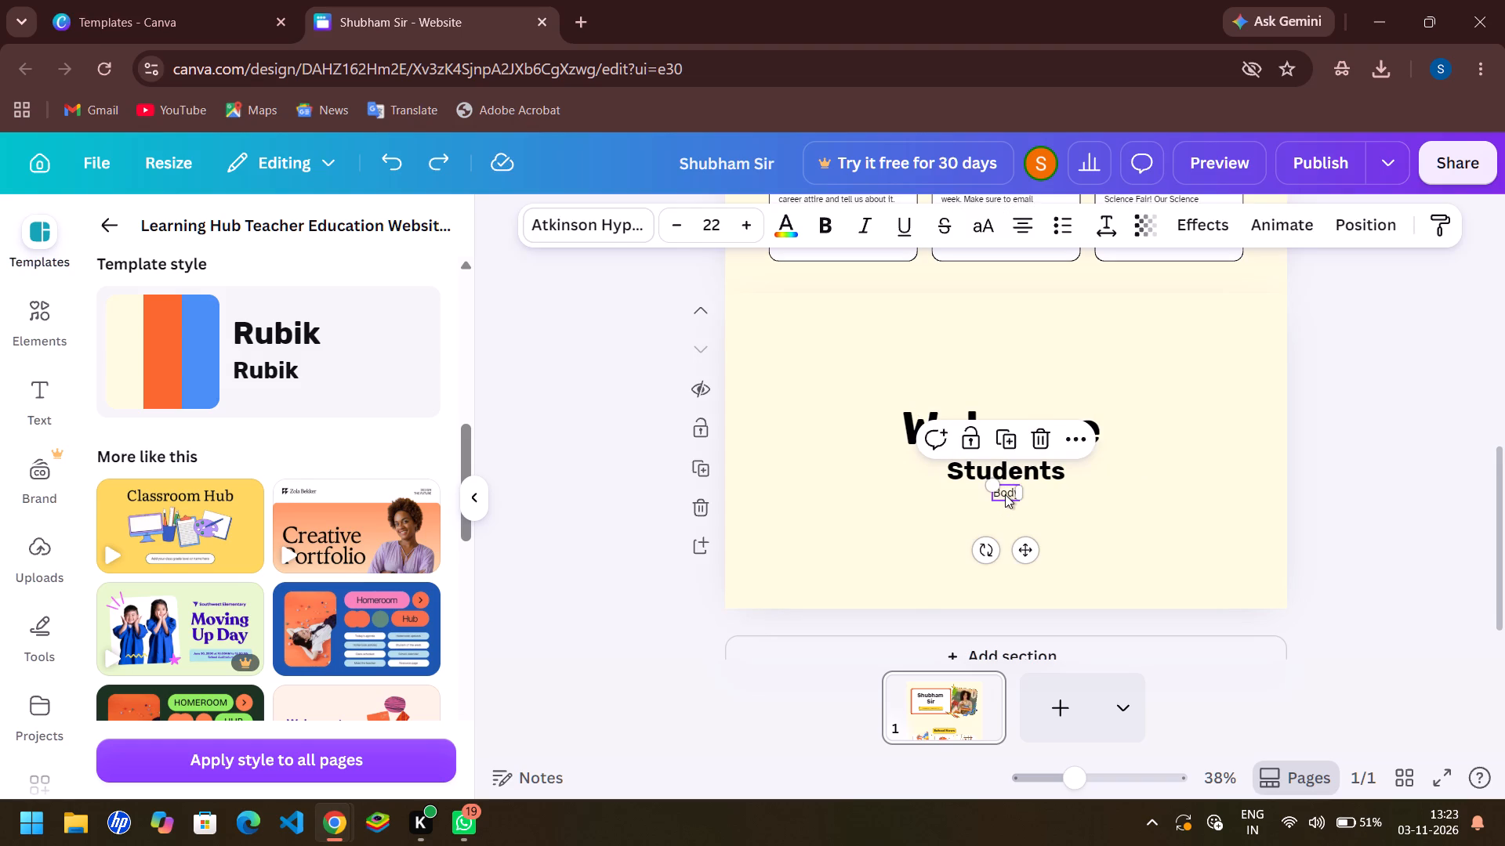
key(ctrl+a)
key(ctrl+z)
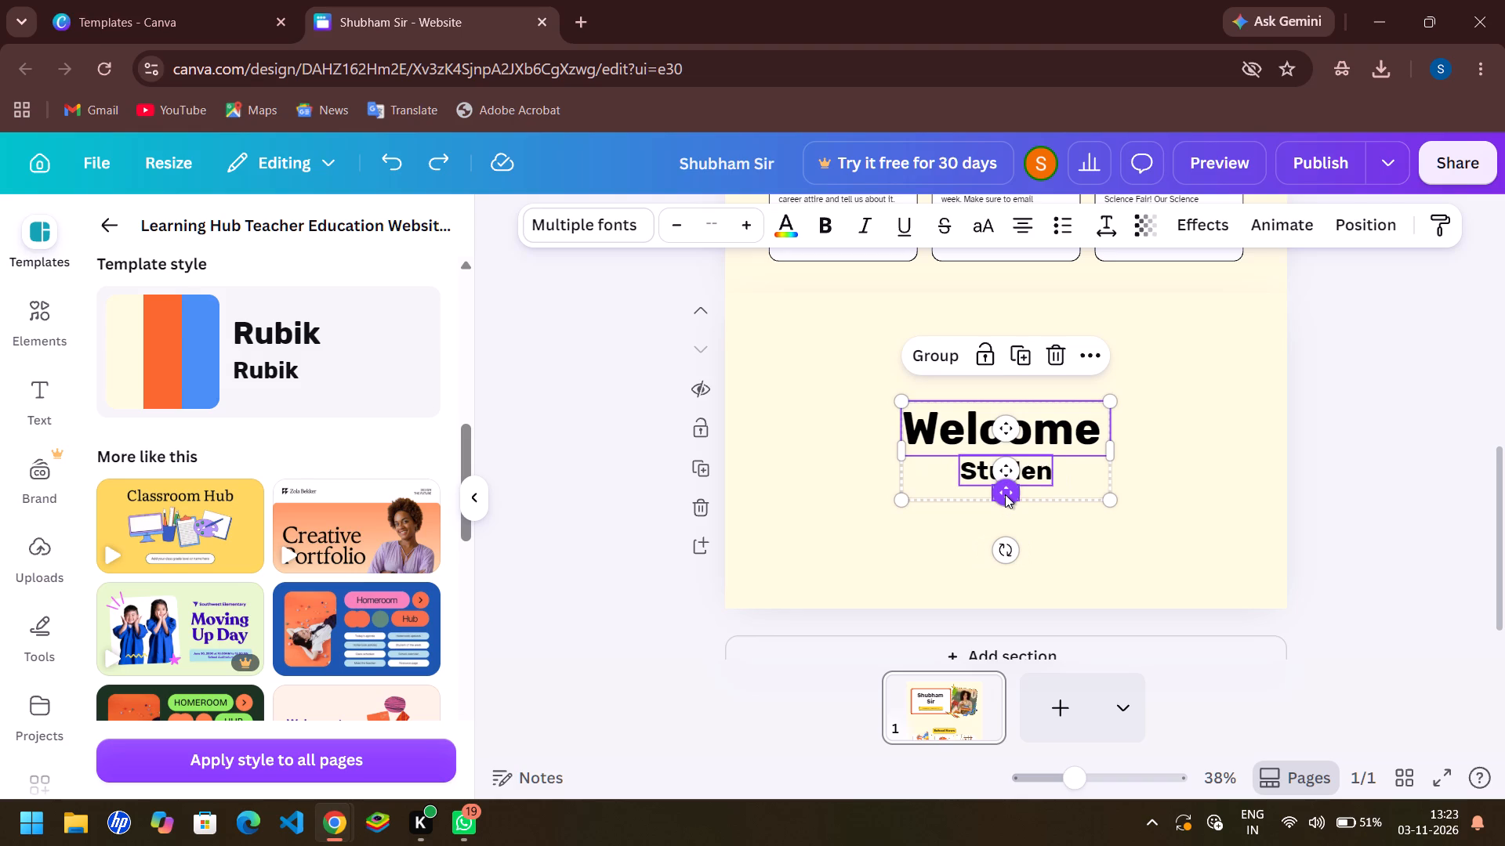
click(931, 577)
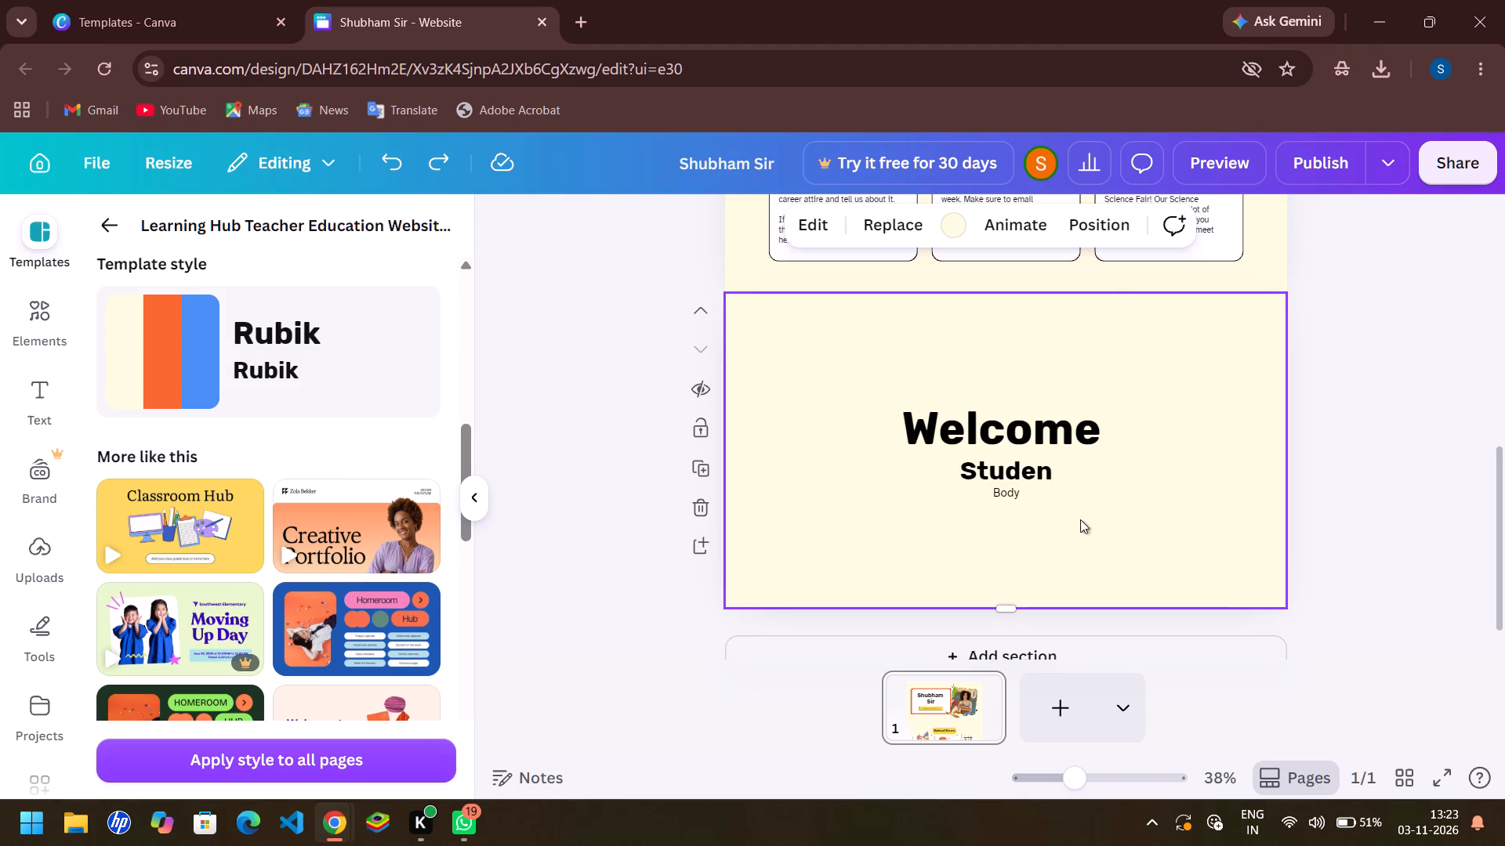
double_click(1035, 476)
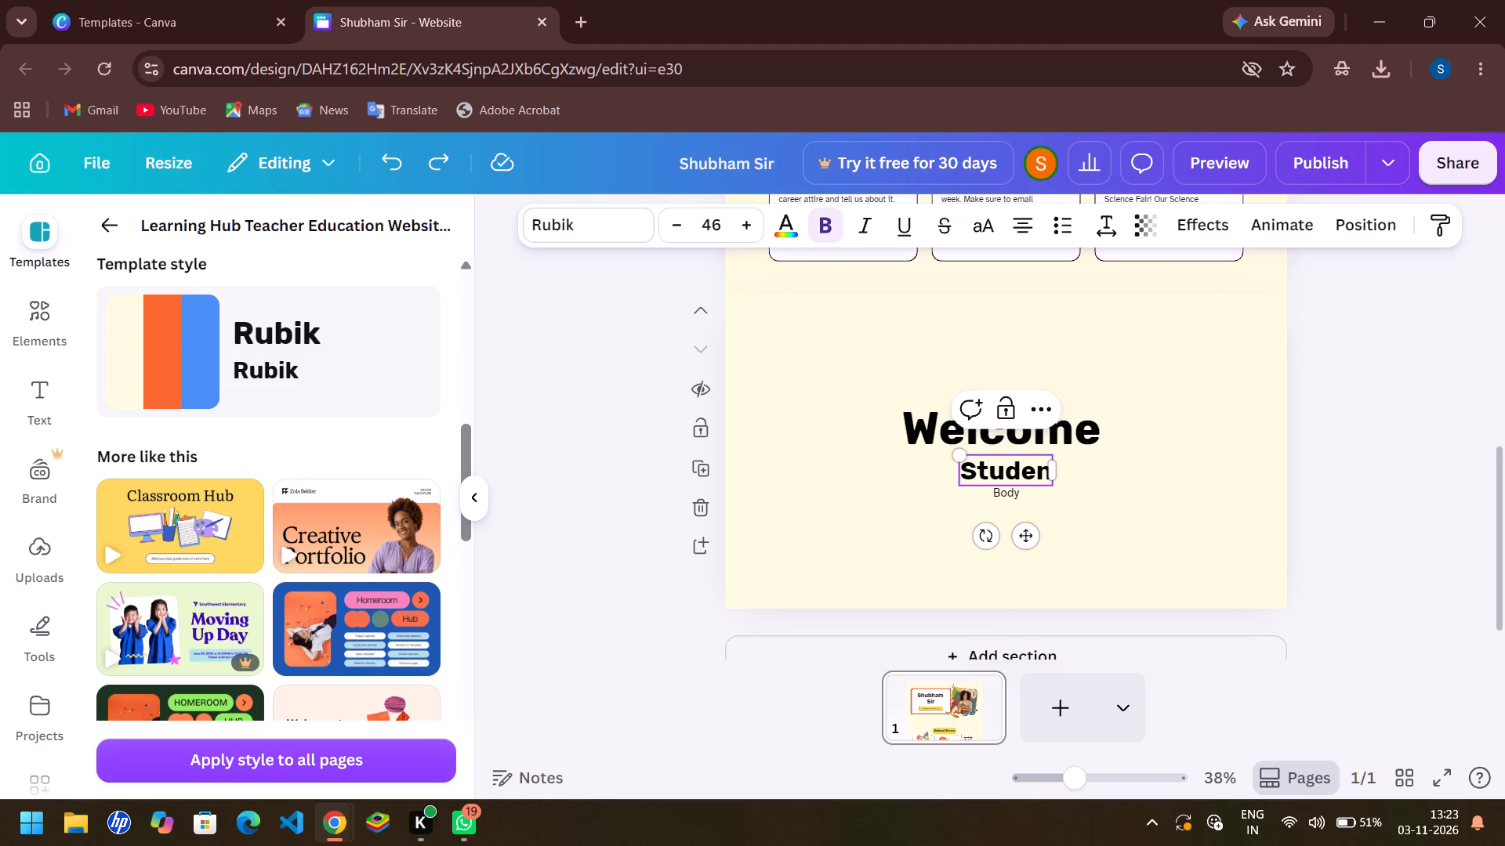
key(Right)
key(t)
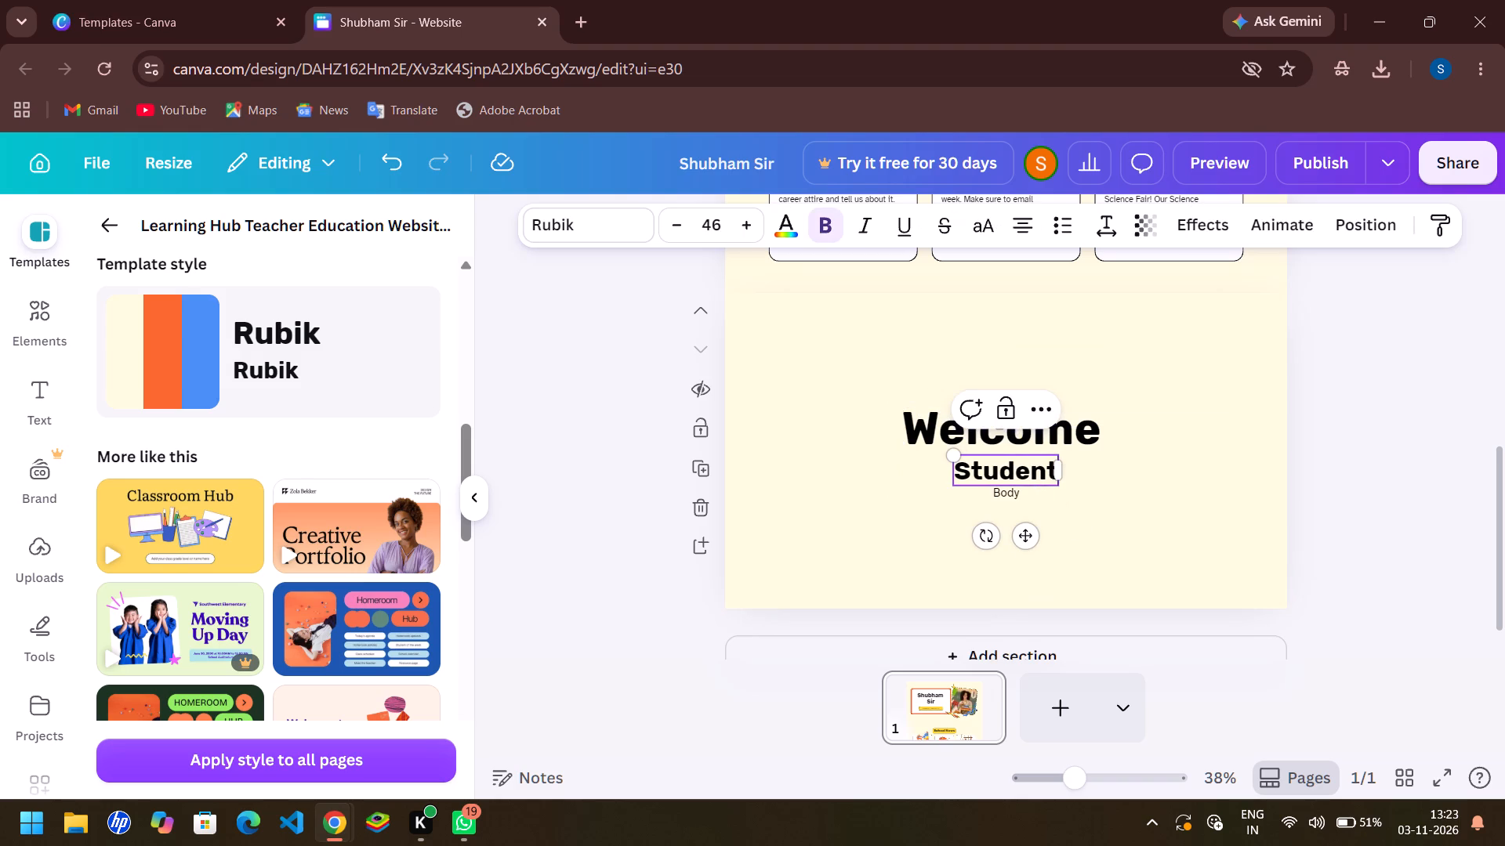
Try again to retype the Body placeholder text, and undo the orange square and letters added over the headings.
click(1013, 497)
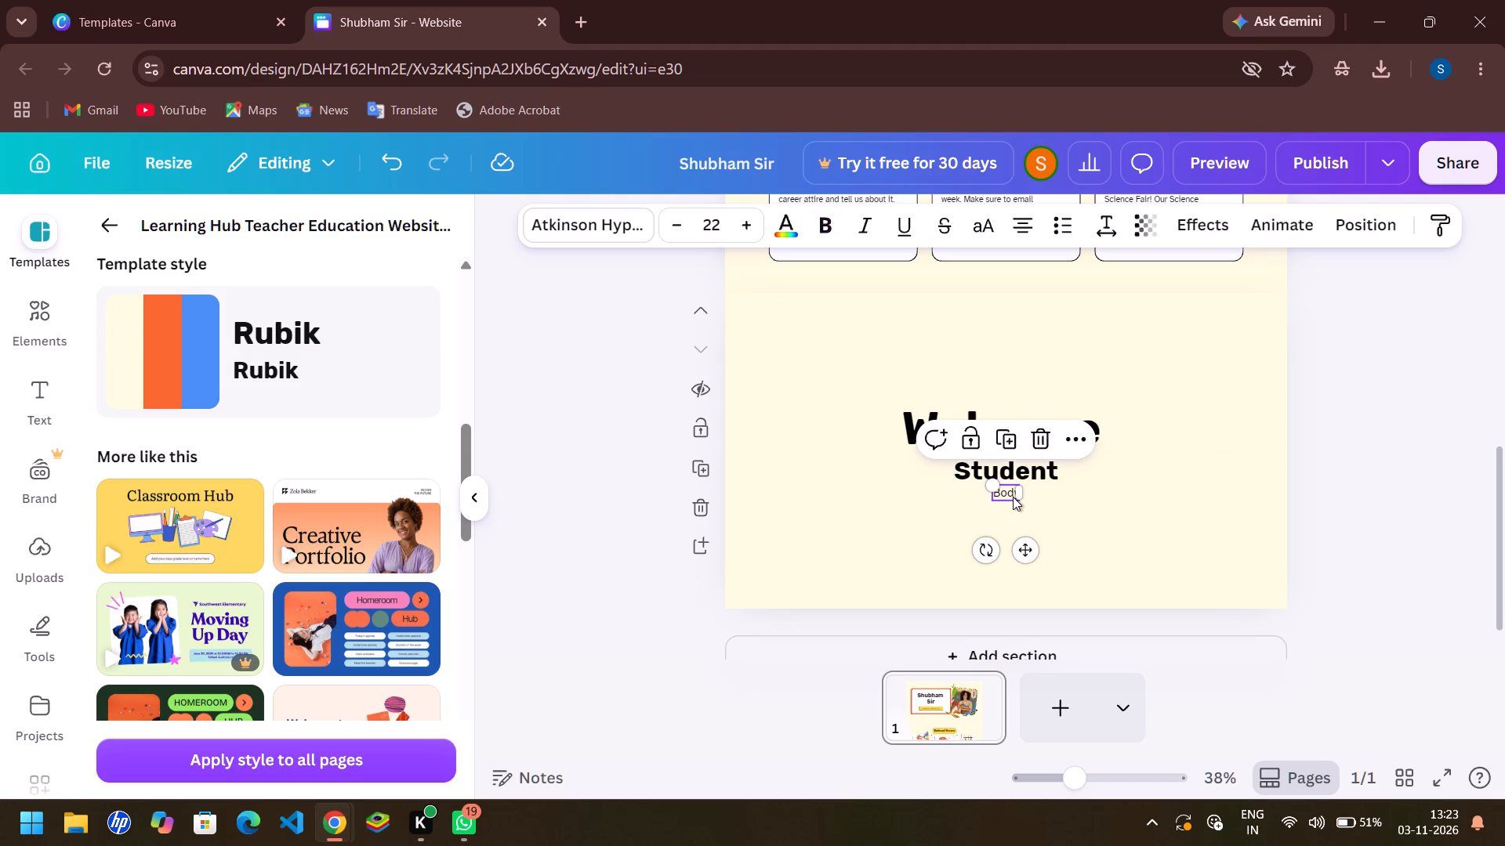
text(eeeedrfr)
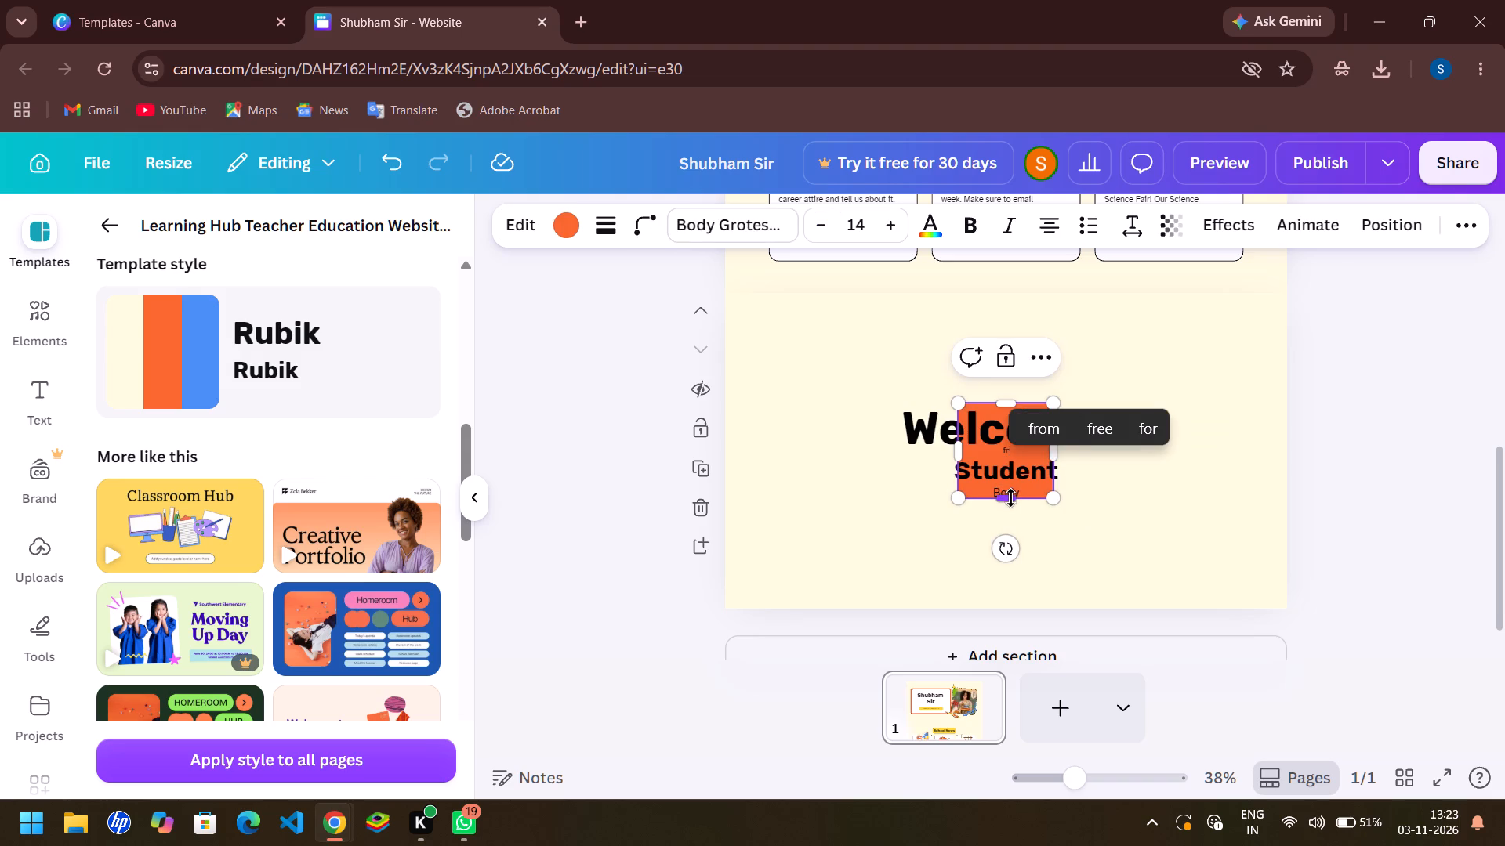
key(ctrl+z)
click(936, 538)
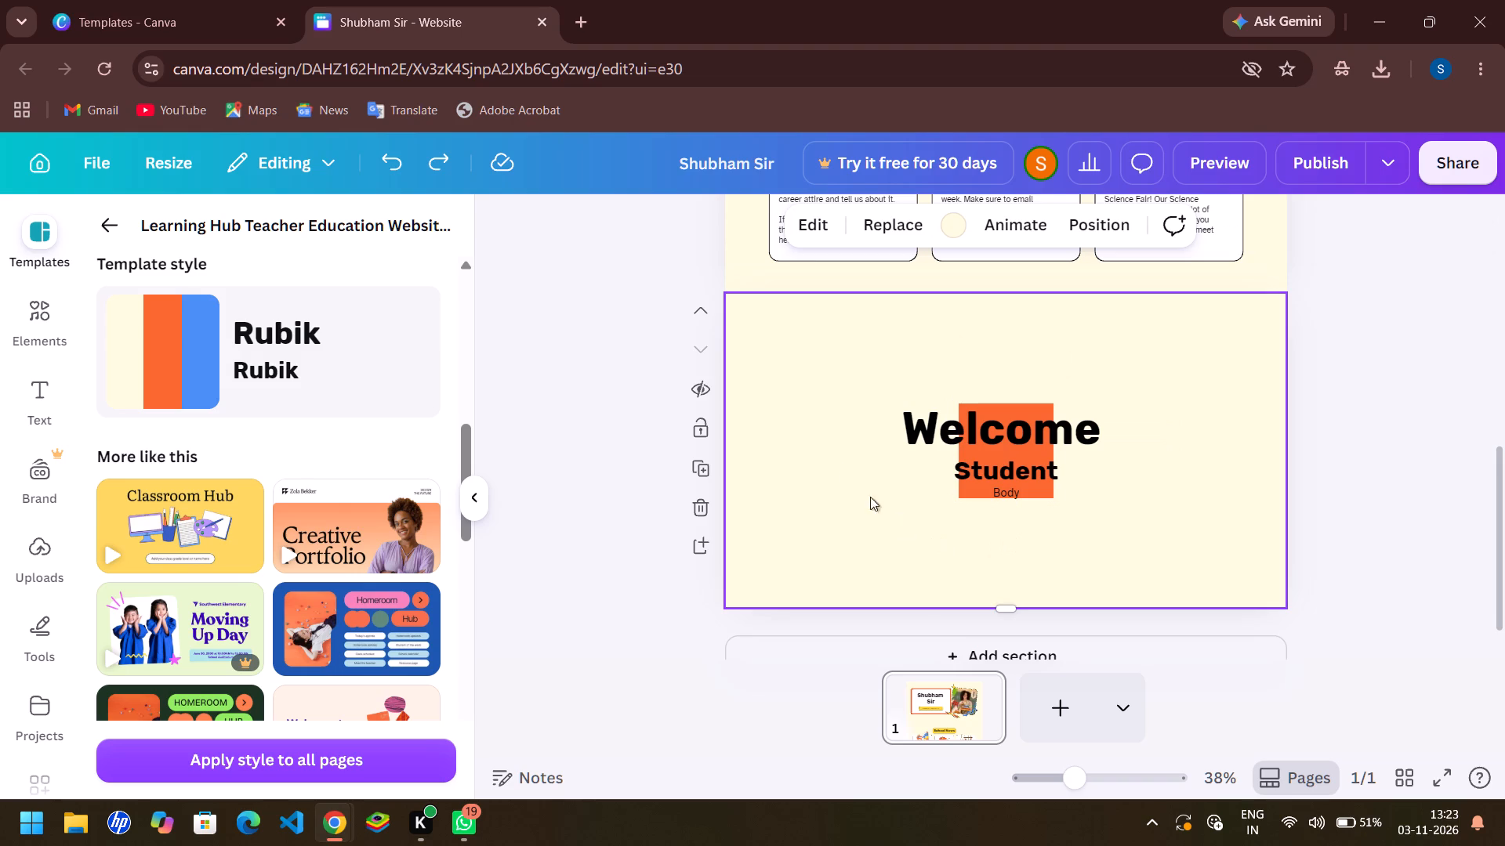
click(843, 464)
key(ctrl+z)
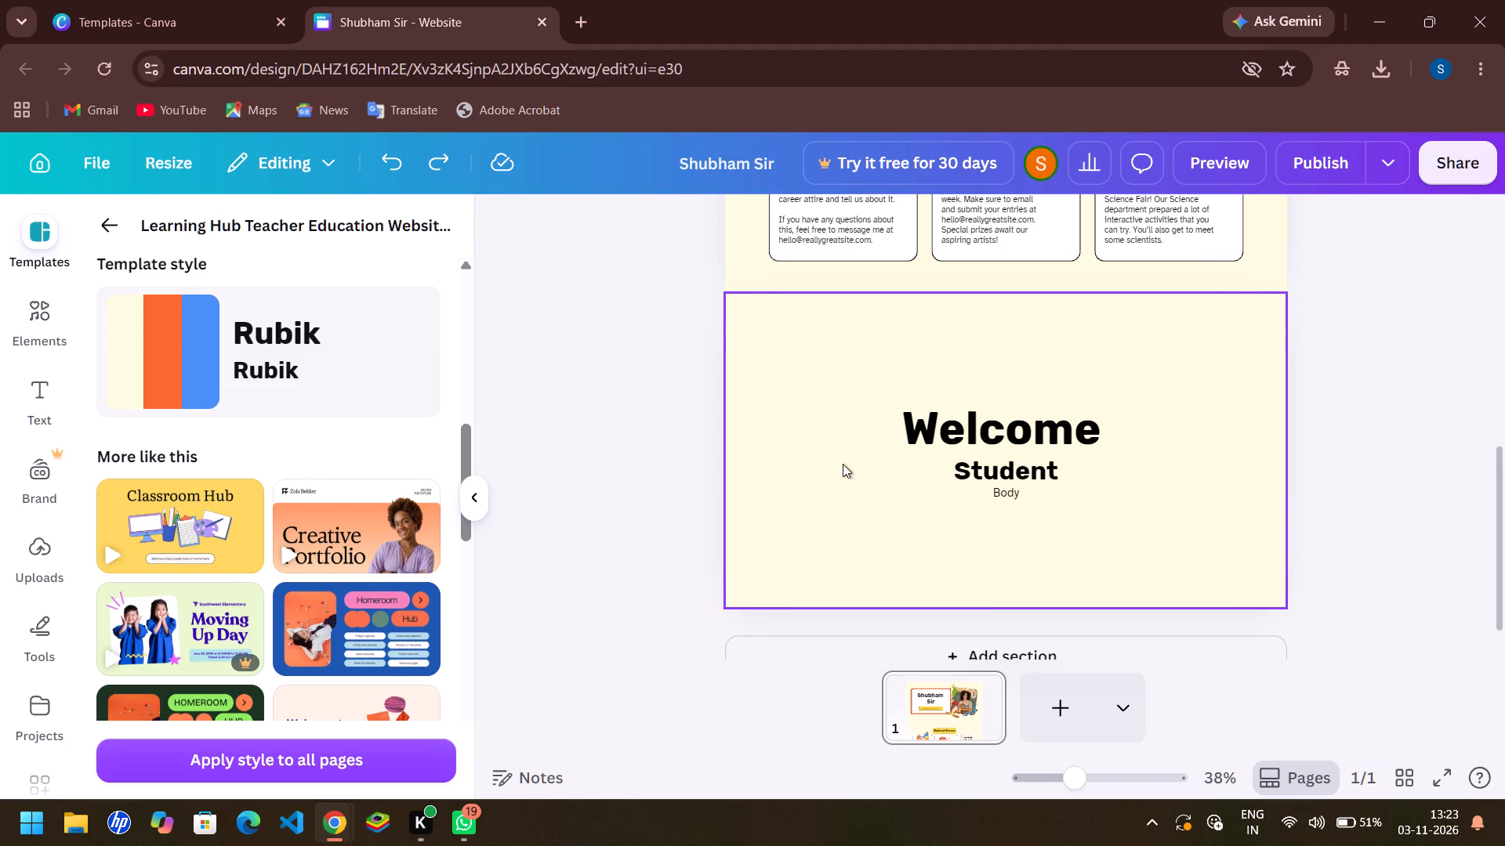
Review all sections of the website page and browse the template's other layouts and similar templates.
click(1021, 492)
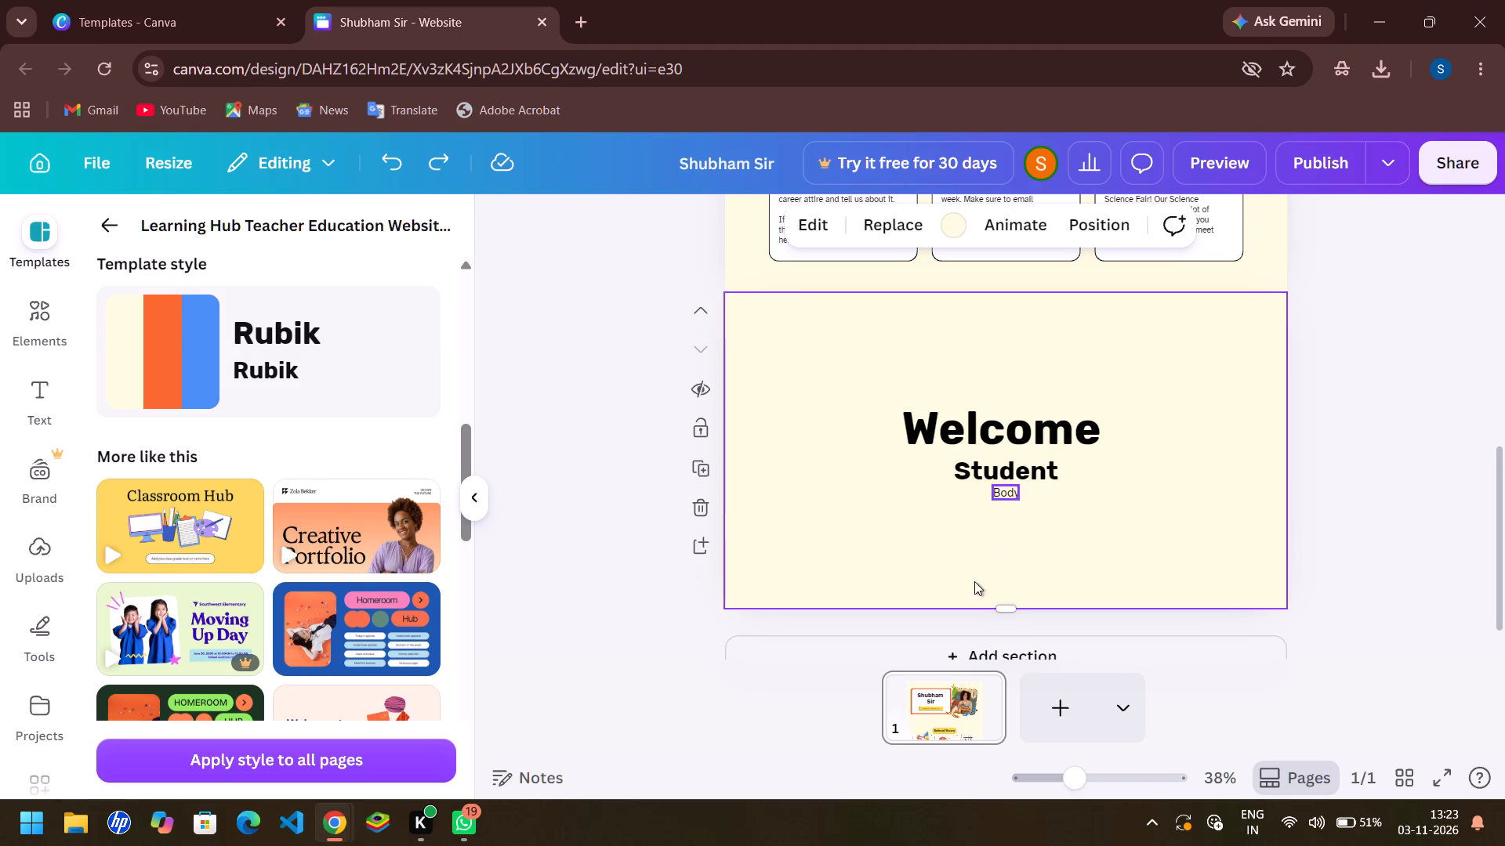
click(934, 718)
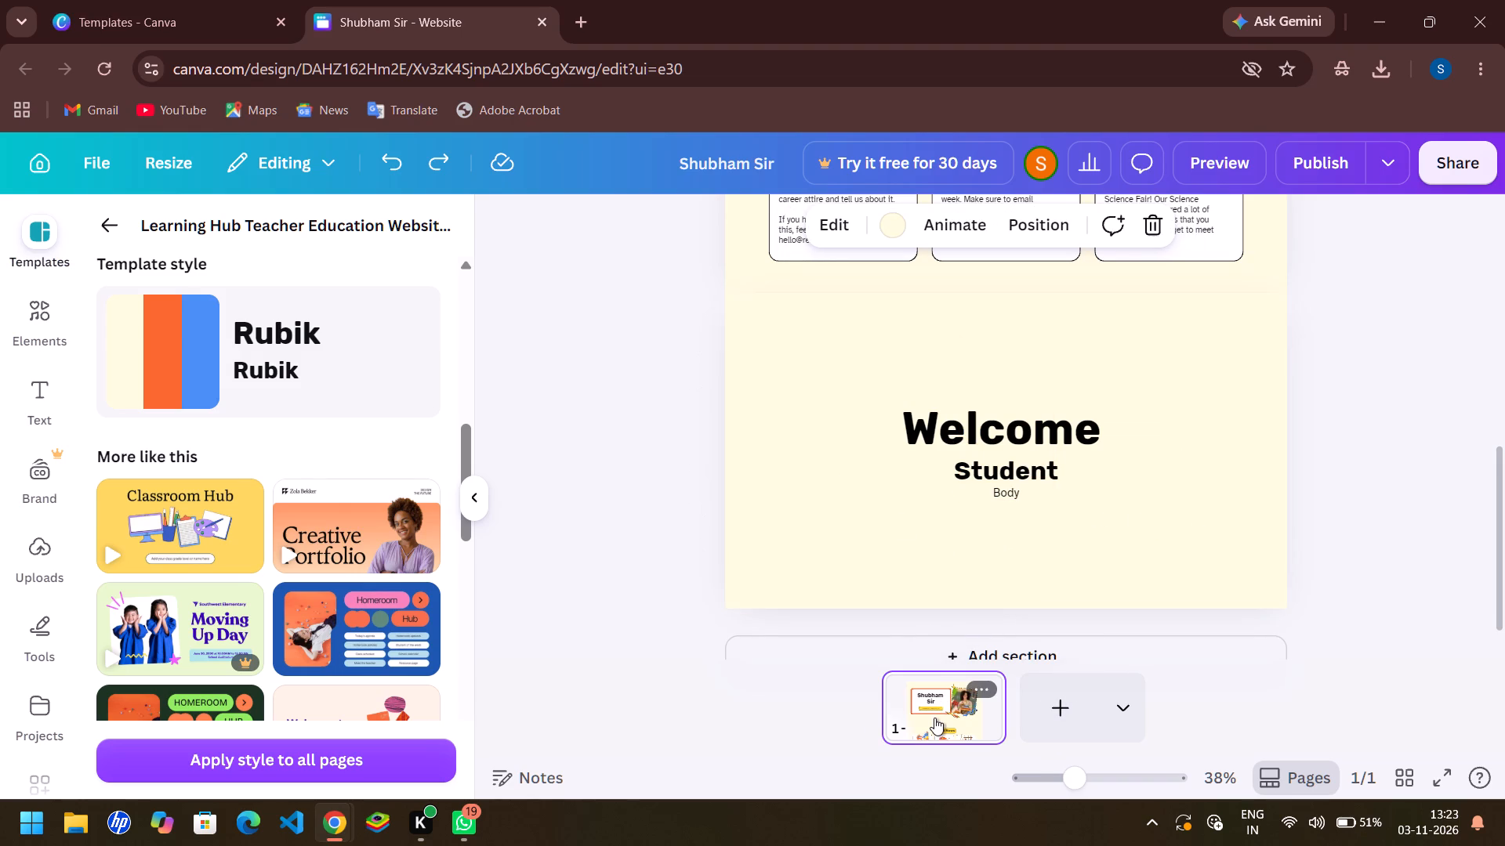
scroll(953, 456, up, 5)
scroll(953, 456, down, 3)
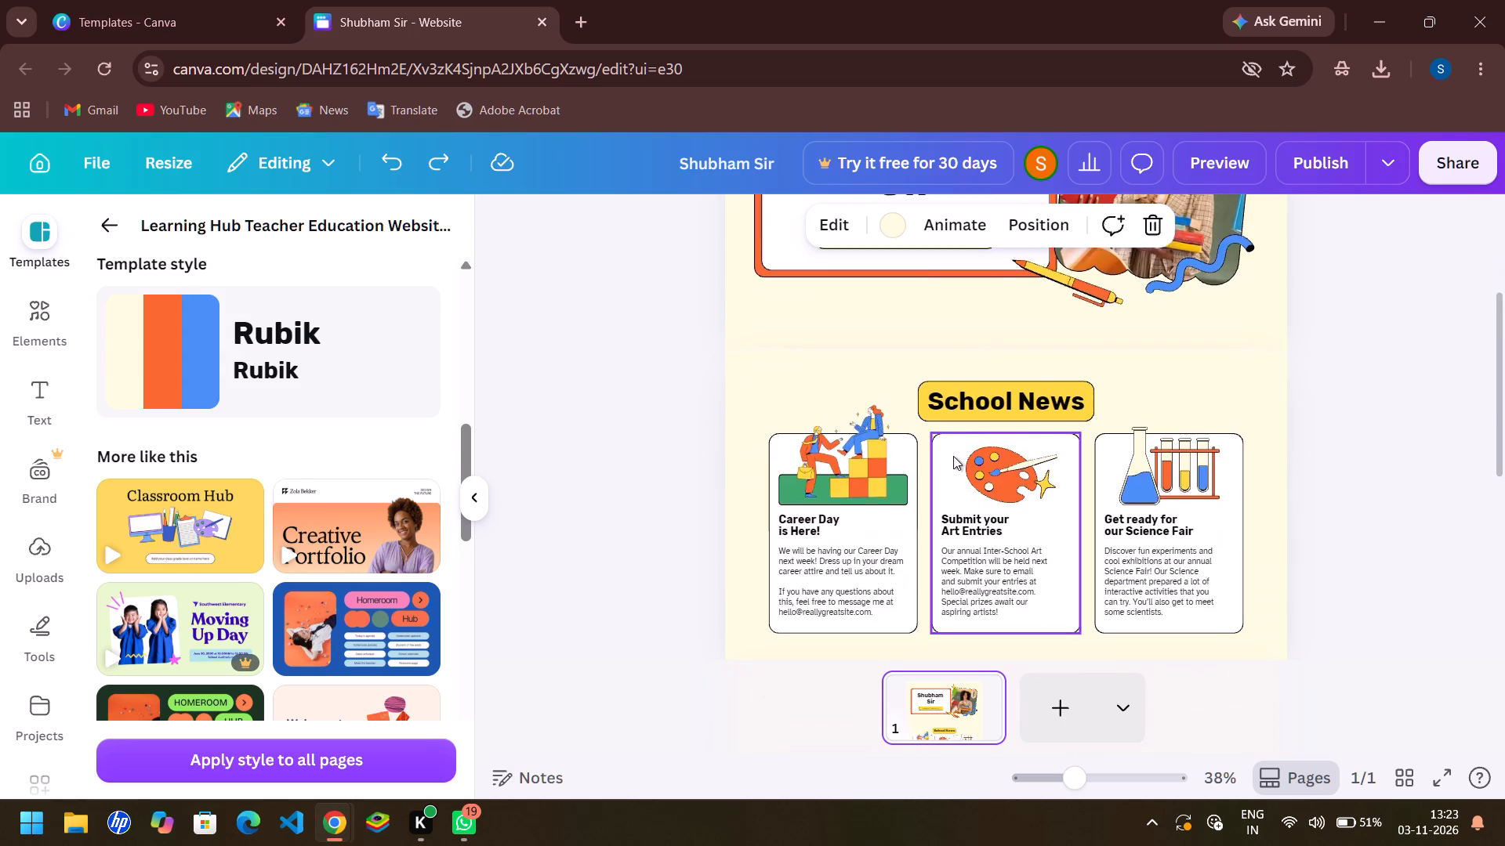
scroll(953, 456, down, 1)
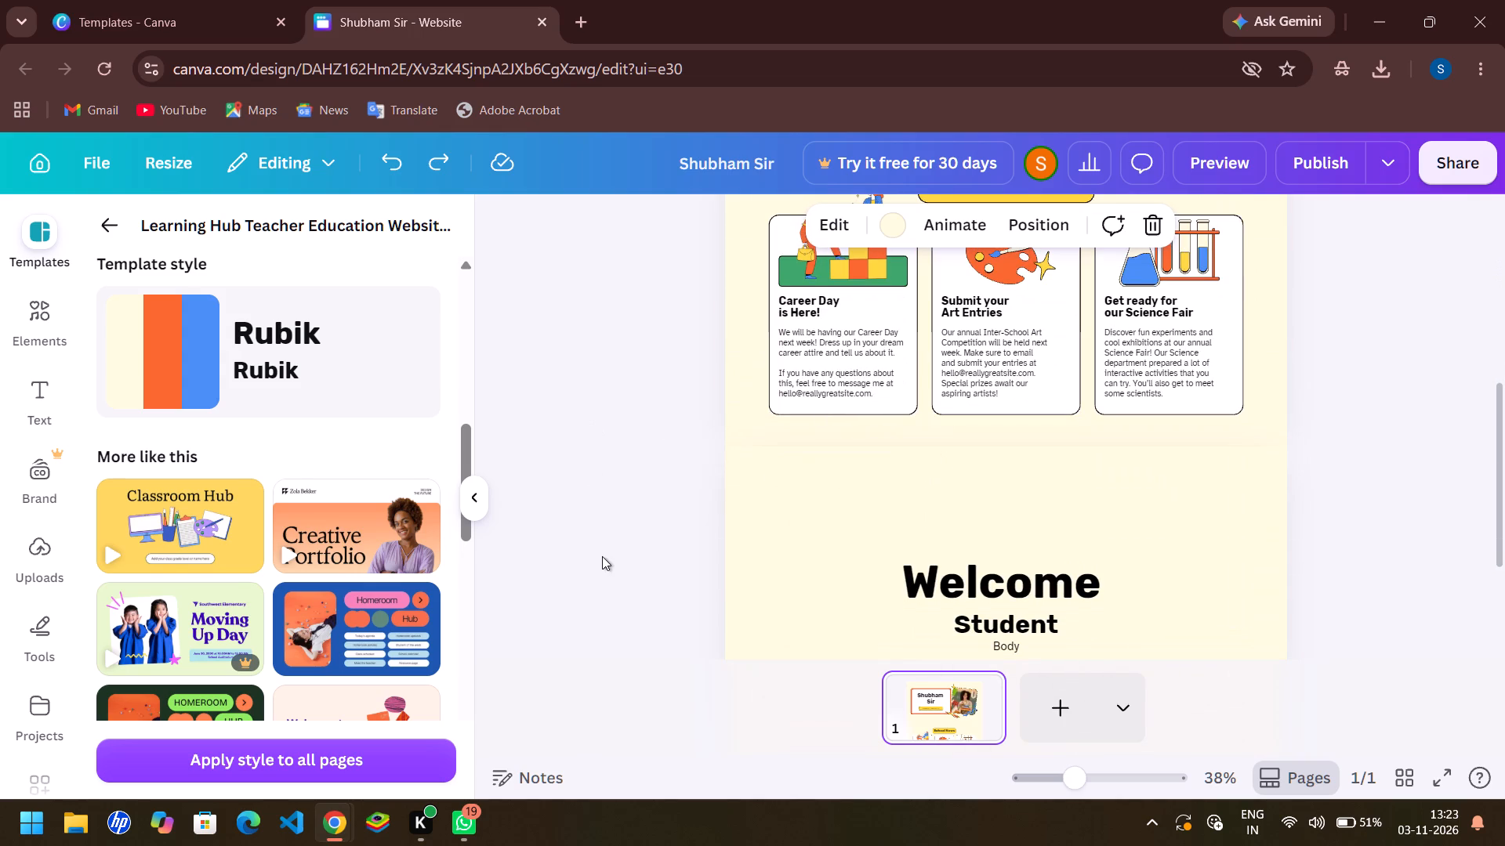
scroll(602, 556, down, 3)
scroll(1020, 436, up, 6)
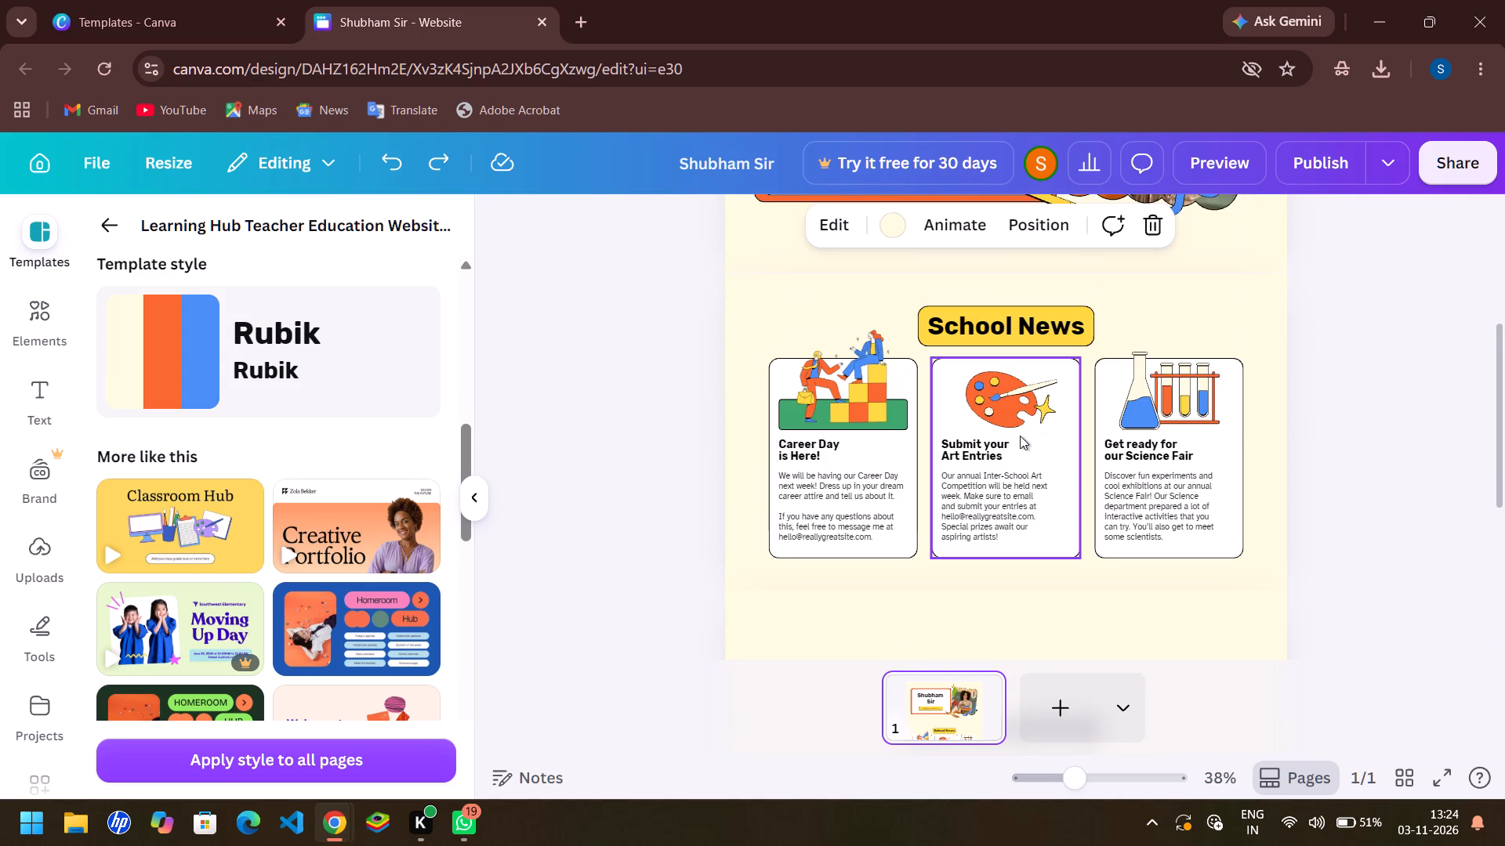
scroll(73, 489, down, 2)
scroll(246, 533, down, 3)
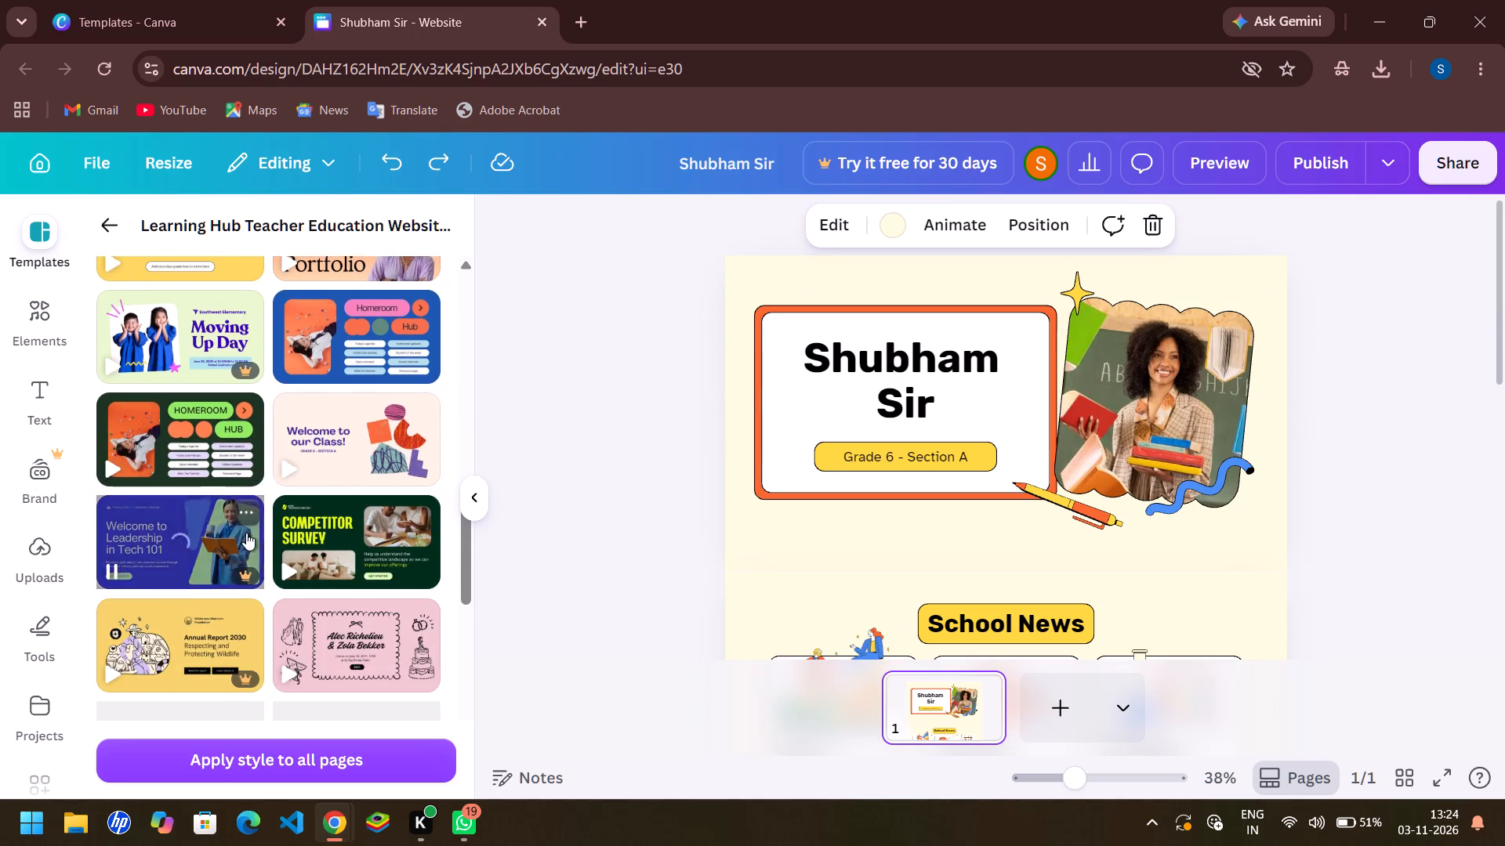
scroll(246, 533, down, 4)
scroll(246, 533, up, 8)
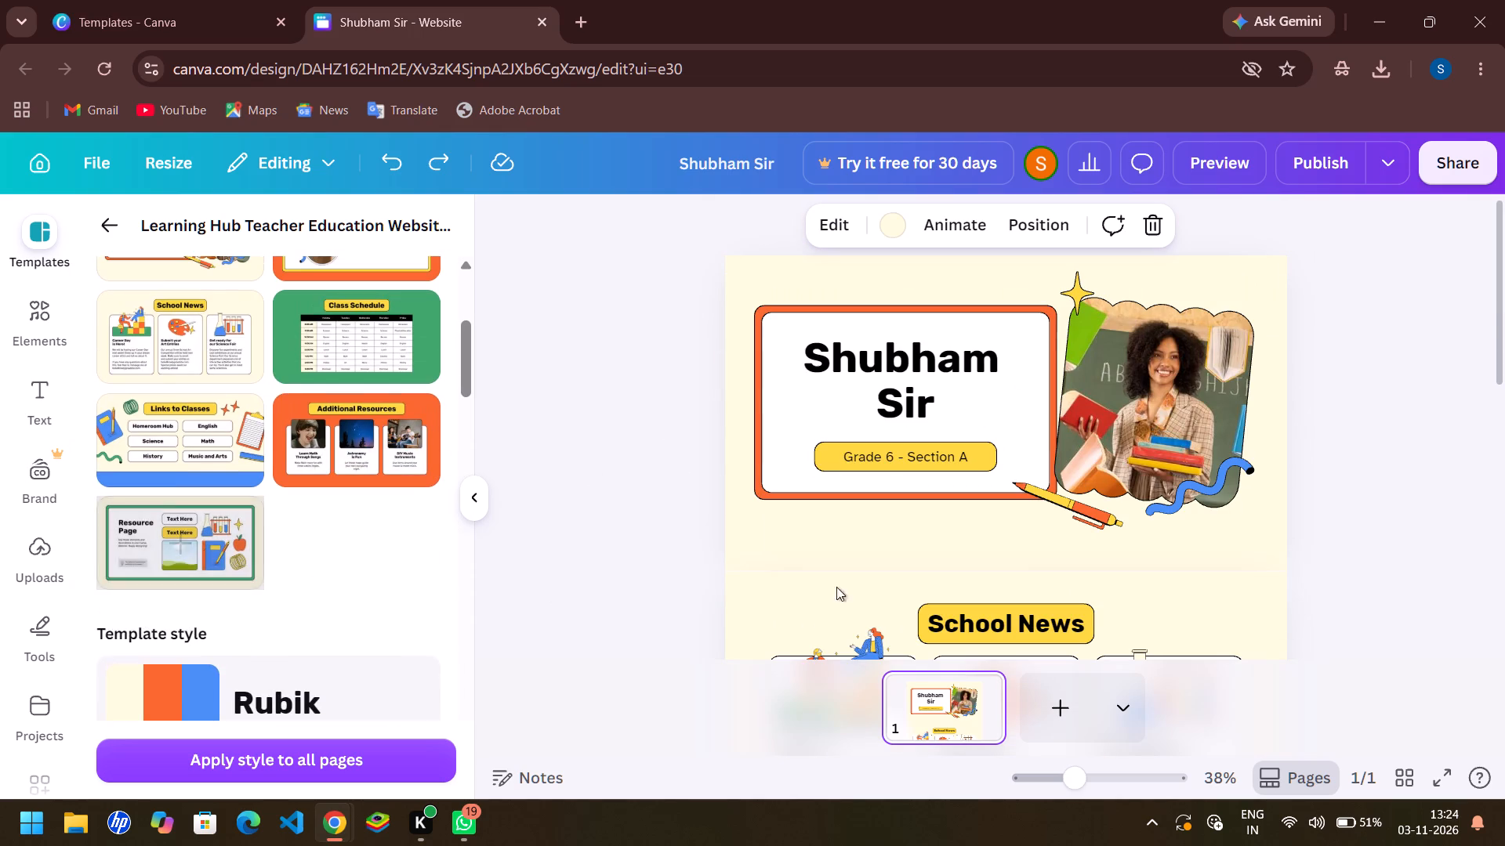
scroll(959, 546, up, 6)
scroll(941, 381, down, 2)
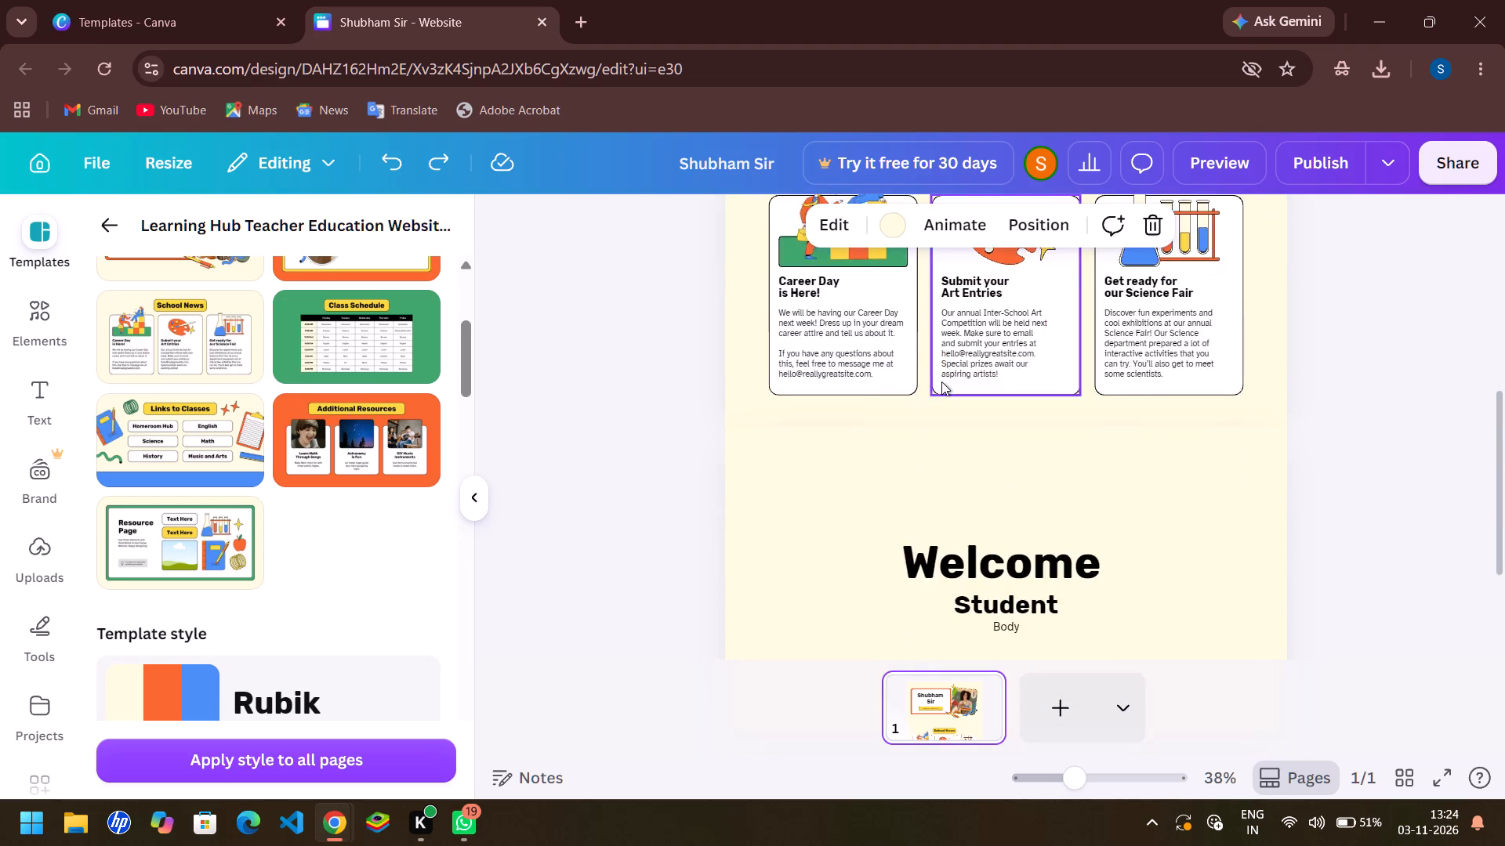
scroll(941, 381, down, 1)
scroll(941, 381, up, 5)
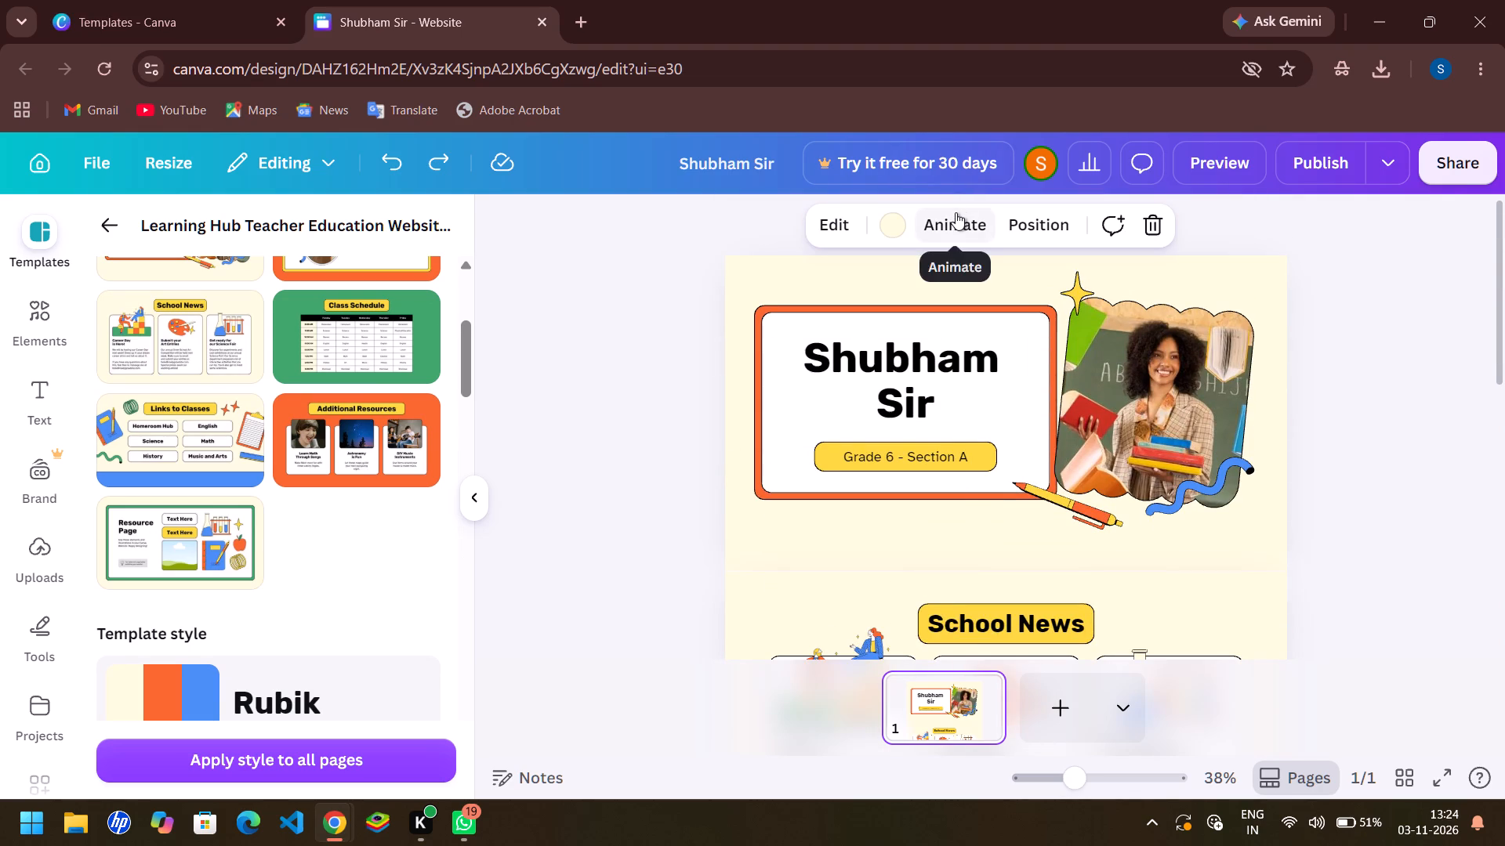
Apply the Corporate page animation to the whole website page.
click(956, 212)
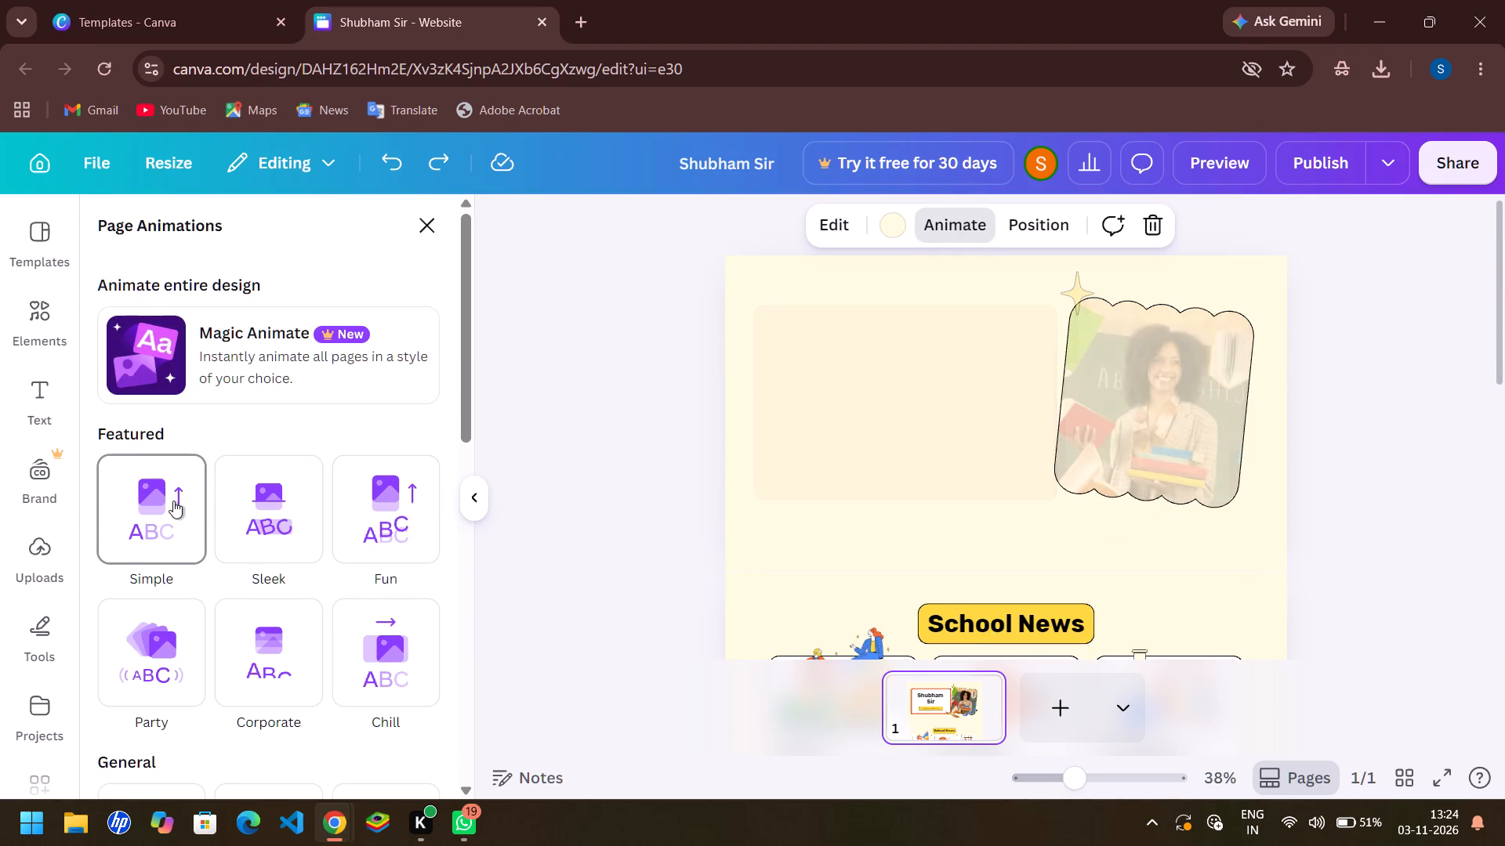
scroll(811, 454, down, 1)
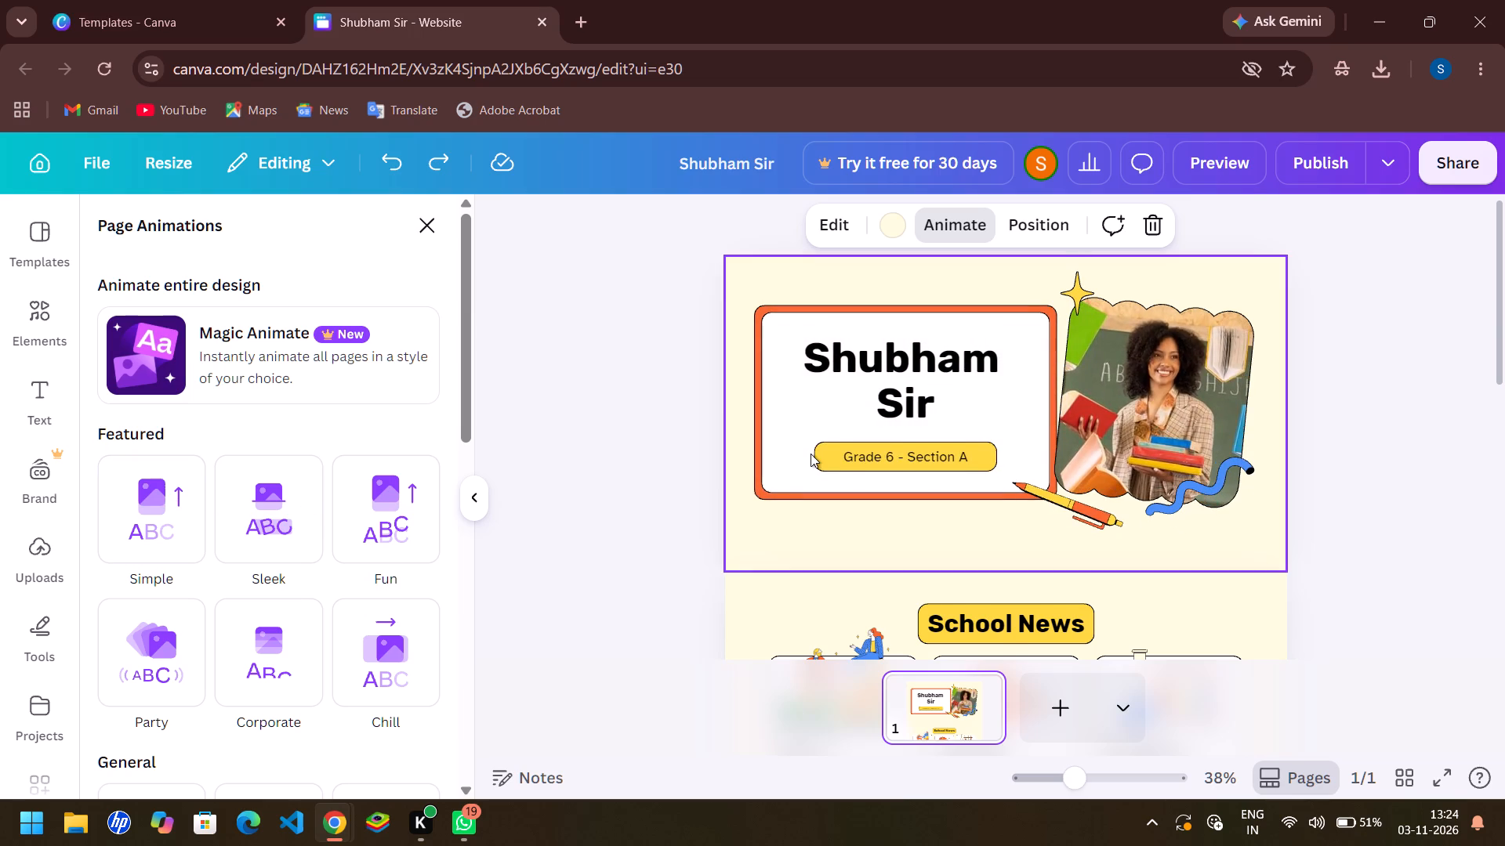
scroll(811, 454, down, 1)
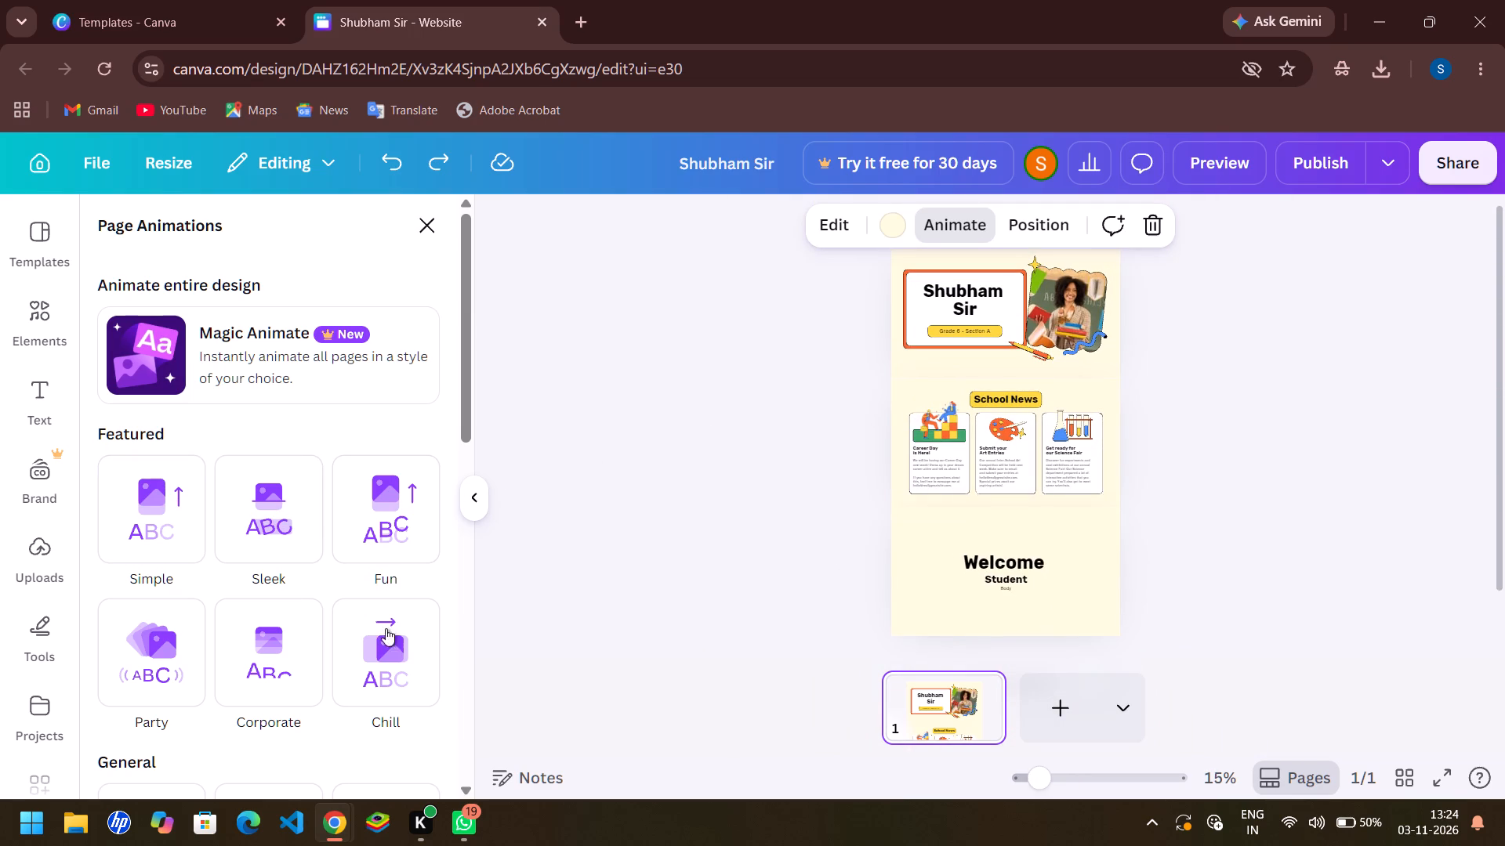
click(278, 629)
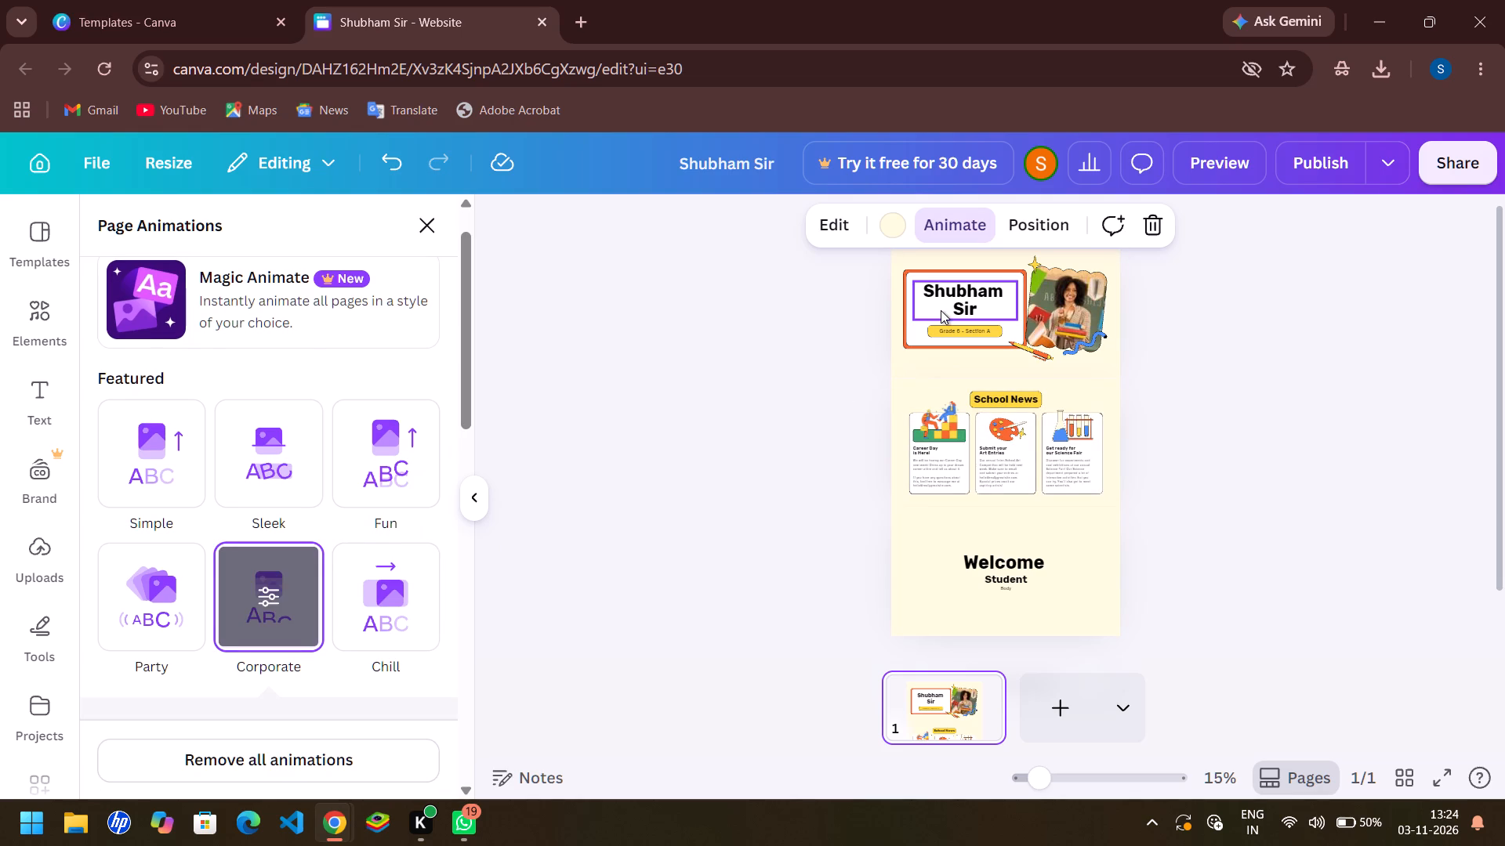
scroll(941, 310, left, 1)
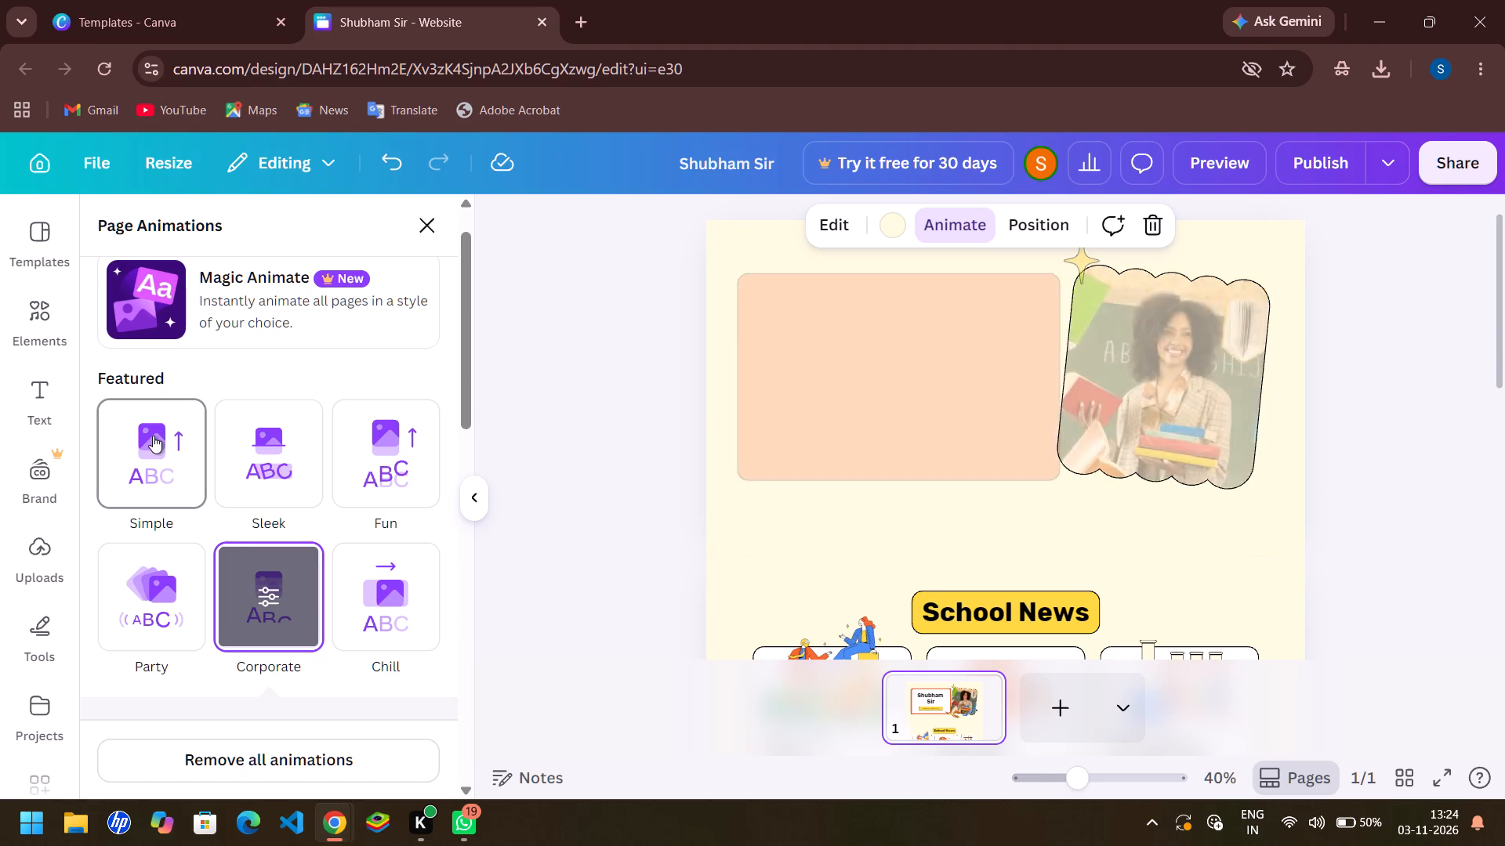
Apply the Simple page animation to the website page and set it to animate on enter only.
click(153, 436)
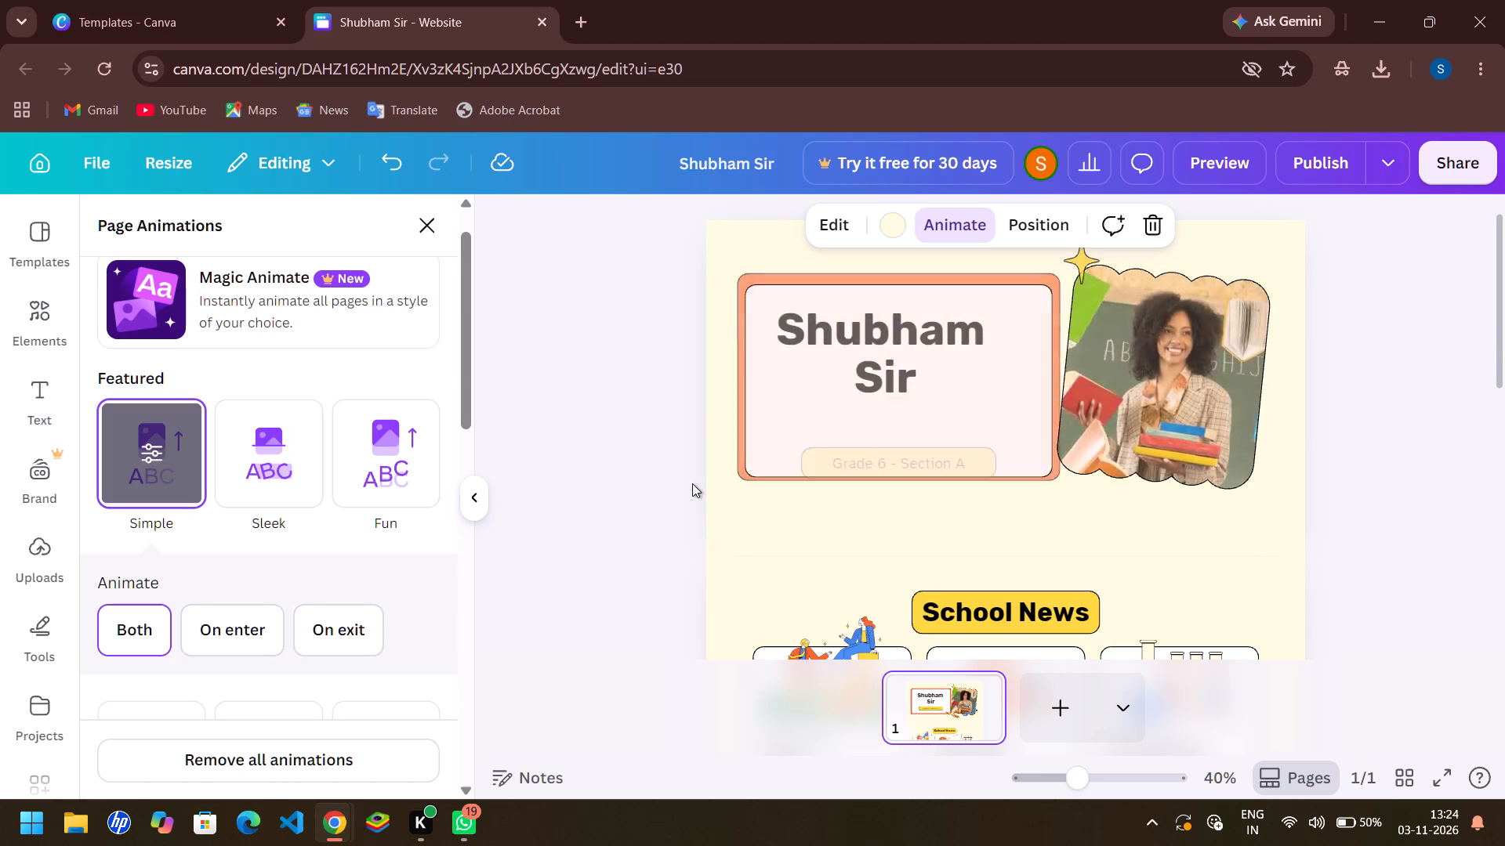
scroll(692, 483, down, 2)
scroll(692, 483, up, 4)
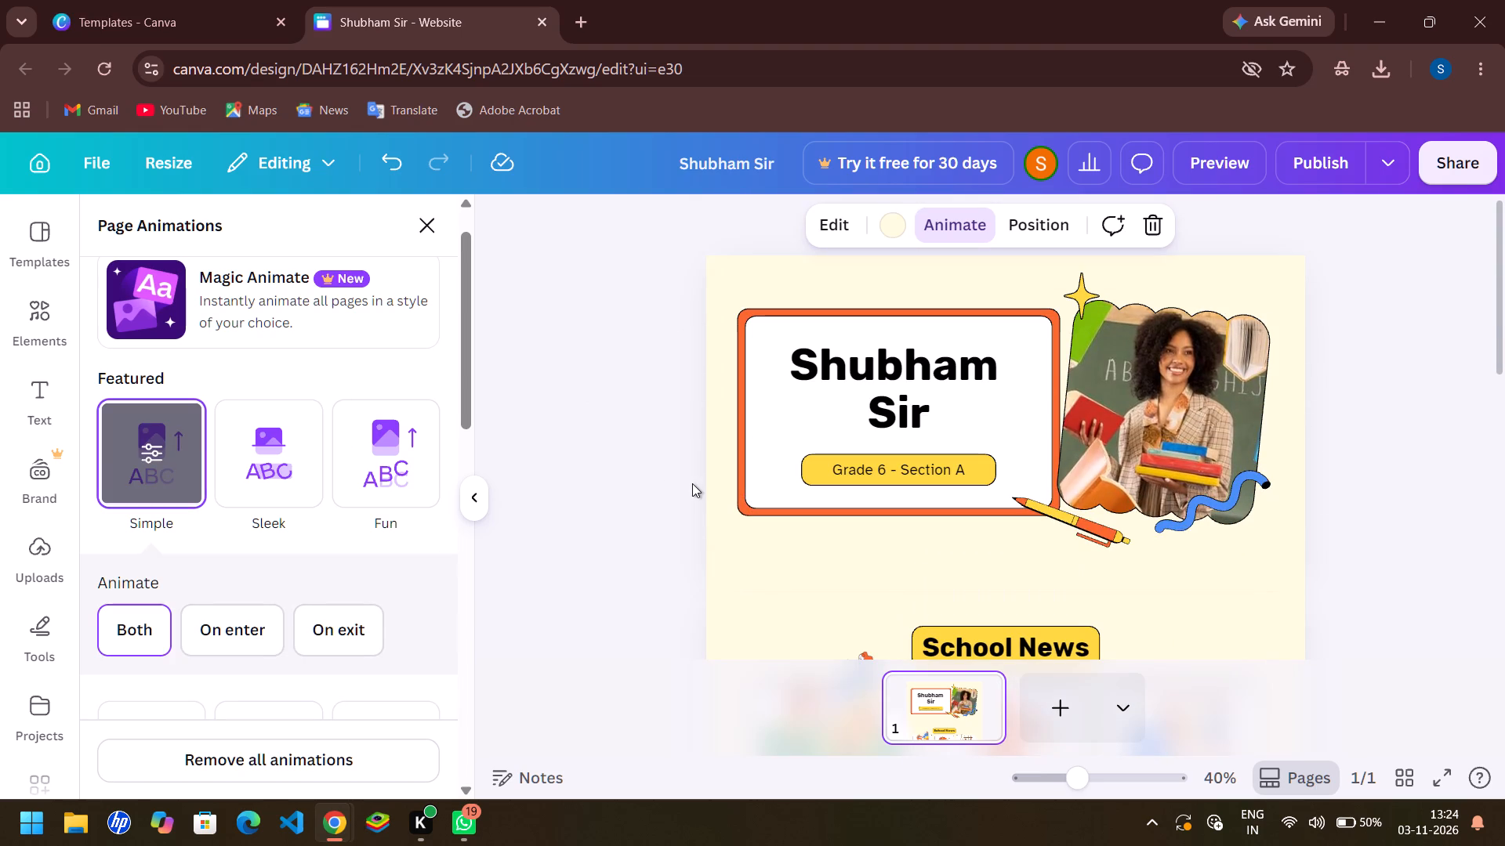
scroll(692, 483, down, 2)
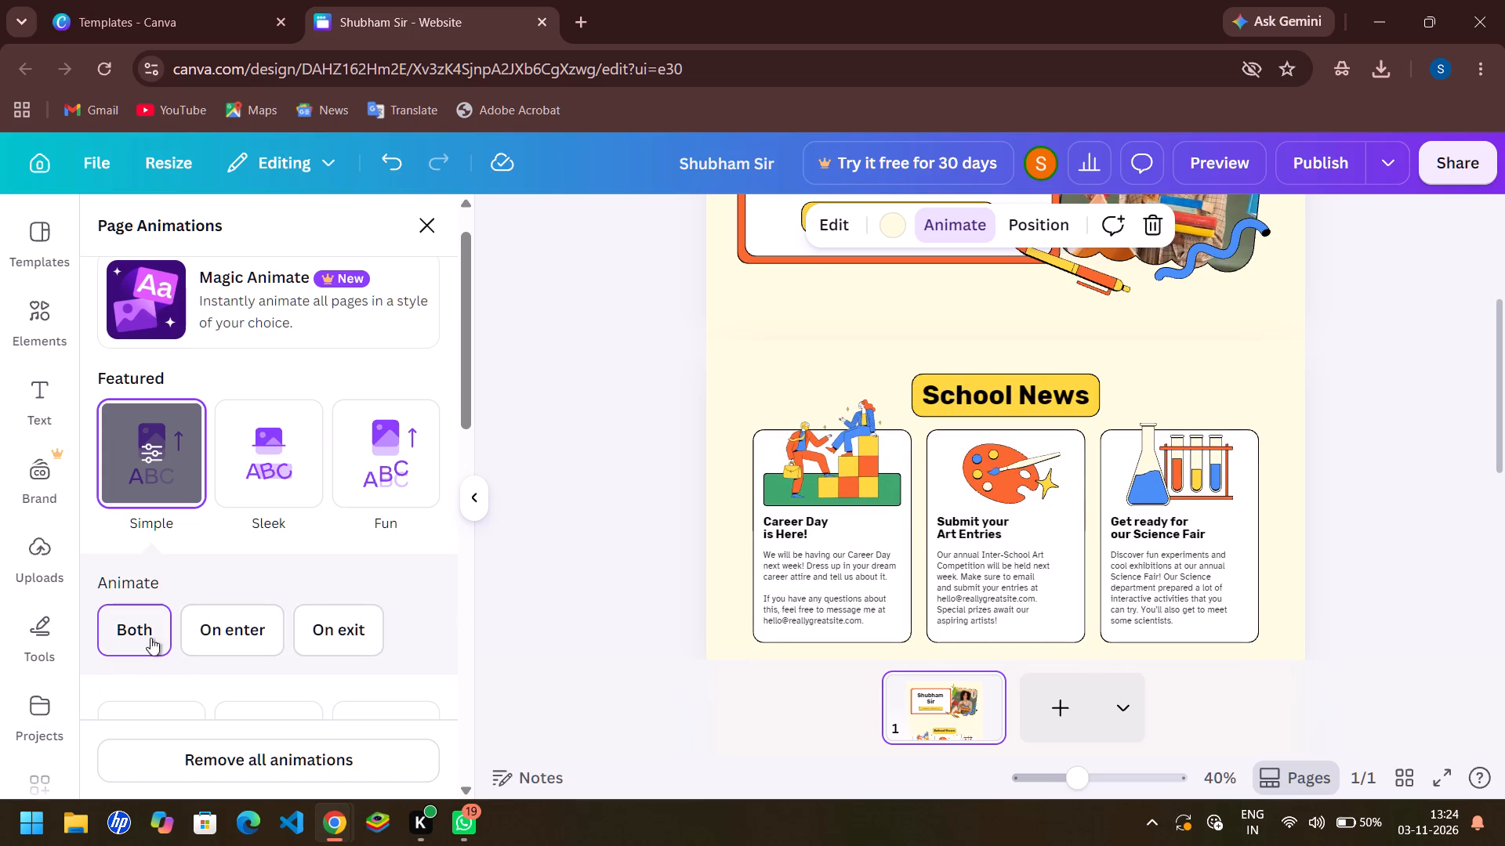
click(212, 606)
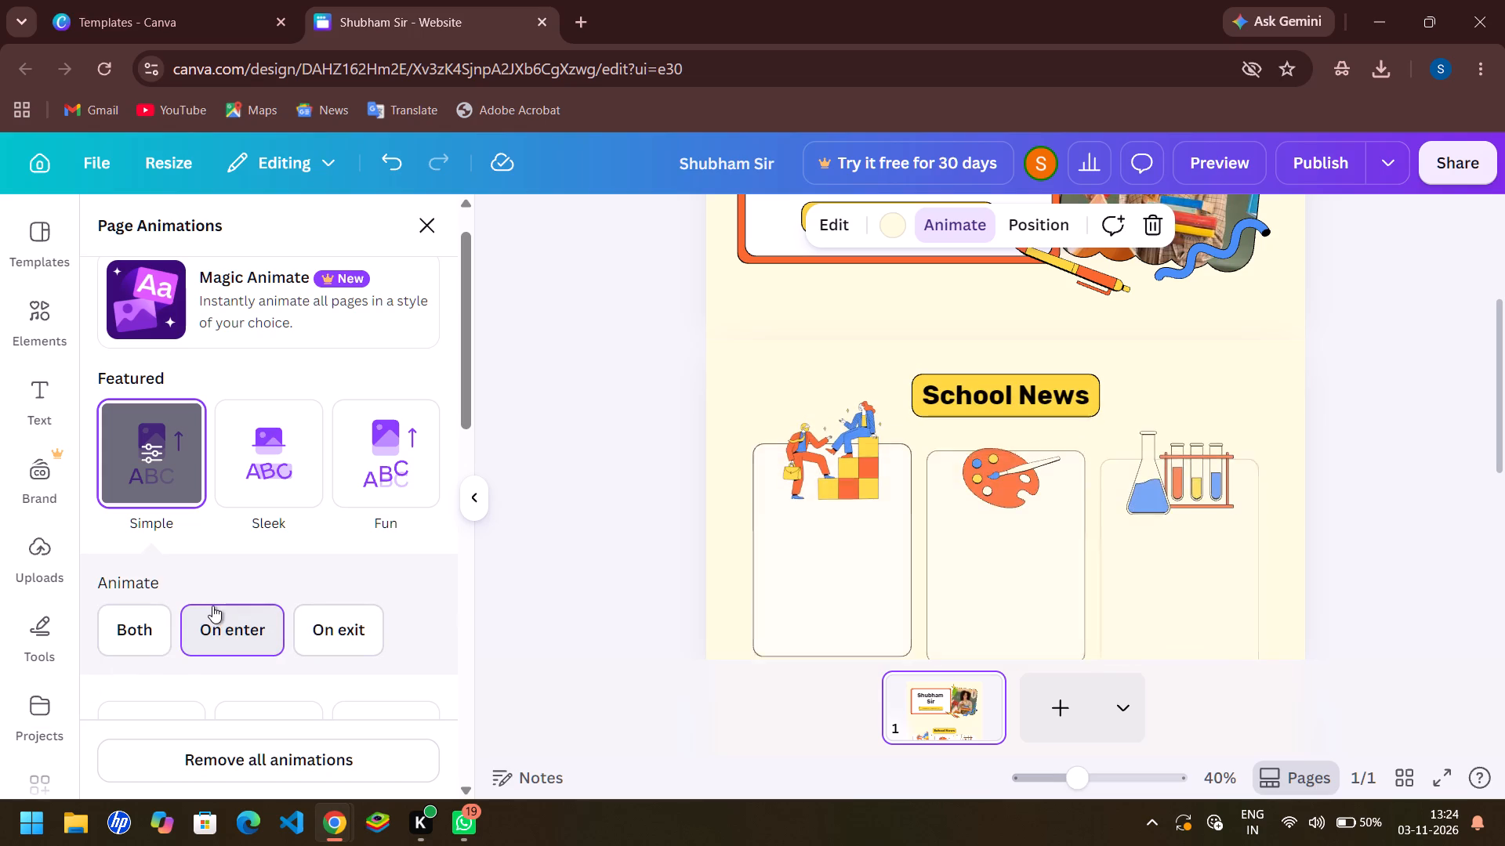
scroll(885, 494, up, 5)
scroll(885, 494, down, 5)
click(885, 494)
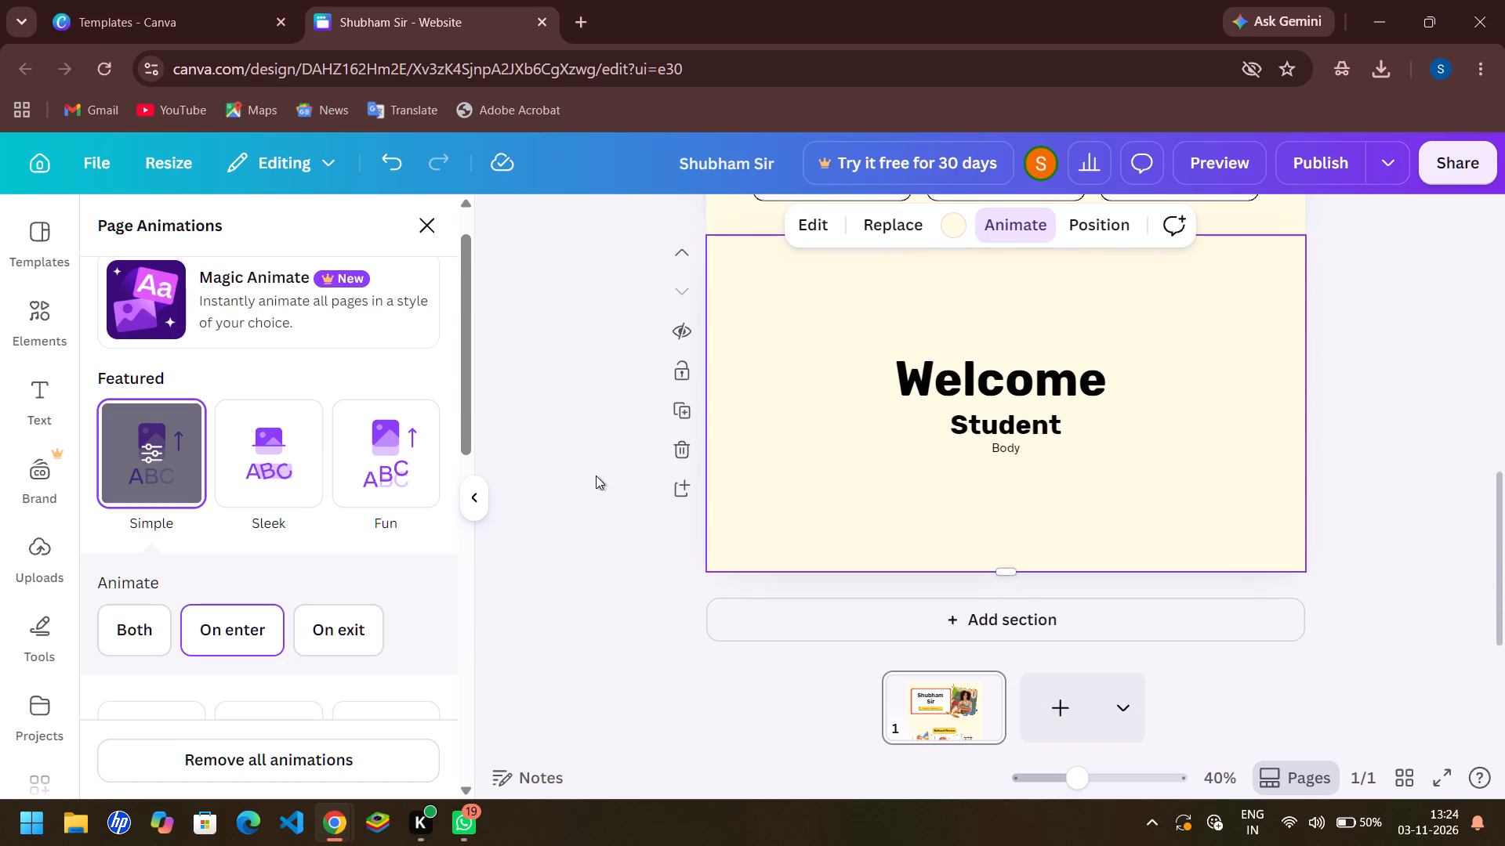
click(596, 475)
Add a blank second page to the website.
click(1064, 718)
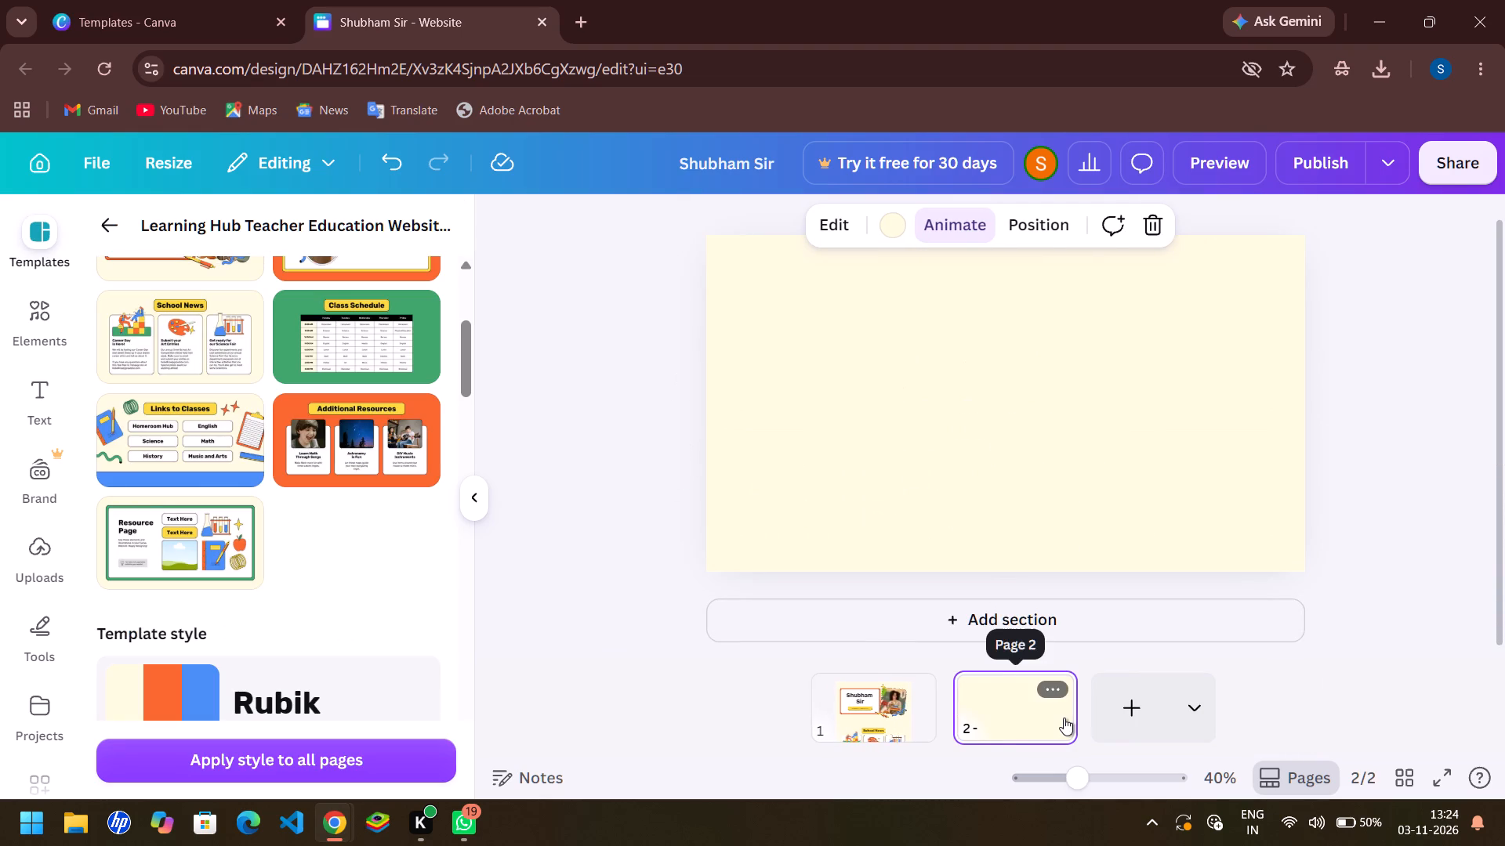
Browse the similar website templates for a design that suits the blank second page.
scroll(921, 504, up, 2)
scroll(921, 504, down, 2)
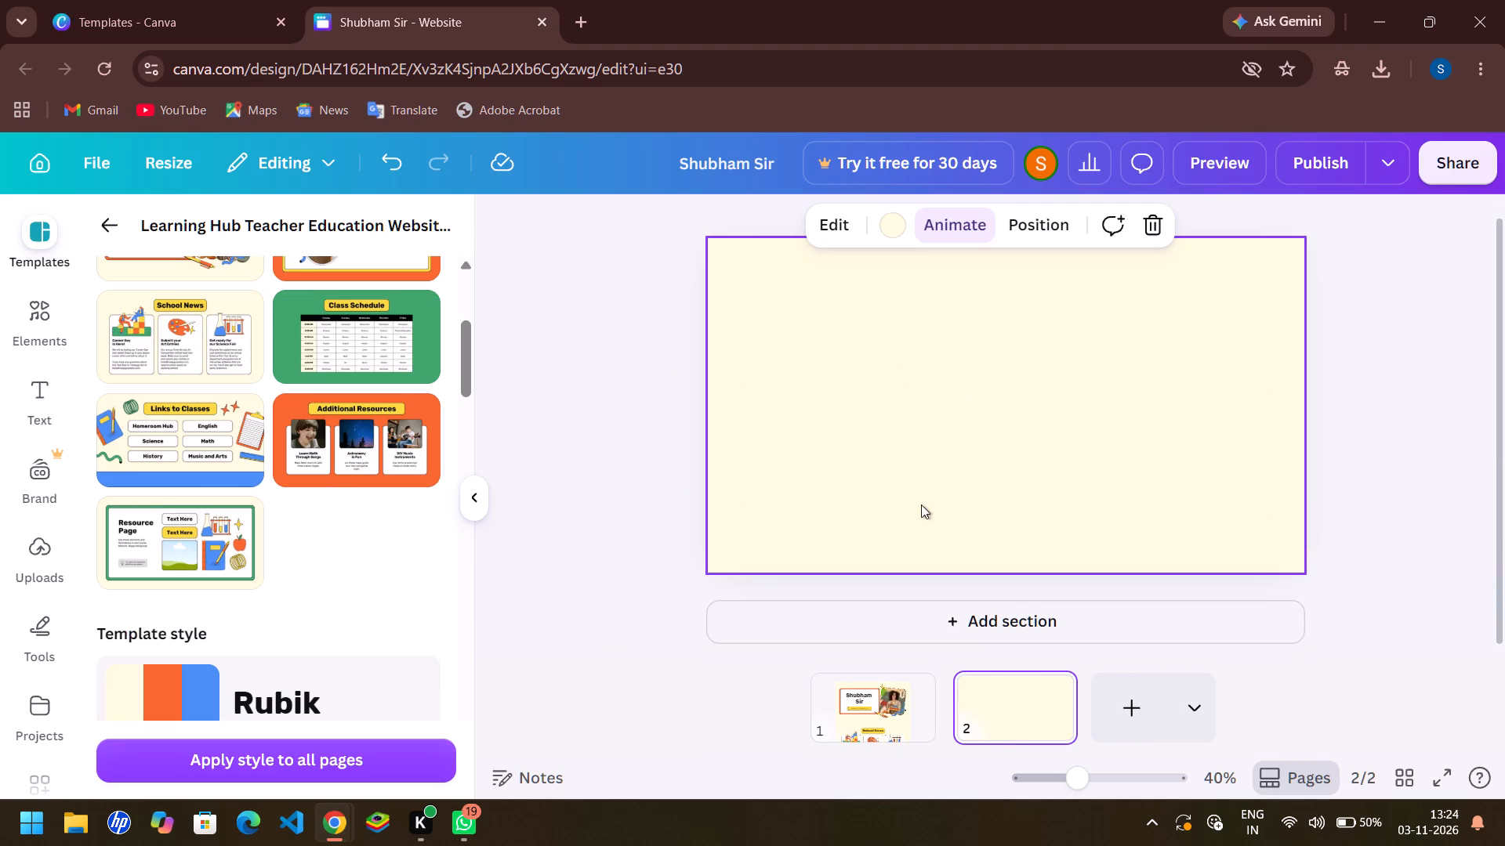
scroll(331, 482, up, 5)
scroll(331, 482, down, 8)
scroll(331, 482, up, 1)
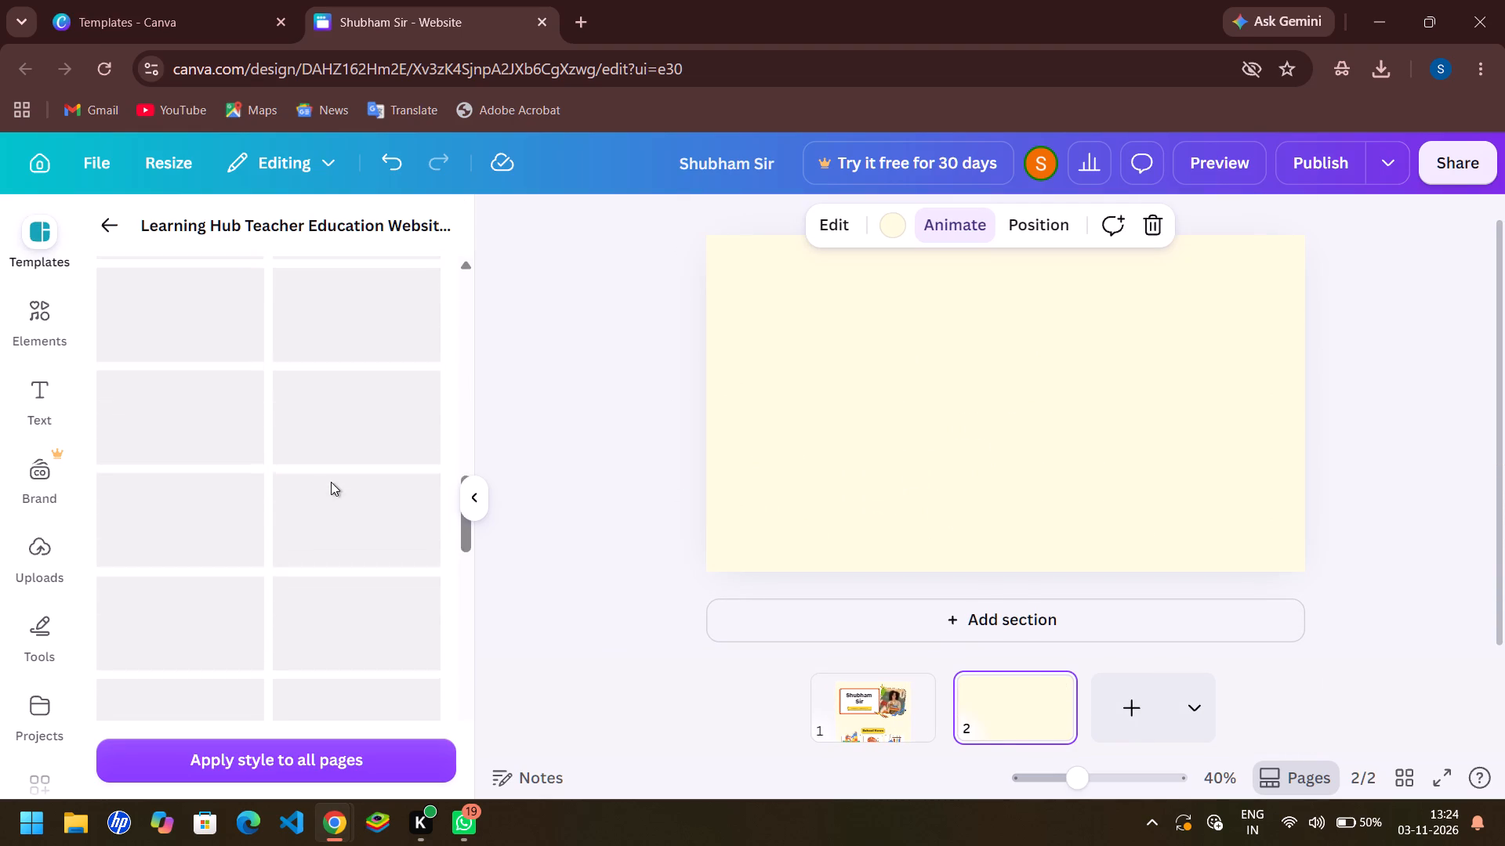
scroll(331, 482, up, 1)
scroll(331, 482, down, 1)
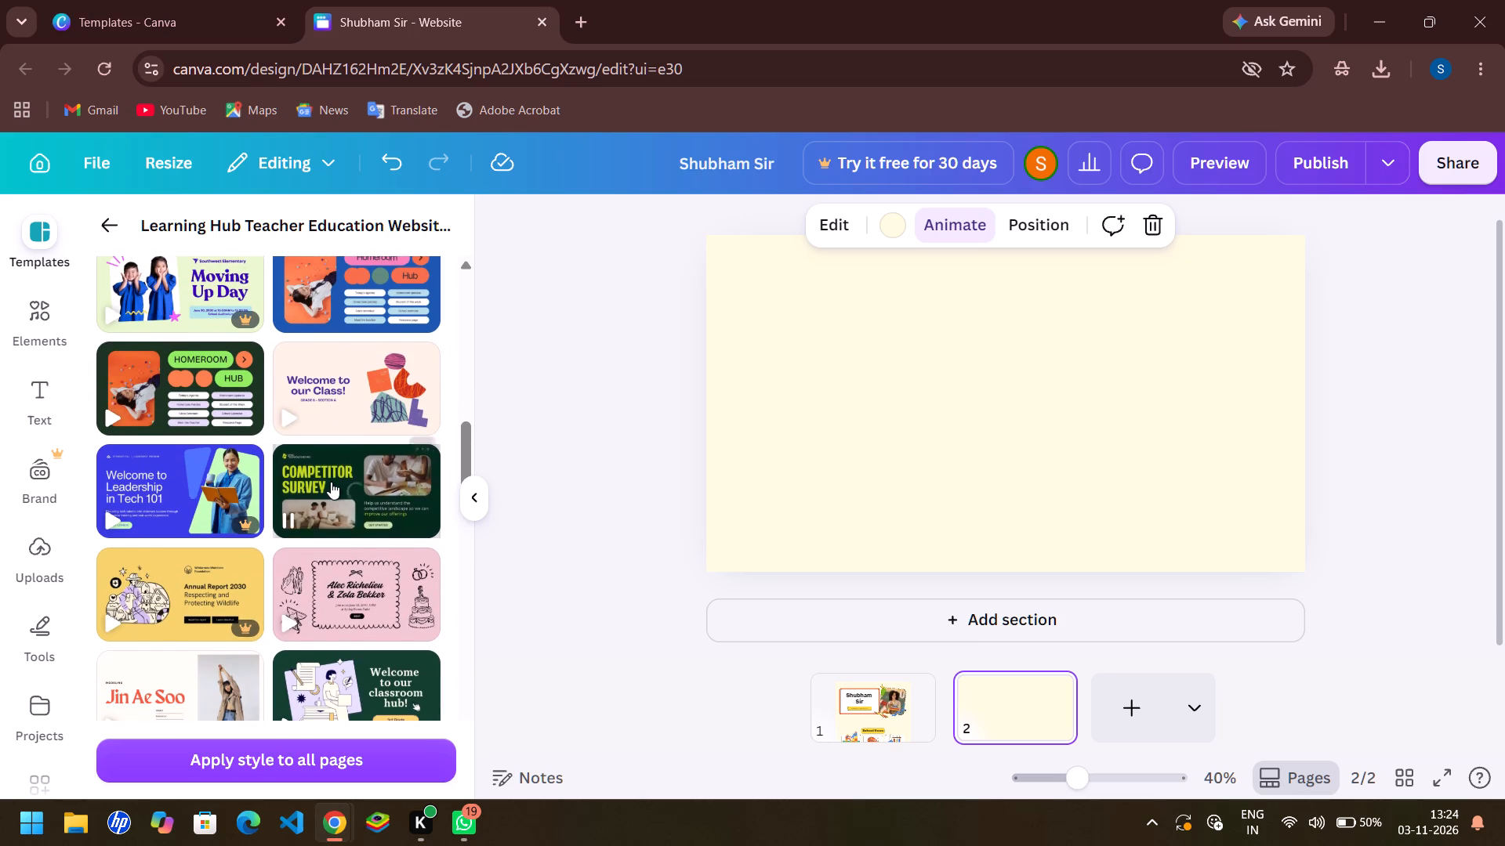
scroll(331, 482, down, 2)
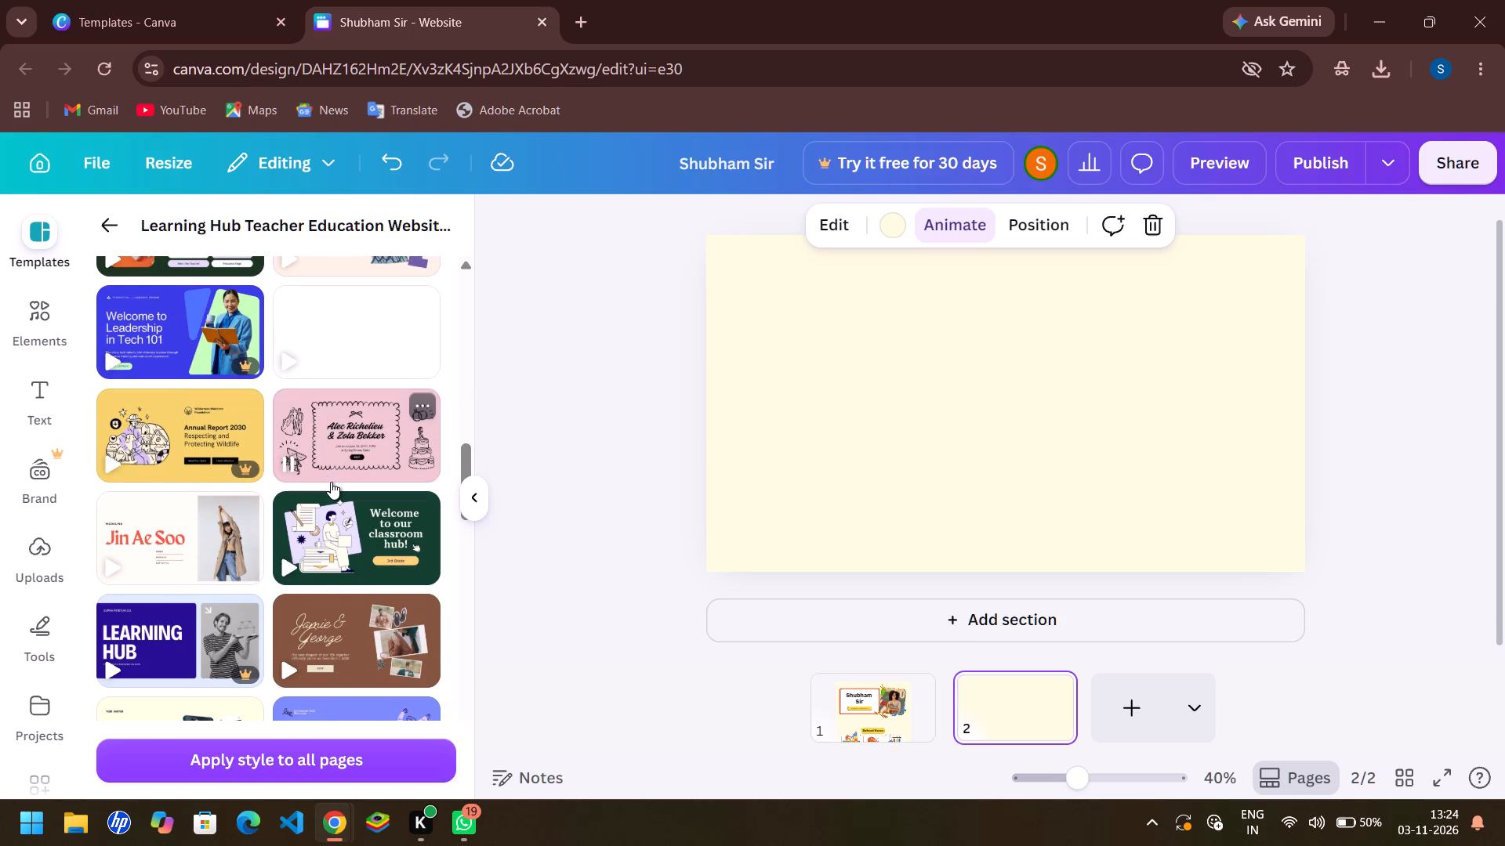
scroll(262, 553, down, 3)
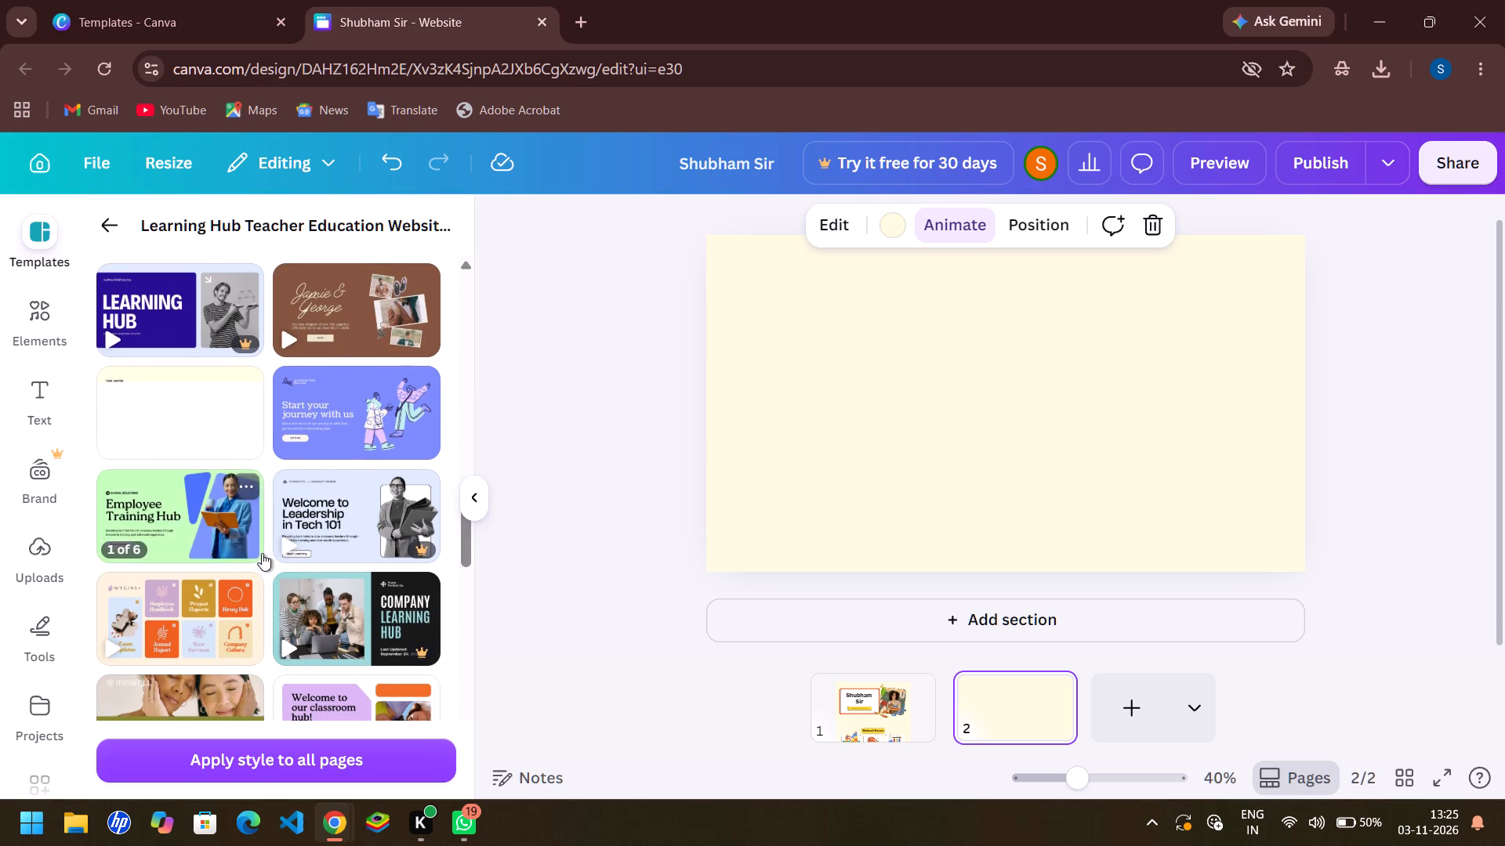
scroll(262, 553, down, 2)
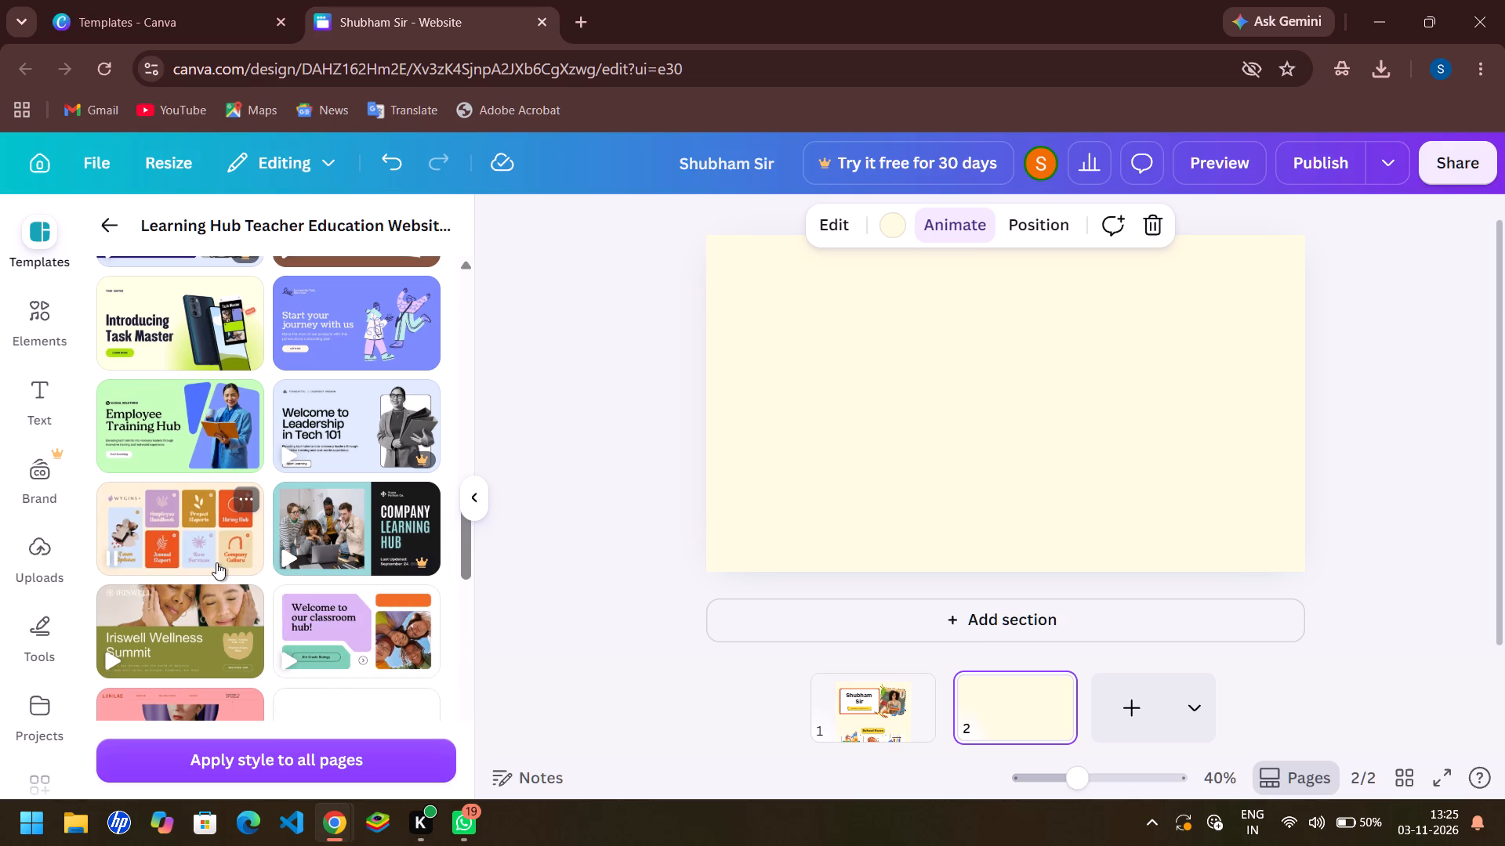
scroll(216, 562, down, 3)
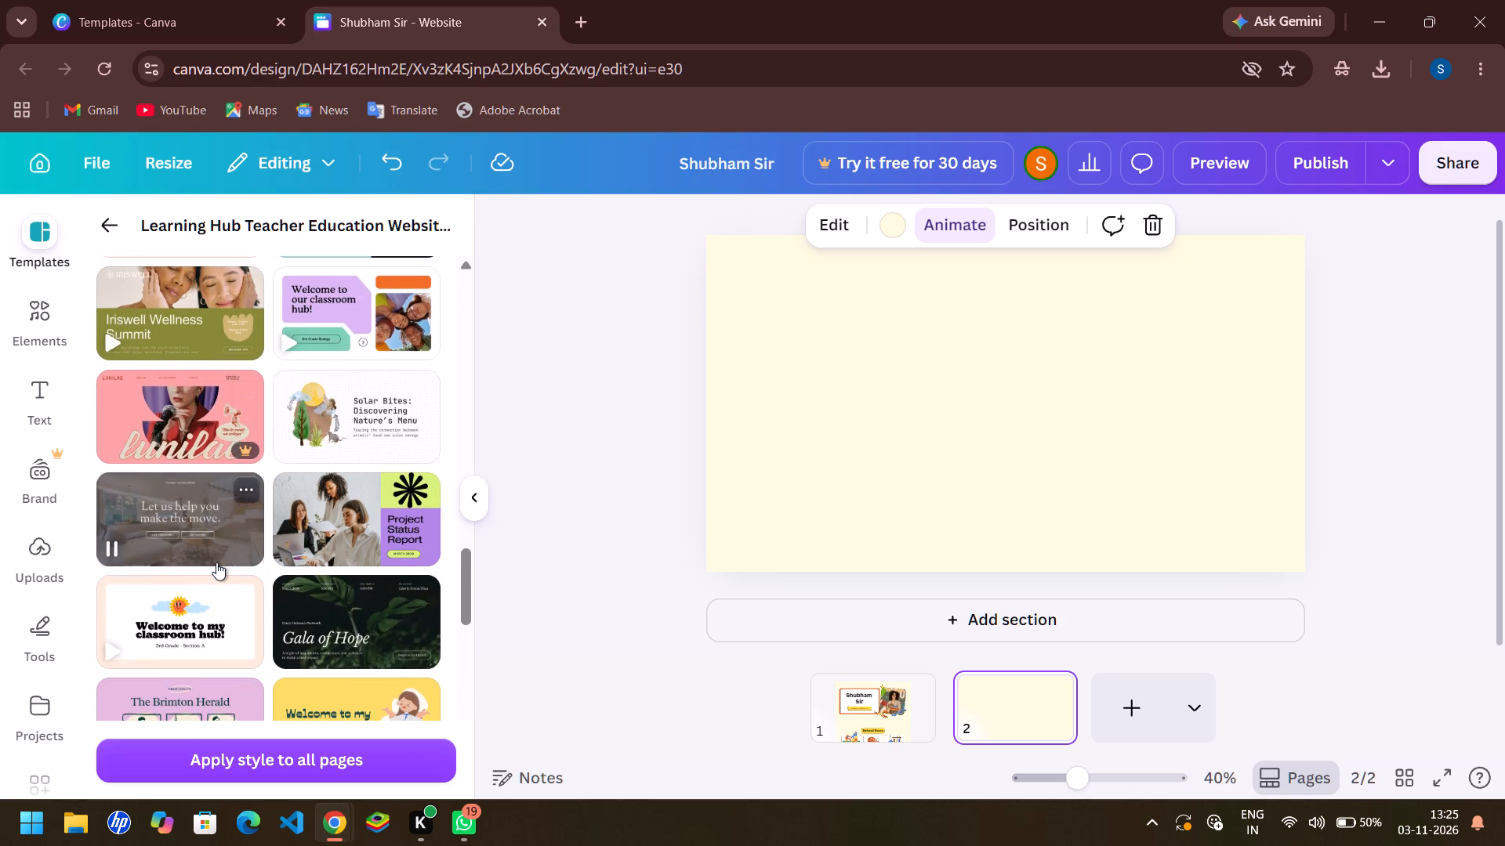
scroll(216, 562, down, 1)
scroll(244, 493, down, 1)
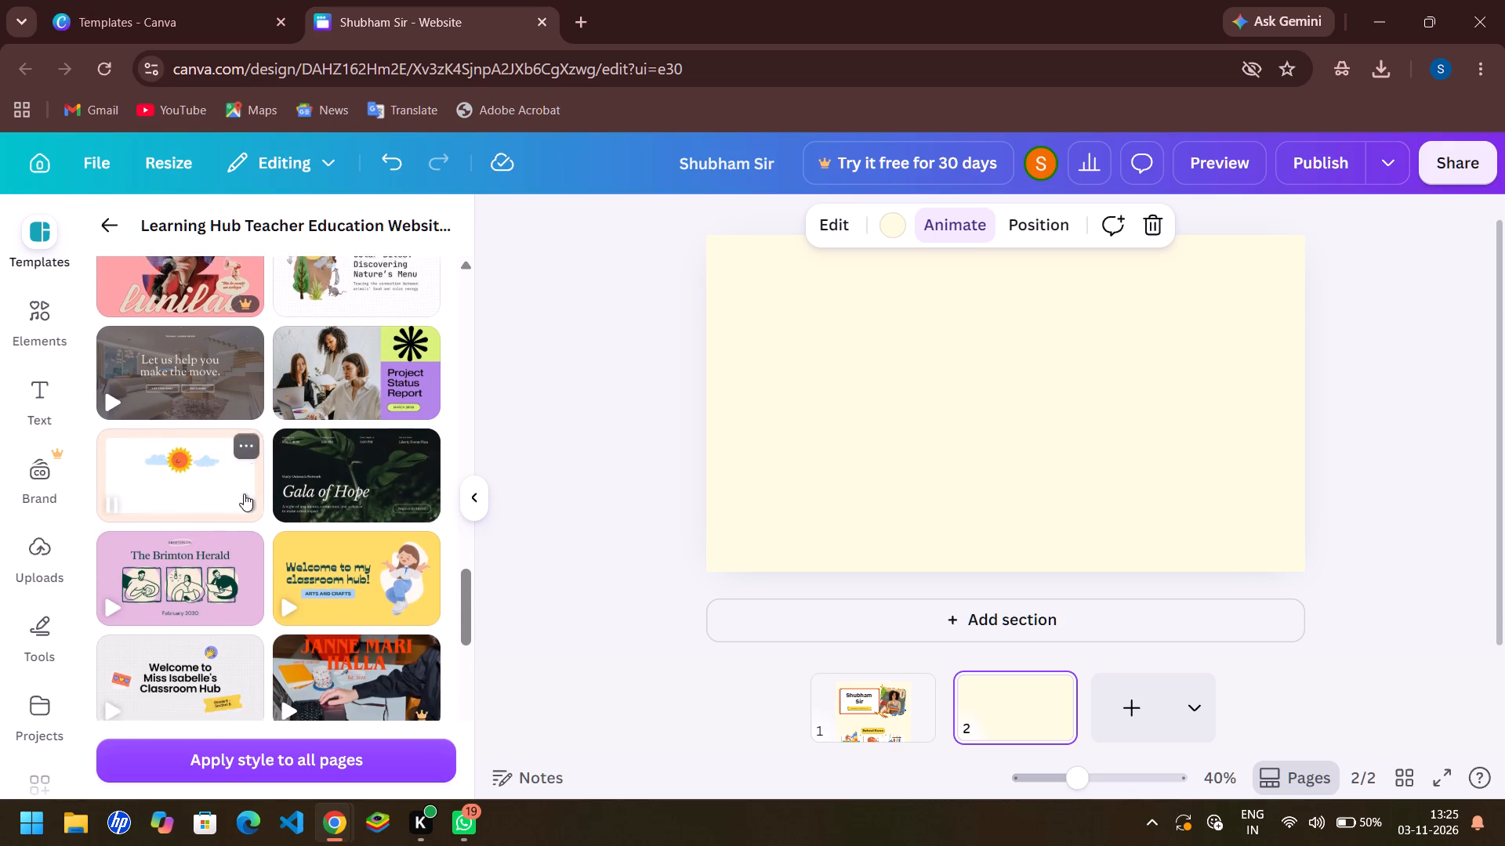
scroll(244, 493, down, 1)
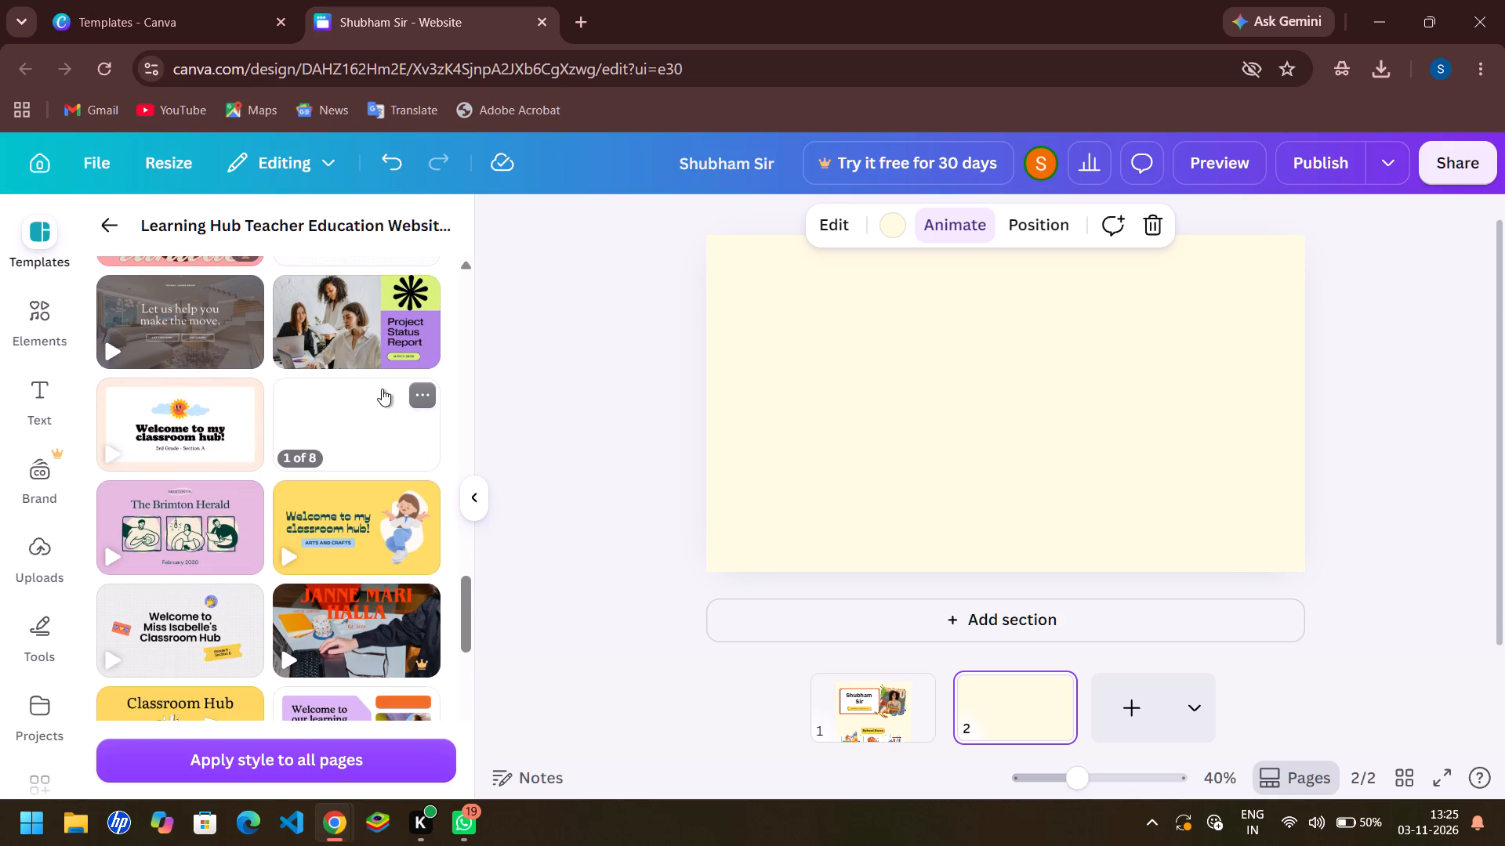
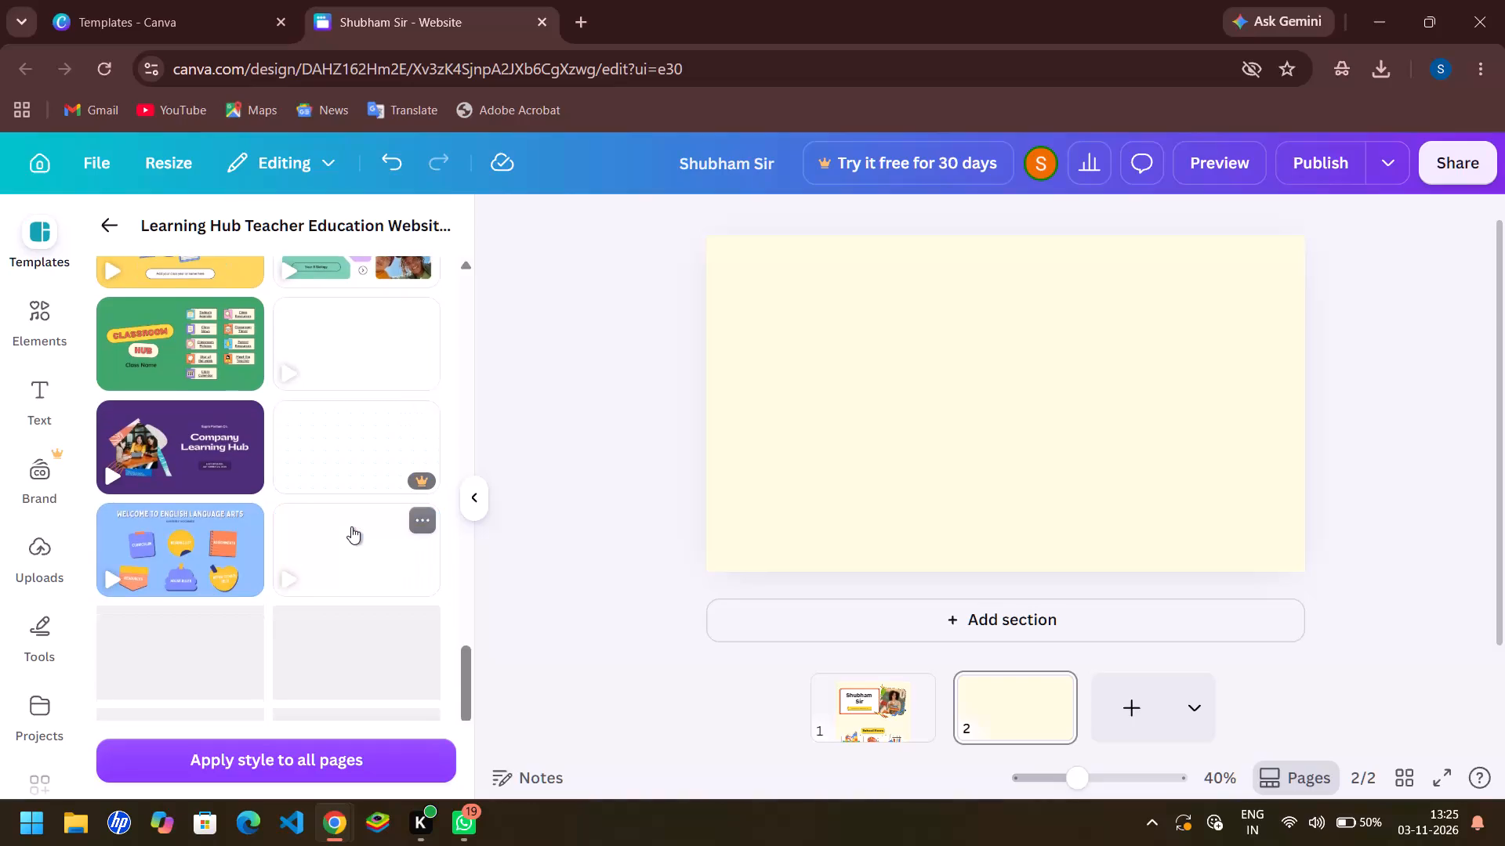
Apply the "Ms. Morgan's Classroom" welcome section from the Education - Virtual Classroom Website template to the blank second page.
scroll(293, 729, down, 1)
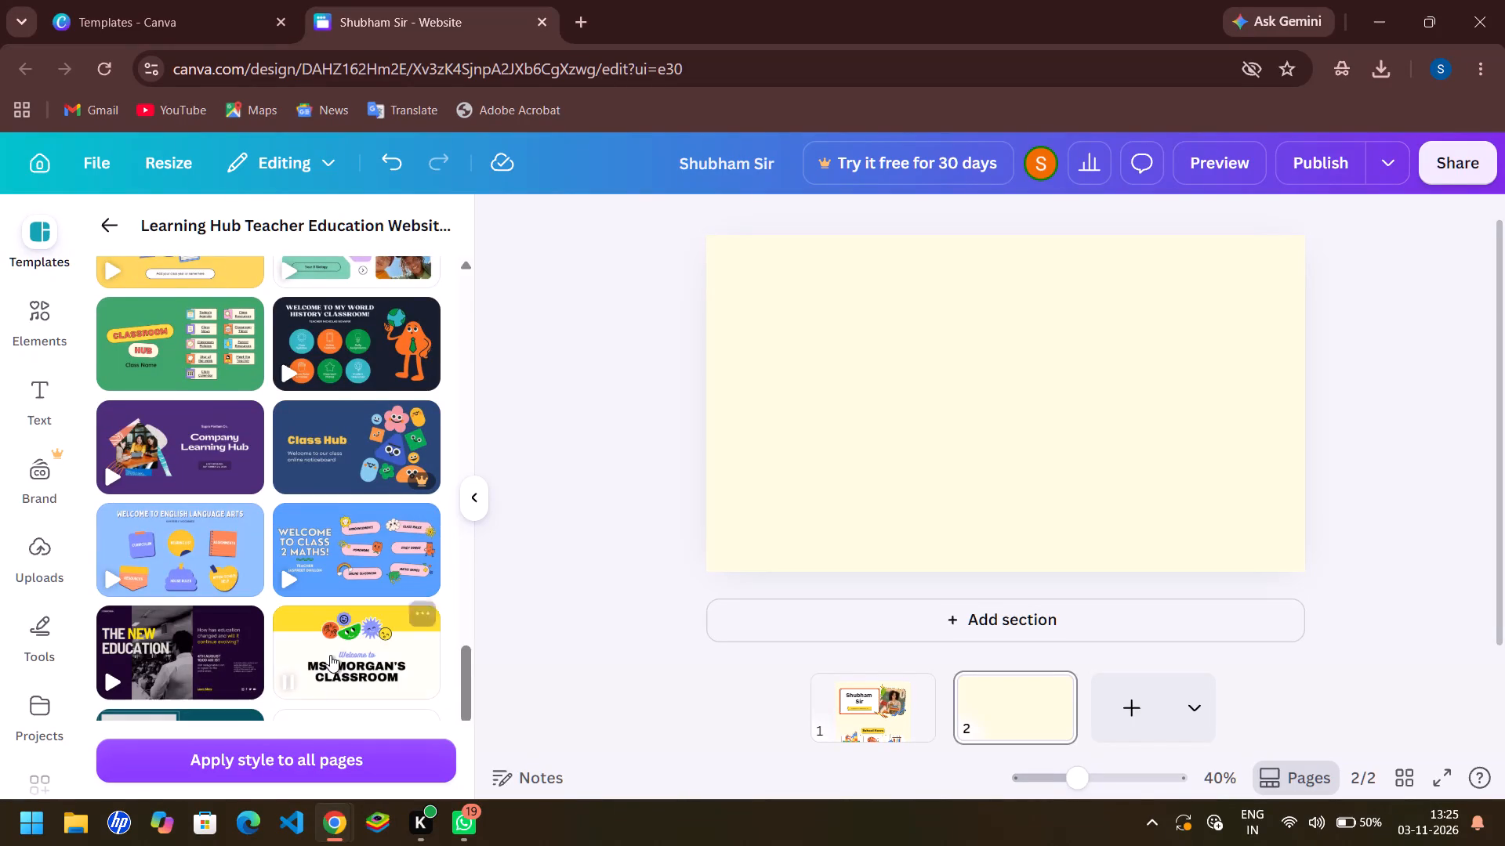
scroll(330, 655, down, 1)
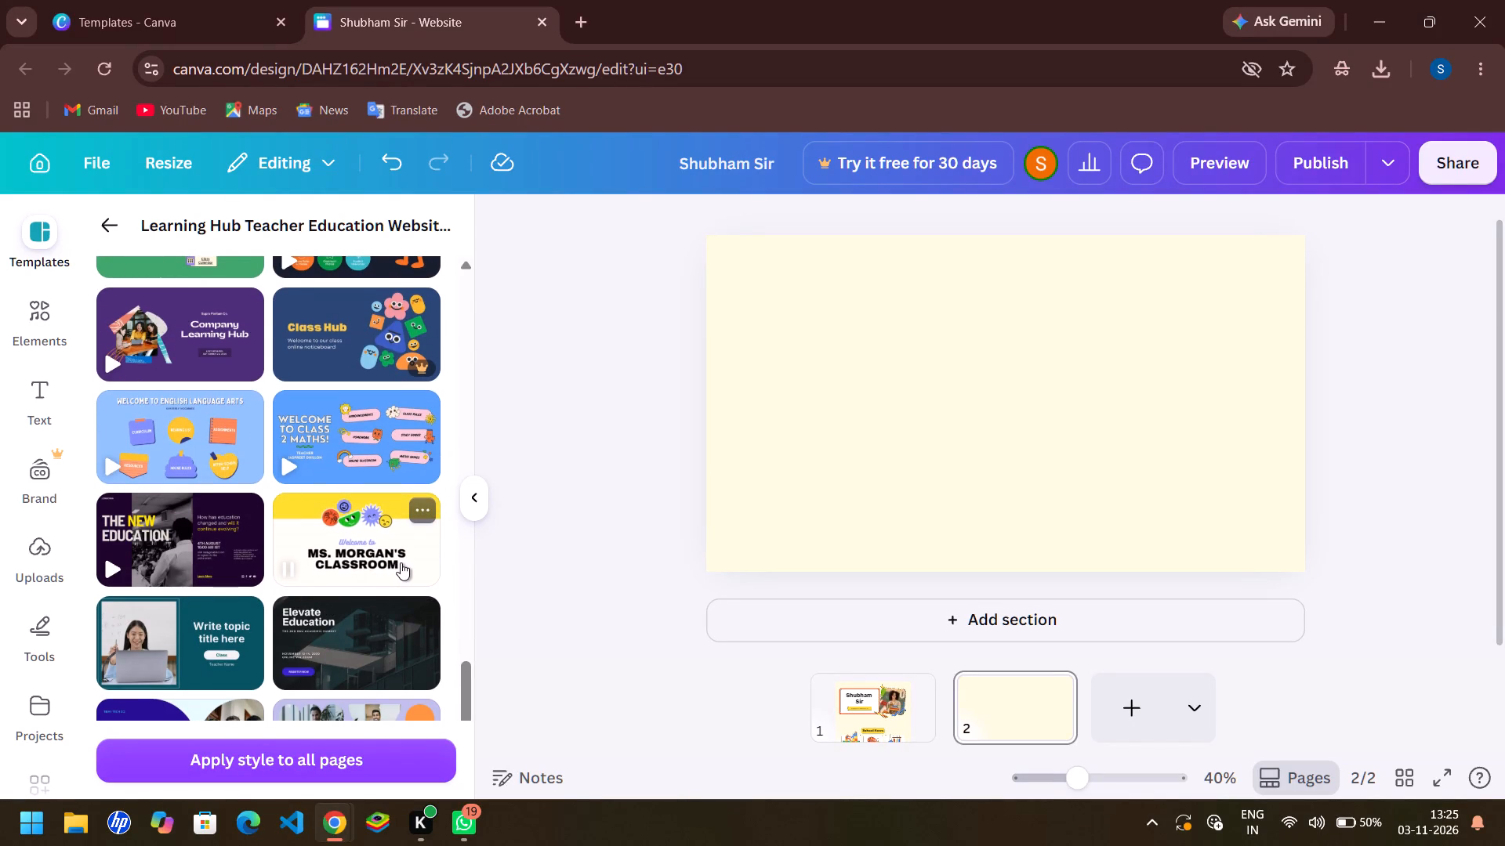
click(375, 560)
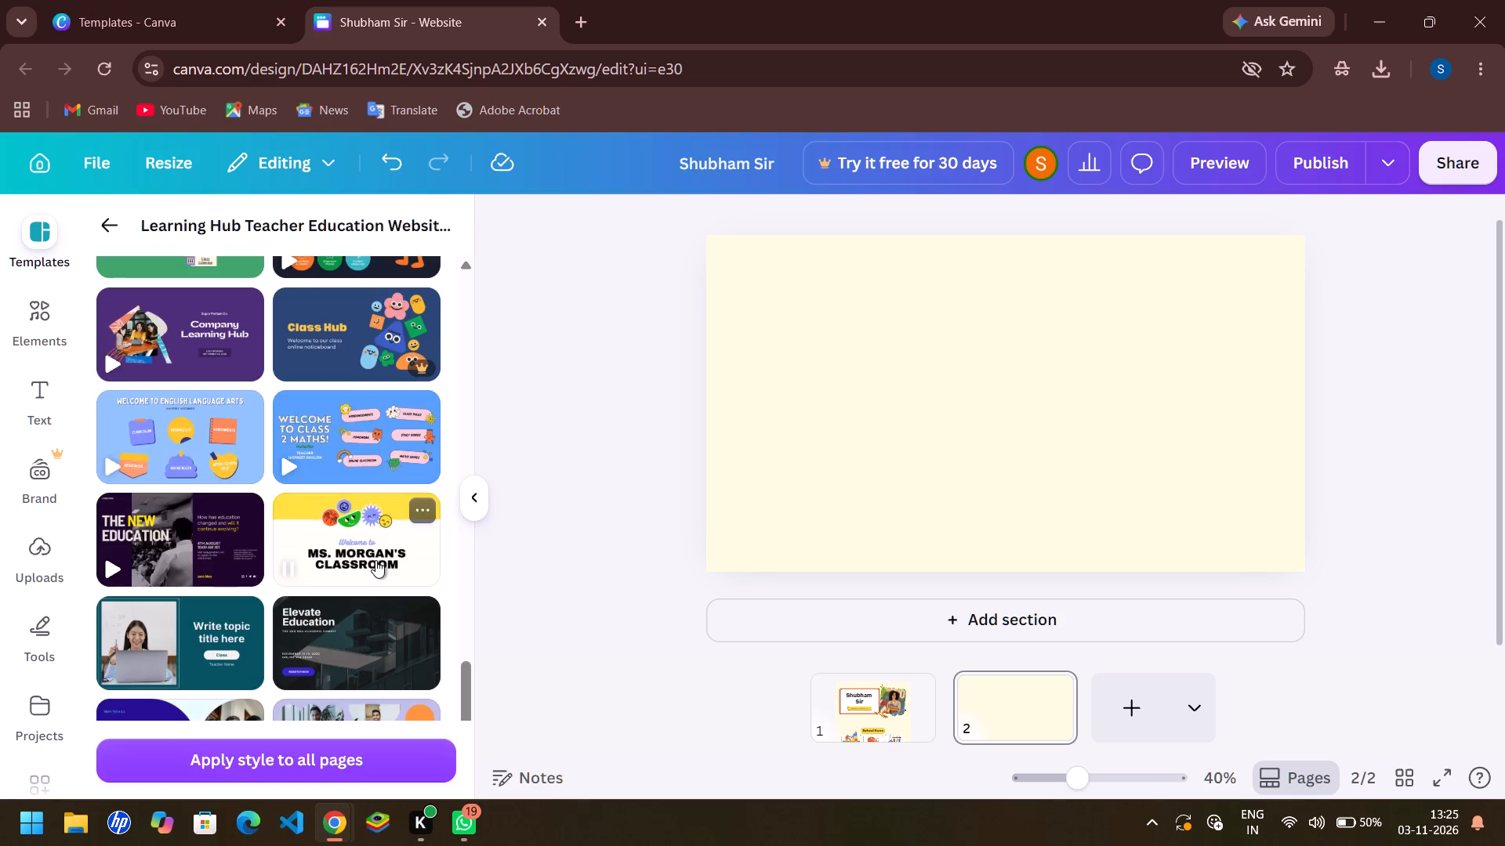
click(212, 573)
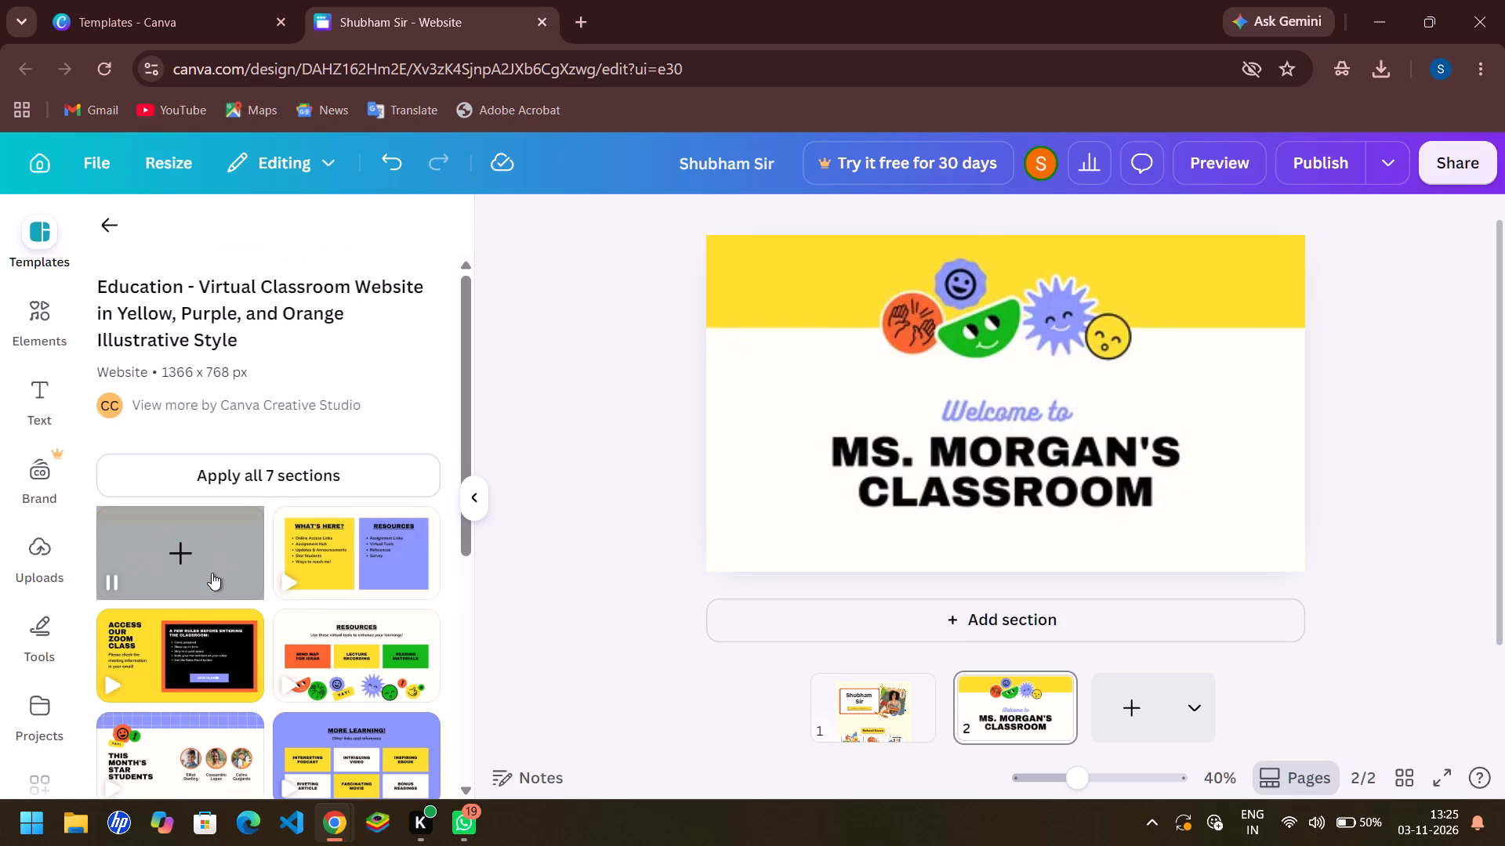
Replace the welcome section's heading with "MR.SHUBHAMS CLASSROOM" on two lines.
click(1074, 467)
double_click(1074, 467)
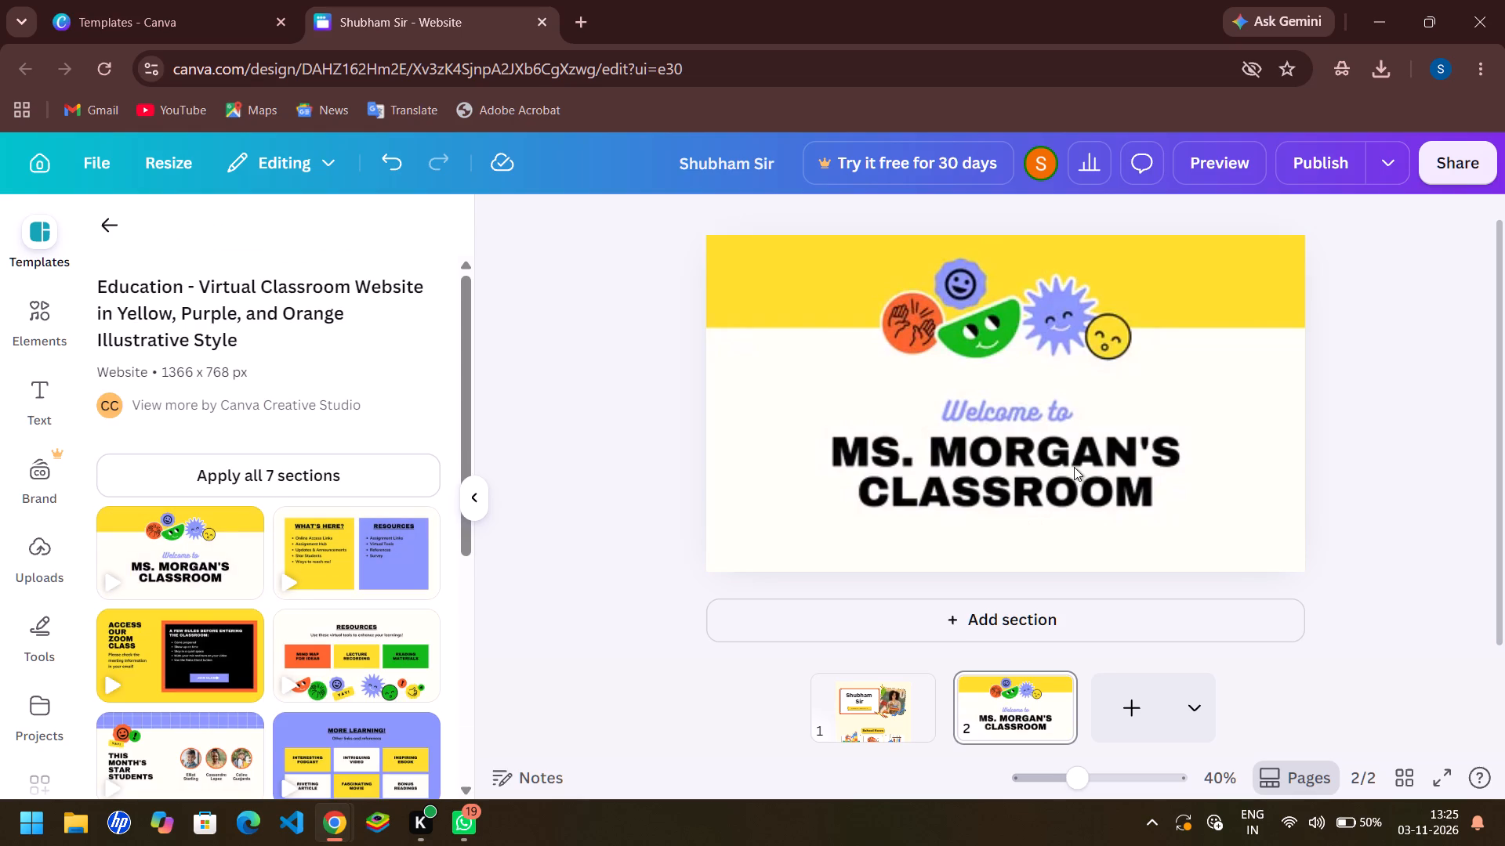
triple_click(1074, 467)
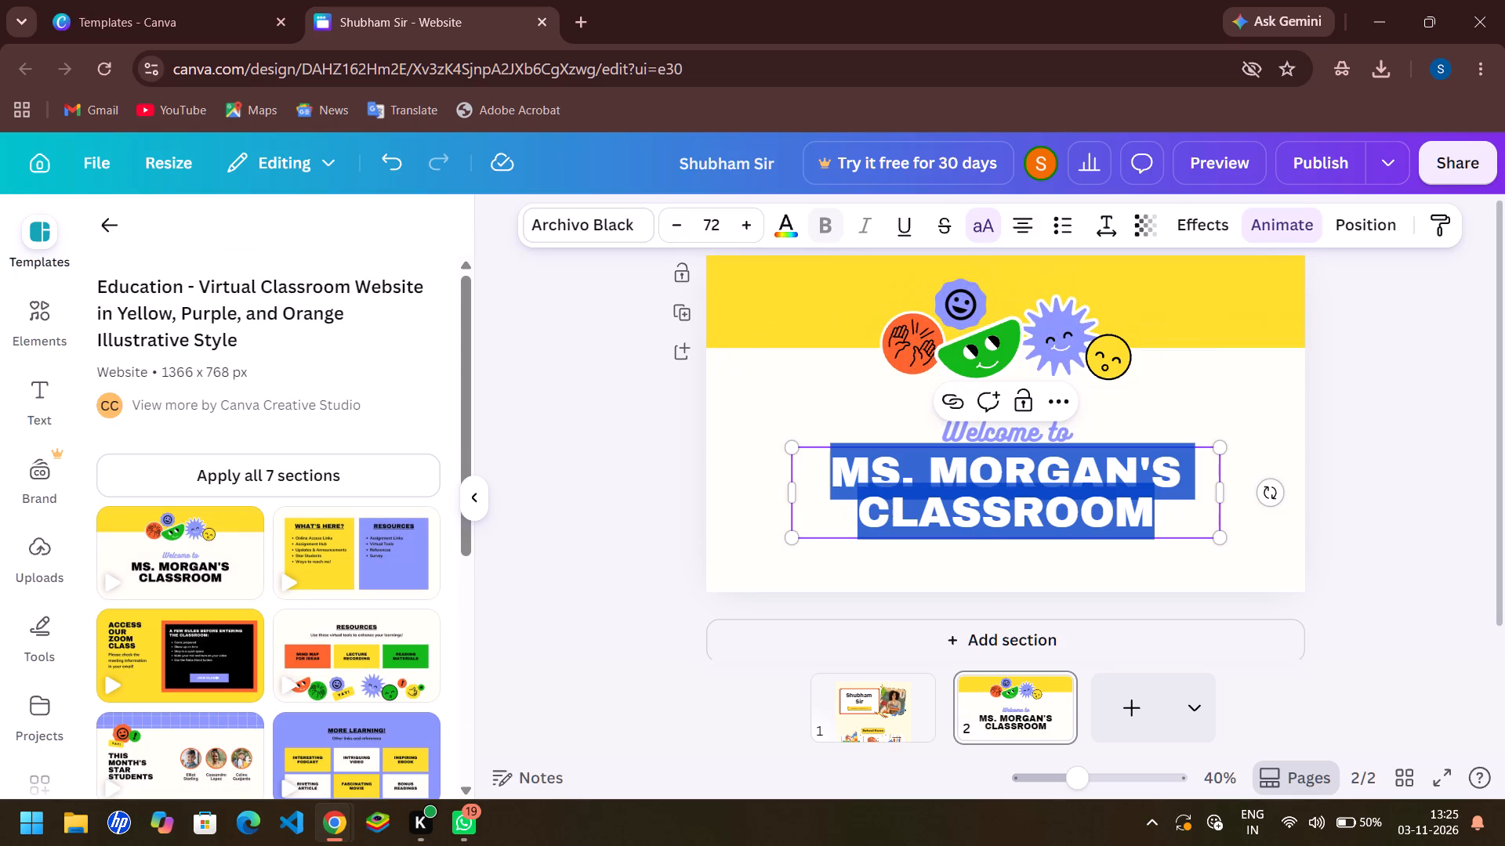
key(BackSpace)
key(shift+m)
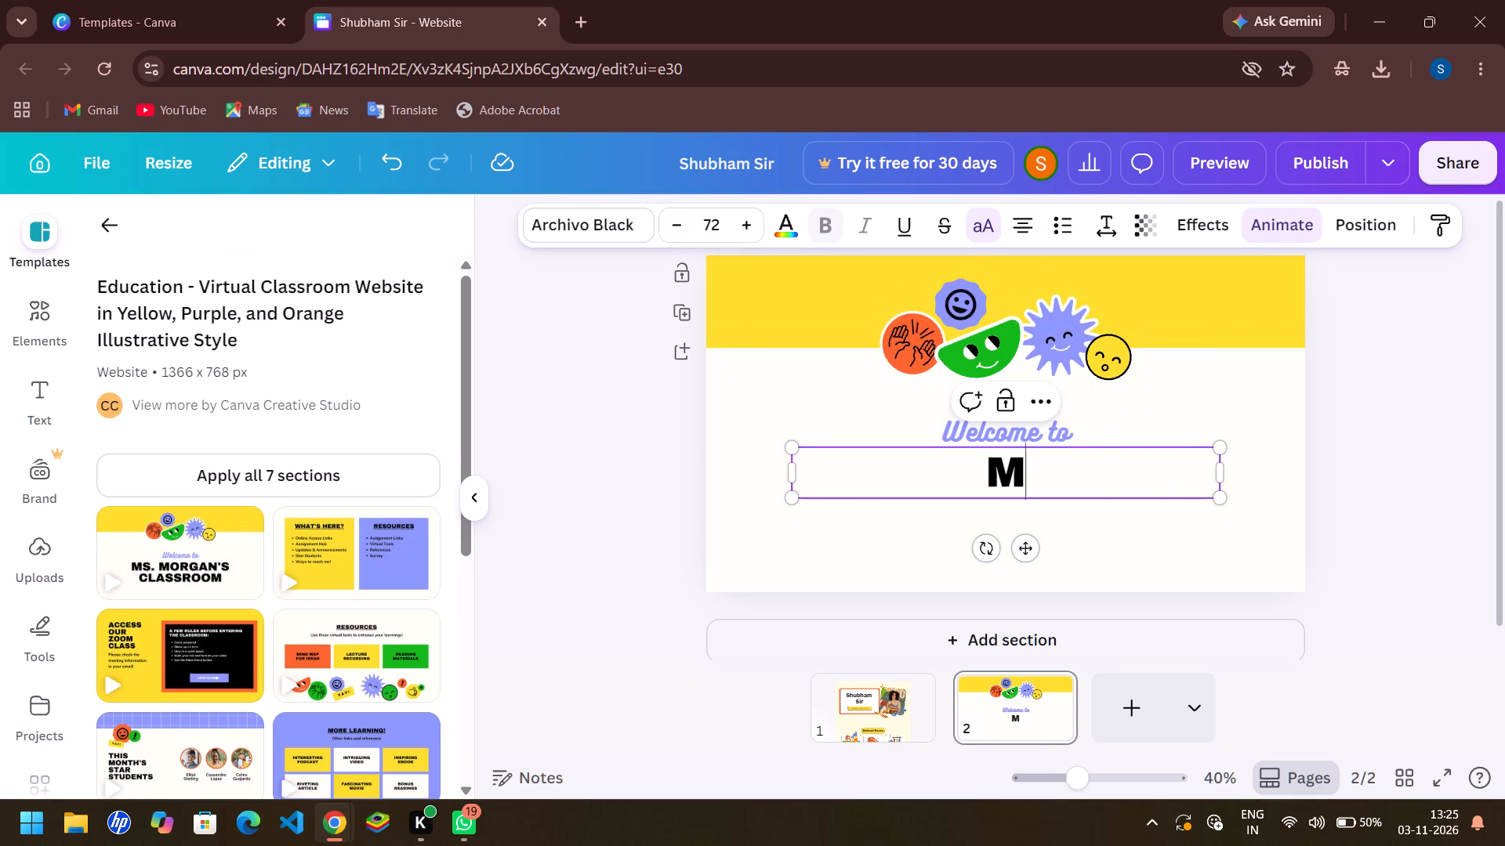
key(r)
key(period)
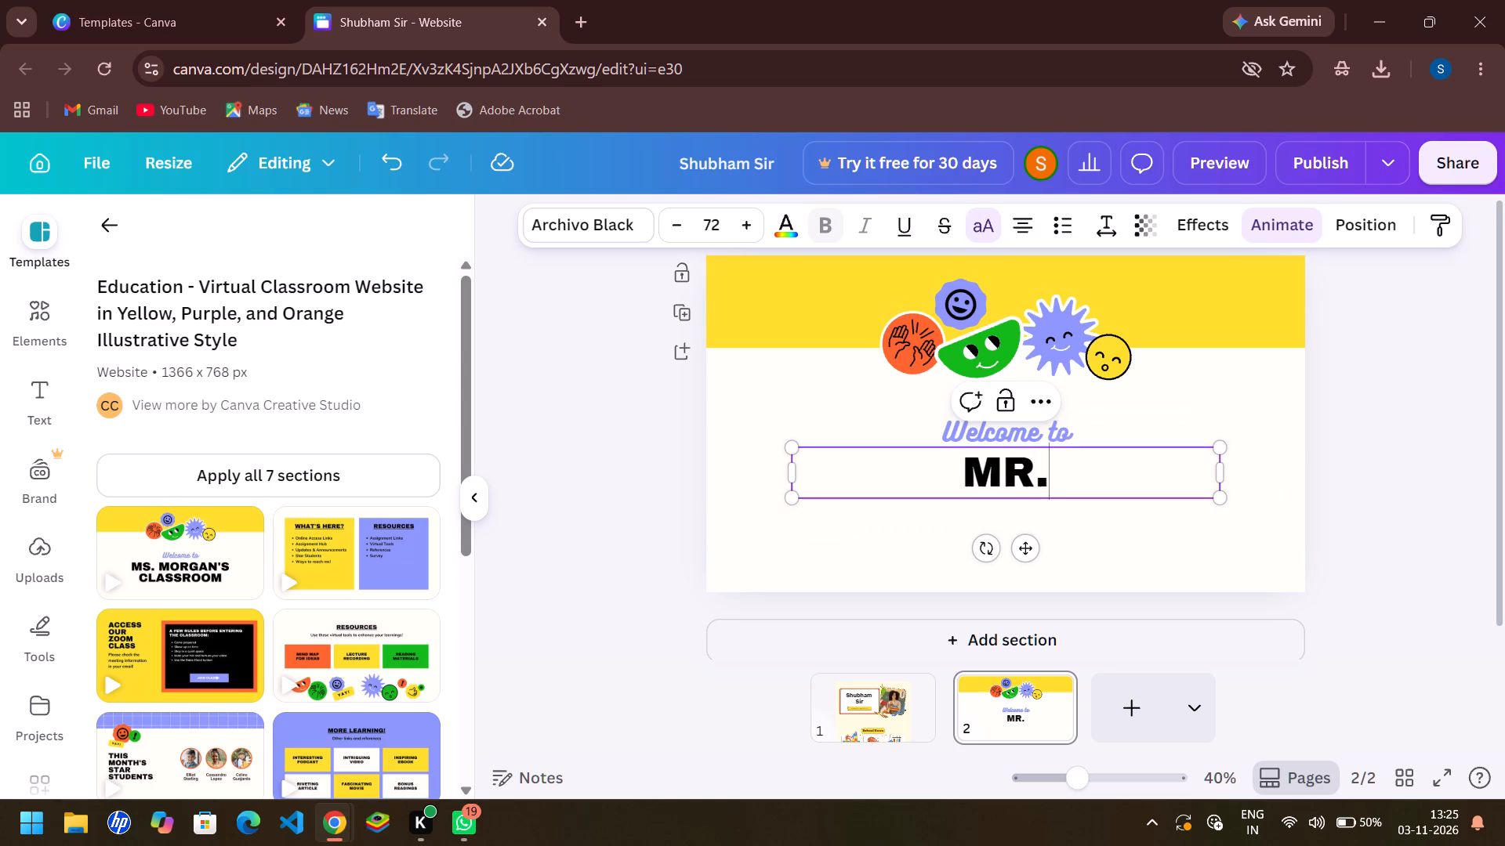
key(shift+s)
text(hu)
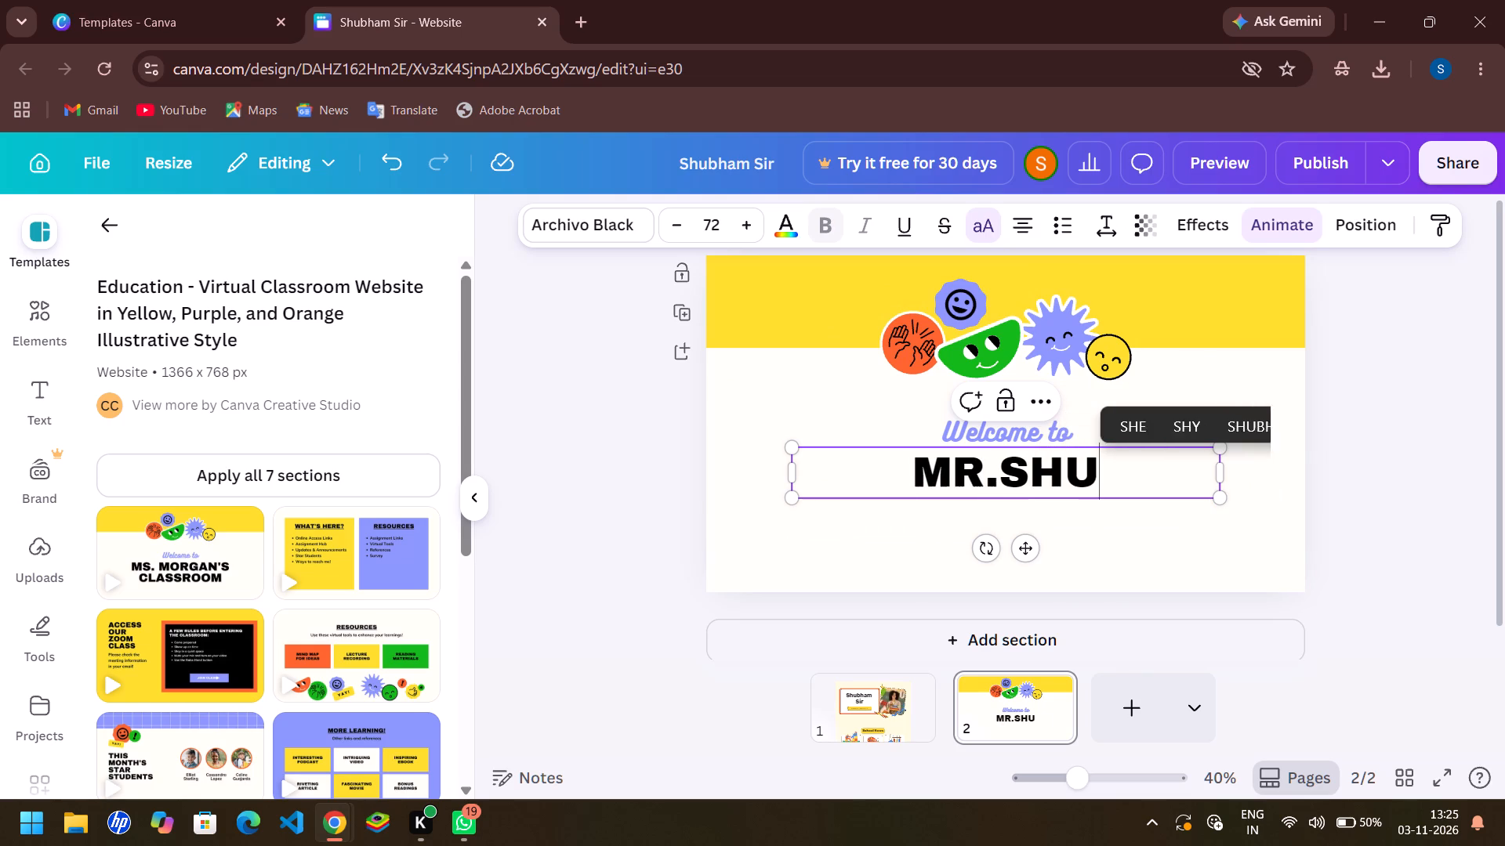
text(bhams)
key(space)
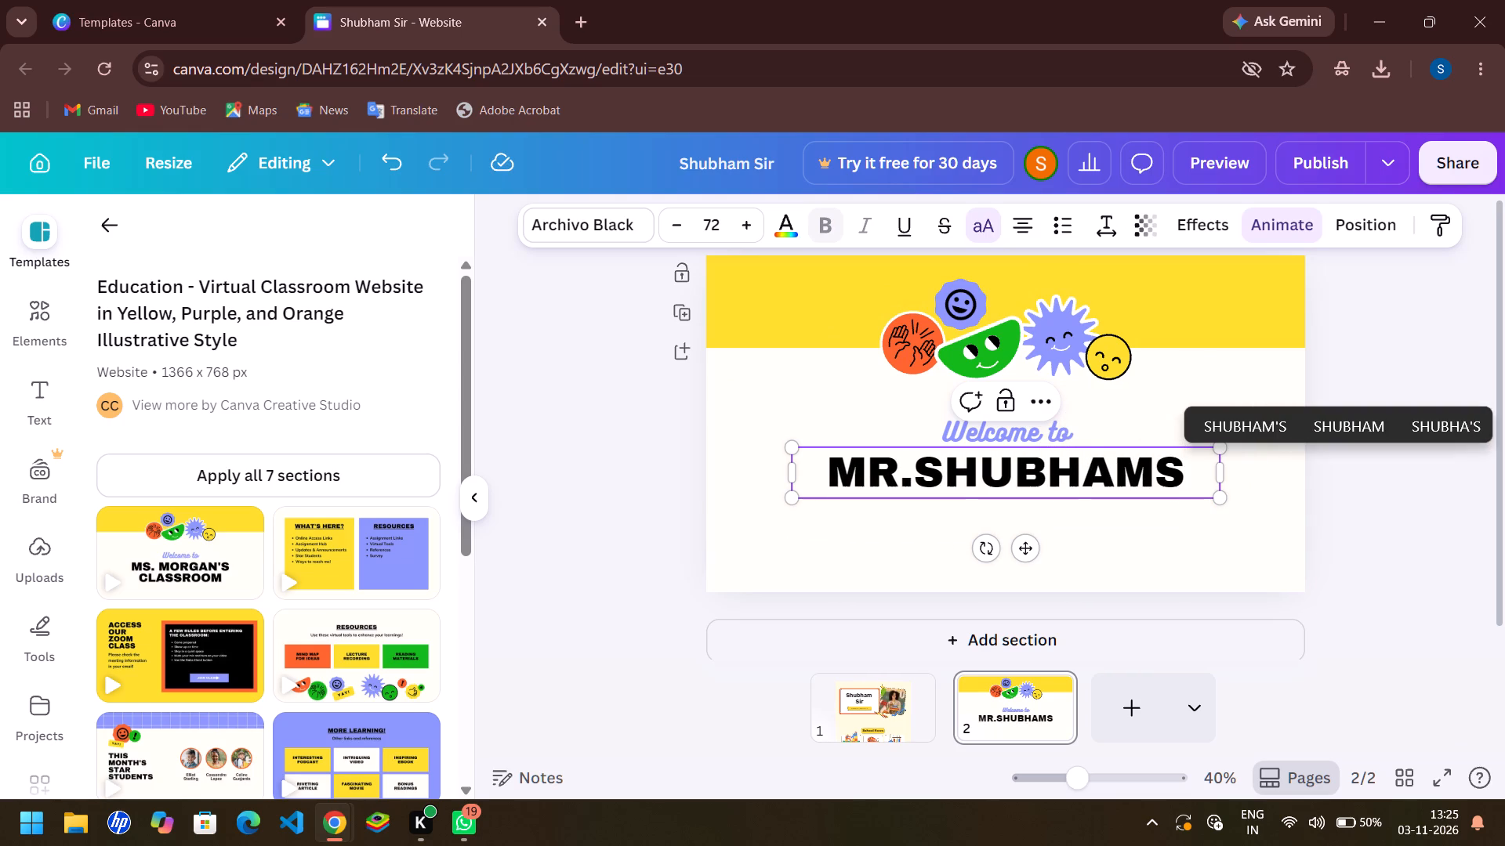
key(Return)
text(class)
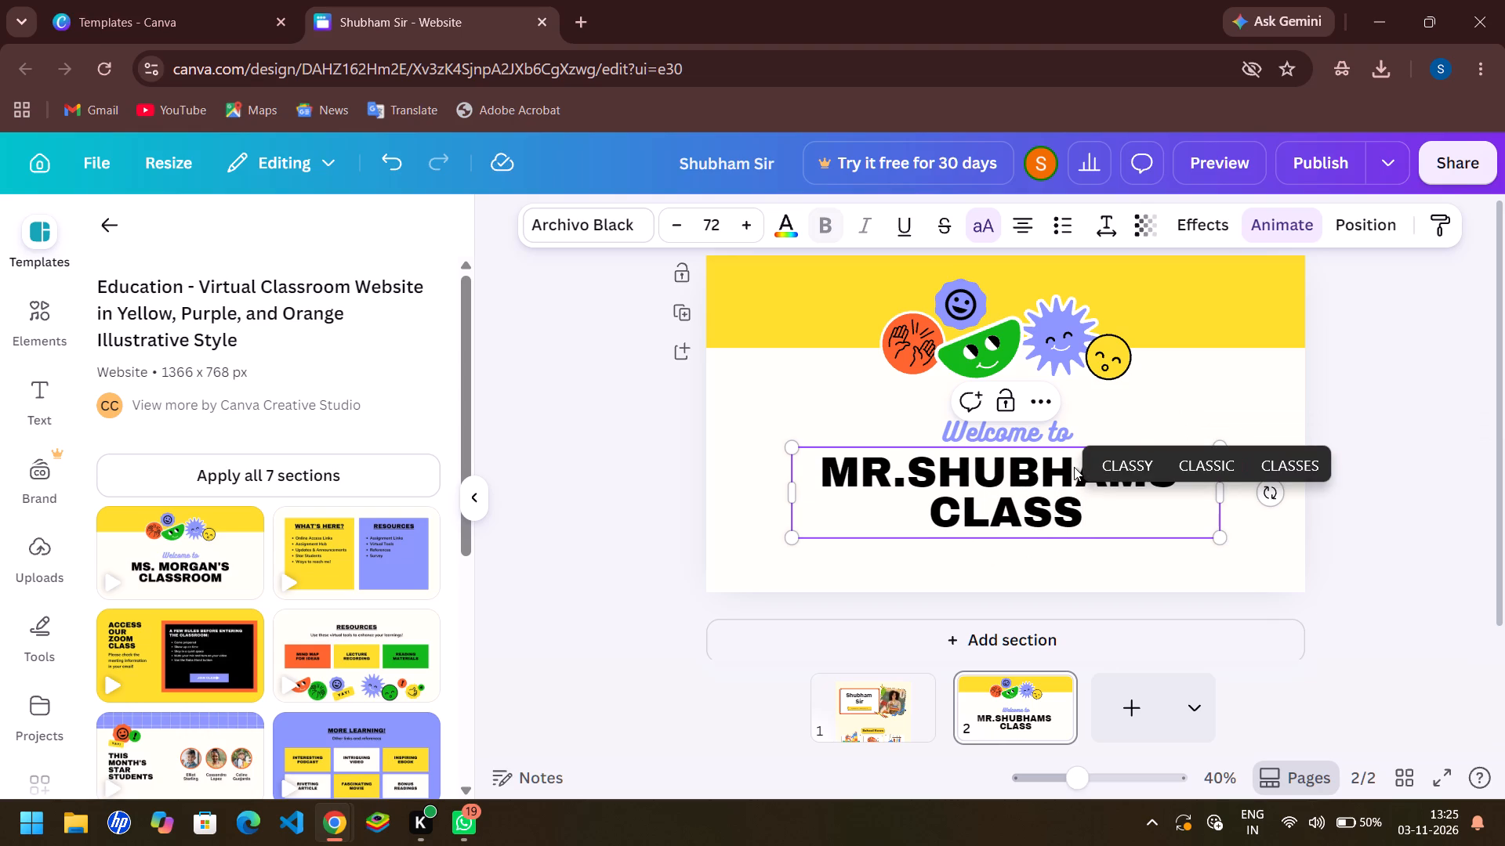
text(room)
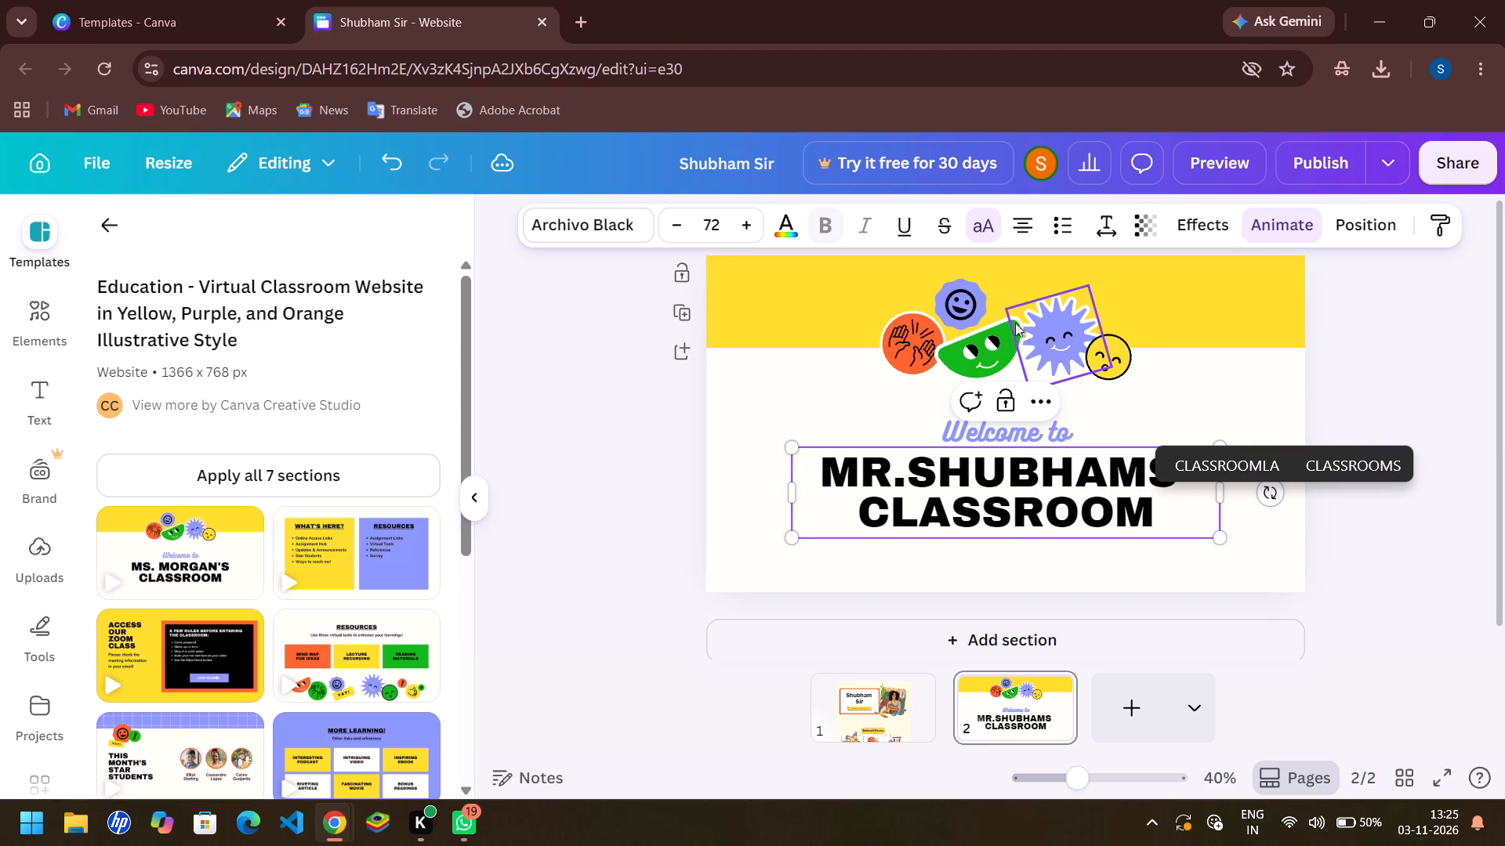
click(1166, 363)
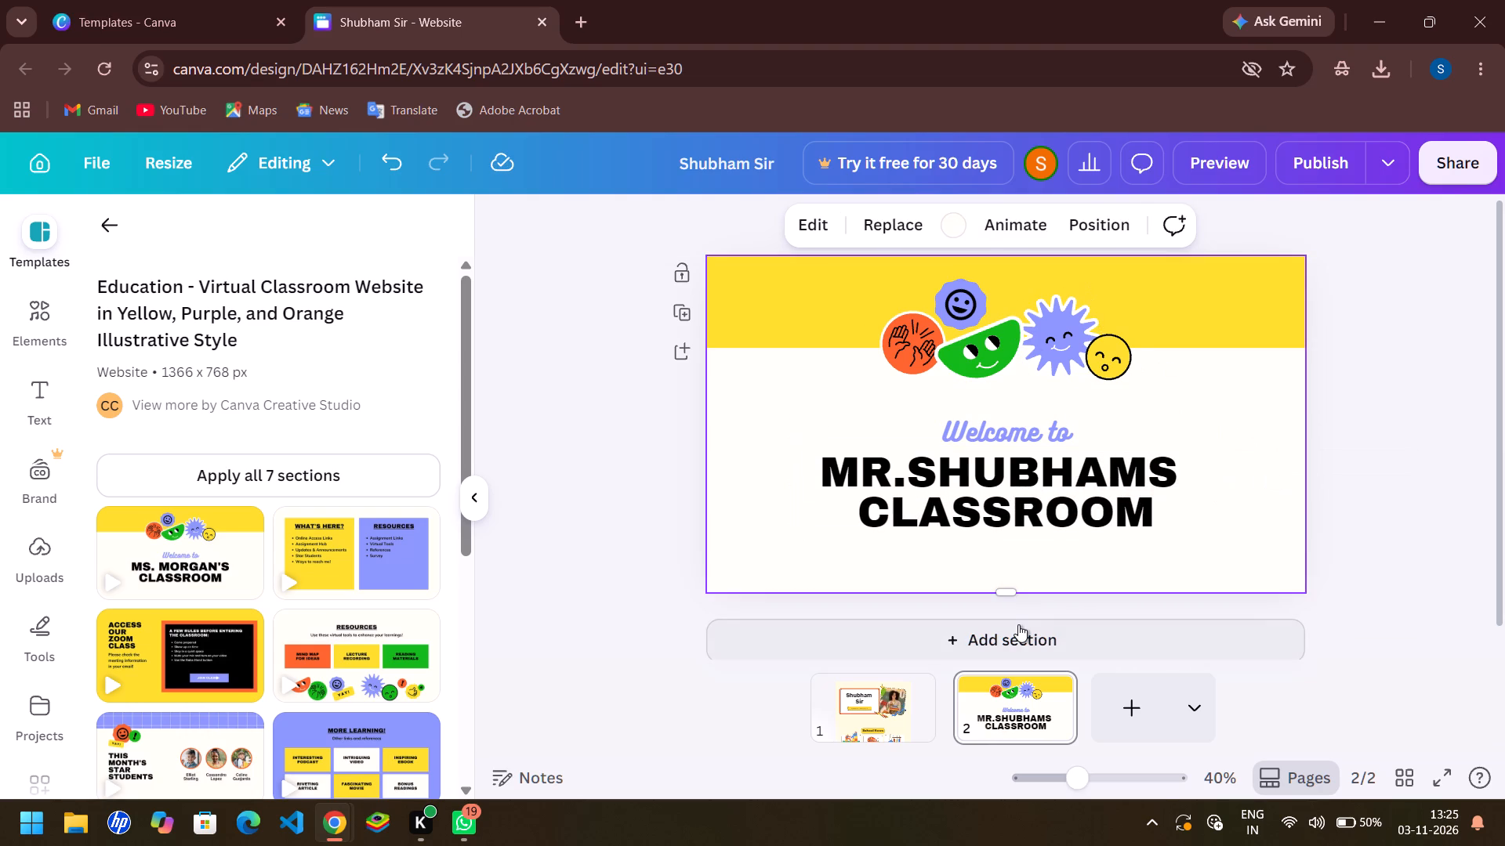
Add a blank section below the welcome section on the second page.
scroll(1082, 457, down, 3)
click(1023, 620)
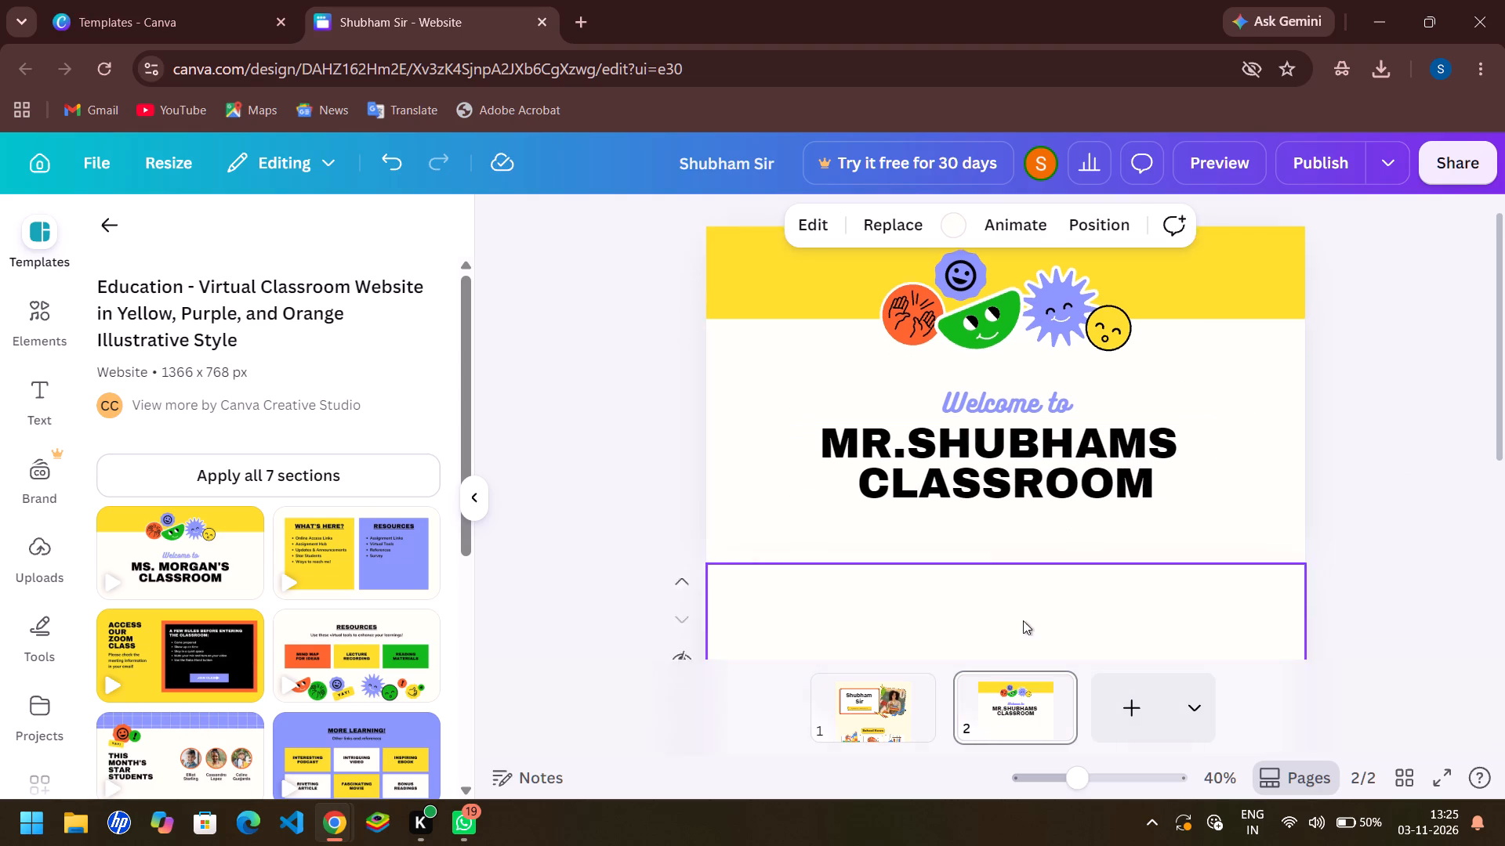
scroll(1077, 480, up, 2)
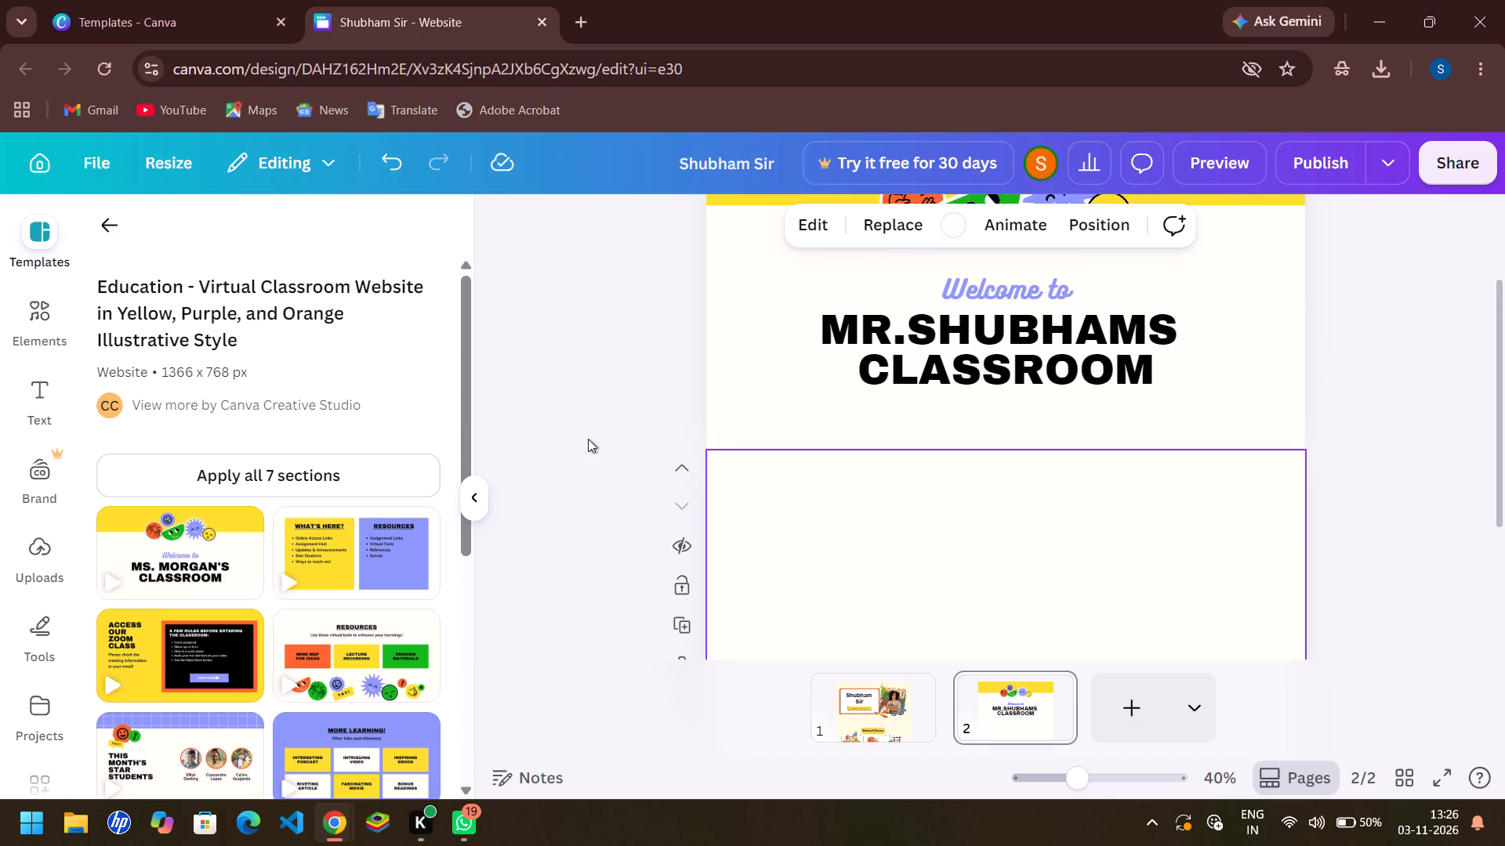
click(588, 439)
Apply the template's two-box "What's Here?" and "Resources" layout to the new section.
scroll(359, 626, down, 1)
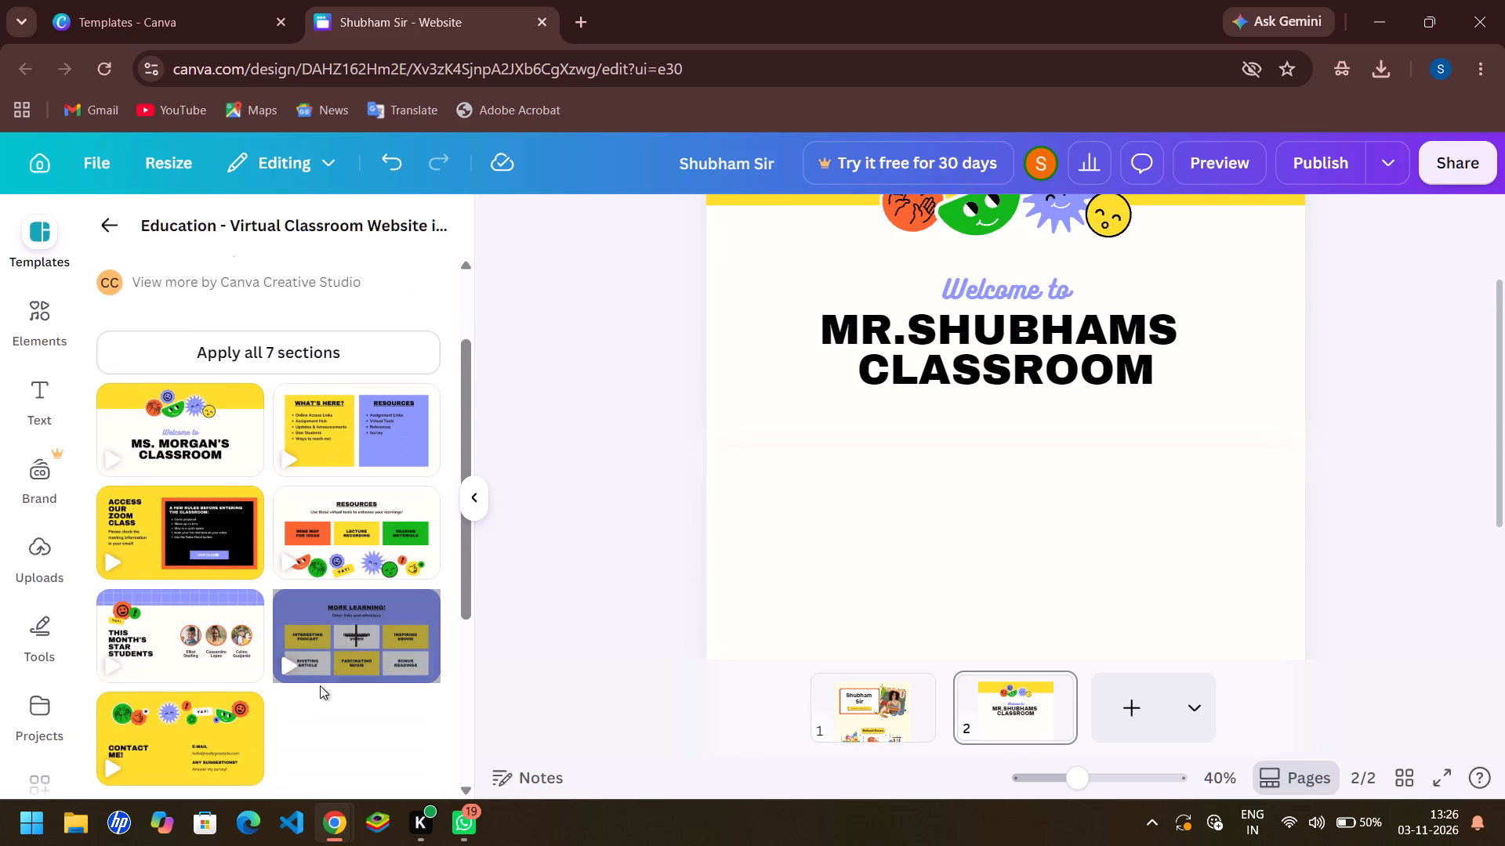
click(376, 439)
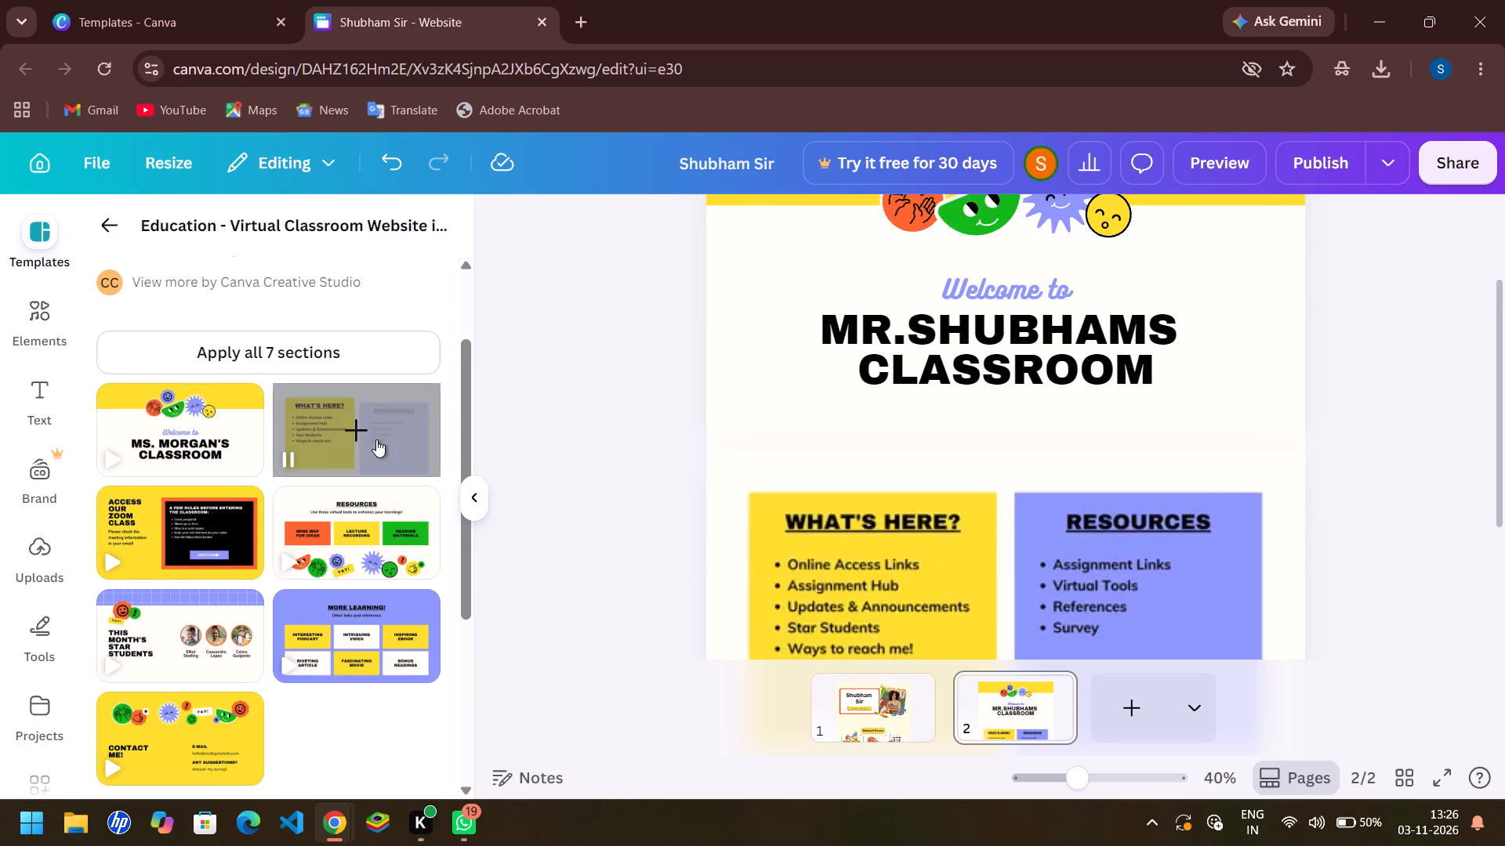
Review the second page's welcome and two-box sections and compare them with the first page's content.
scroll(723, 494, down, 1)
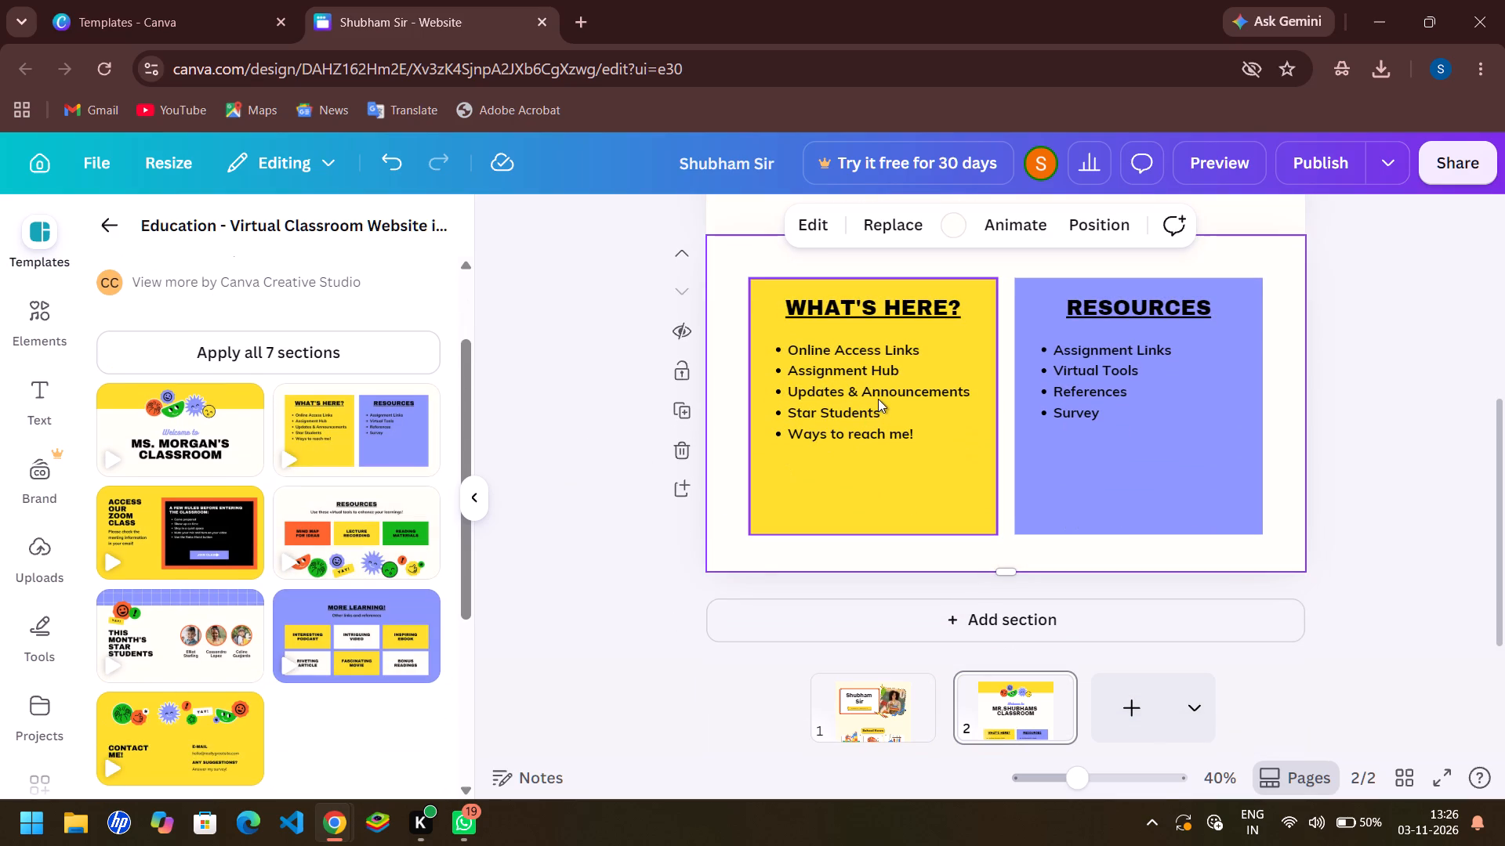
scroll(966, 369, up, 3)
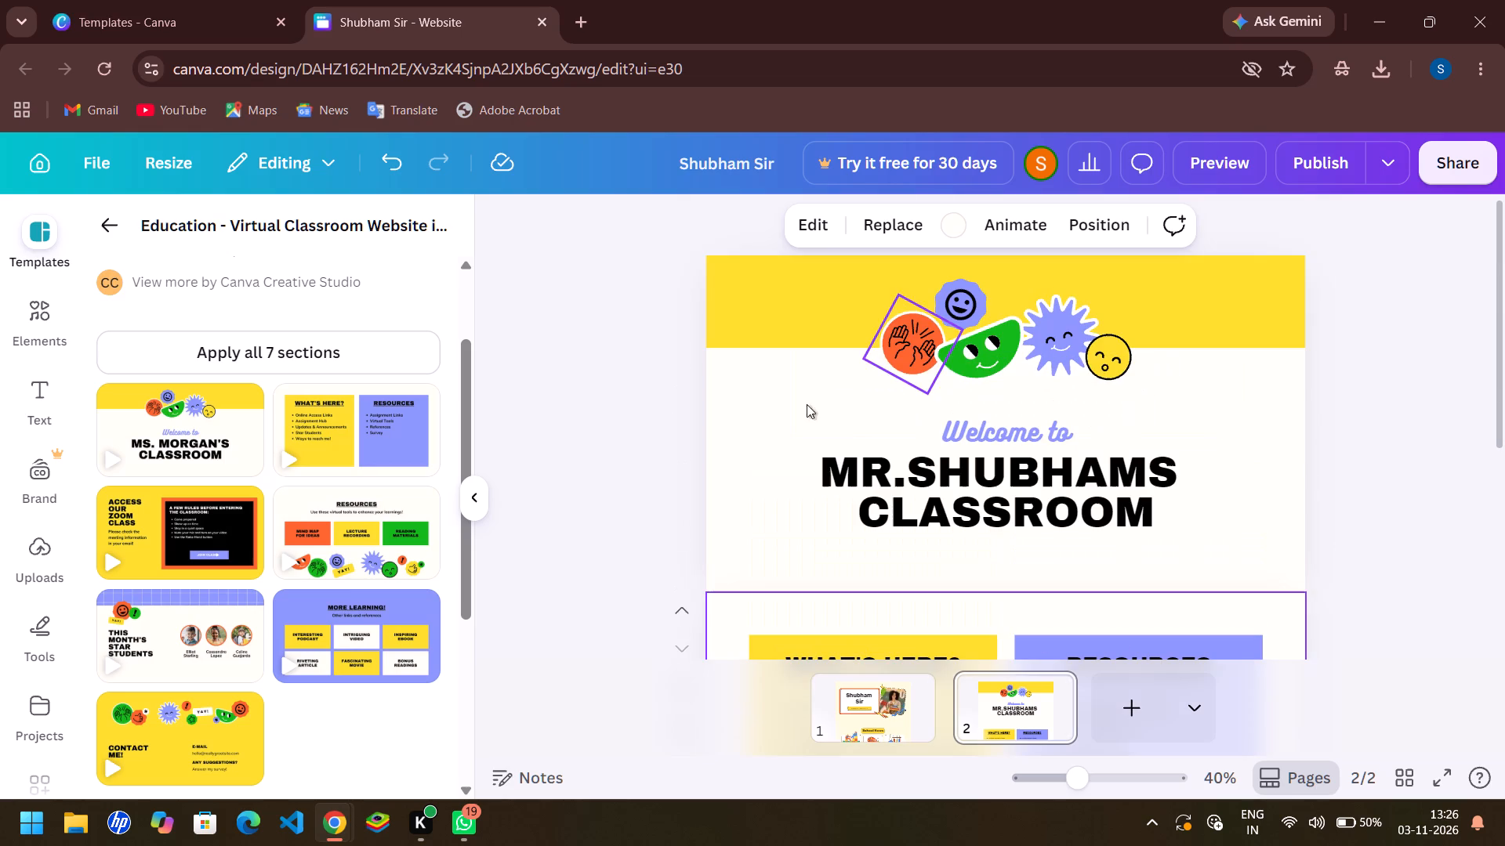
click(639, 407)
scroll(957, 435, down, 3)
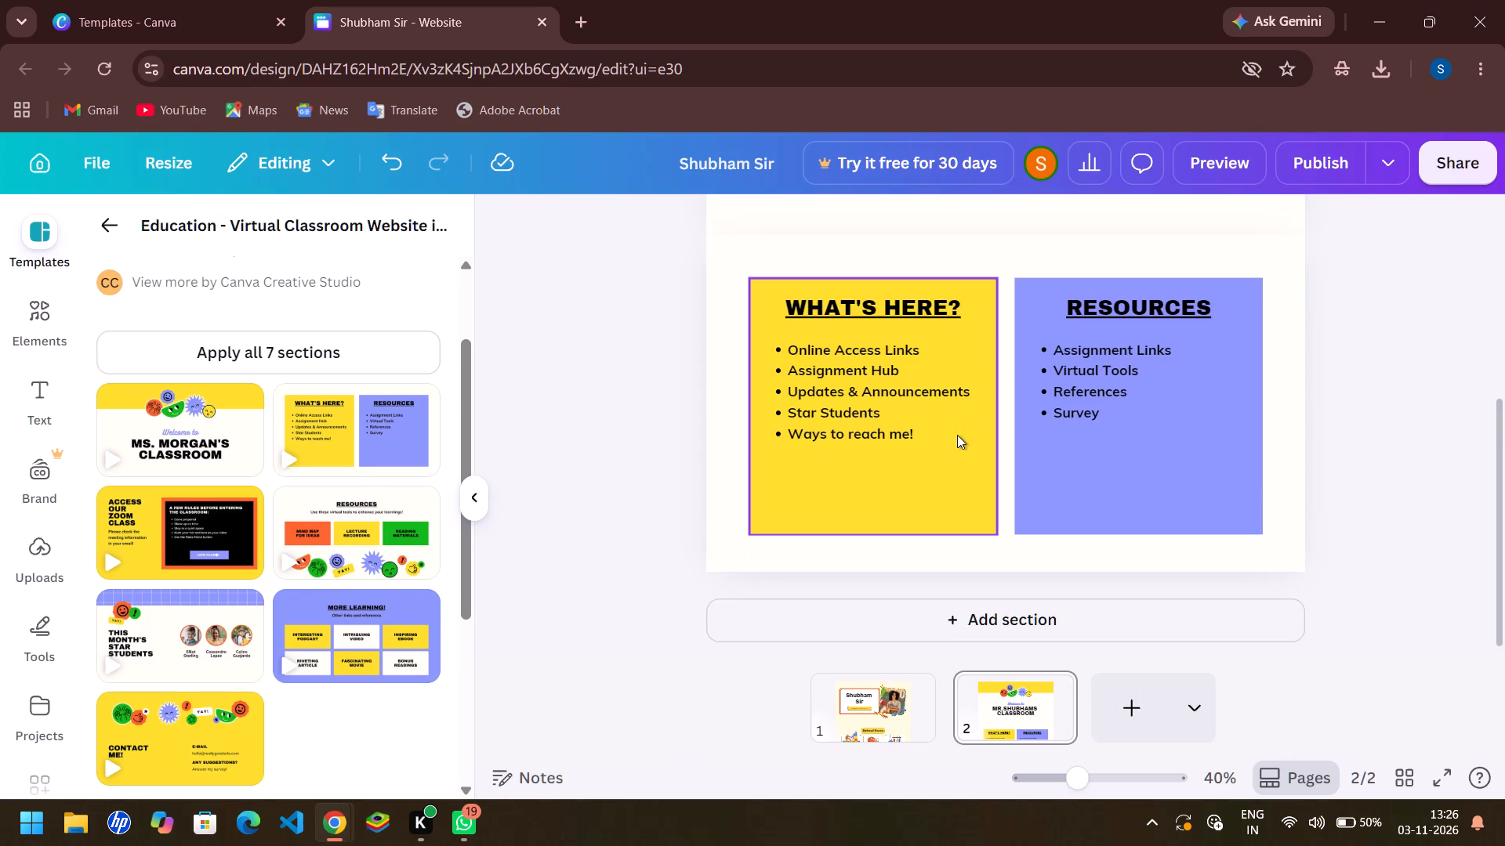
scroll(957, 435, down, 1)
scroll(957, 435, up, 4)
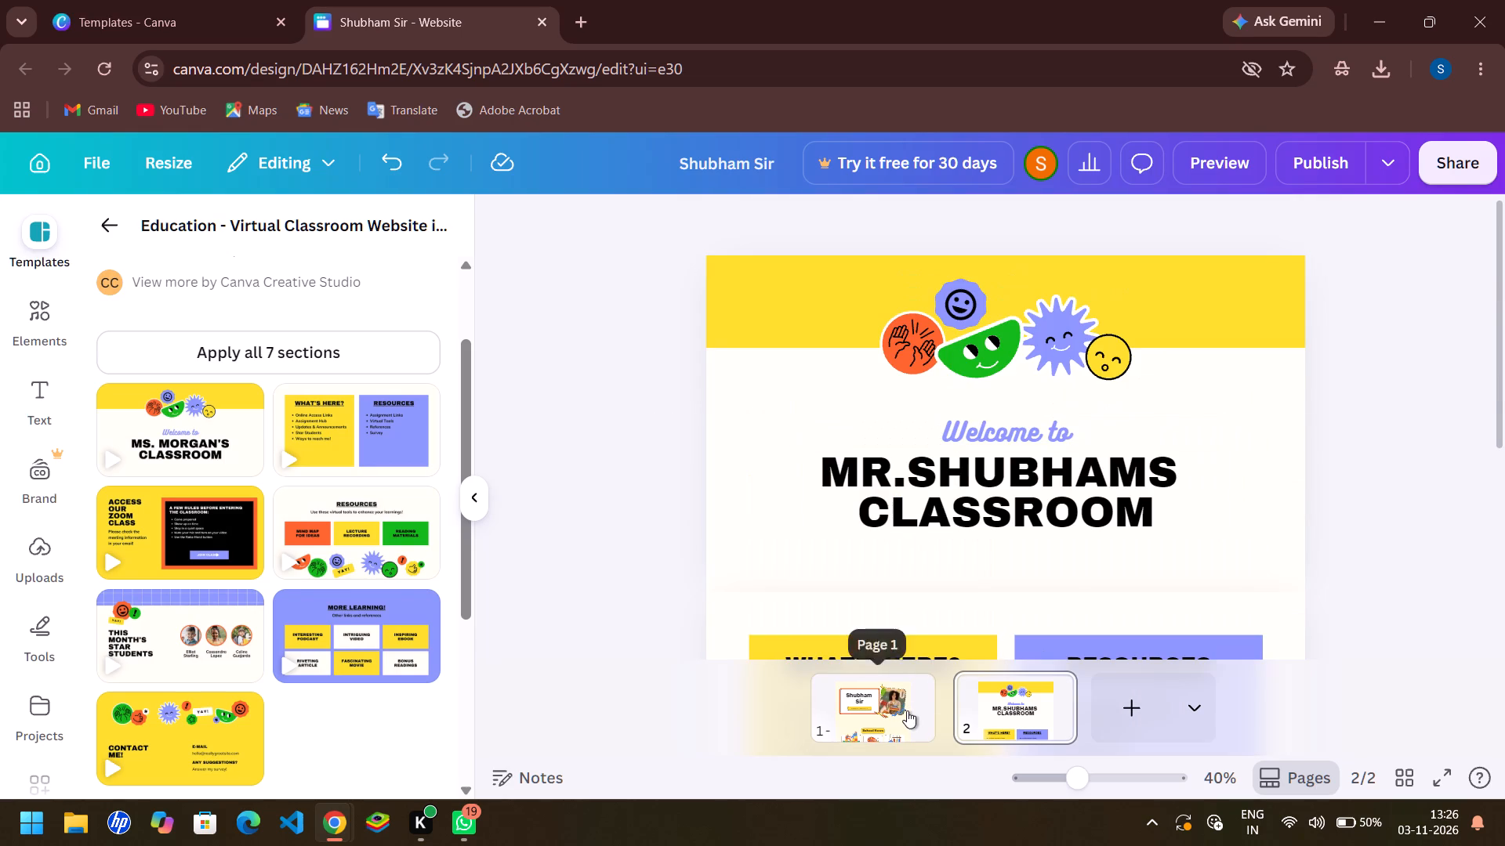
click(907, 710)
scroll(965, 538, down, 5)
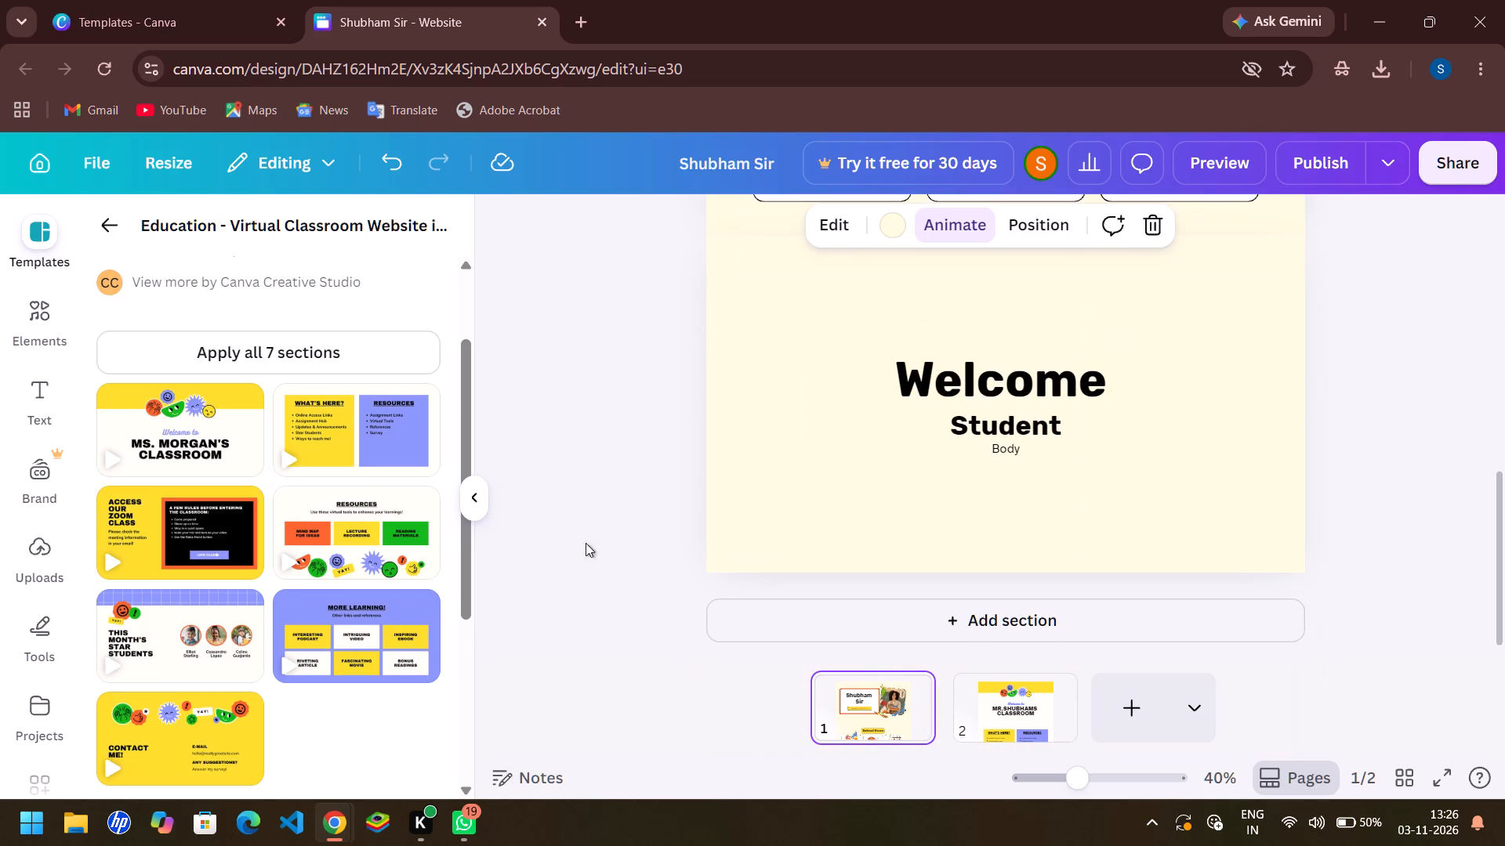
click(546, 544)
click(995, 702)
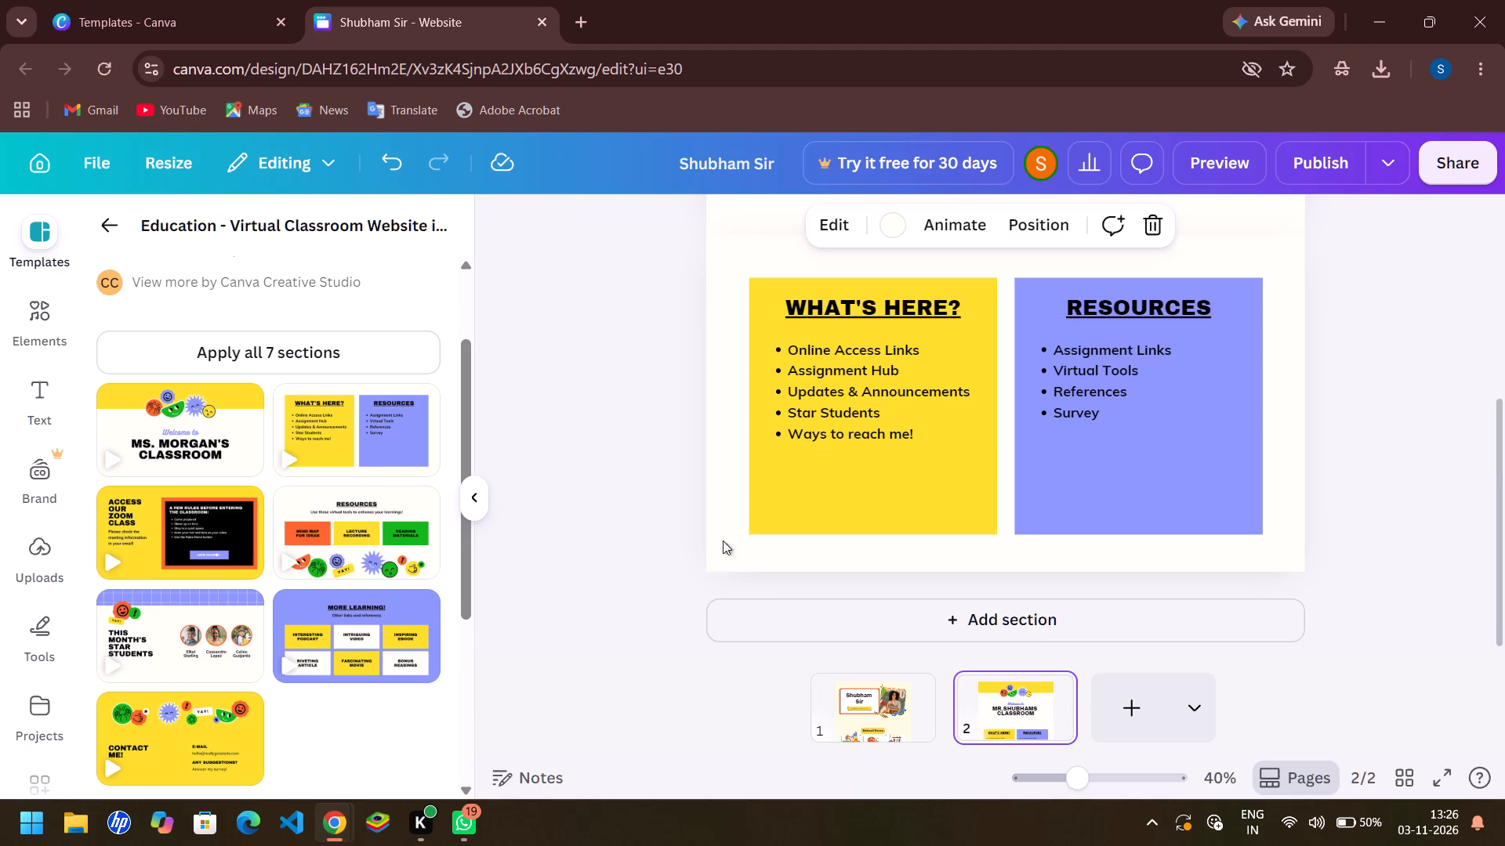
scroll(892, 389, down, 2)
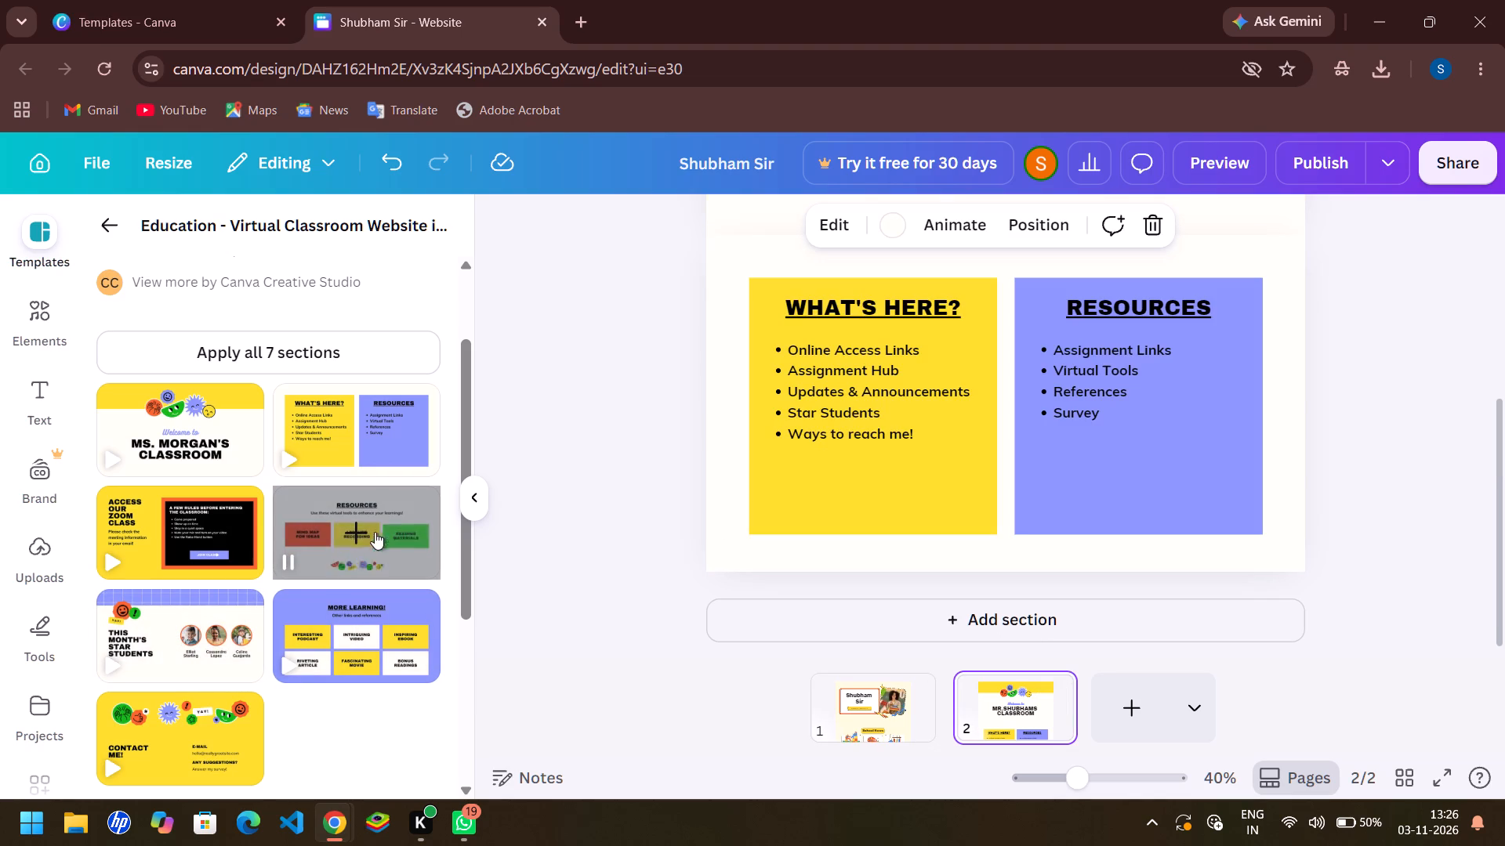
Apply the template's "Resources" layout with Mind Map, Lecture Recording and Reading Materials boxes to the second page's lower section.
click(323, 544)
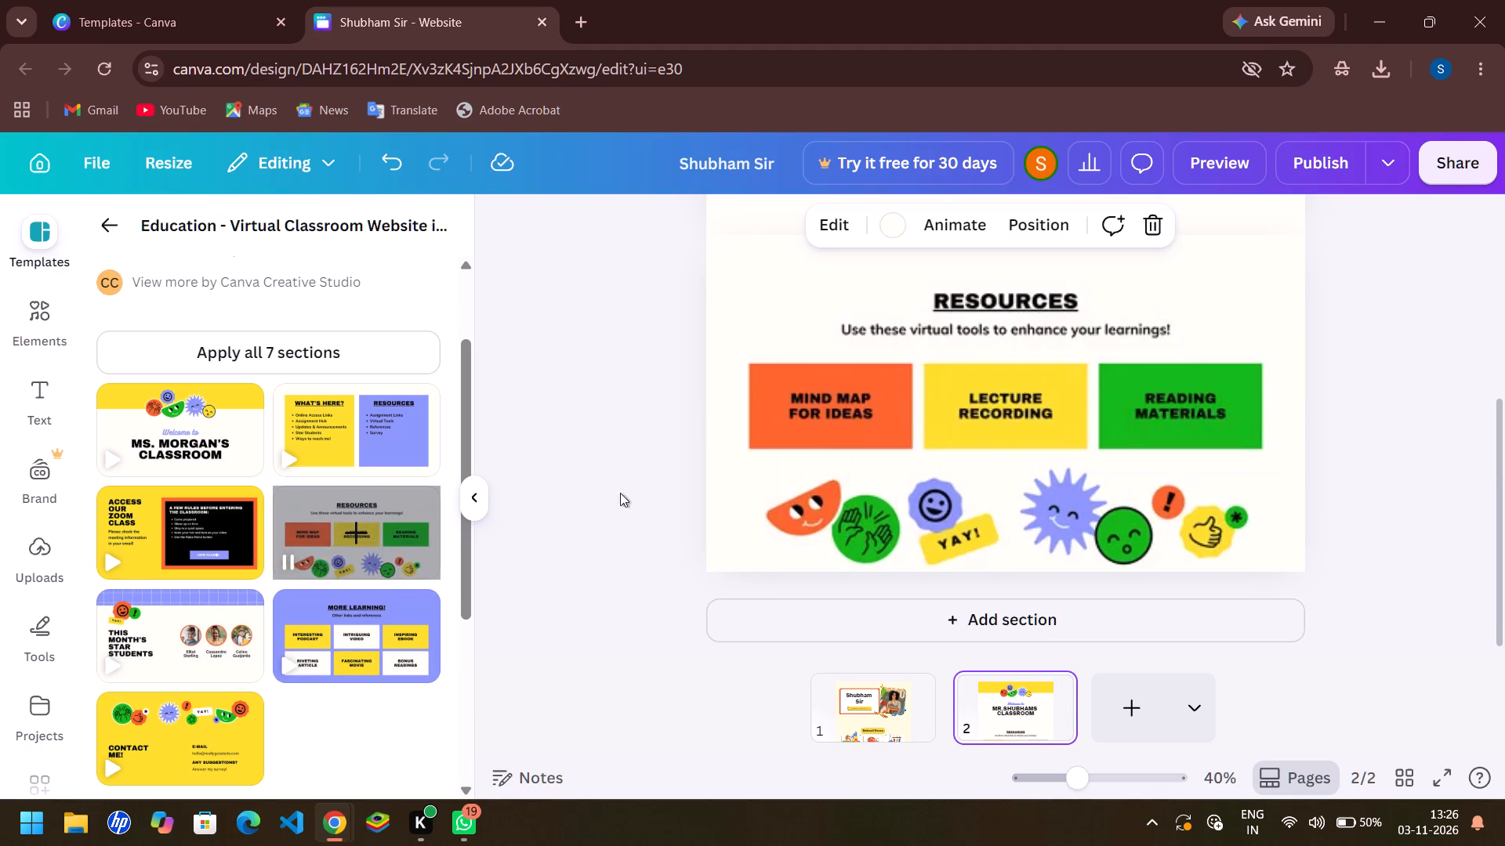
scroll(1014, 425, down, 2)
click(636, 496)
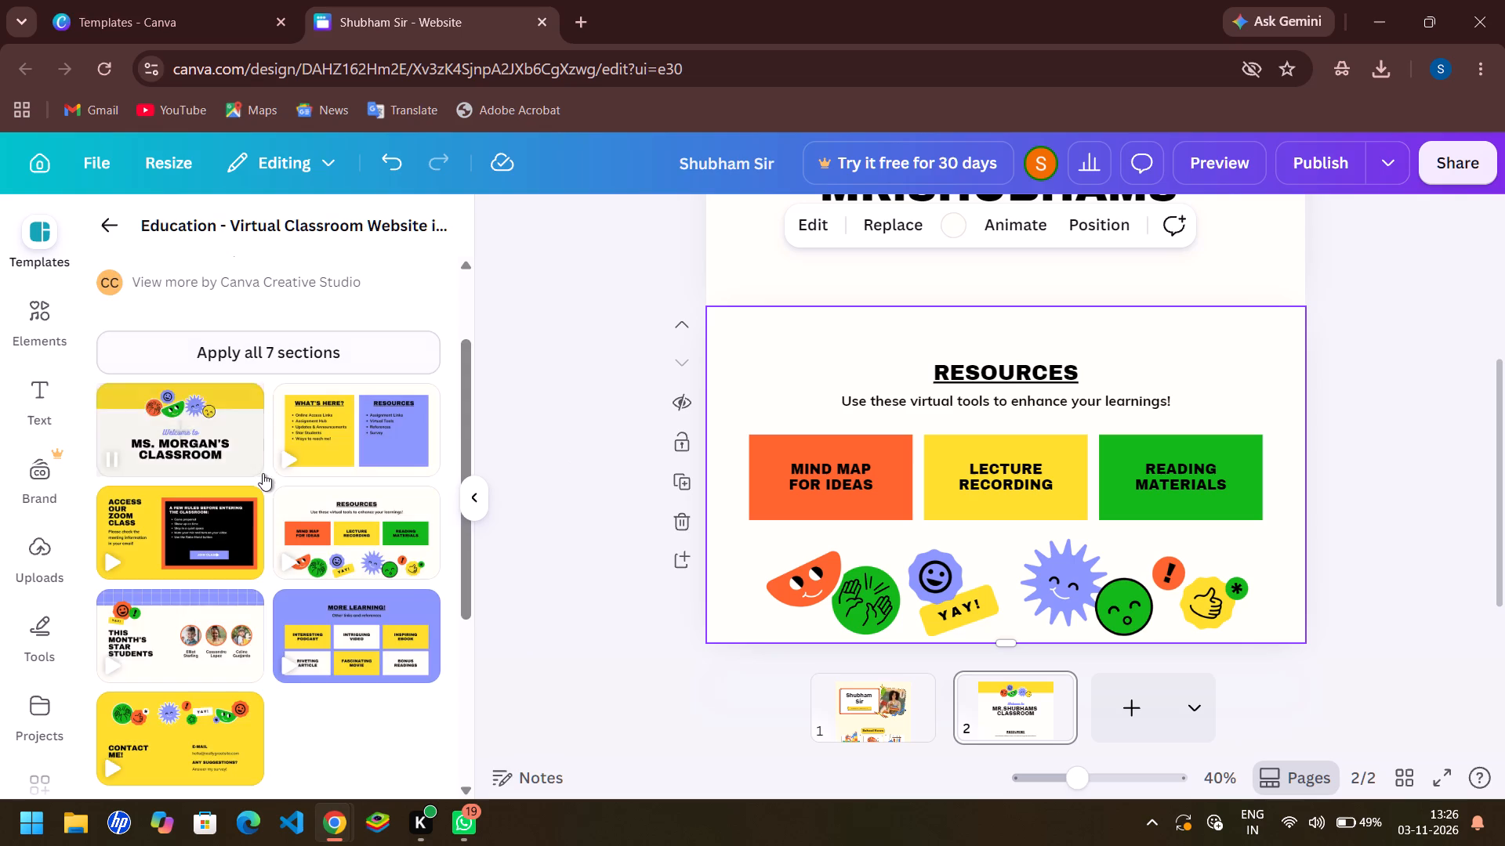
Browse the similar website templates listed below the virtual classroom template's sections.
scroll(263, 473, down, 5)
scroll(263, 473, up, 1)
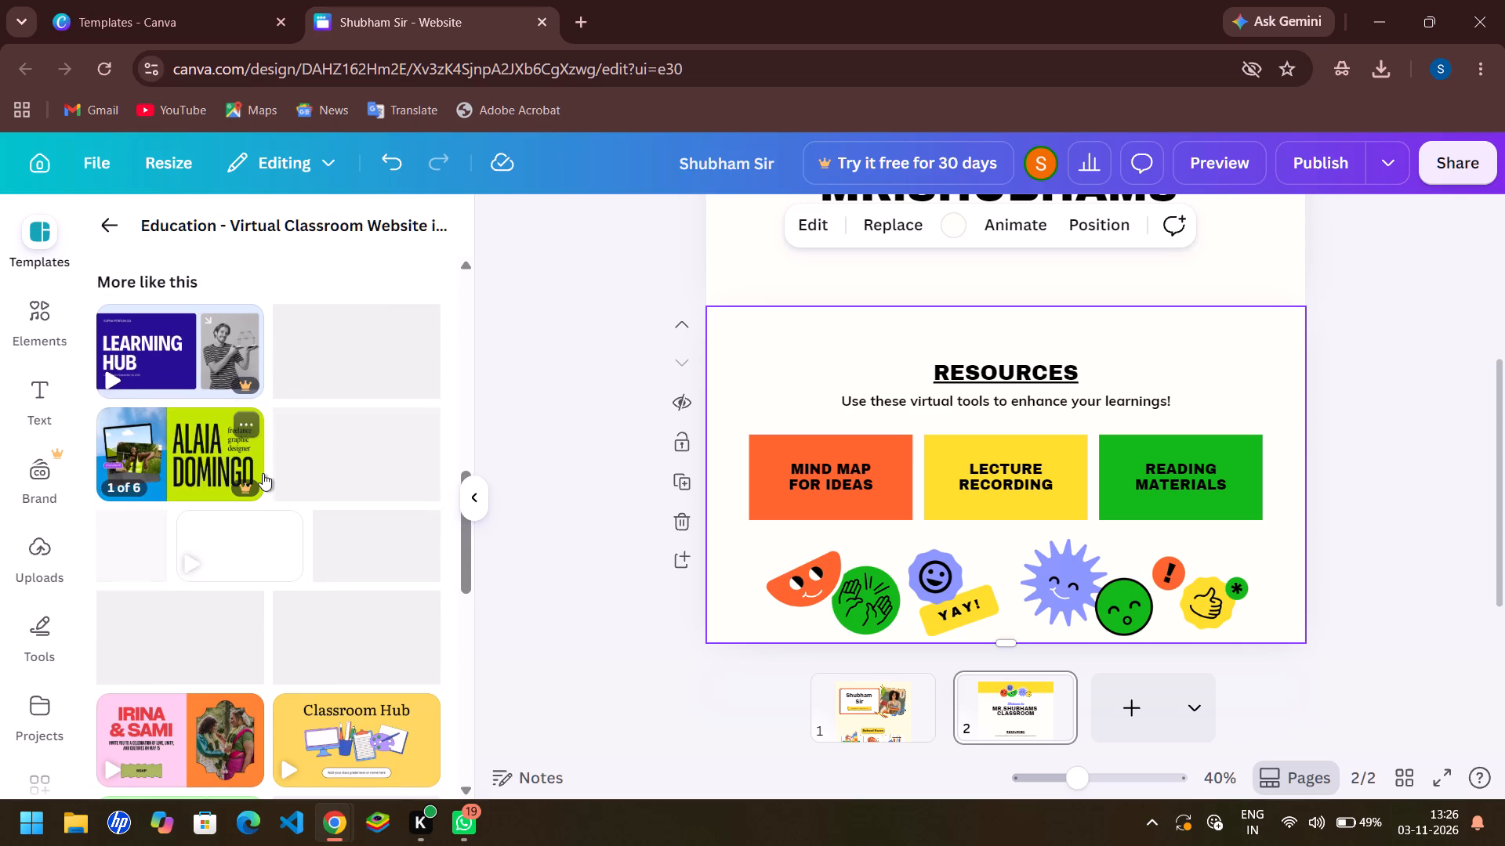
scroll(263, 473, down, 5)
scroll(263, 473, up, 4)
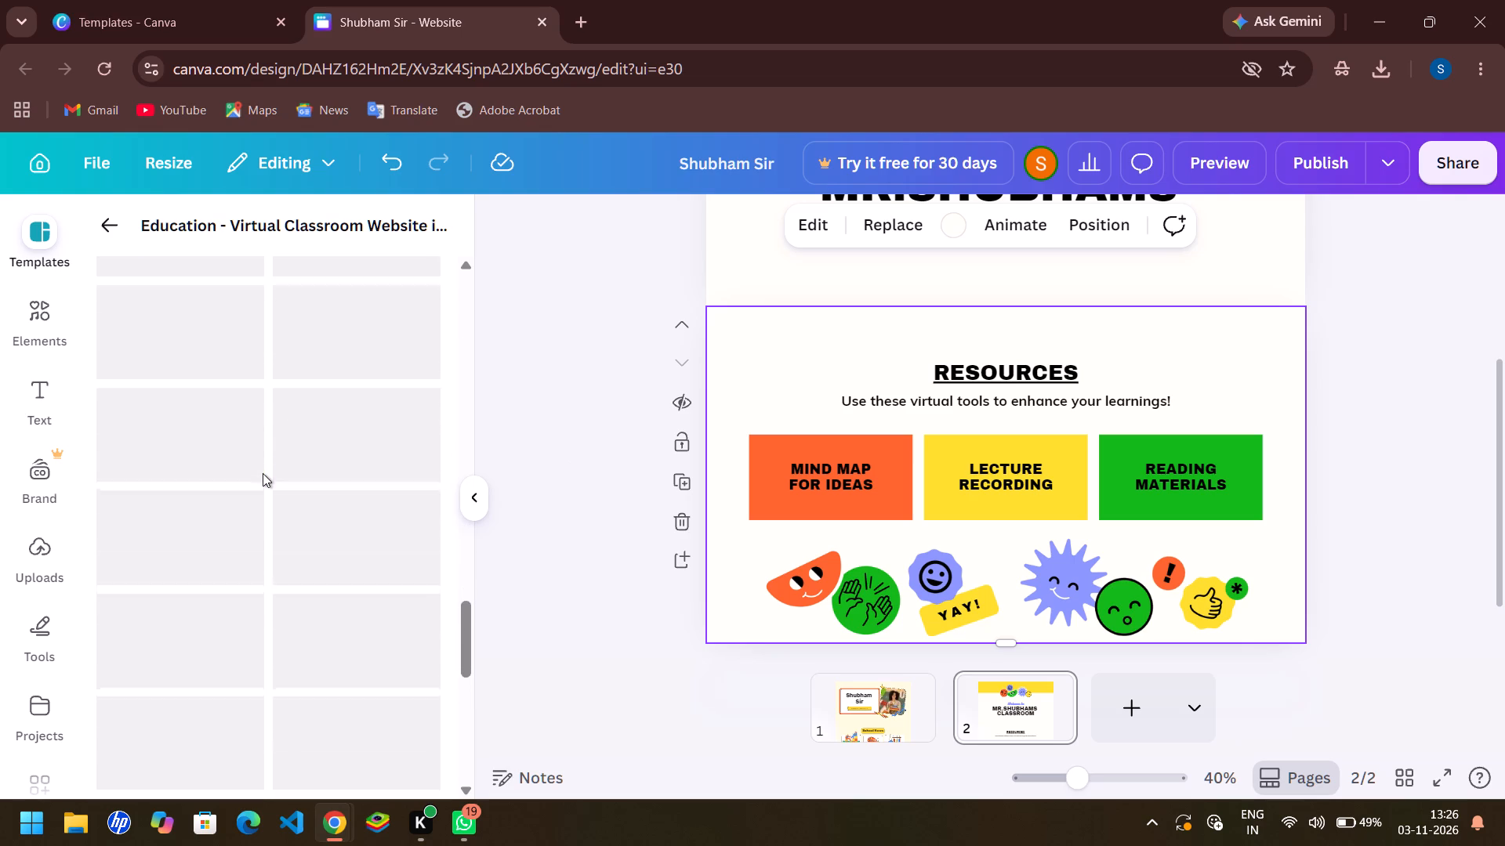
scroll(263, 473, up, 11)
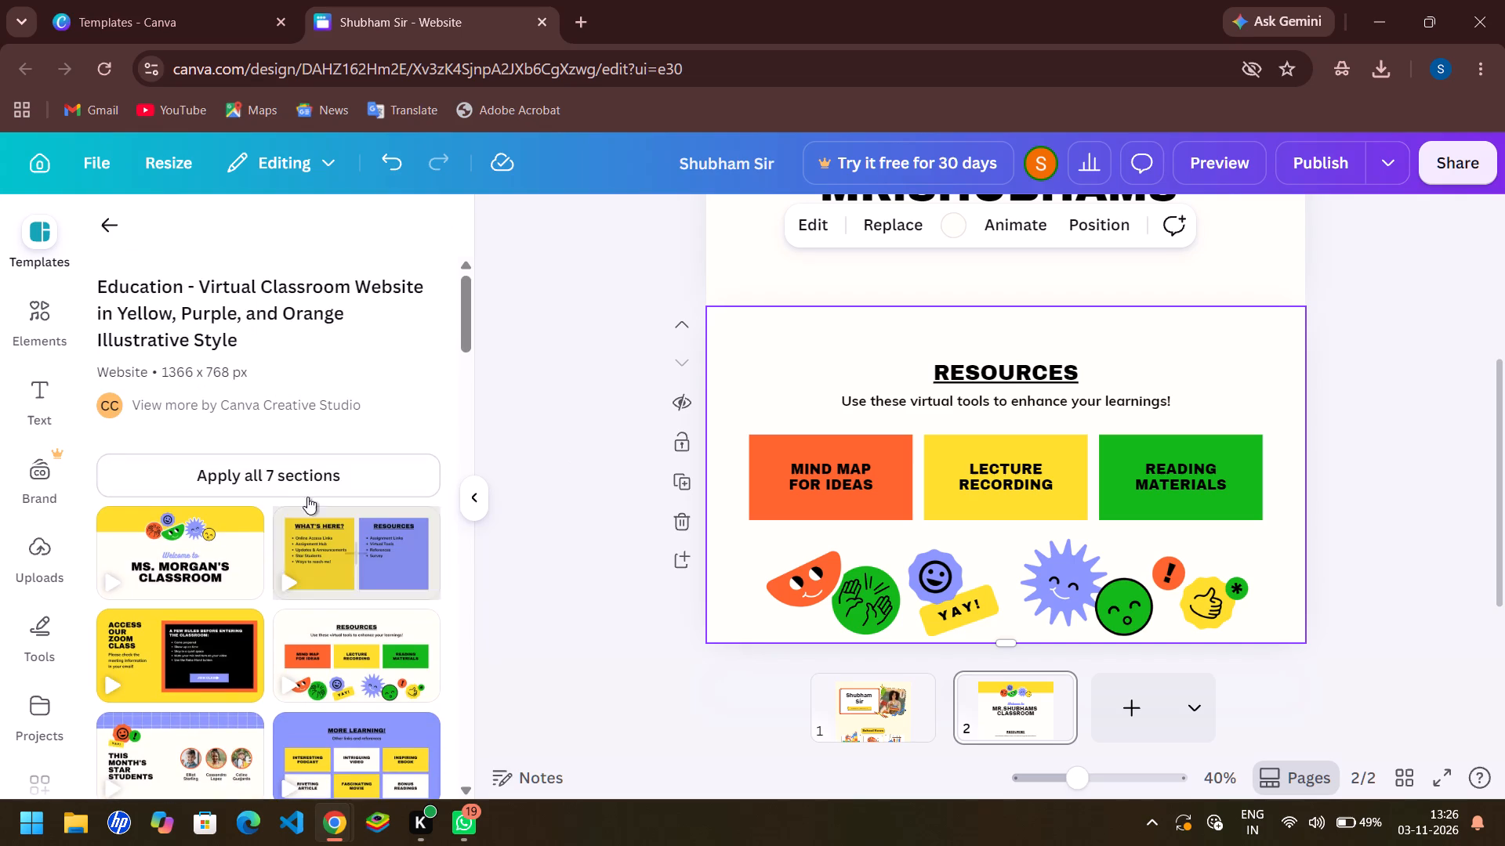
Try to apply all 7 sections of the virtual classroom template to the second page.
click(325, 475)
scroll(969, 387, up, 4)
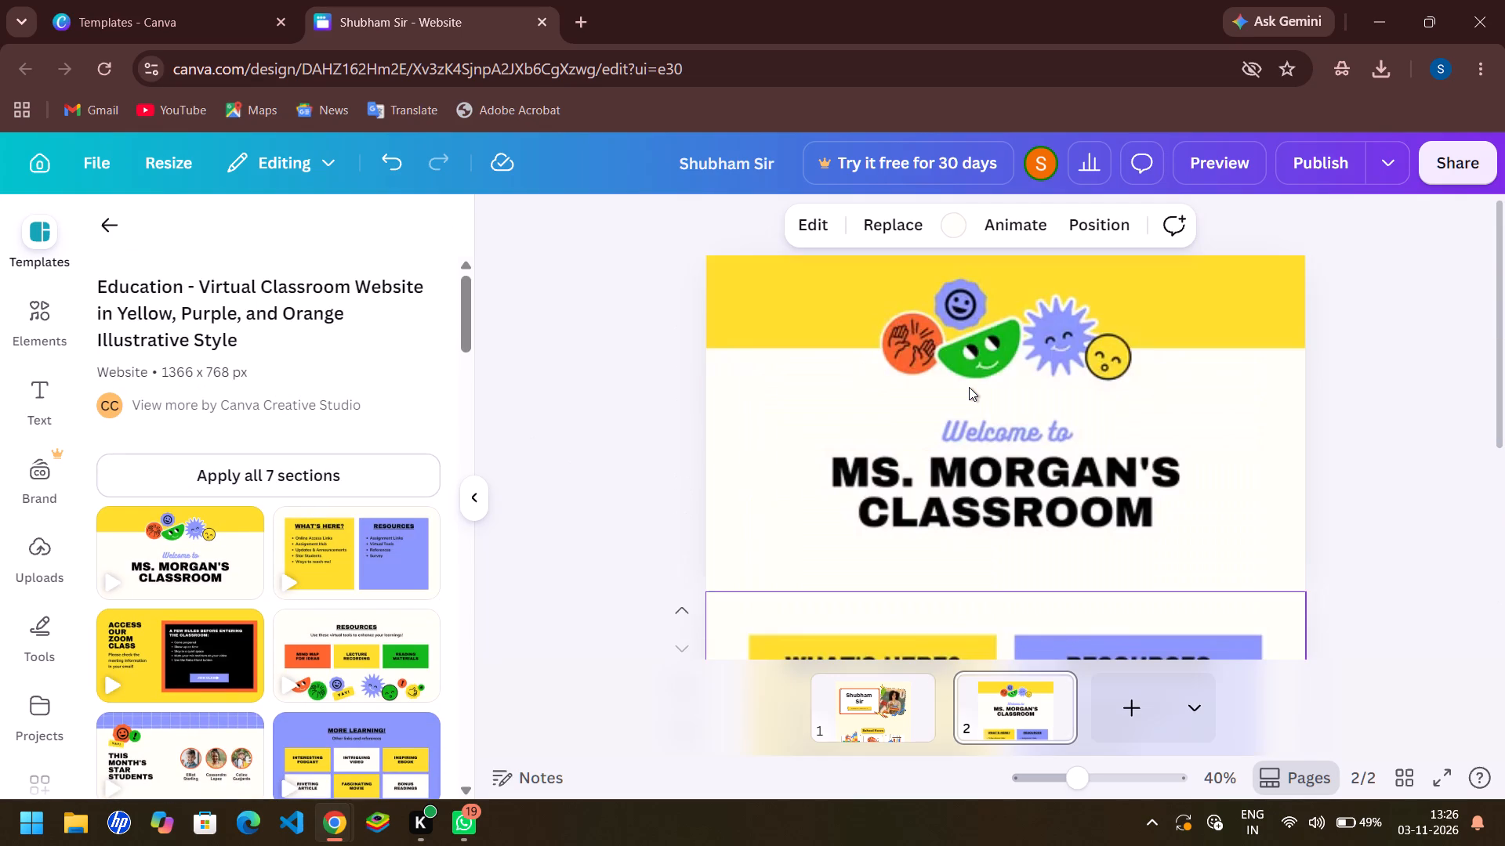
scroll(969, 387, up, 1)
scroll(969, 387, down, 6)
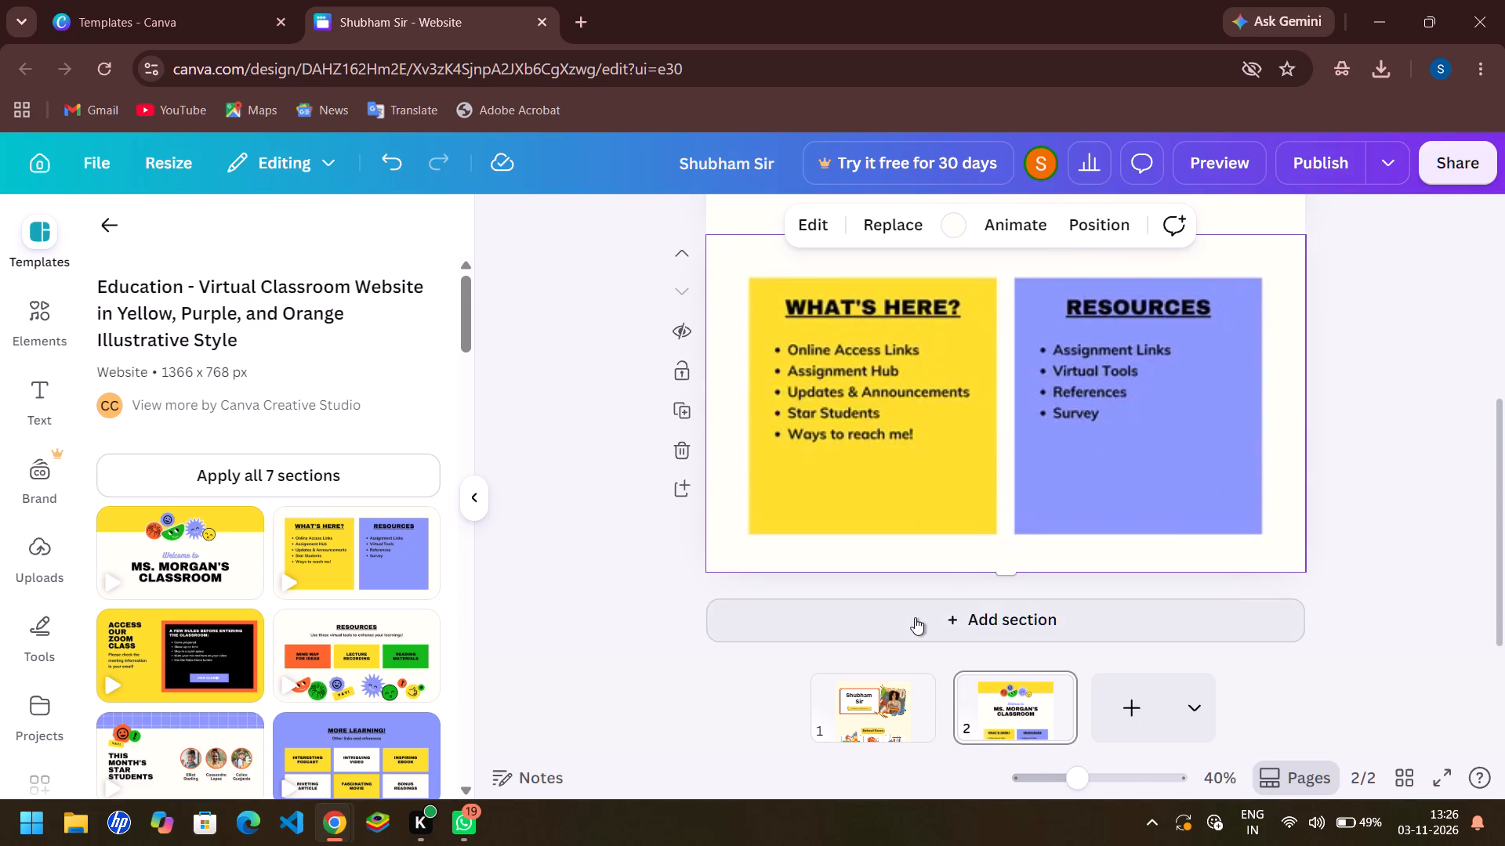
Add a blank section at the end of the second page and cancel replacing all sections with templates.
click(915, 617)
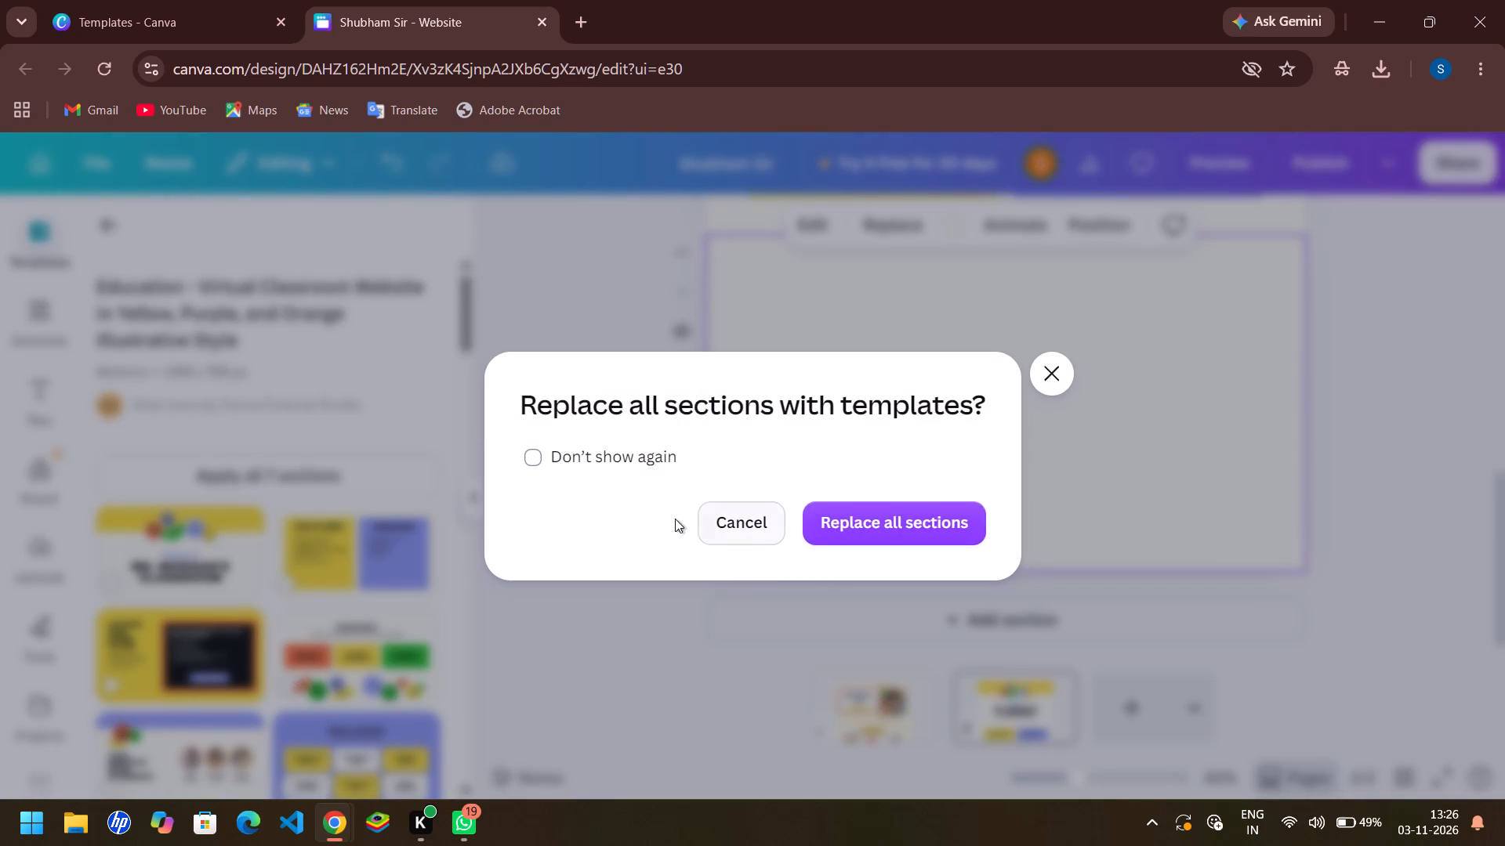
click(757, 521)
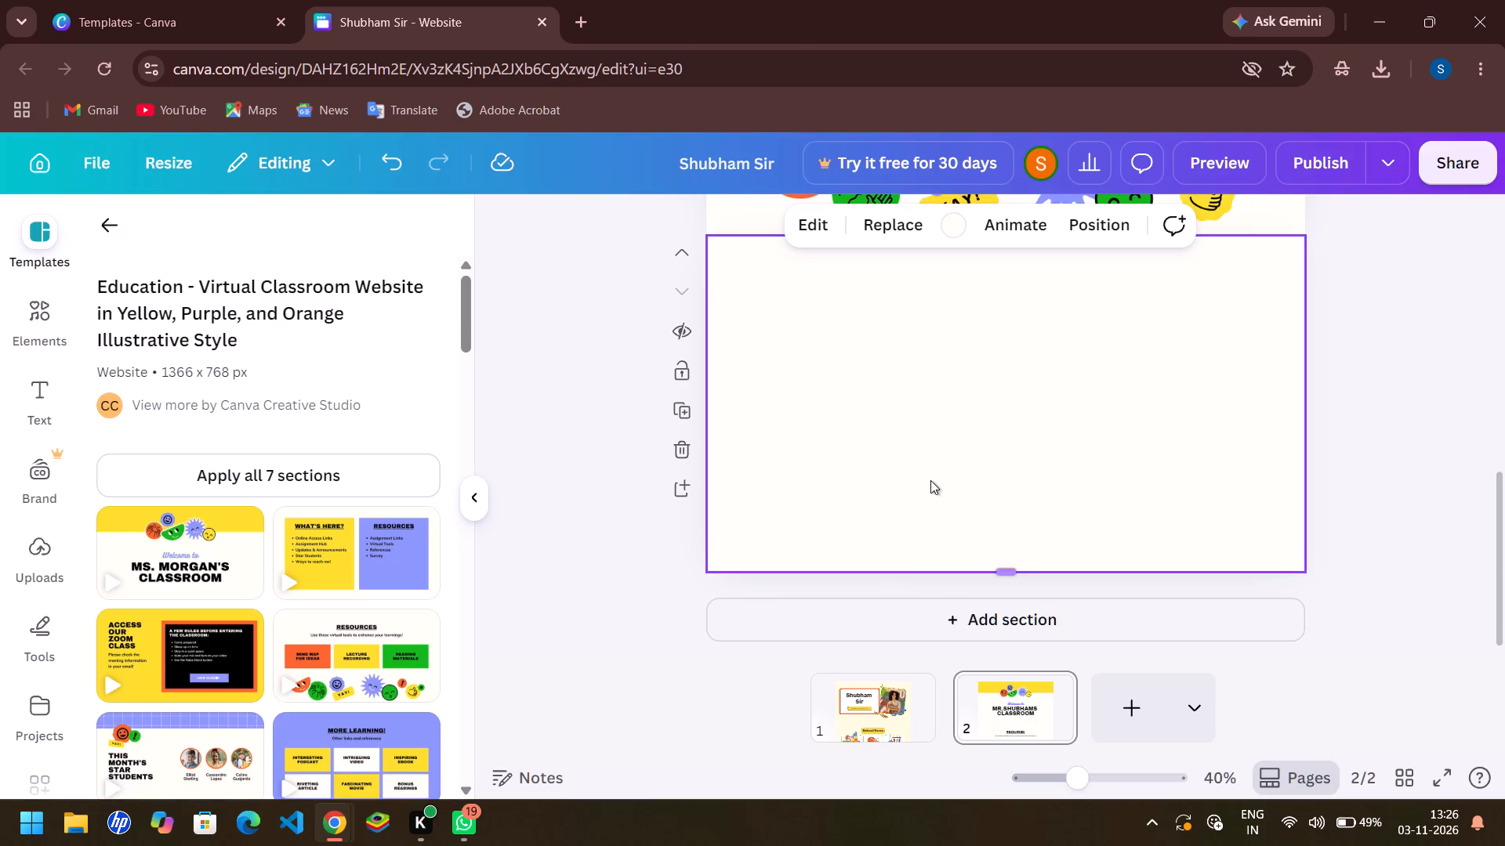
Apply the virtual classroom template's yellow "Contact Me!" layout to the blank section at the end of the second page.
scroll(930, 480, up, 1)
scroll(462, 575, down, 2)
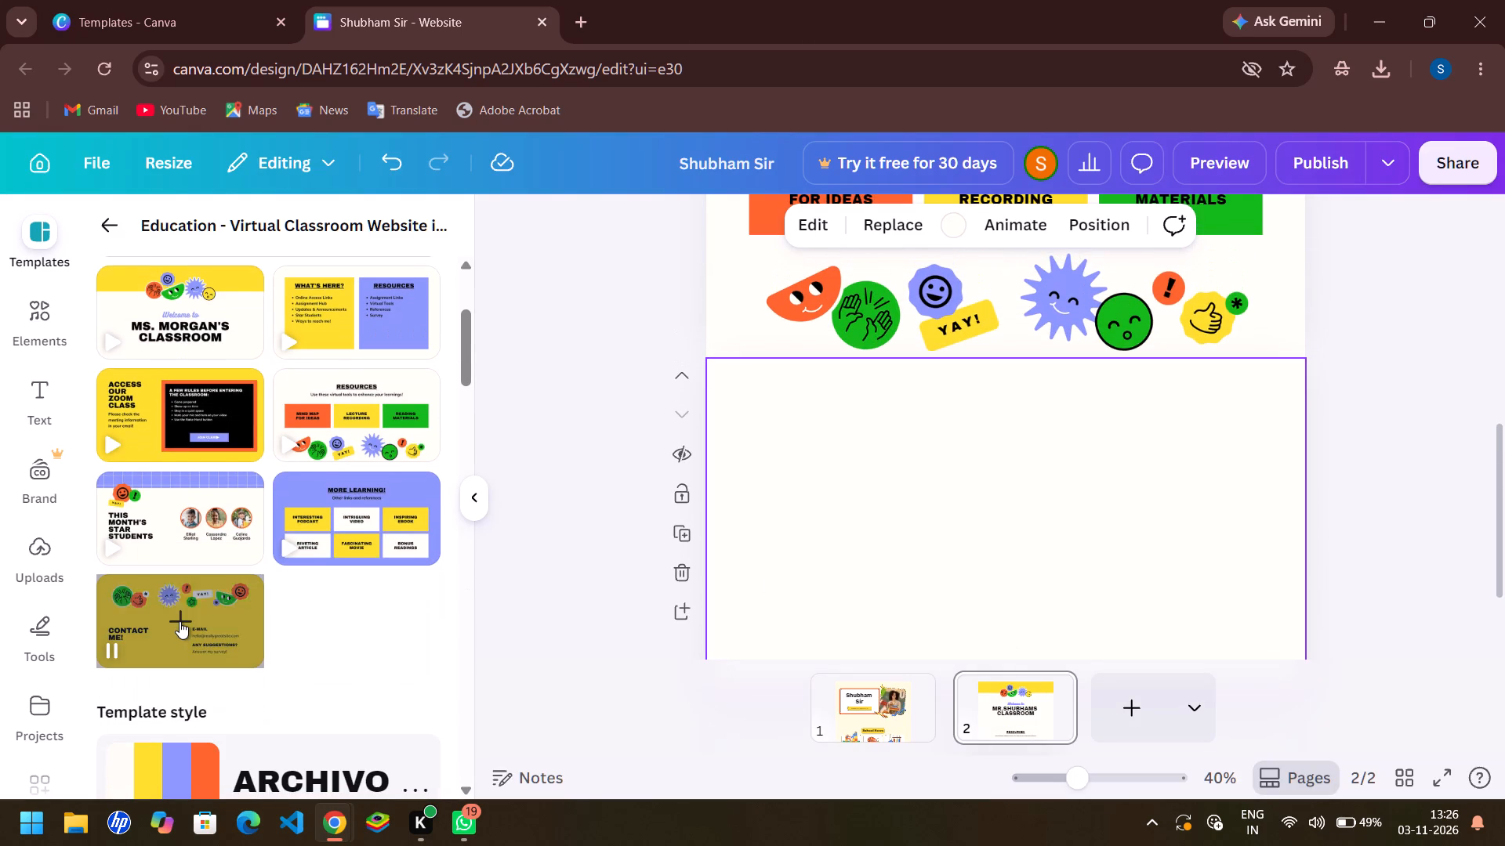
click(181, 621)
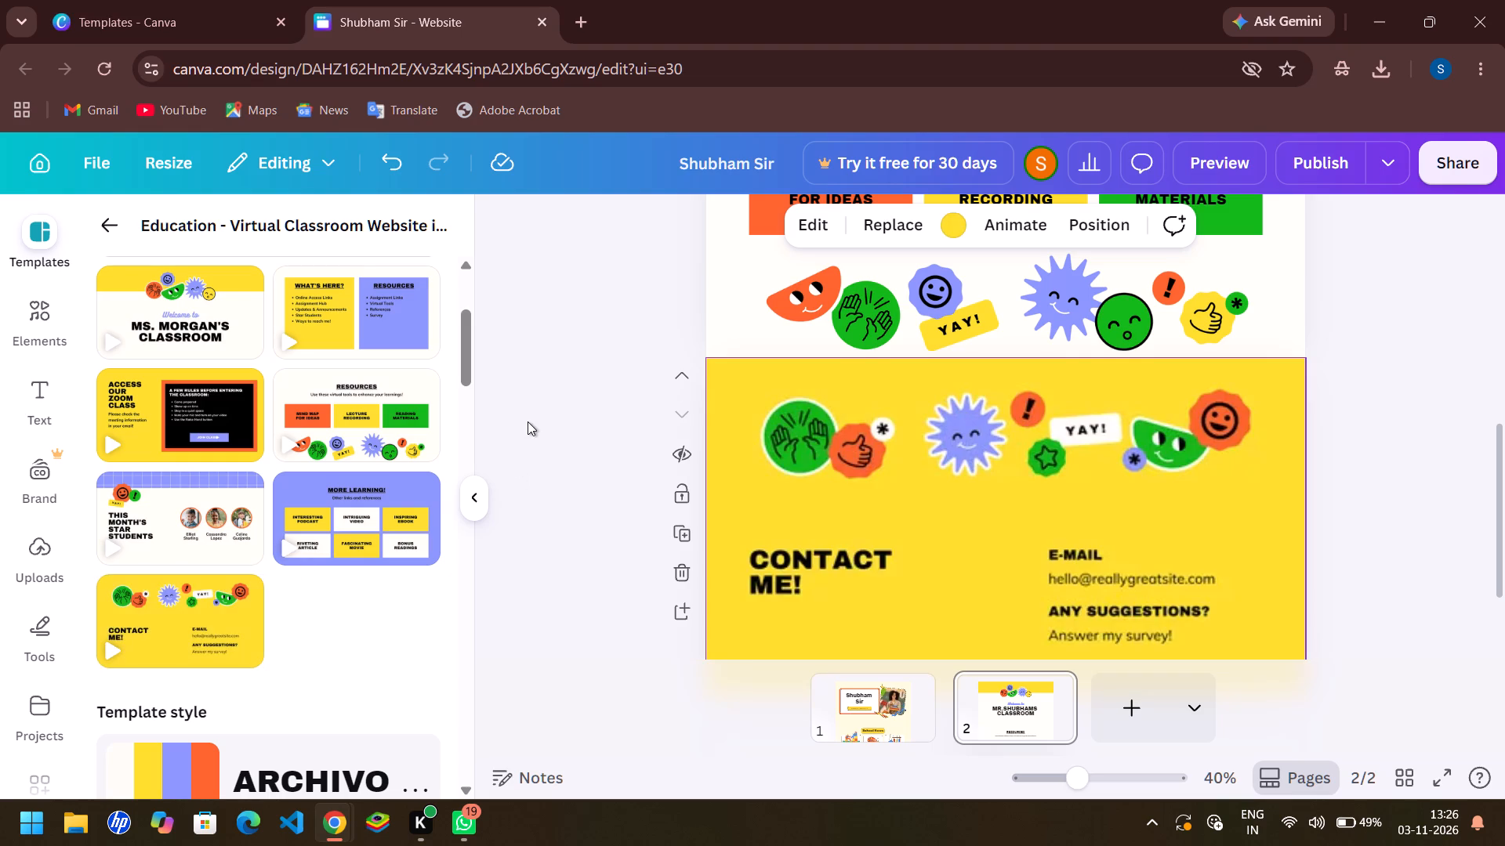
click(528, 421)
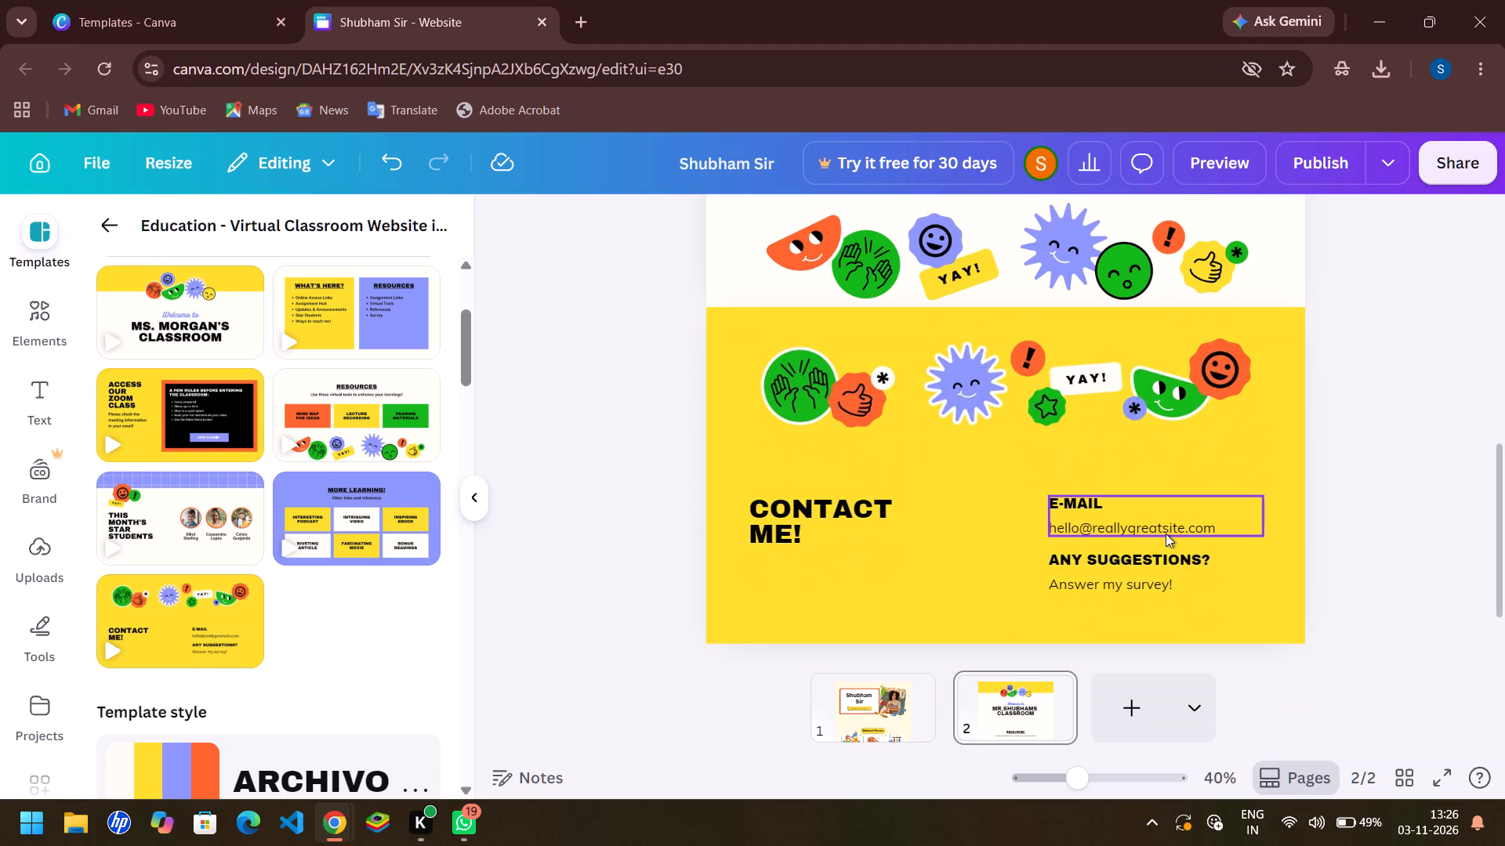
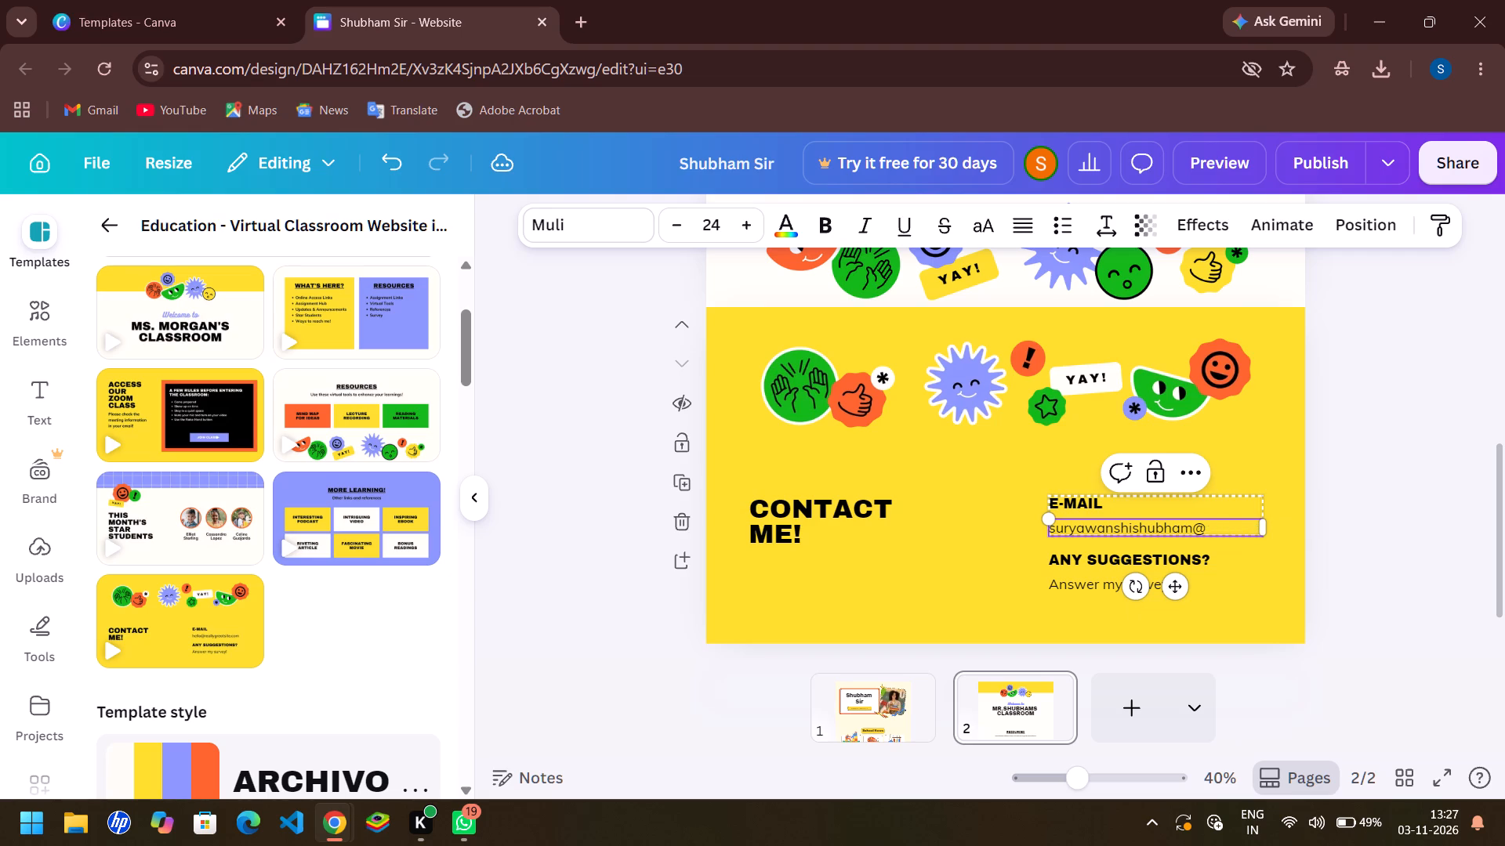
Finish replacing the placeholder under the "E-MAIL" heading in the "Contact Me!" section with the teacher's own e-mail name.
key(BackSpace)
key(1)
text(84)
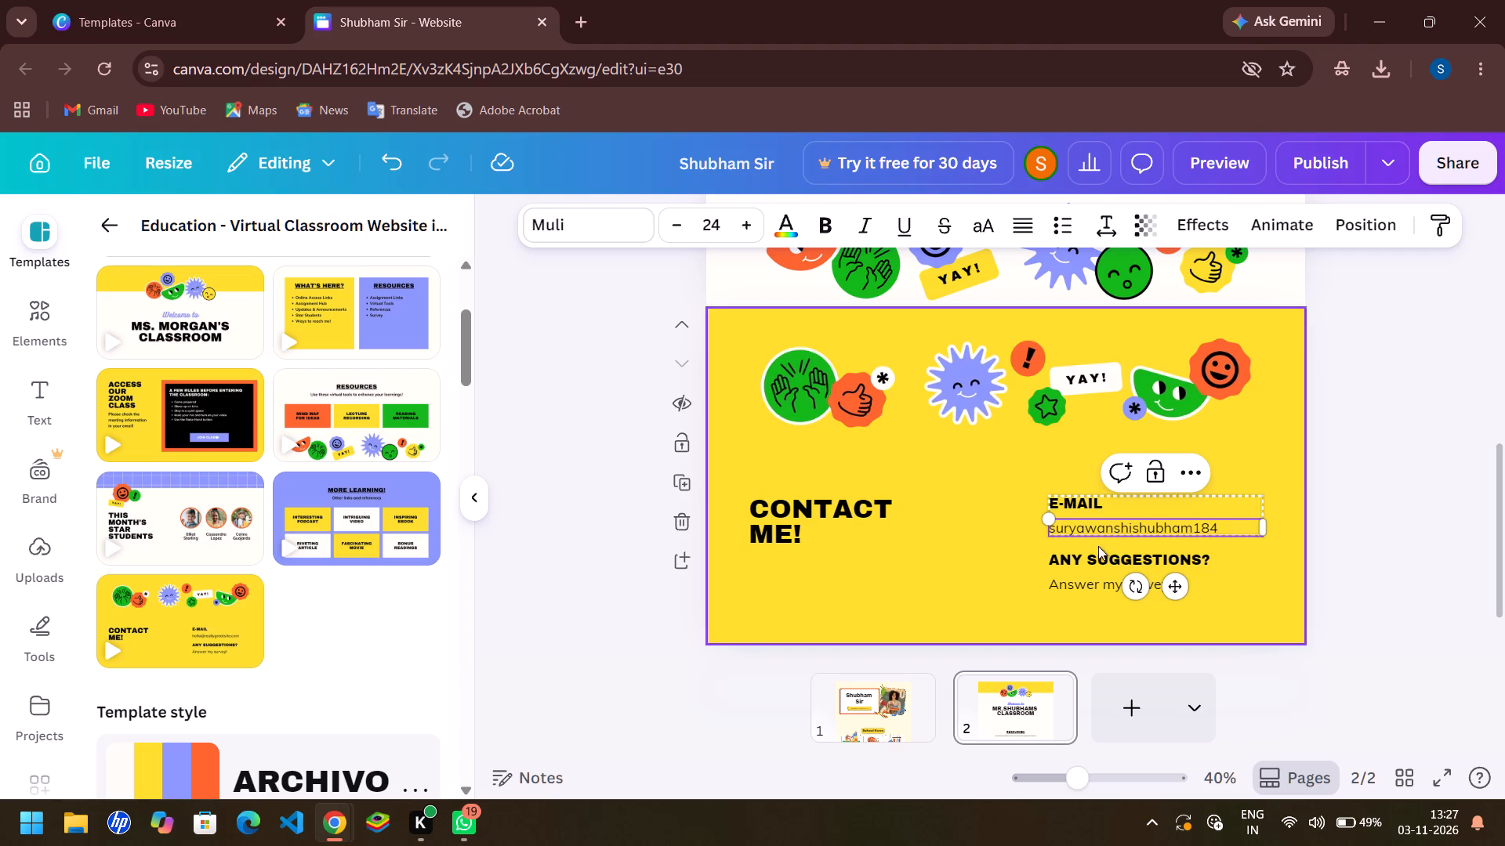
click(965, 595)
Delete the "Answer my survey!" text under the "Any Suggestions?" heading in the "Contact Me!" section.
click(1144, 576)
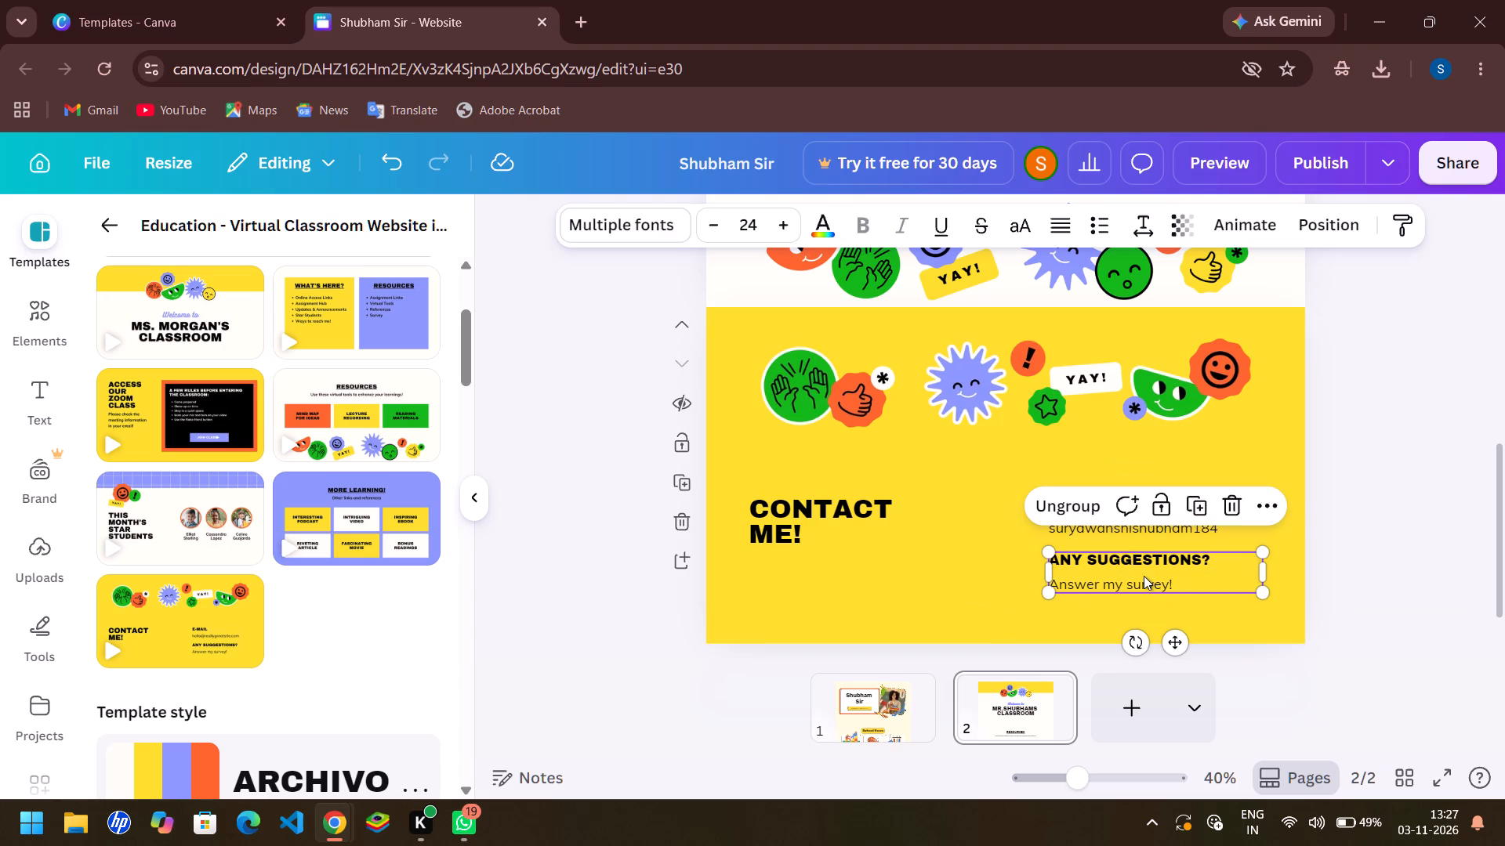
click(1181, 580)
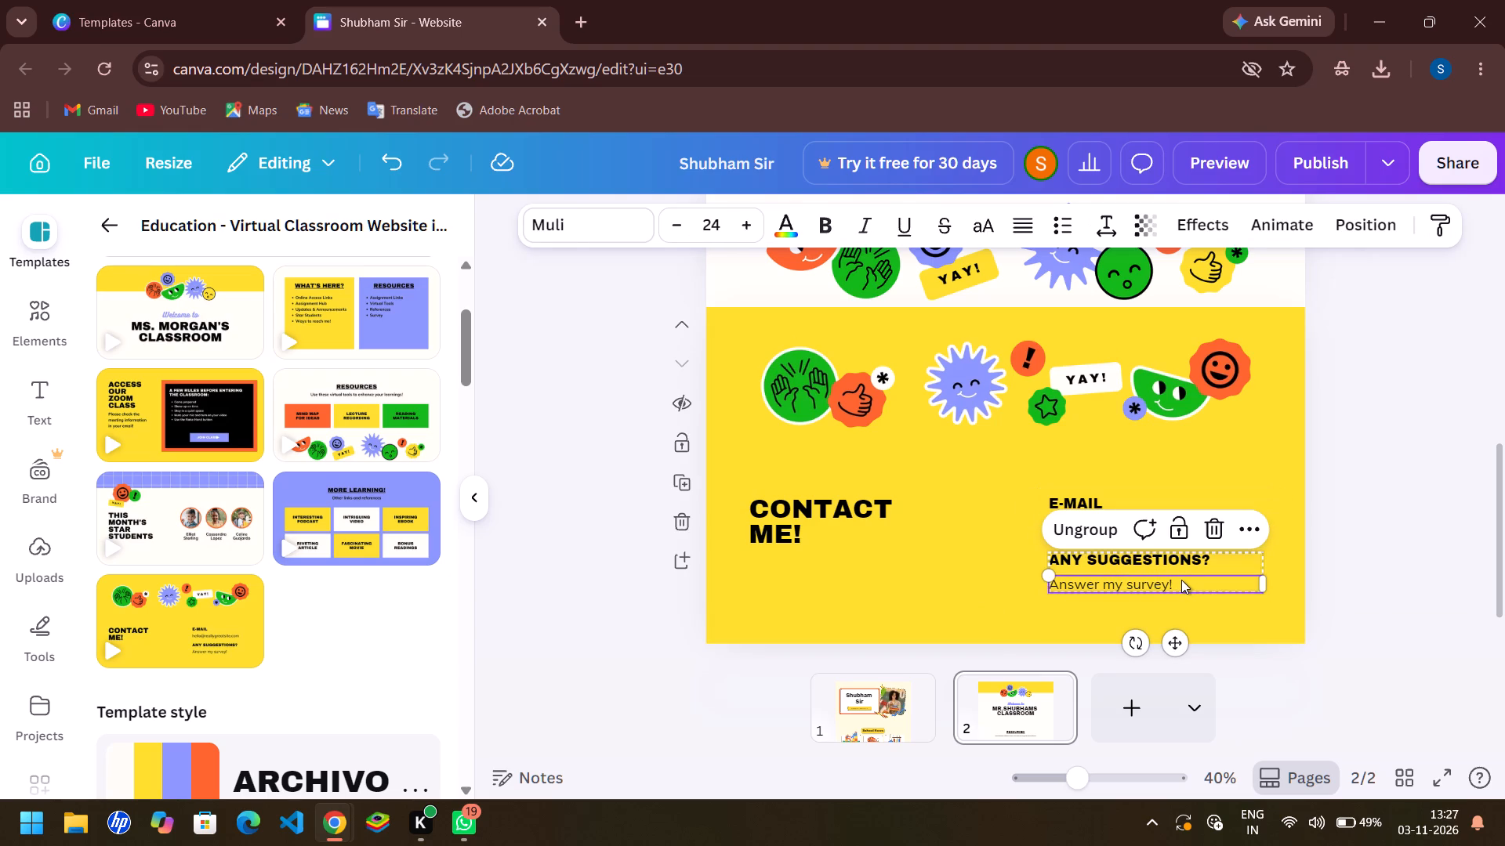
key(BackSpace)
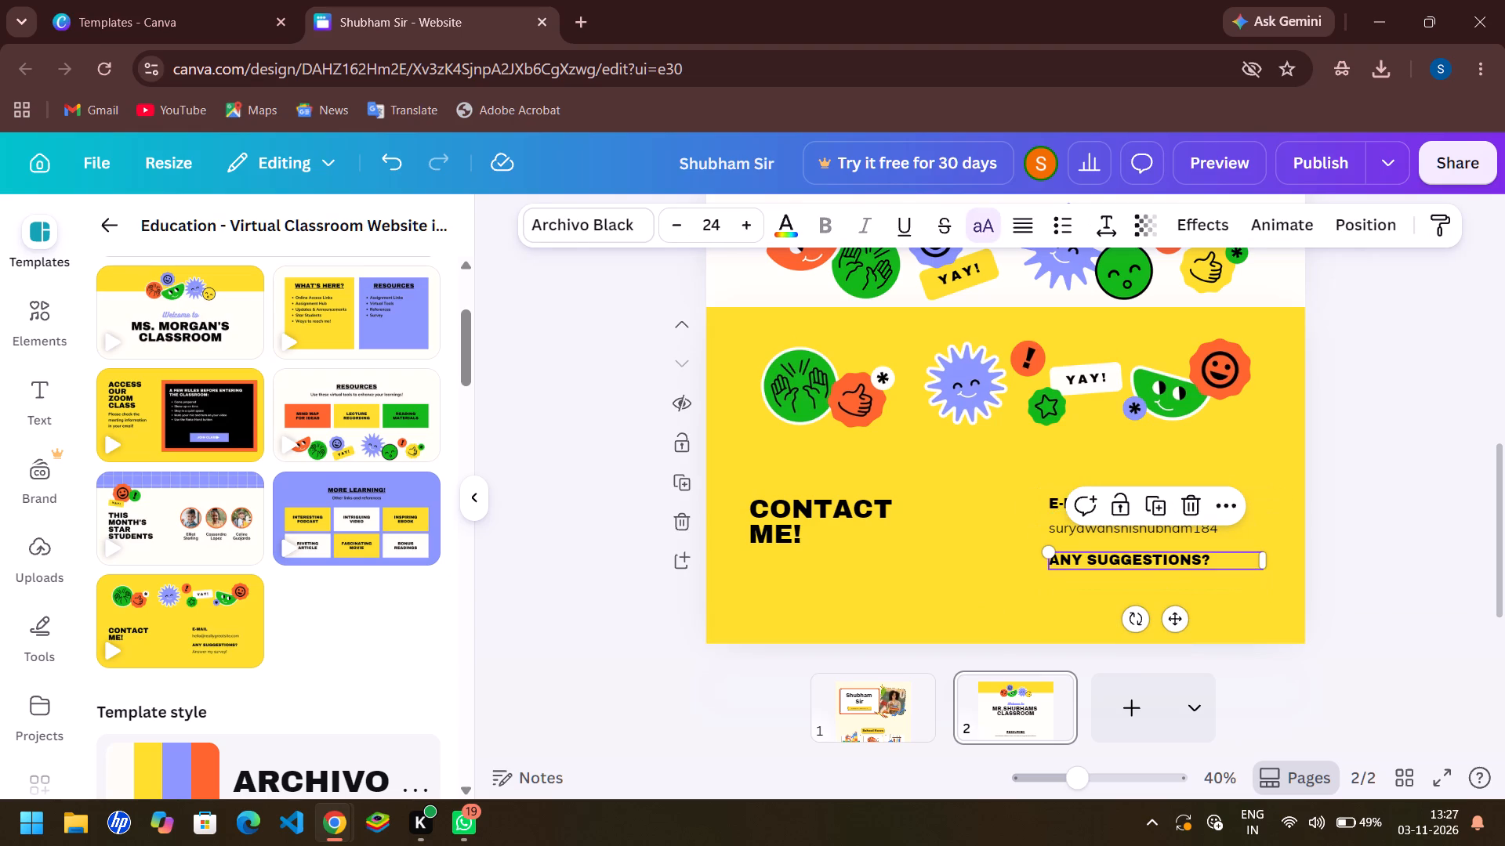
Restore the deleted survey line under "ANY SUGGESTIONS?" in the Contact Me section and replace its text with "Please Support me".
key(ctrl+z)
click(1181, 580)
double_click(1181, 580)
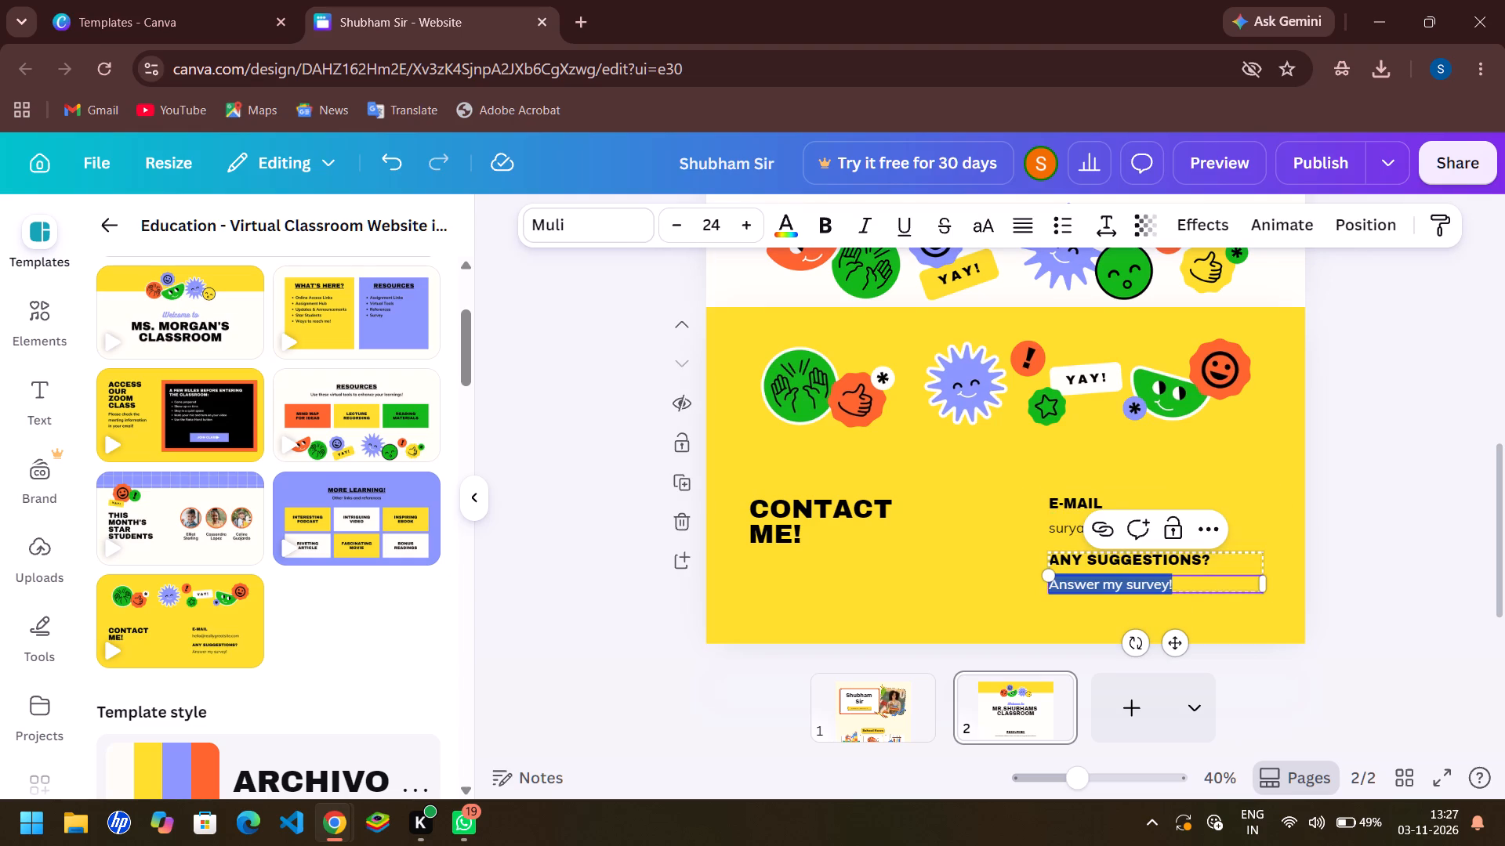
key(BackSpace)
text(Ple)
text(ase Support me)
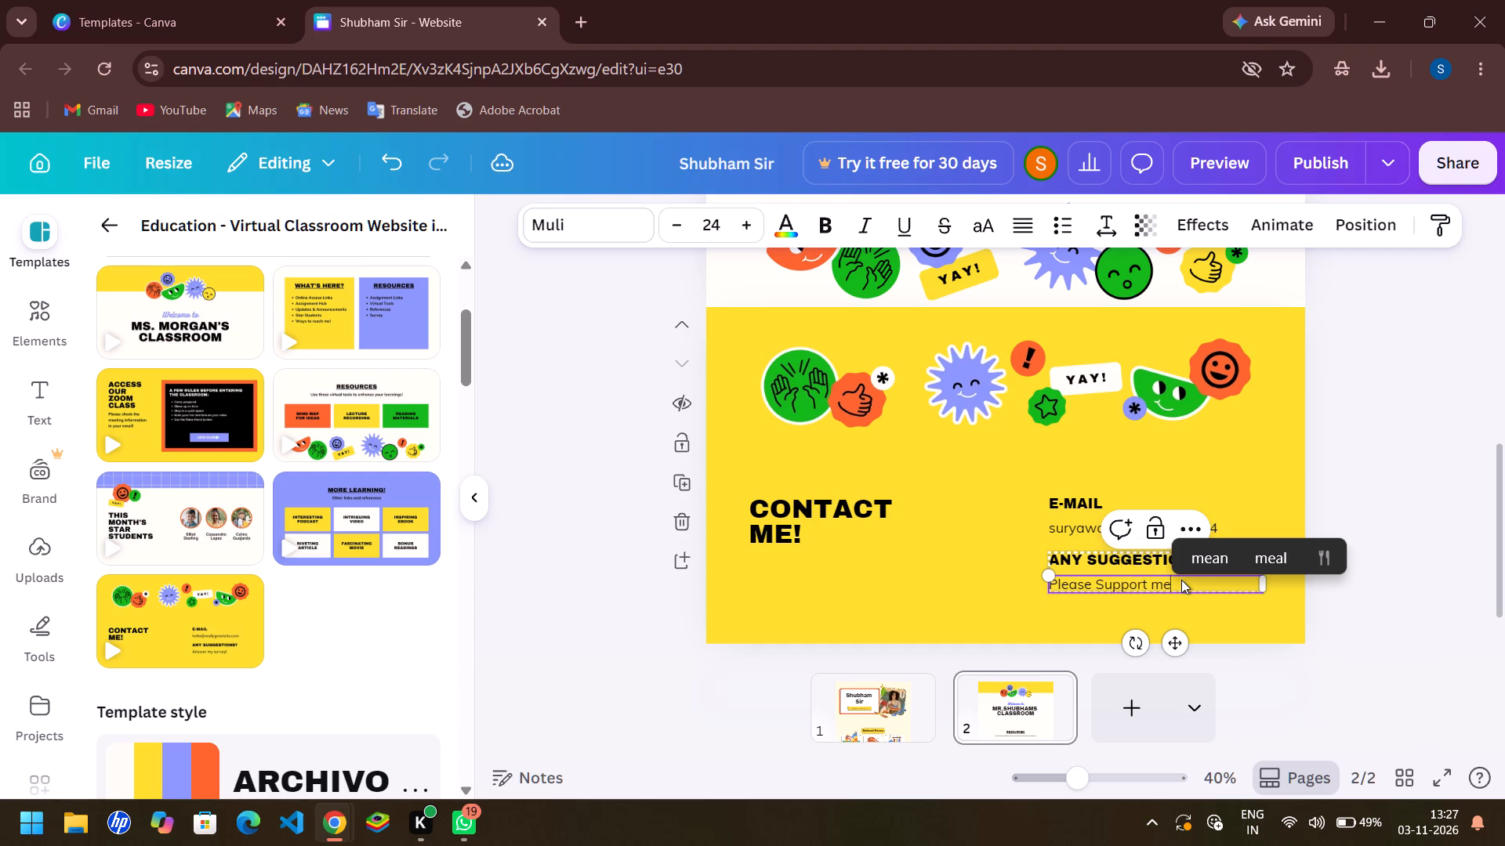
click(665, 631)
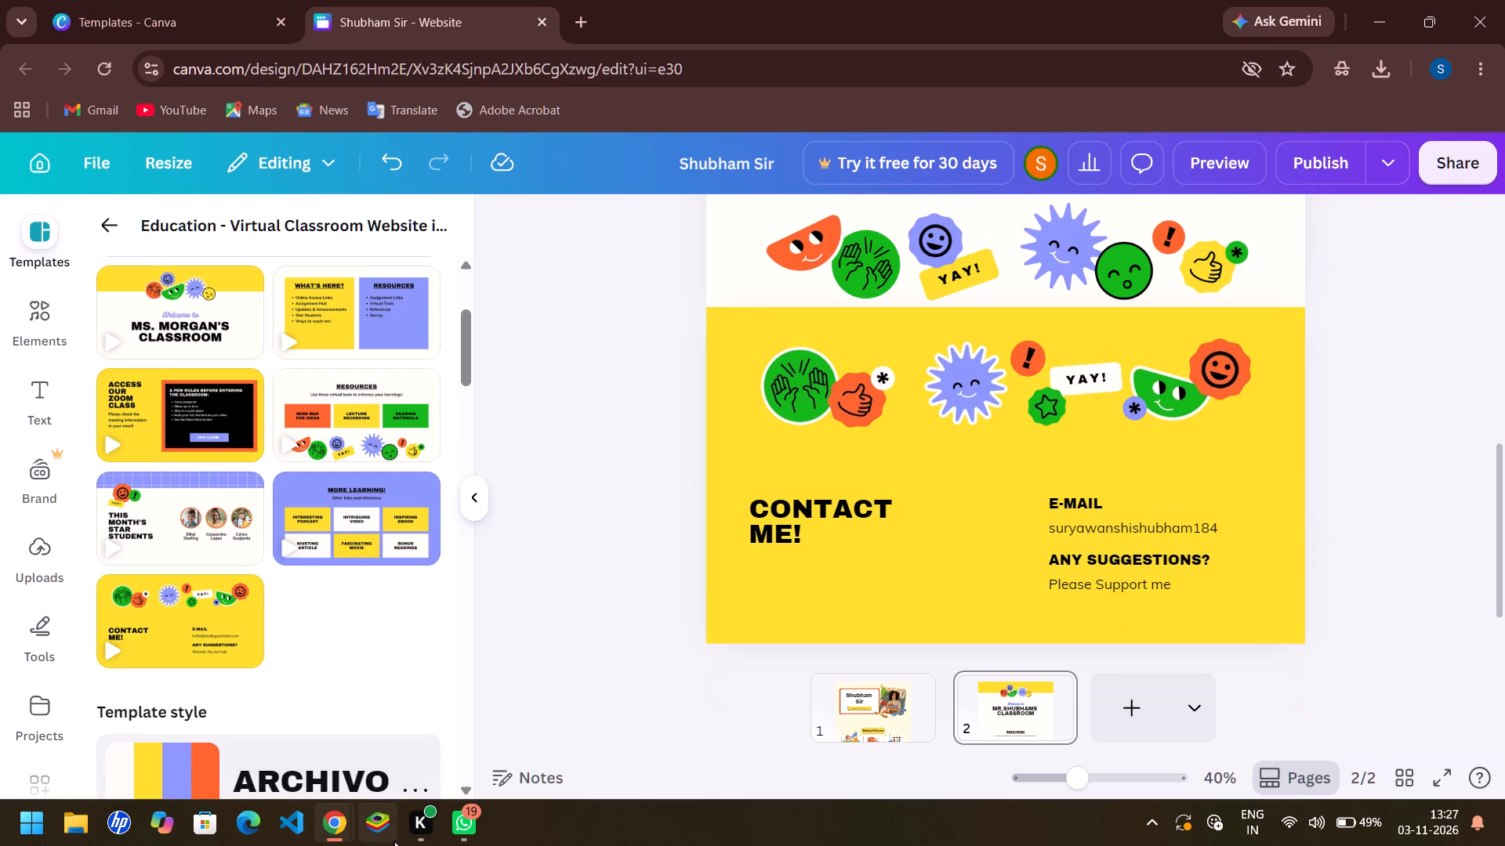
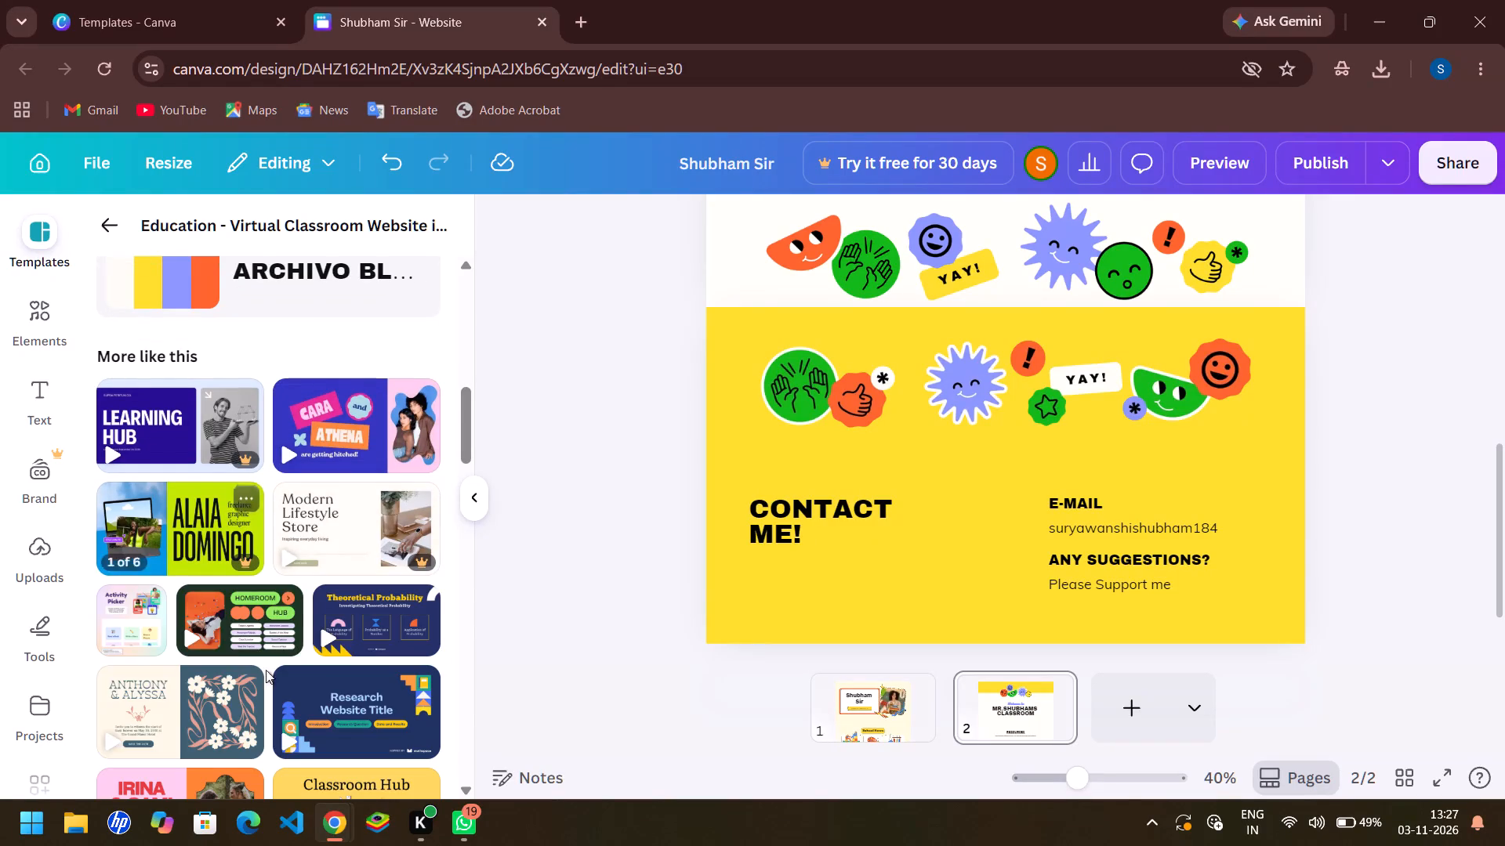
Browse the "More like this" templates suggested for the Virtual Classroom Website.
scroll(265, 569, down, 2)
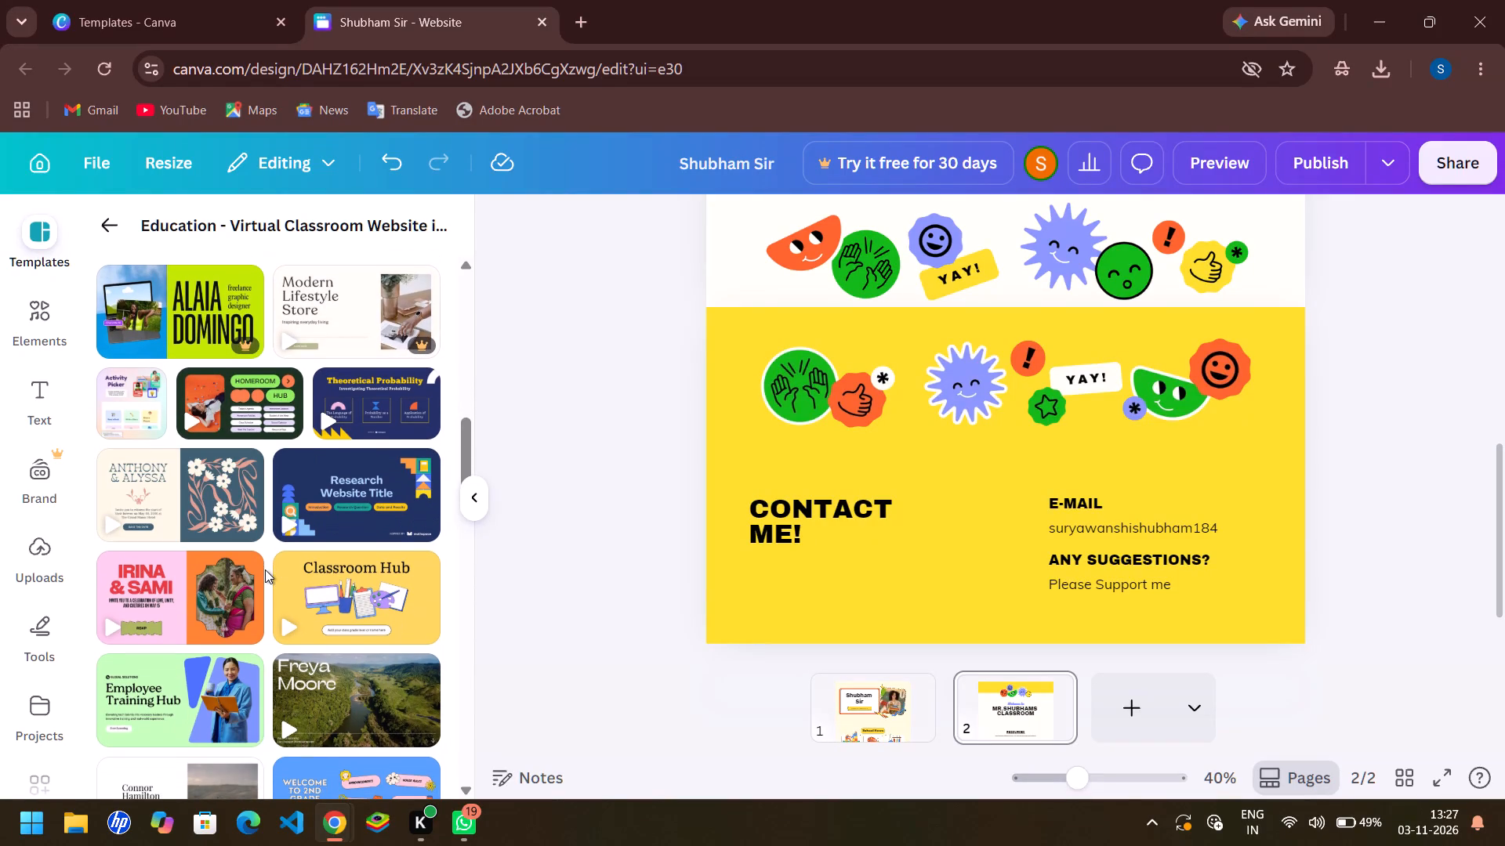
scroll(265, 569, down, 1)
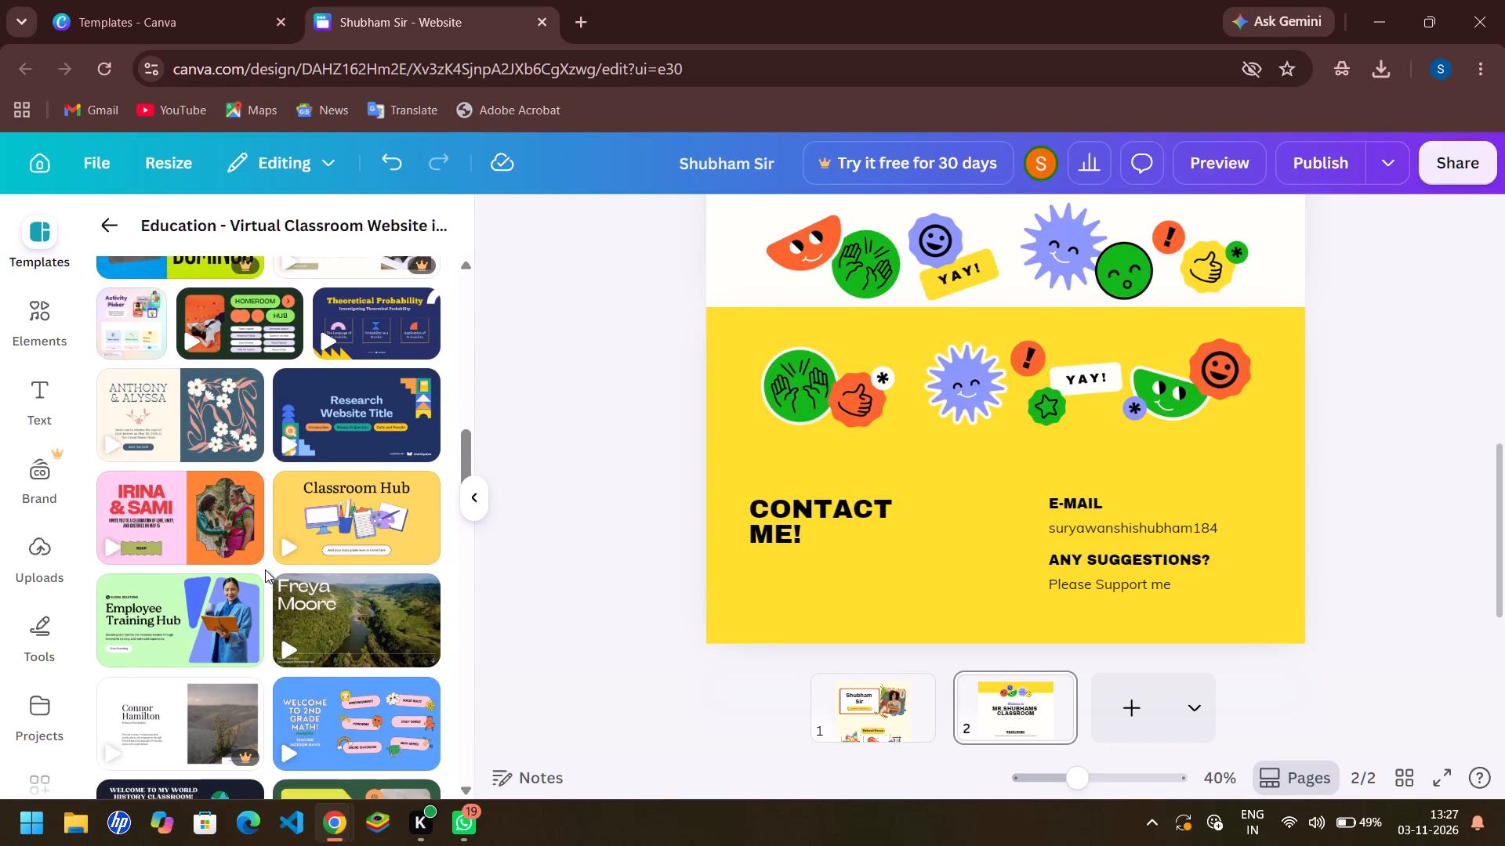
scroll(265, 569, down, 2)
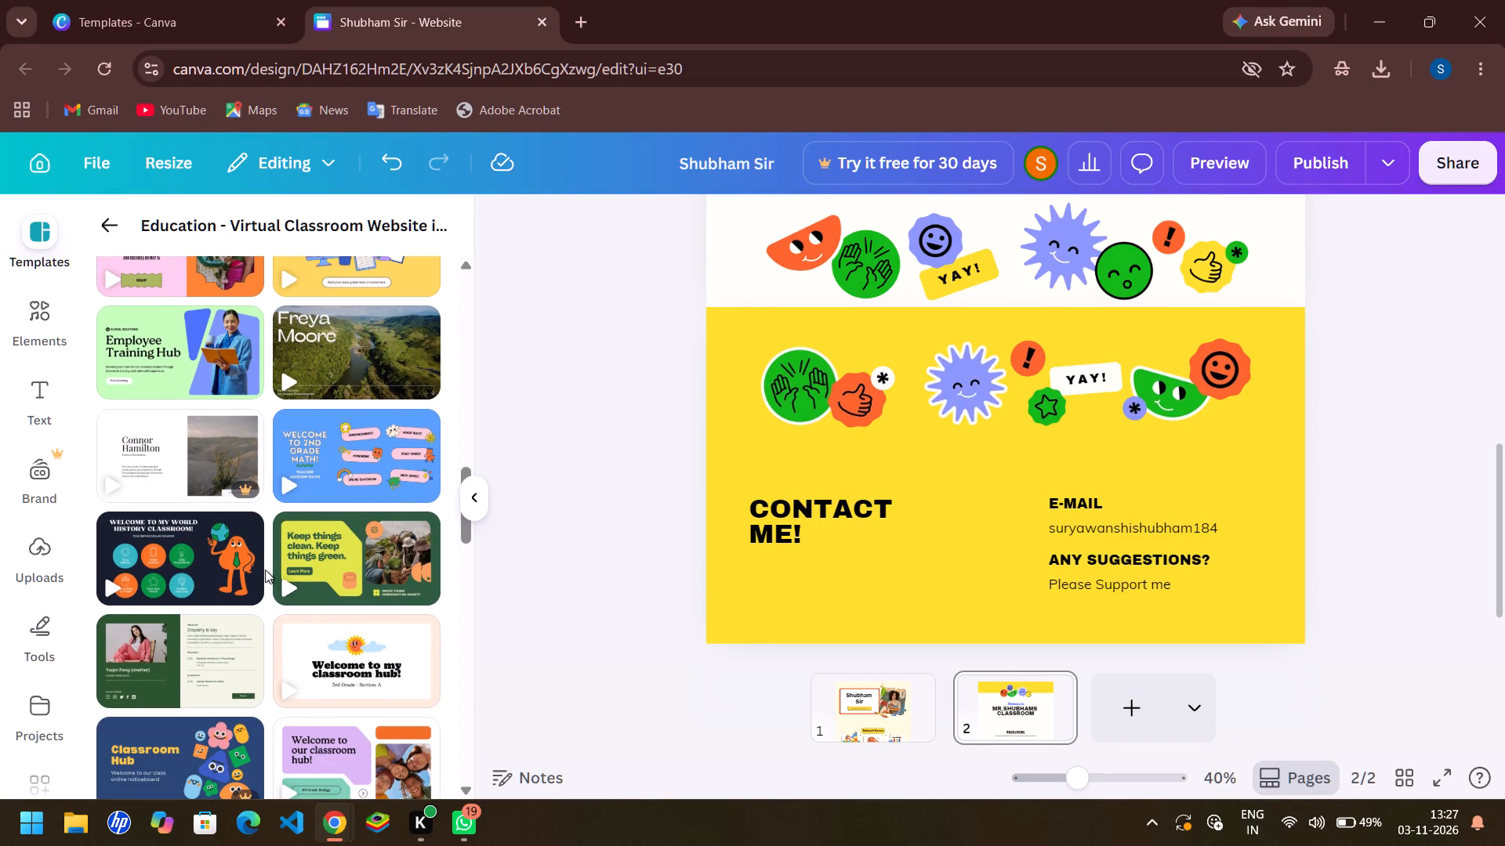
scroll(265, 569, down, 2)
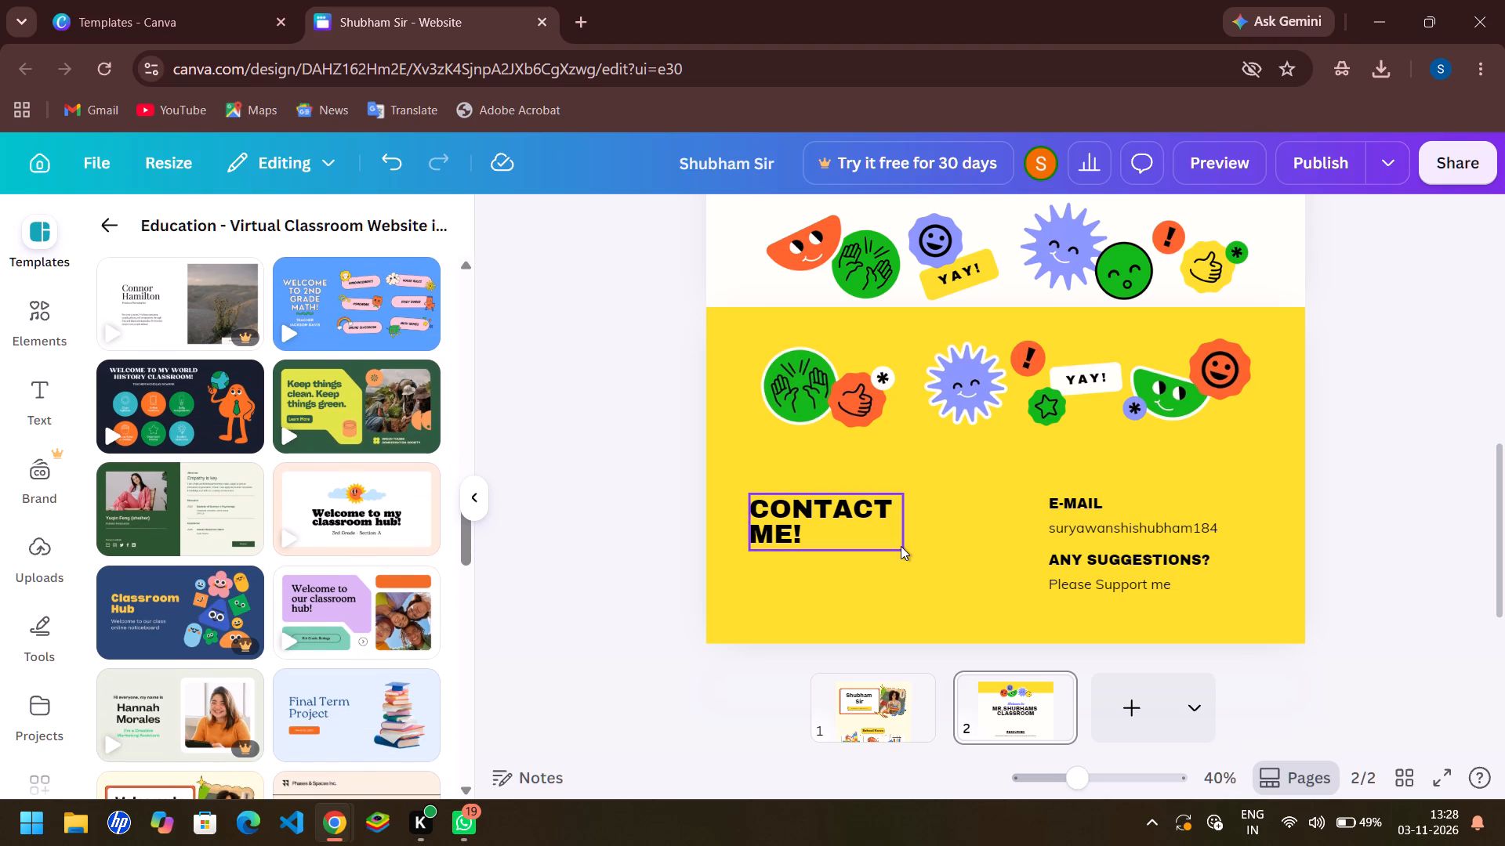
scroll(1013, 459, up, 8)
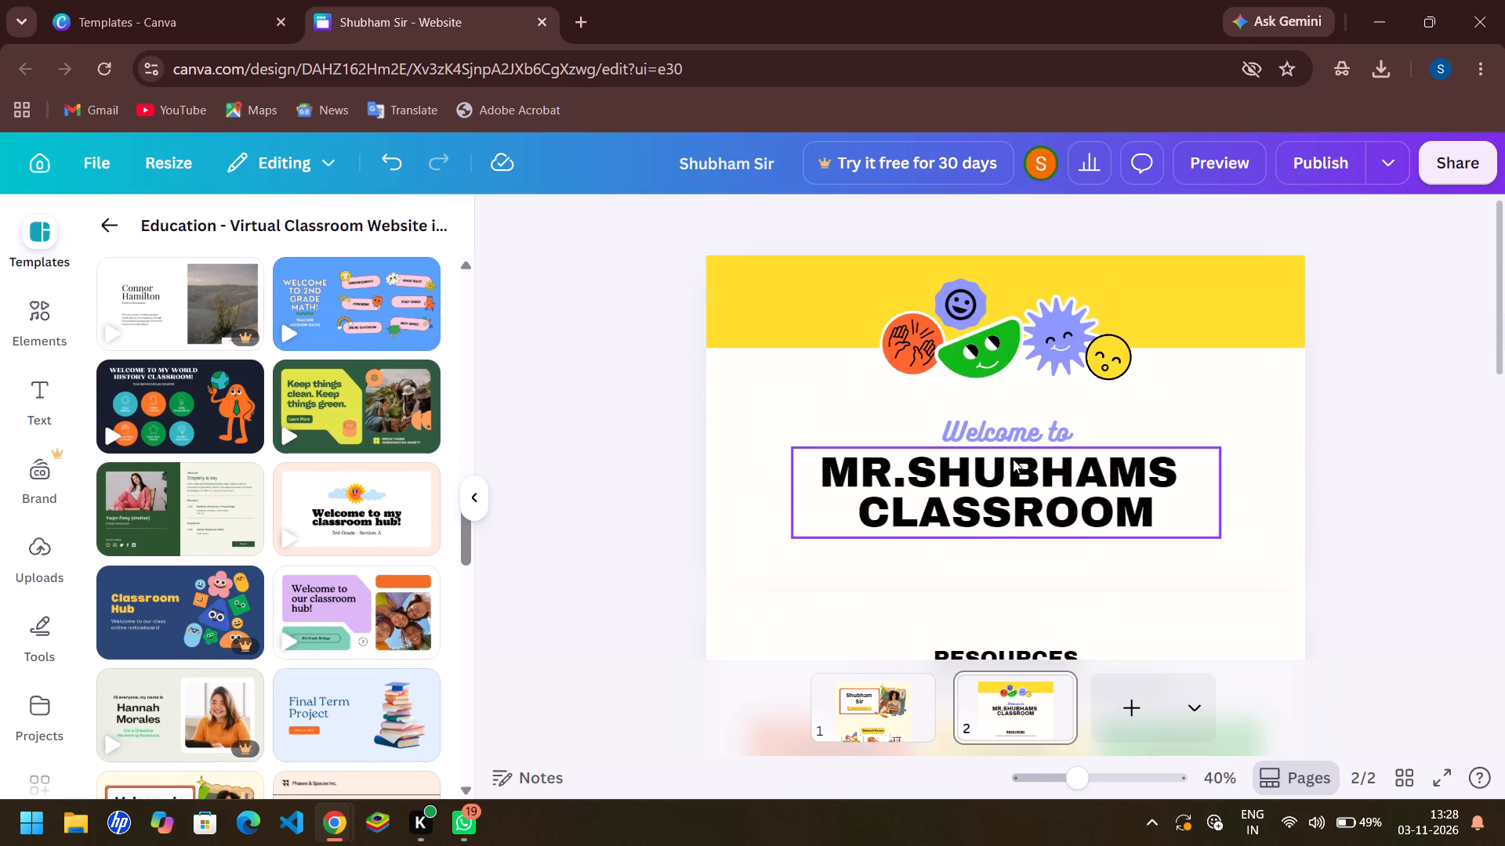
click(565, 517)
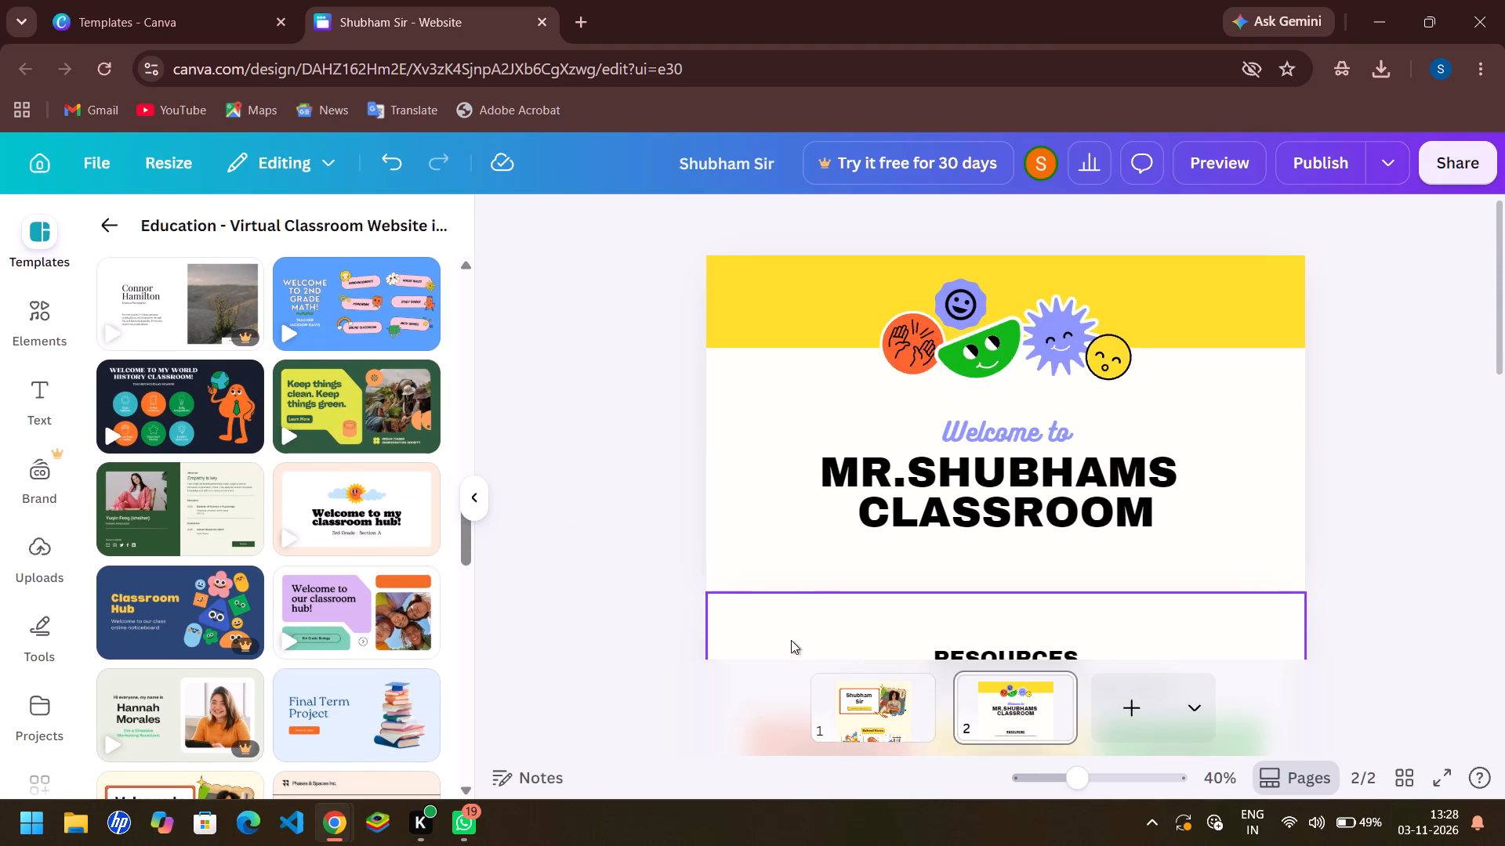
Lock the background of the "Welcome to Mr.Shubhams Classroom" section on page 2.
click(766, 544)
right_click(766, 544)
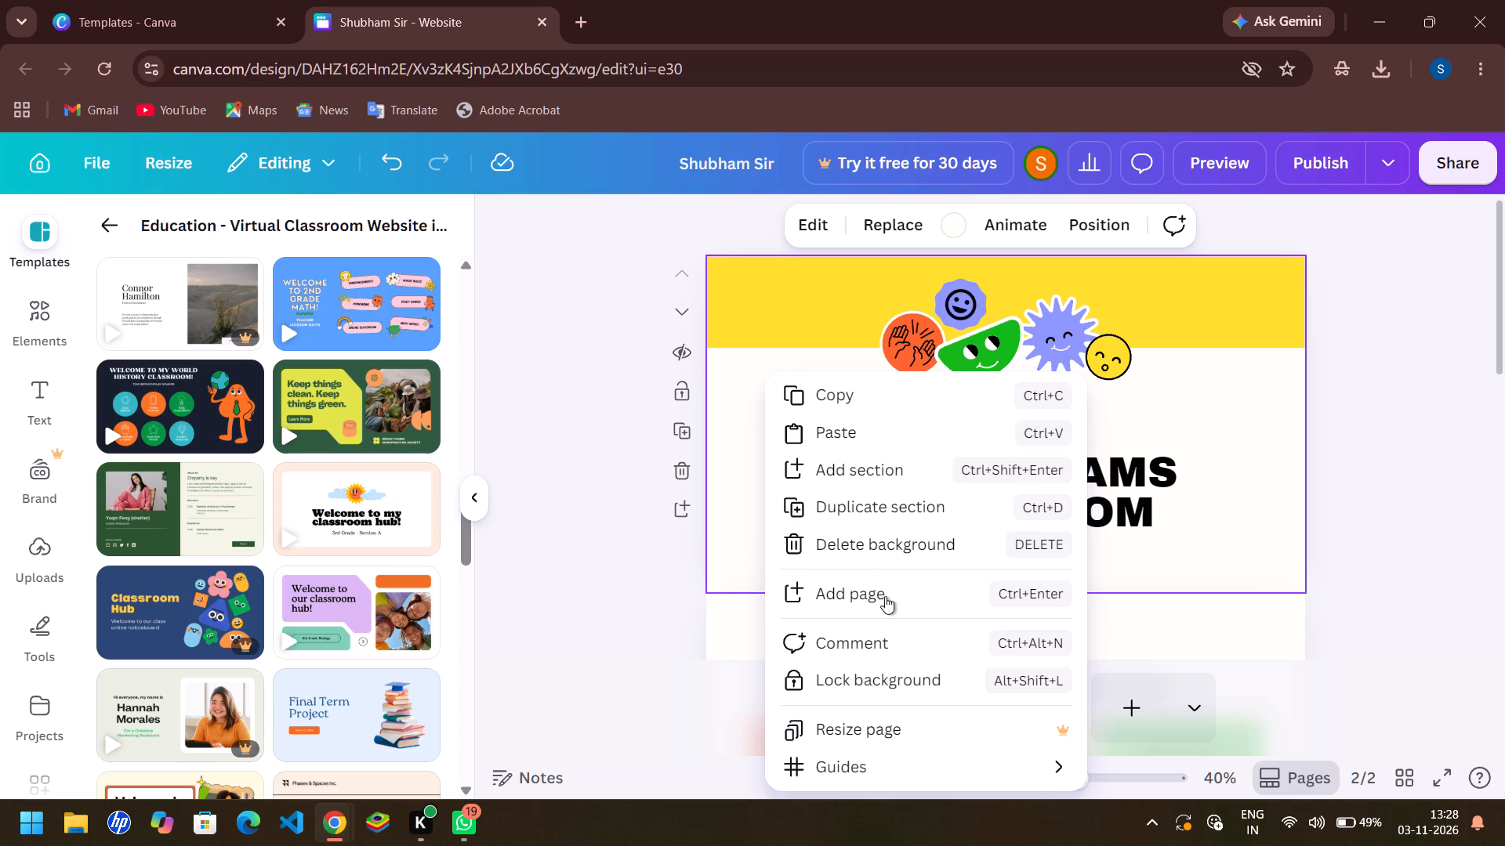
scroll(890, 678, down, 2)
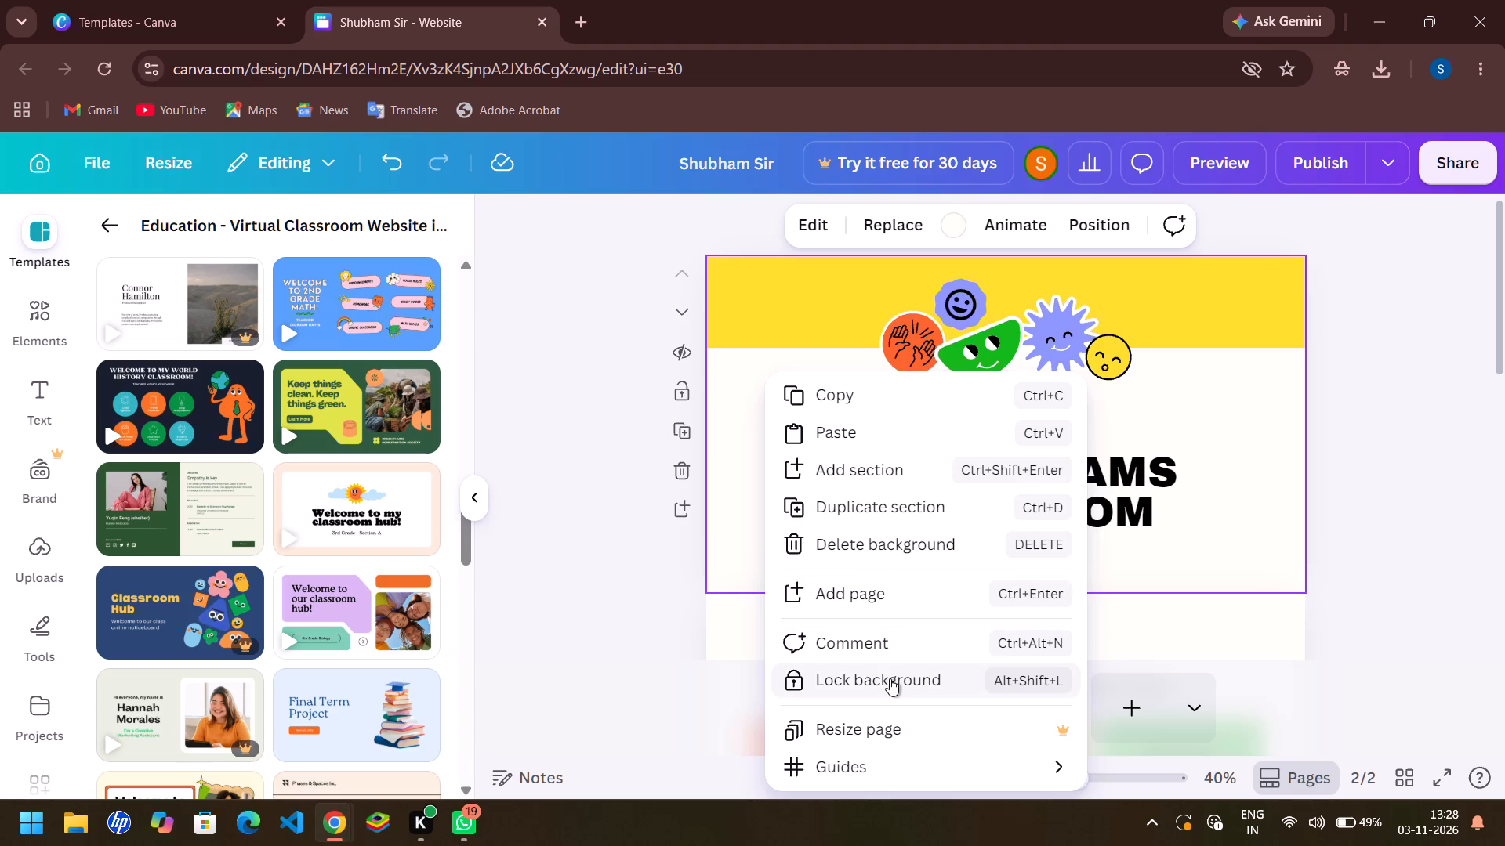
click(890, 678)
click(633, 602)
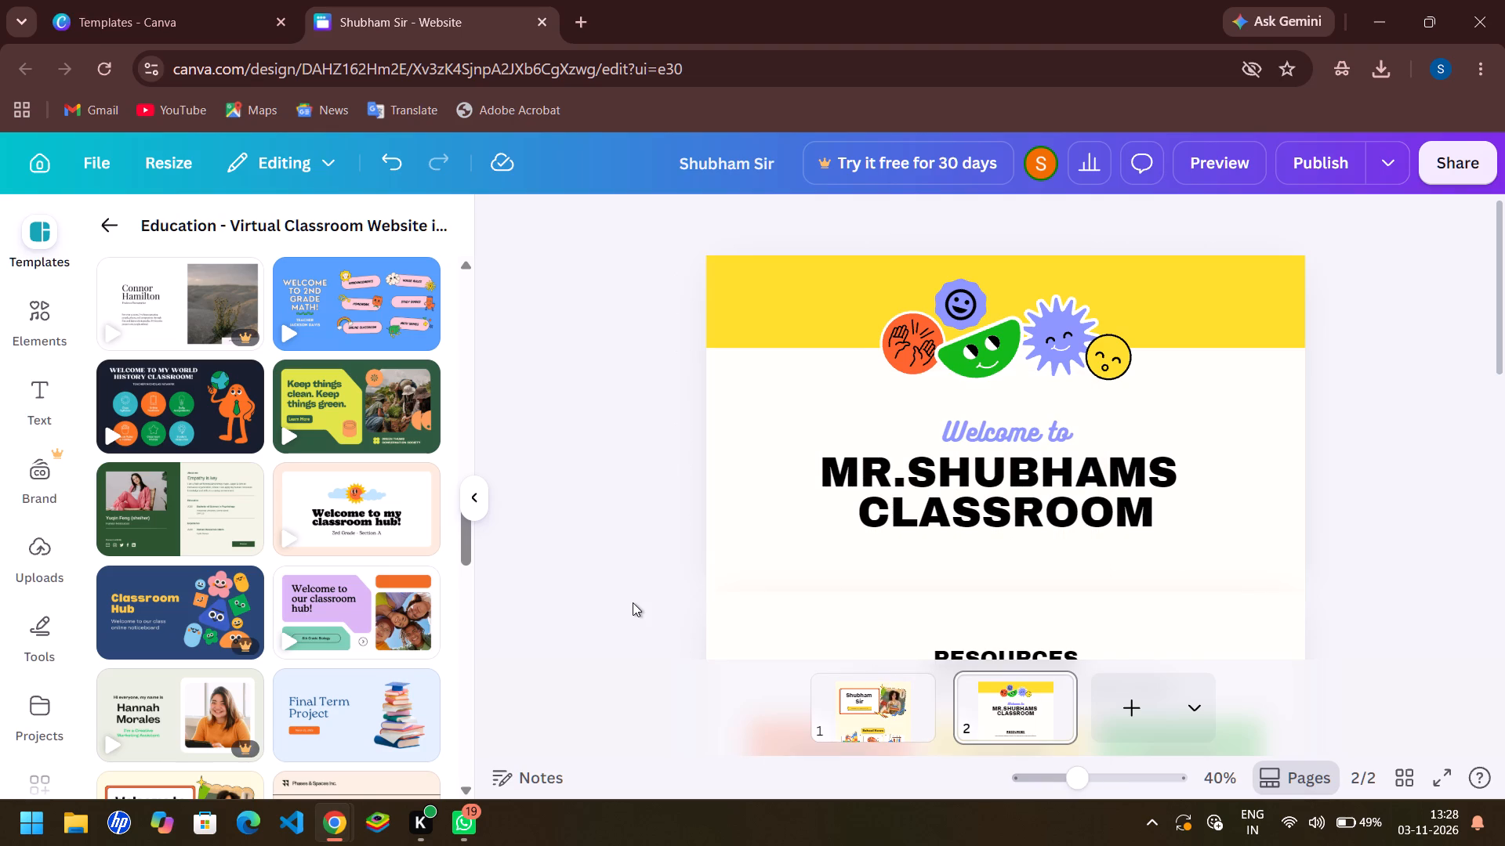
Add a blank third page to the website after page 2.
scroll(1090, 567, down, 3)
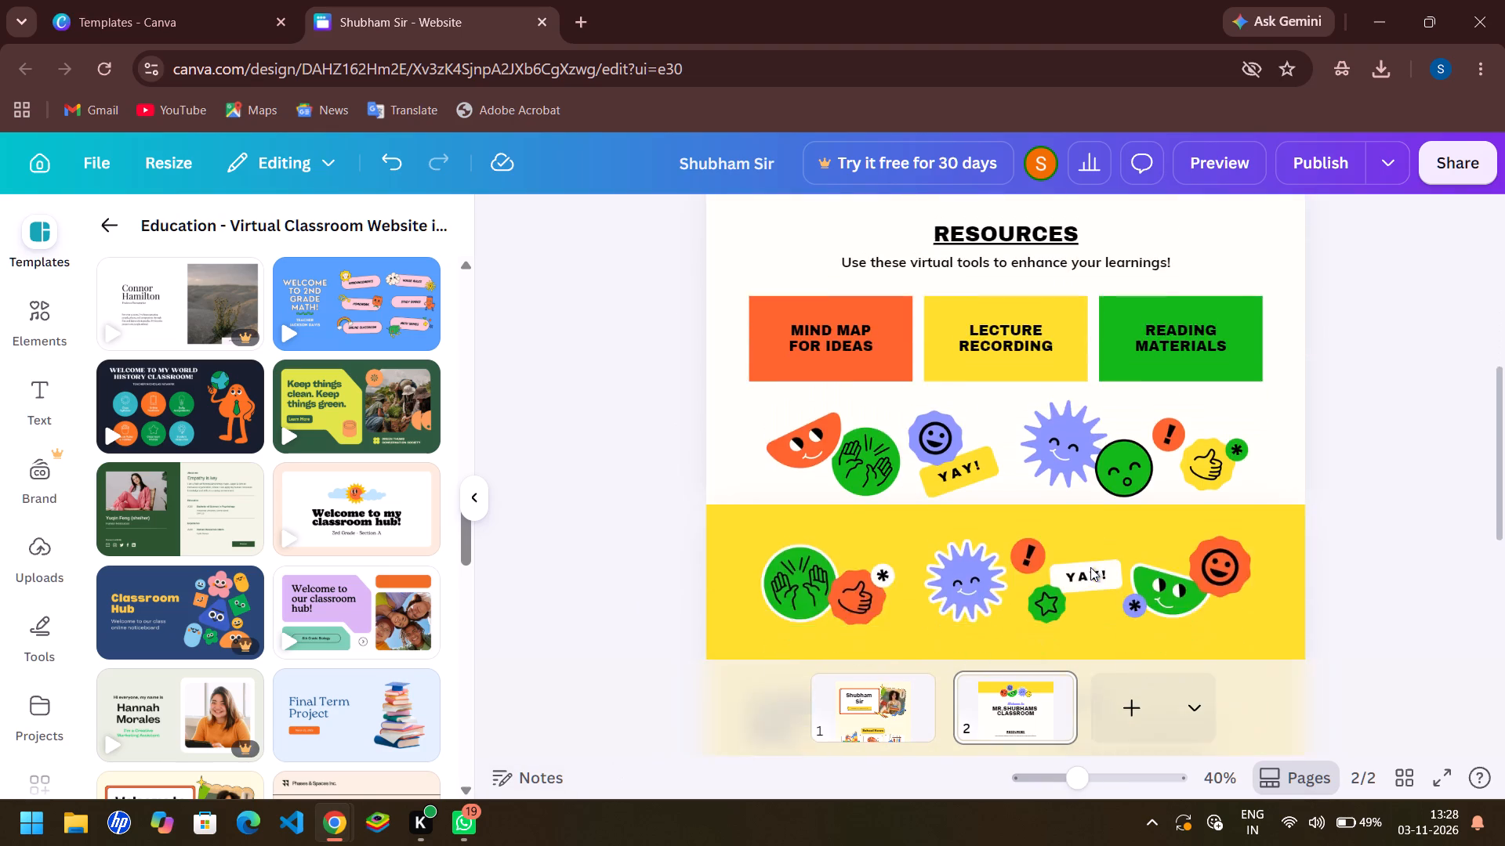
scroll(1090, 567, down, 2)
click(1118, 710)
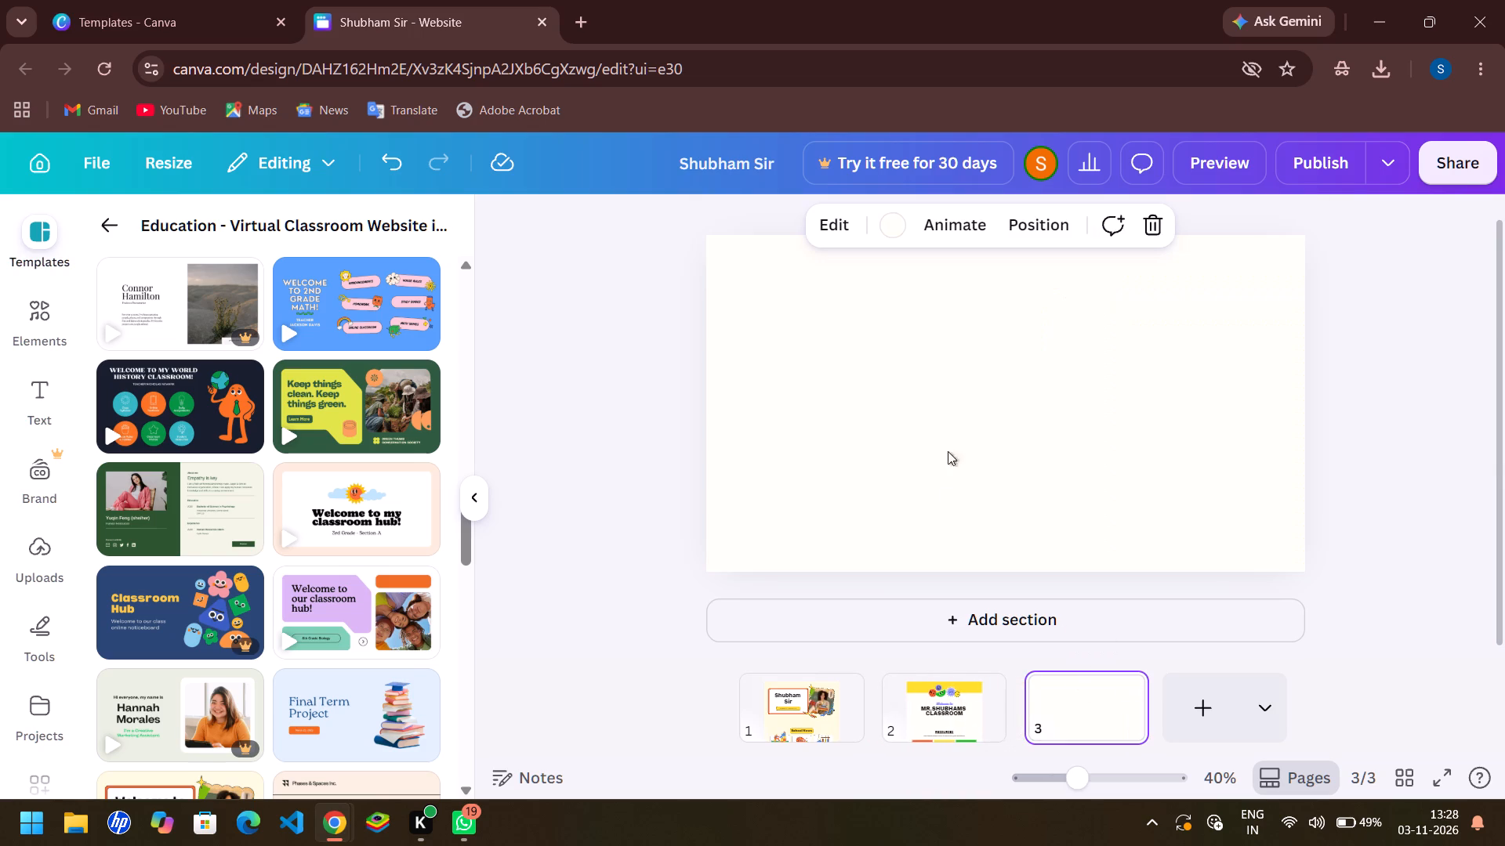
scroll(992, 407, down, 1)
scroll(992, 407, up, 2)
Open the website preview and examine how the blank third page looks in the mobile layout.
click(1215, 171)
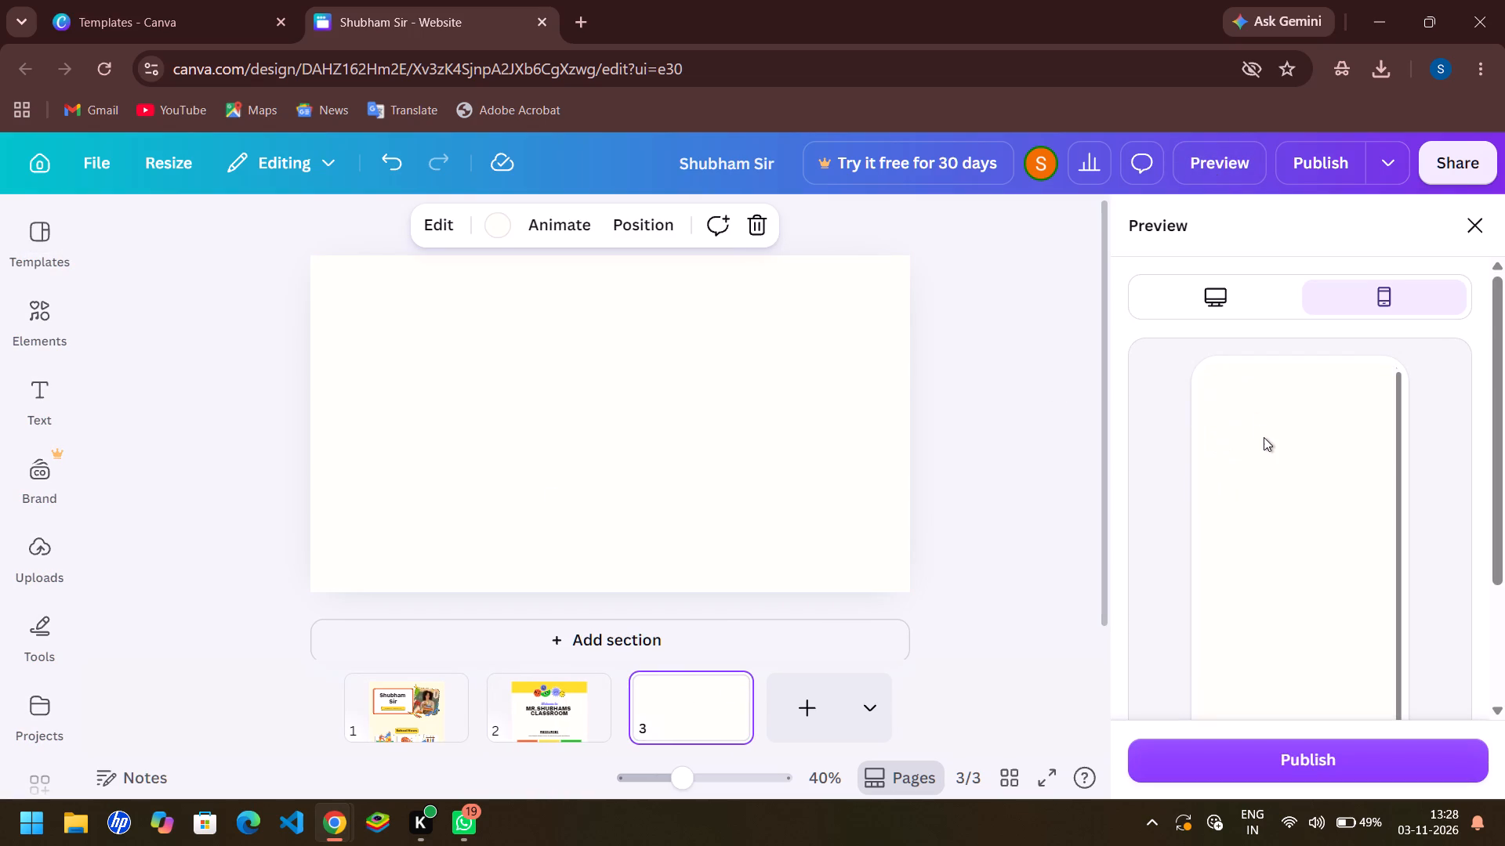
scroll(1234, 550, down, 6)
scroll(1234, 550, up, 8)
scroll(1234, 550, down, 5)
scroll(1234, 550, up, 4)
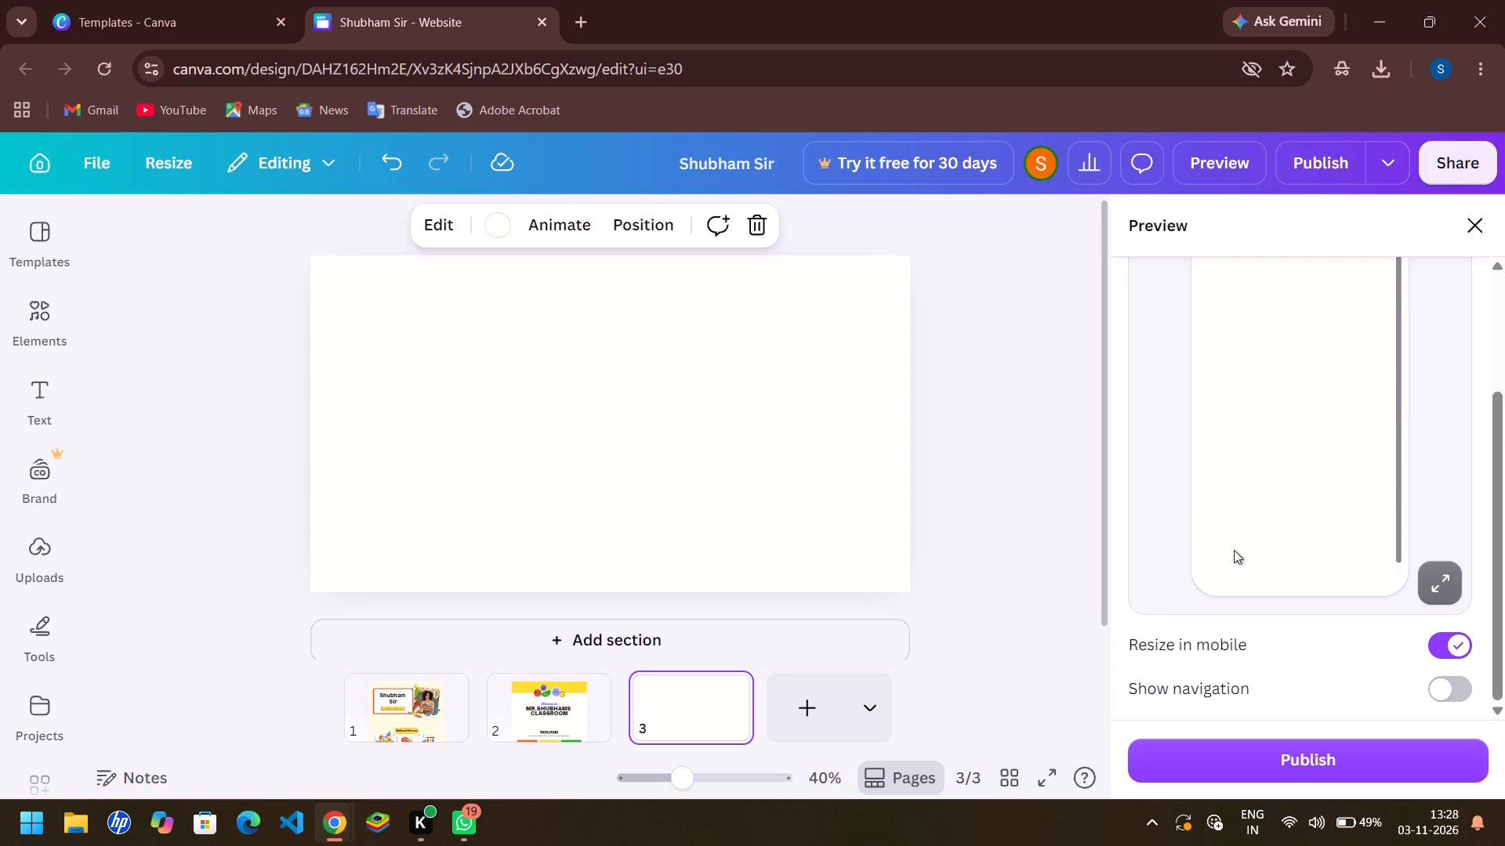
scroll(1242, 464, up, 4)
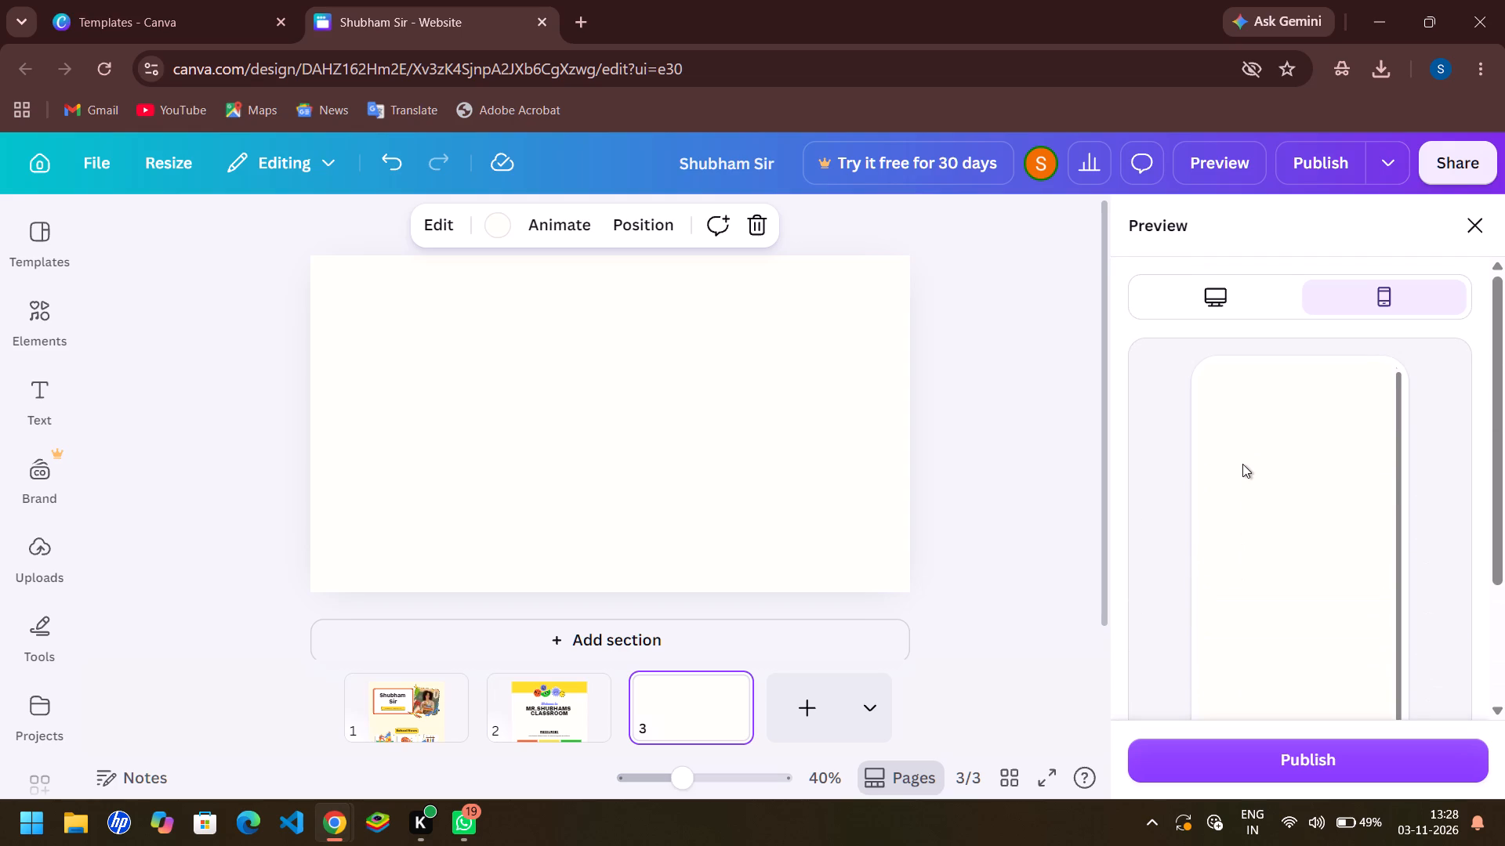
scroll(1242, 464, up, 2)
Turn on Show navigation for the website in the preview settings.
click(1362, 313)
scroll(1328, 501, down, 6)
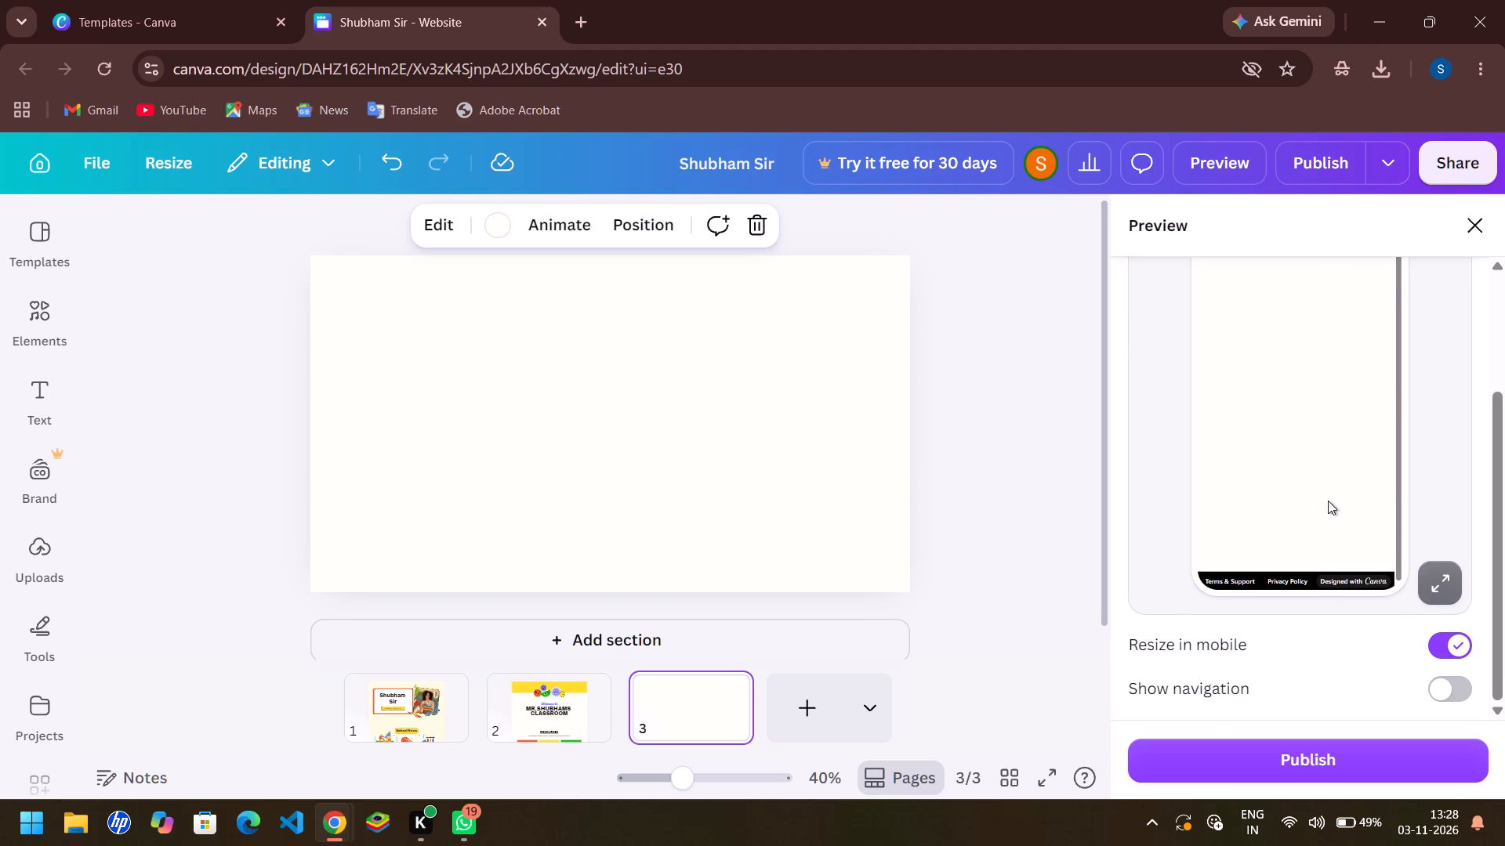
click(1459, 685)
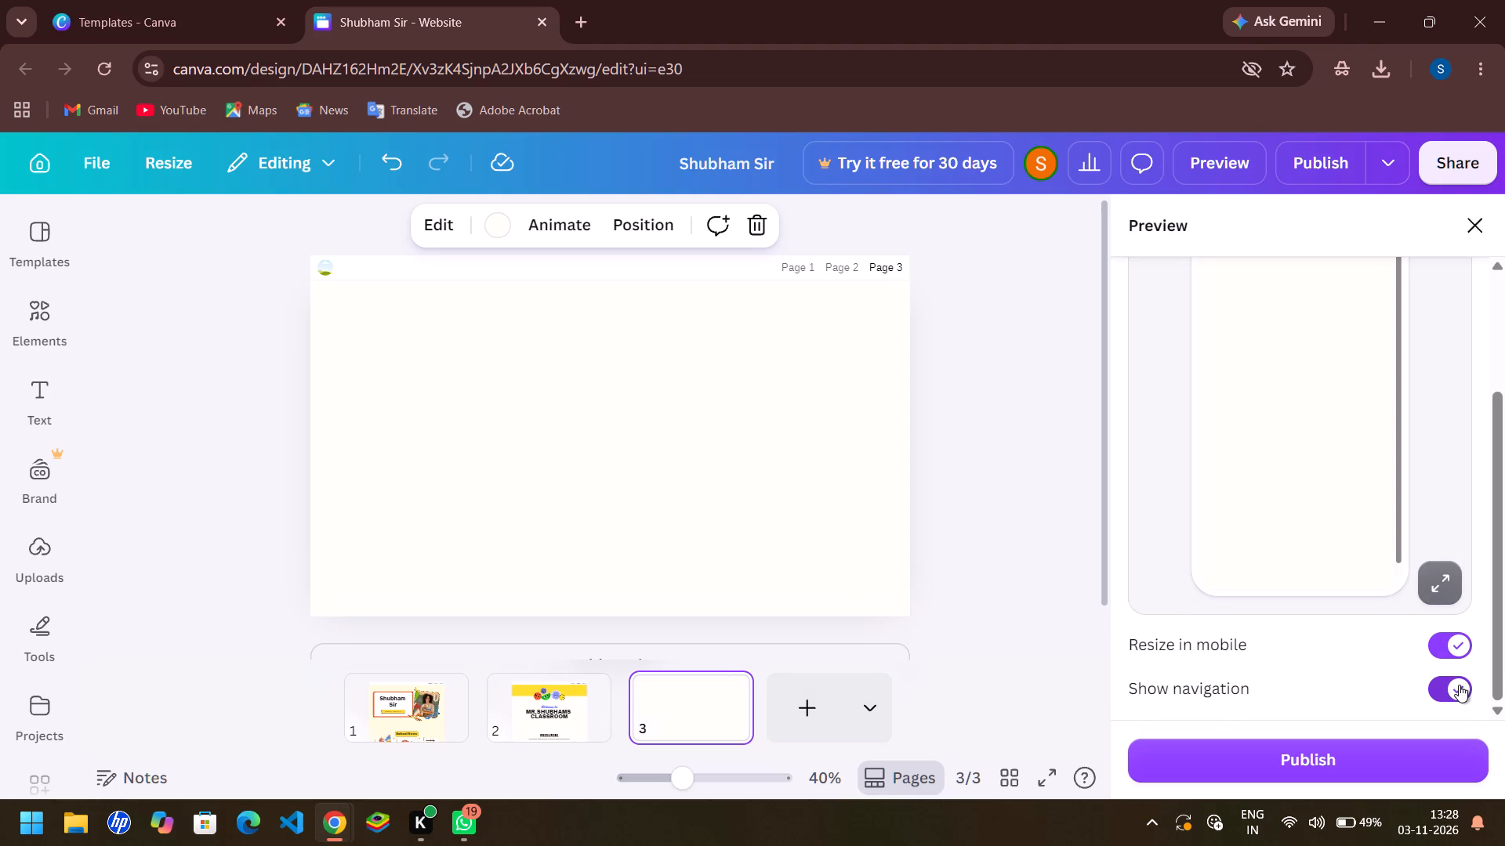
scroll(1375, 630, up, 2)
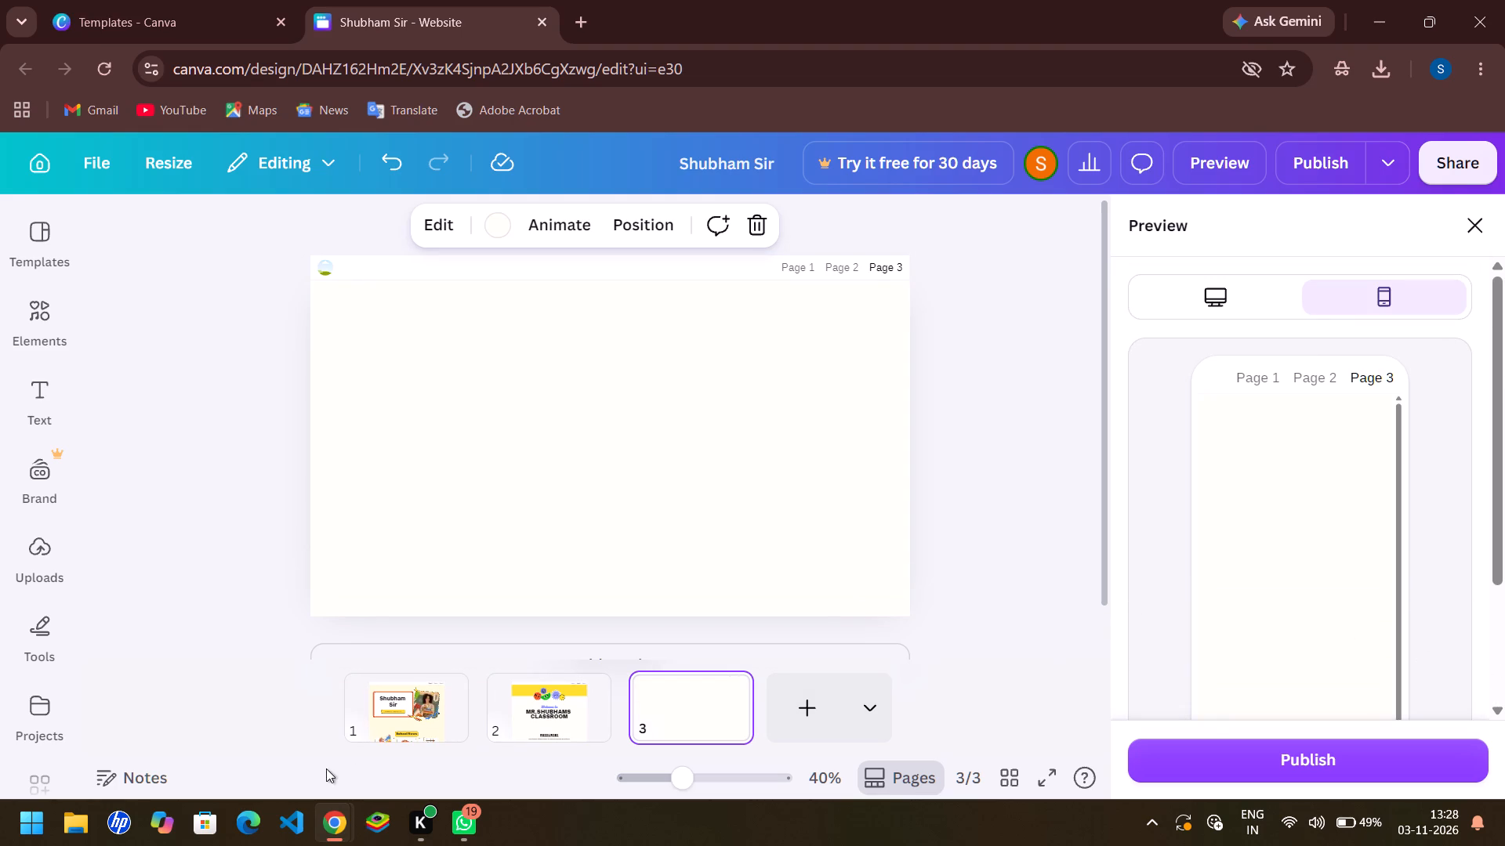
Switch to page 1 and examine its full mobile preview, from the title section to the end of the page.
click(422, 697)
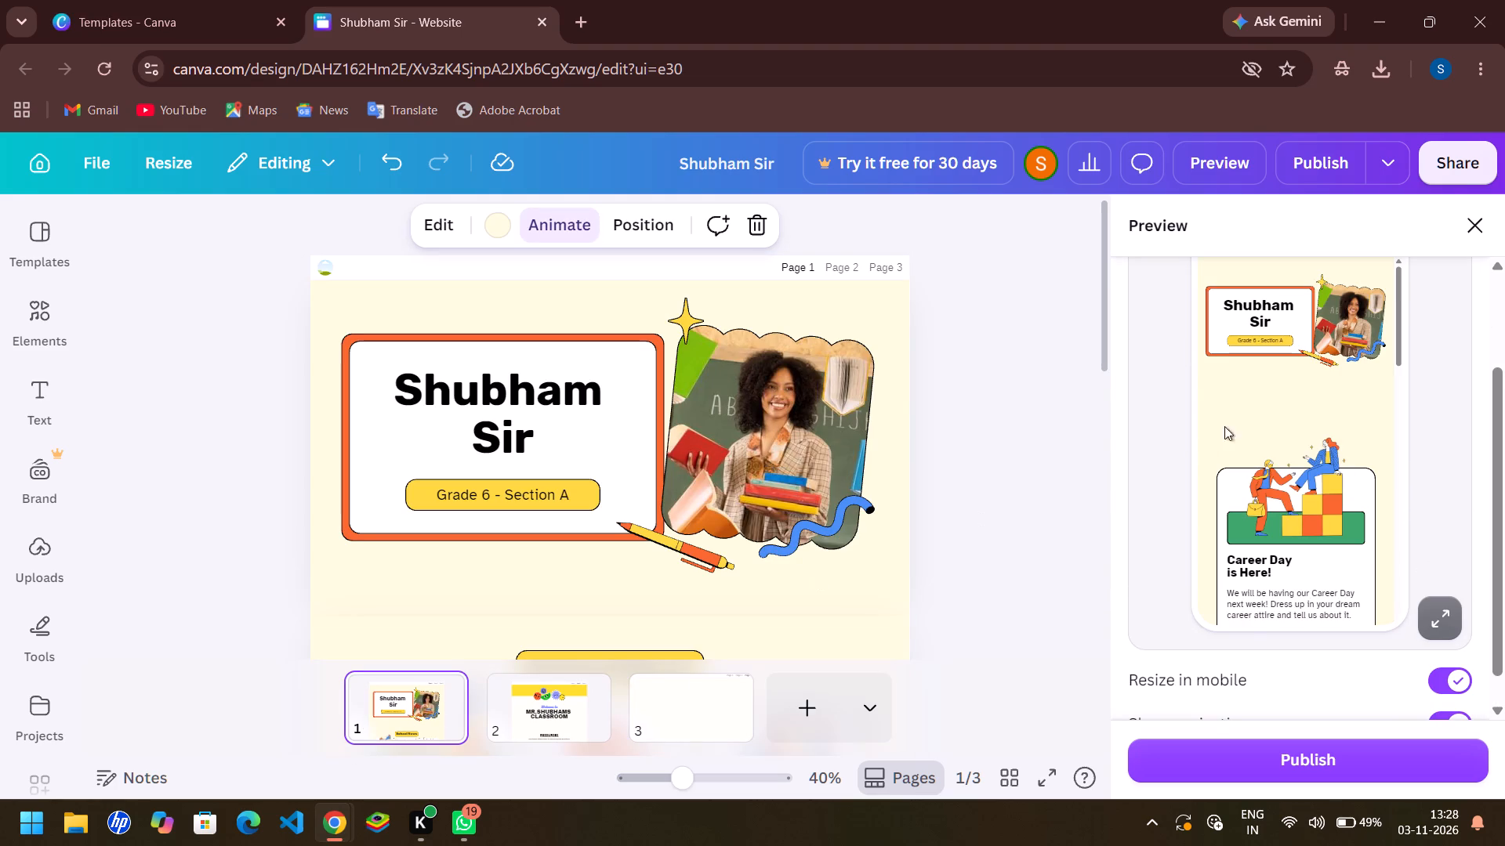
scroll(1271, 347, down, 2)
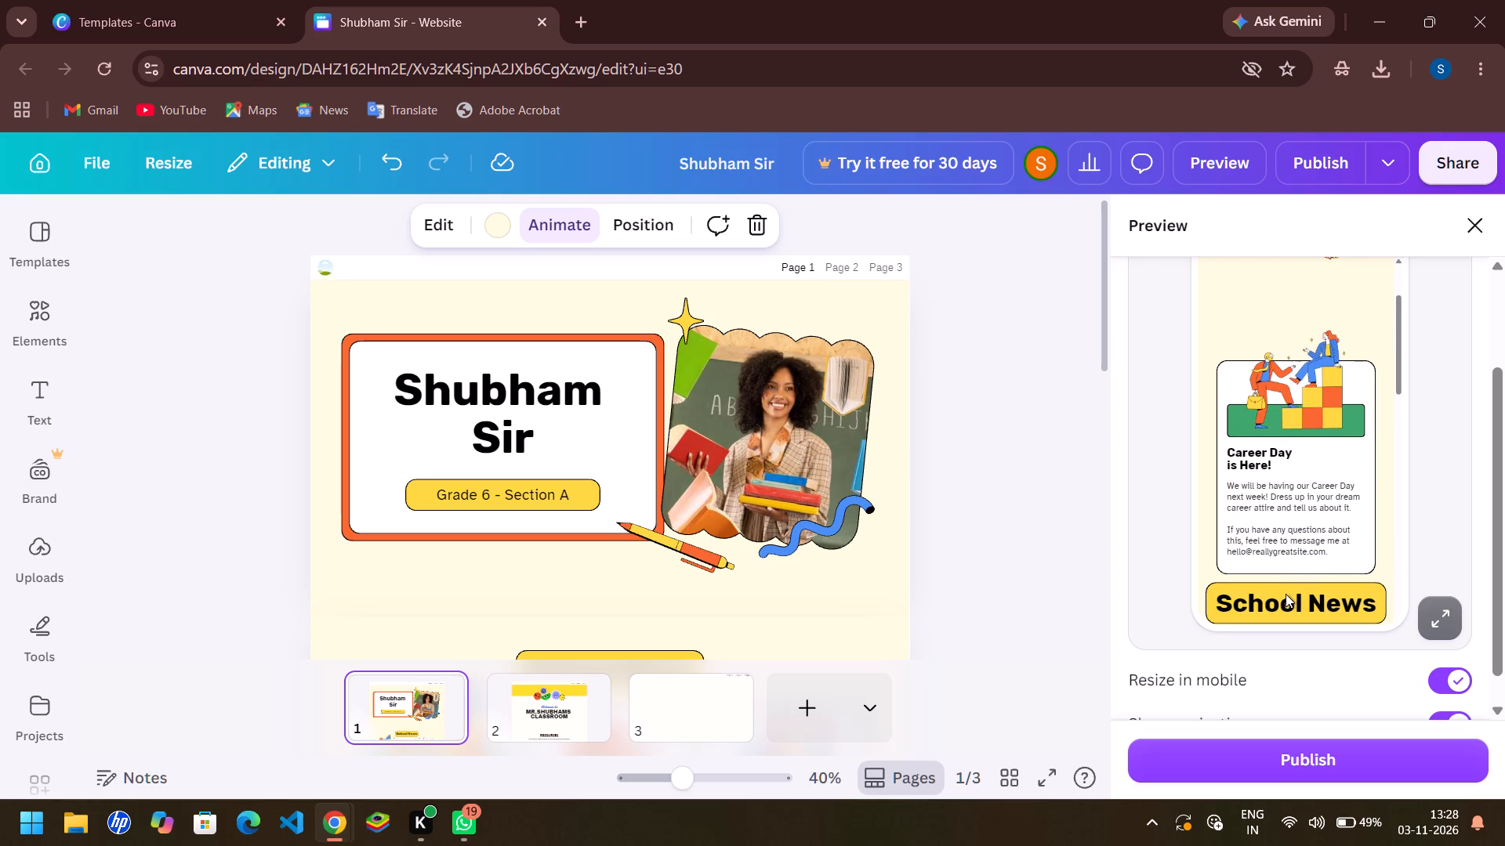
click(1286, 594)
scroll(1286, 594, down, 6)
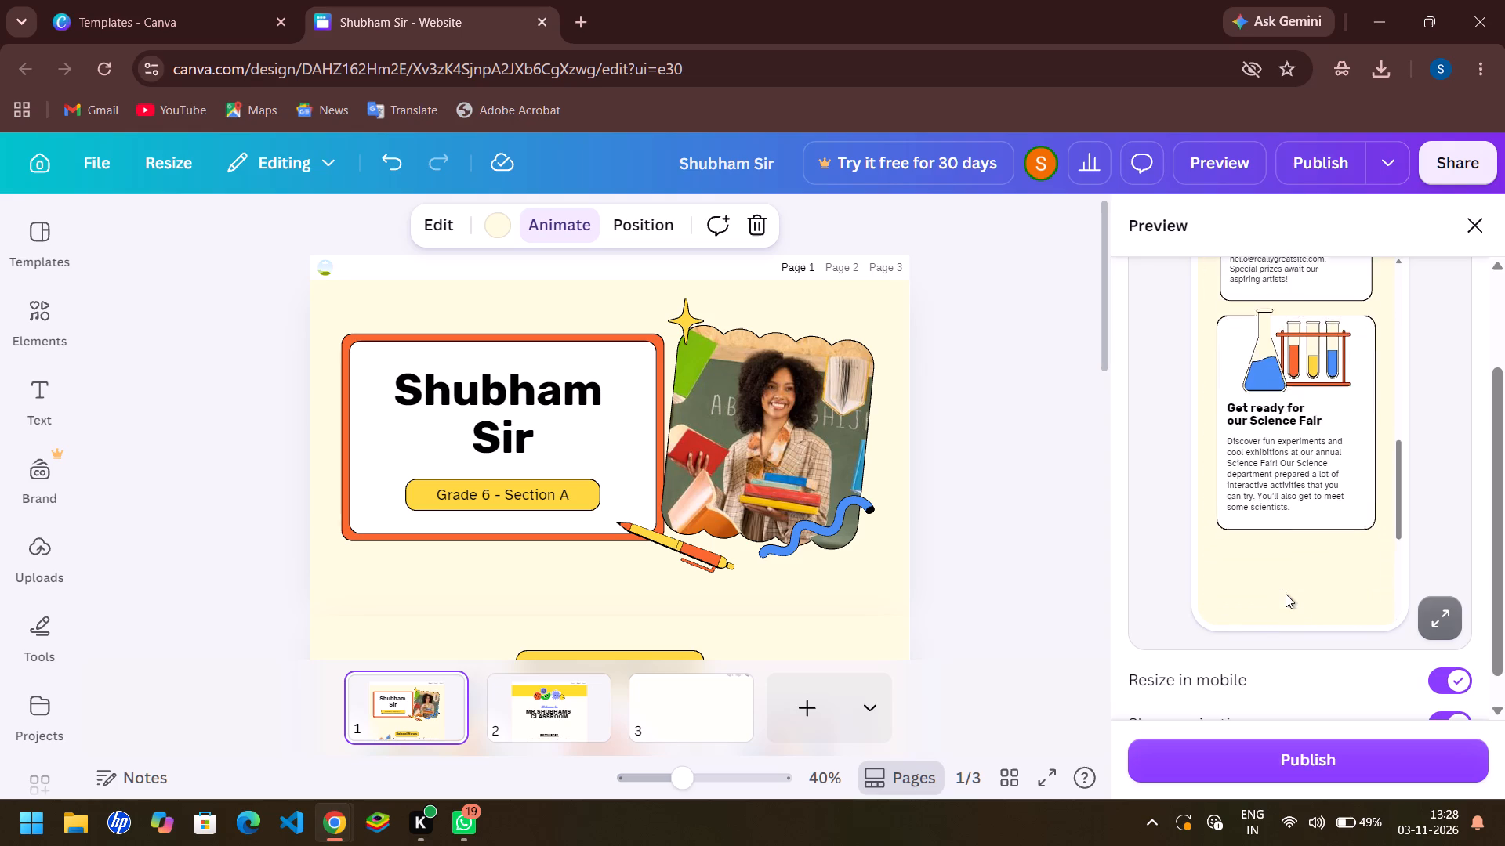
scroll(1286, 594, down, 3)
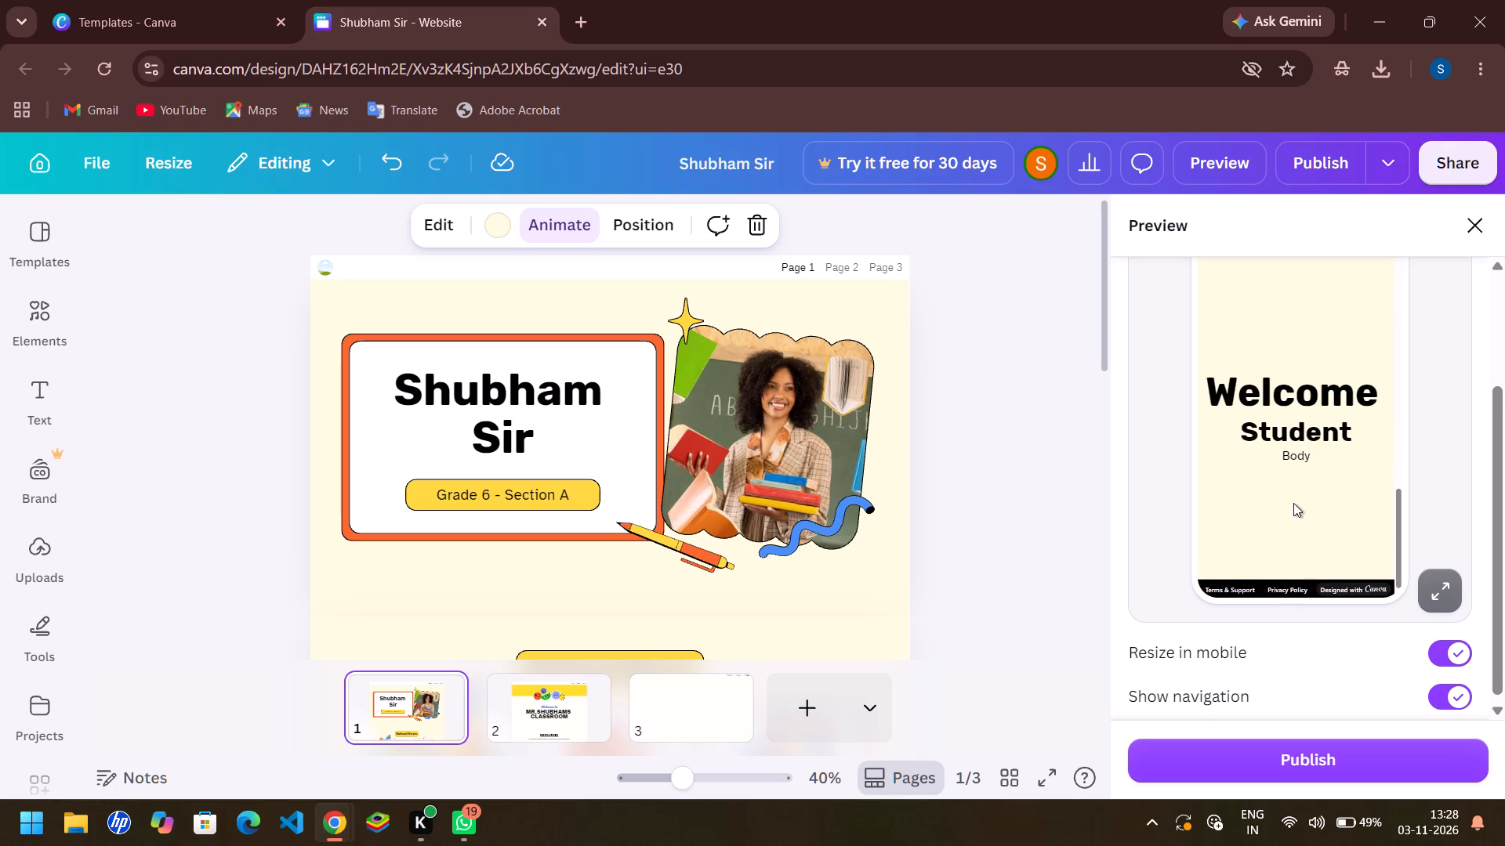
scroll(1293, 503, down, 2)
scroll(1293, 503, up, 10)
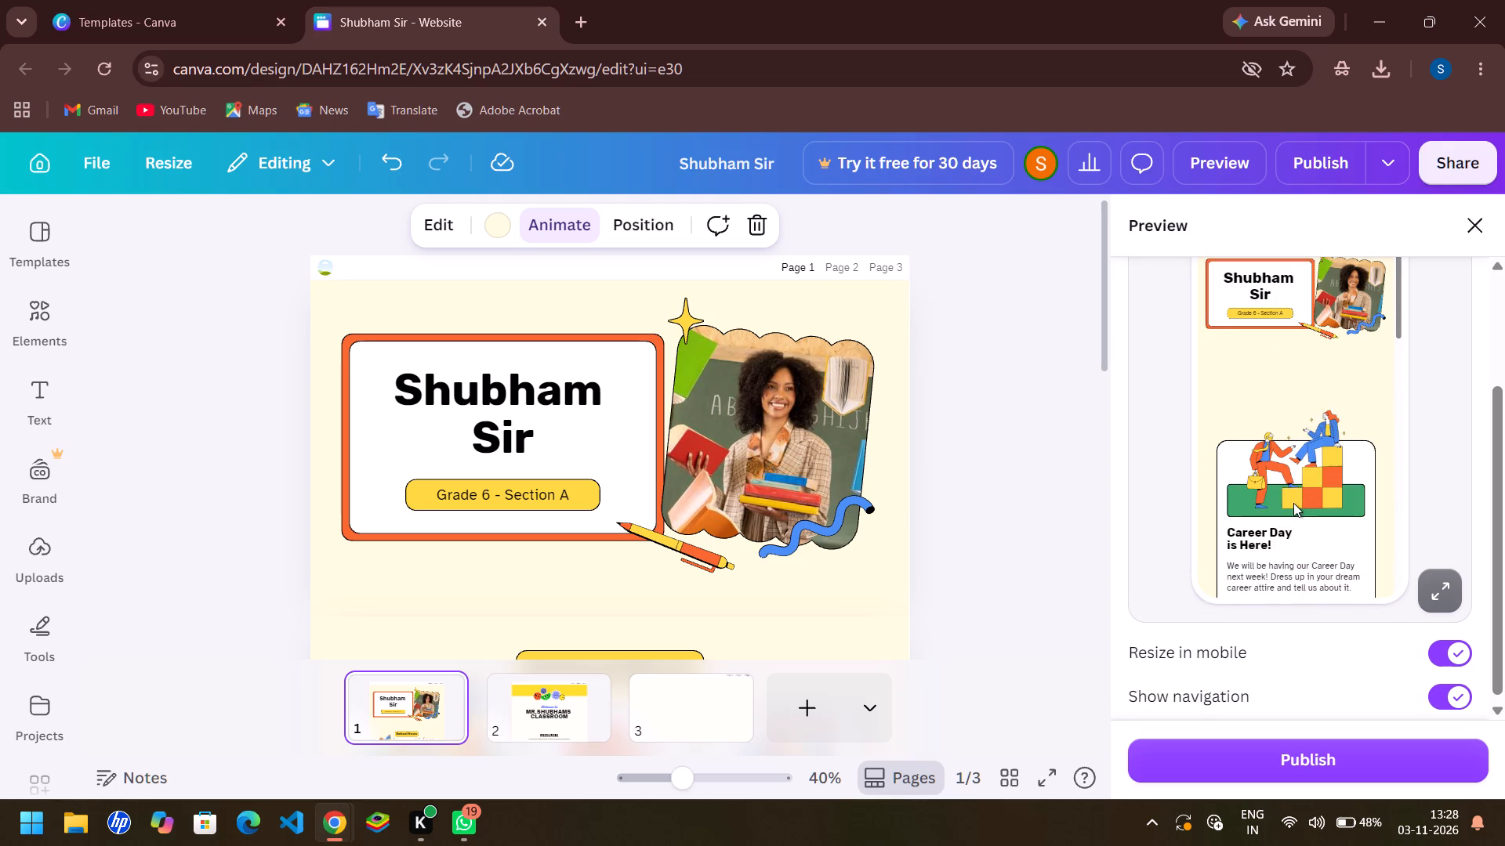
scroll(1293, 503, up, 4)
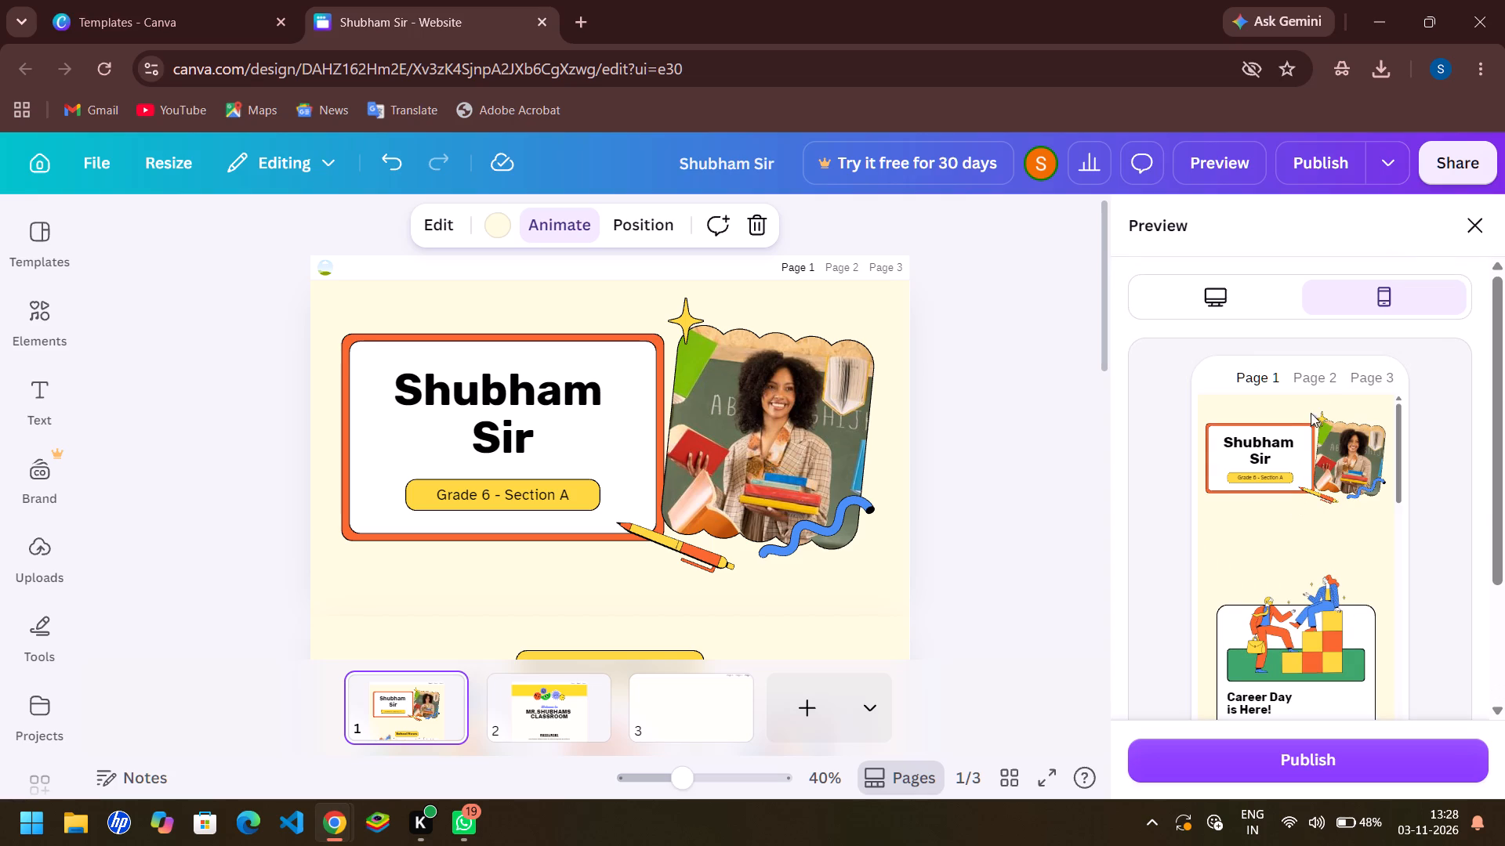
Try to open Page 2 and Page 3 from the mobile preview's navigation bar, and check the preview content.
click(1314, 368)
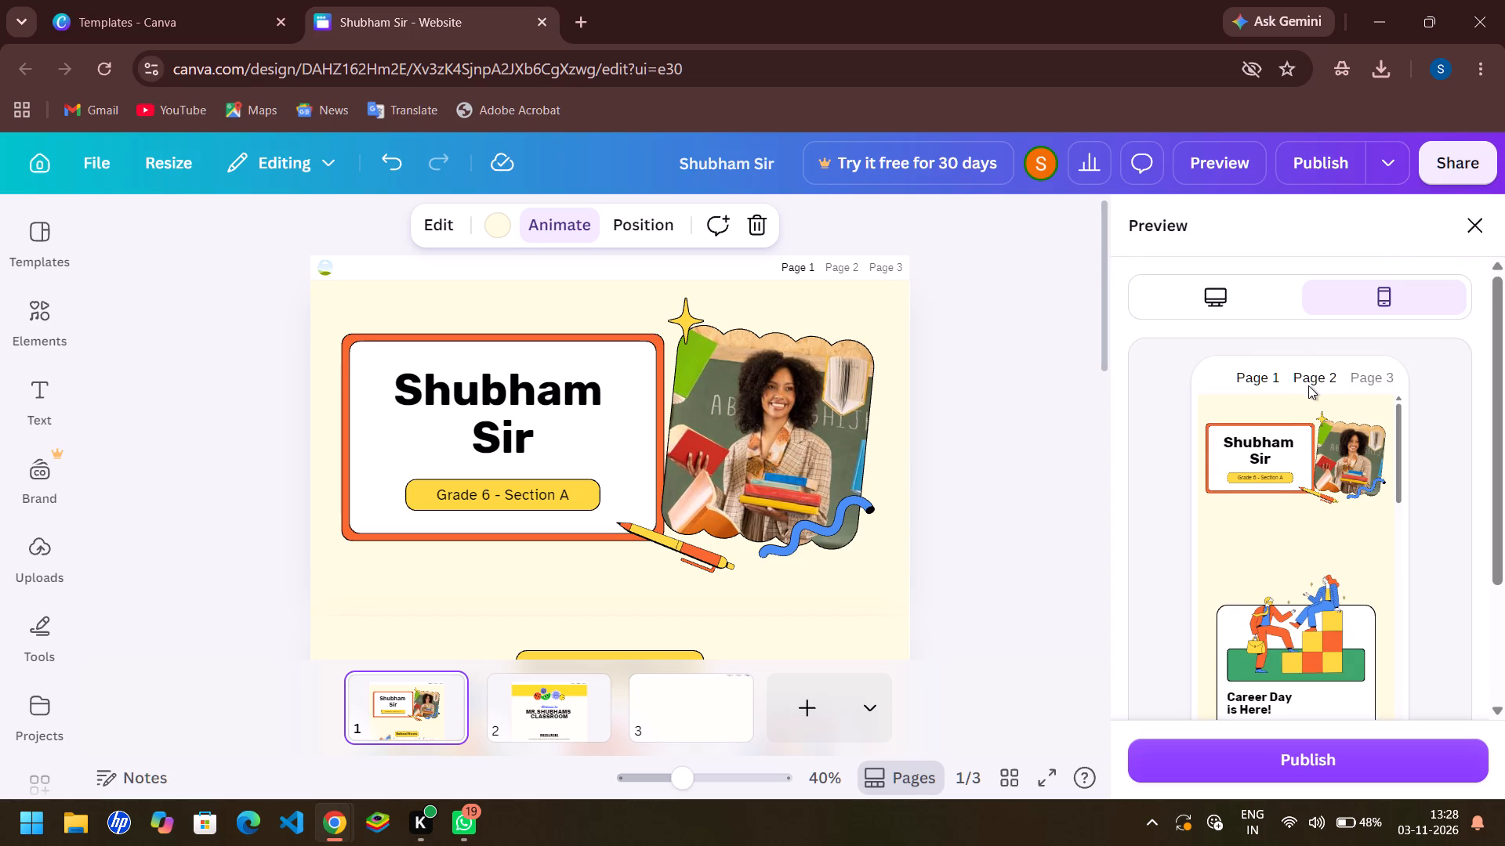
click(1308, 385)
click(1358, 387)
scroll(1269, 441, down, 8)
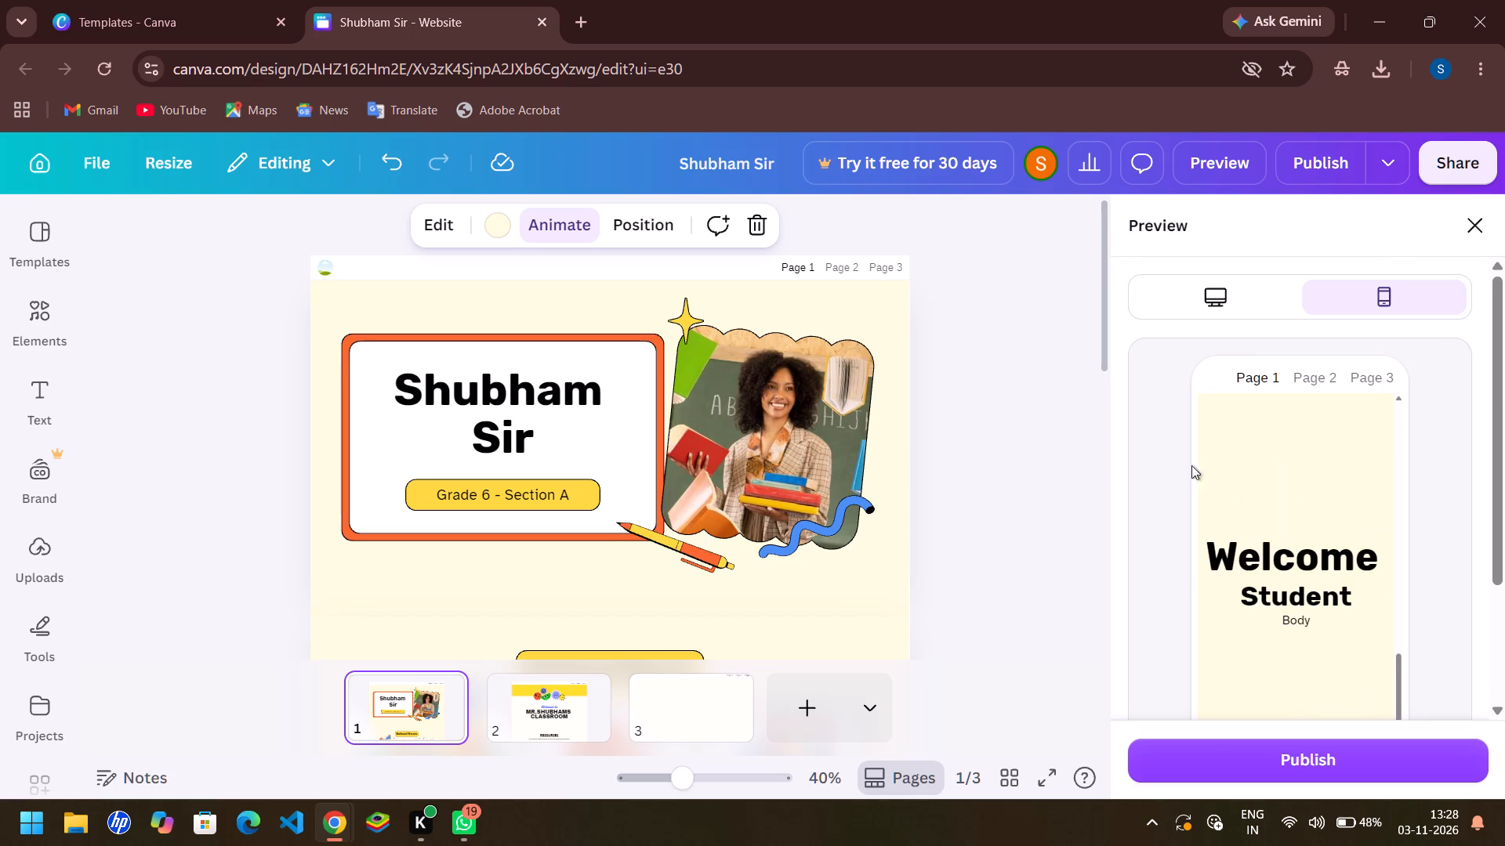
Apply the Photo Zoom animation to the teacher photo beside the "Shubham Sir" title on page 1.
click(819, 523)
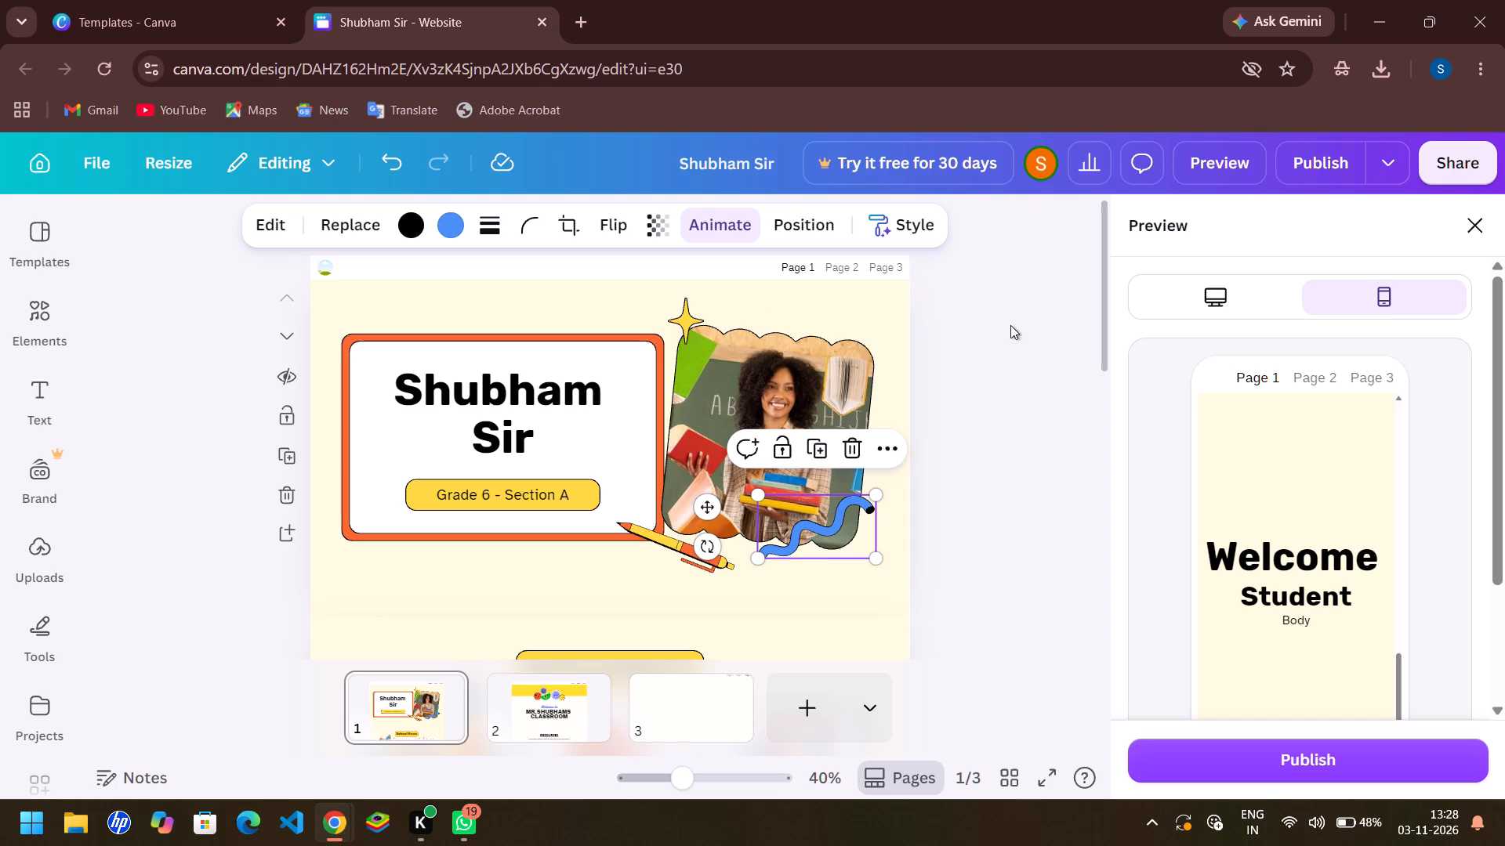
click(1010, 325)
click(833, 392)
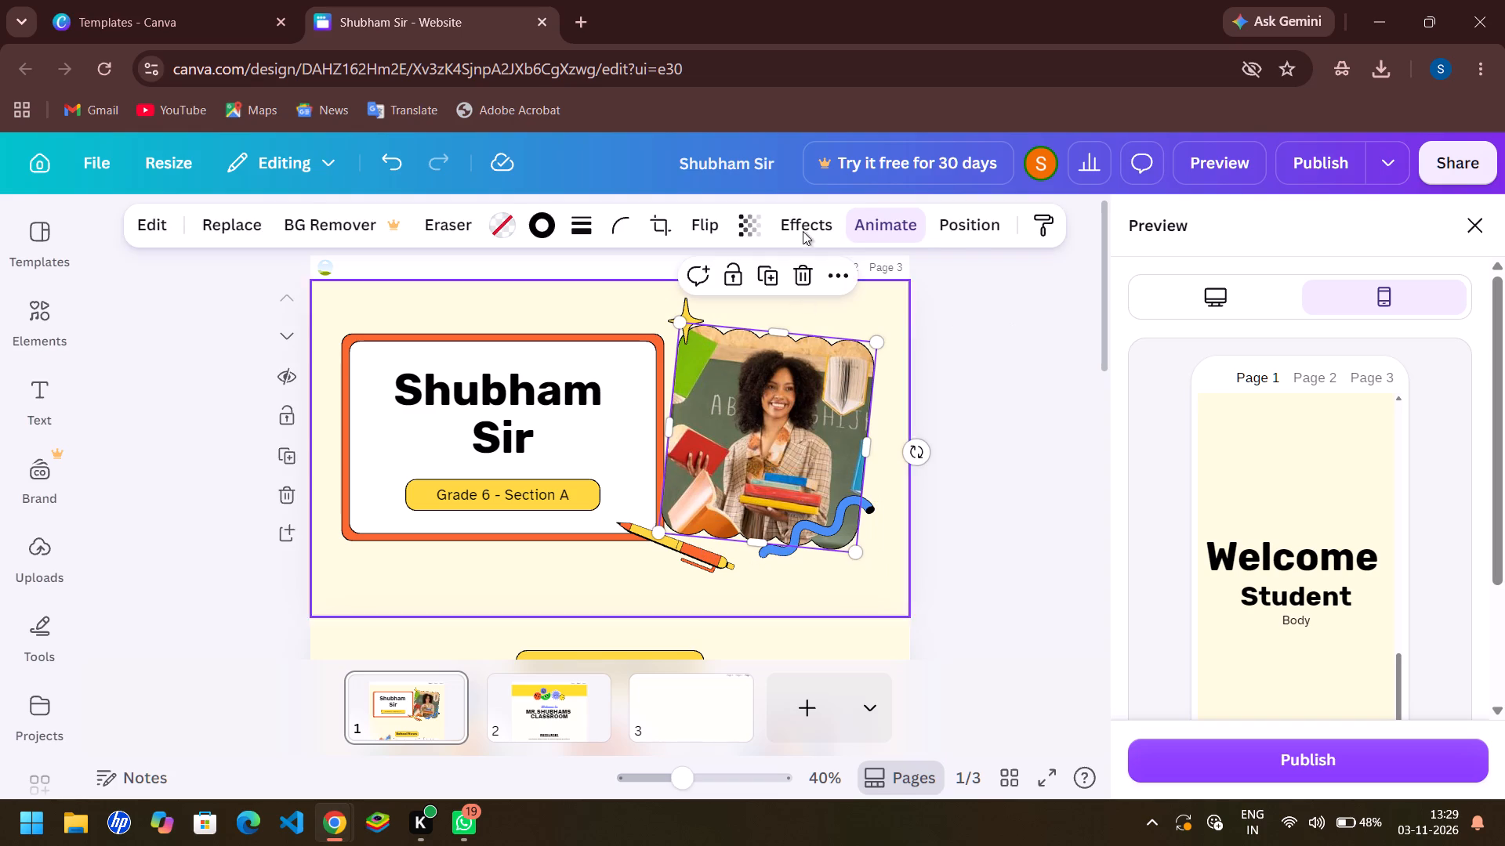
click(859, 221)
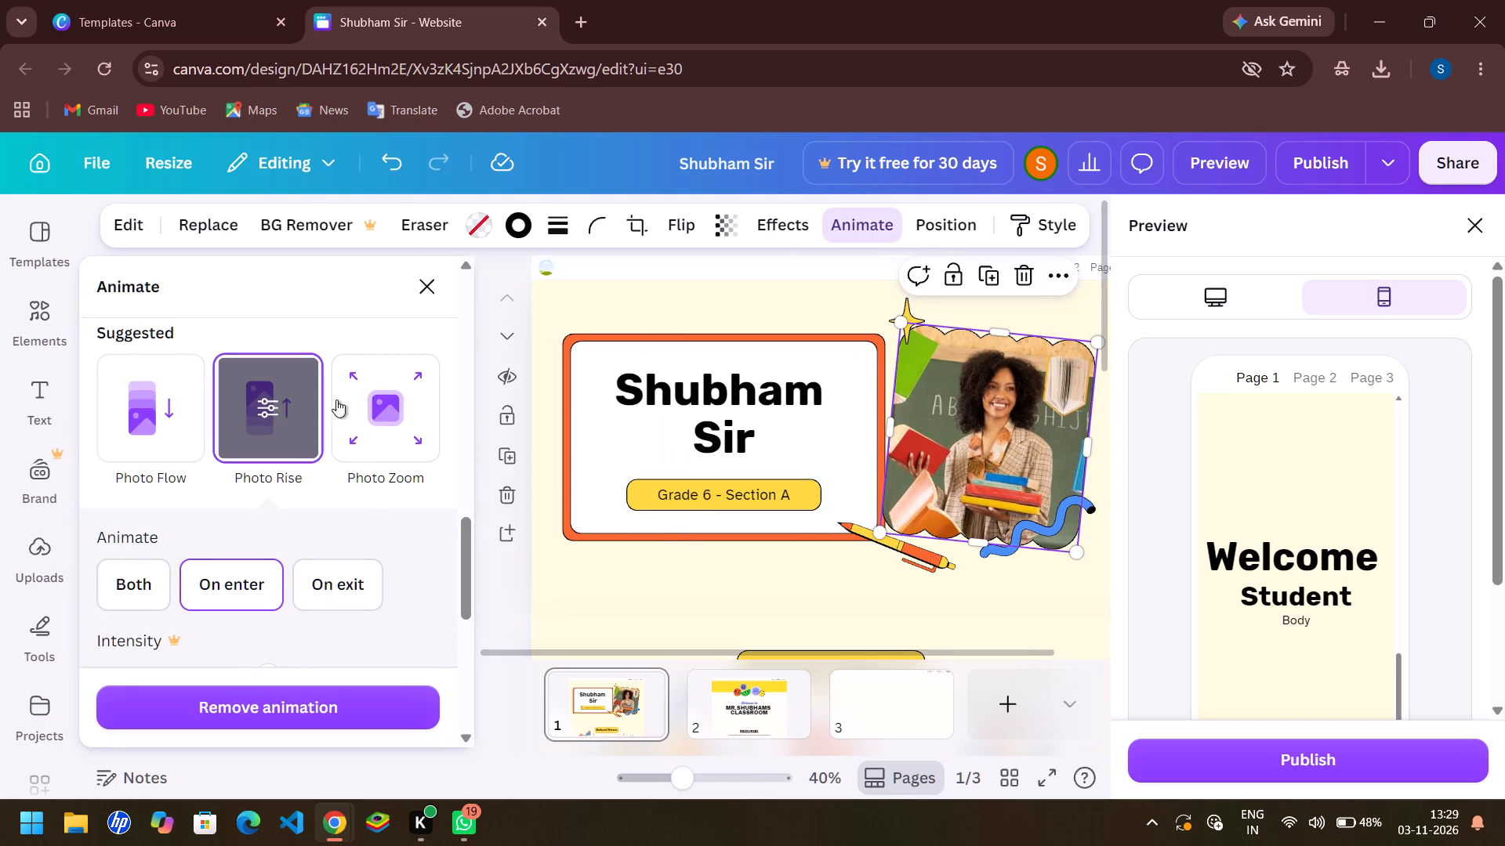
click(361, 397)
scroll(690, 438, down, 1)
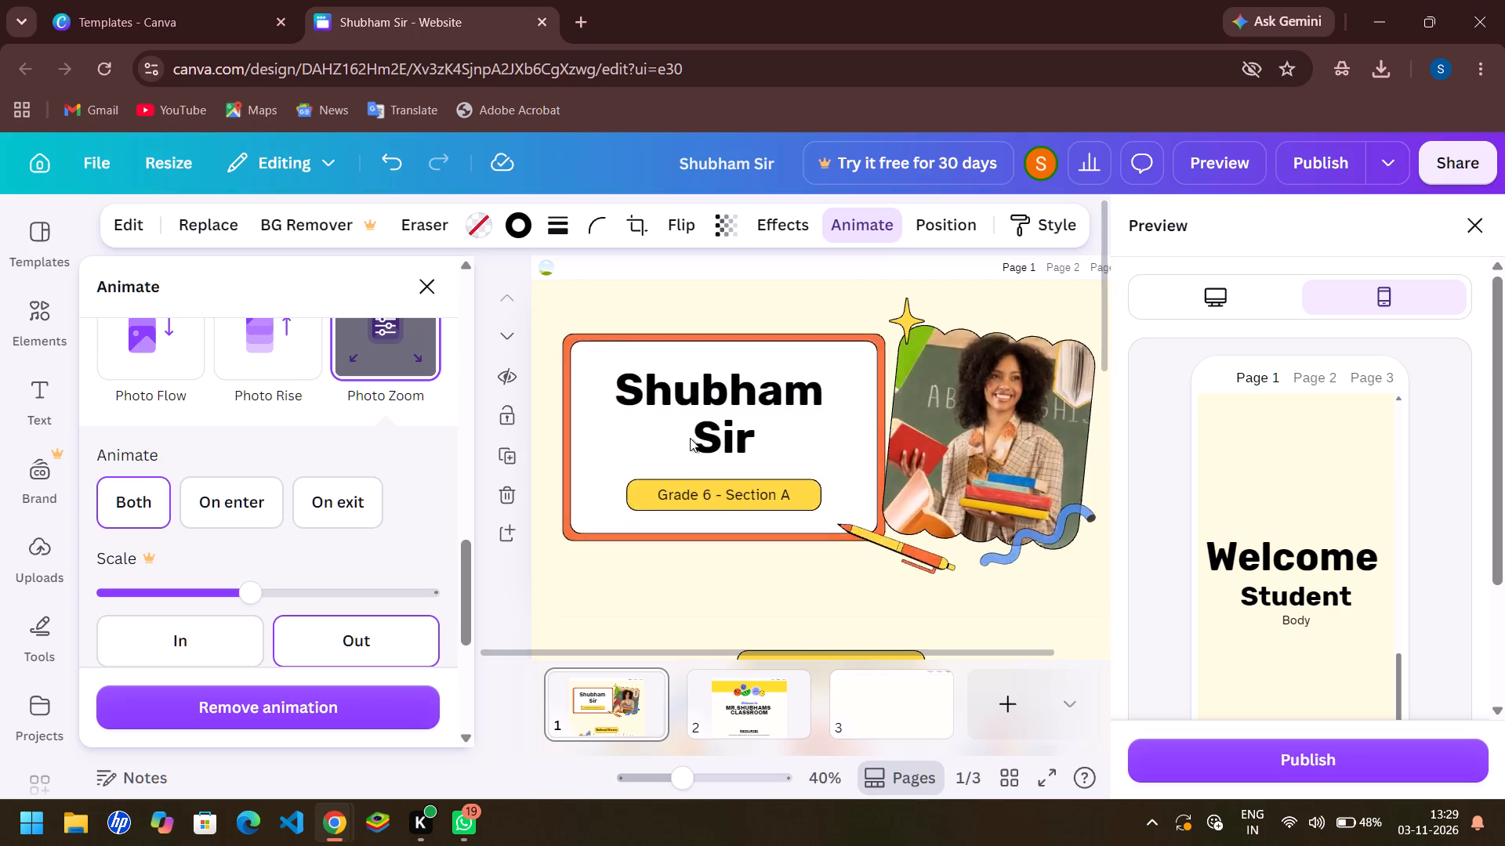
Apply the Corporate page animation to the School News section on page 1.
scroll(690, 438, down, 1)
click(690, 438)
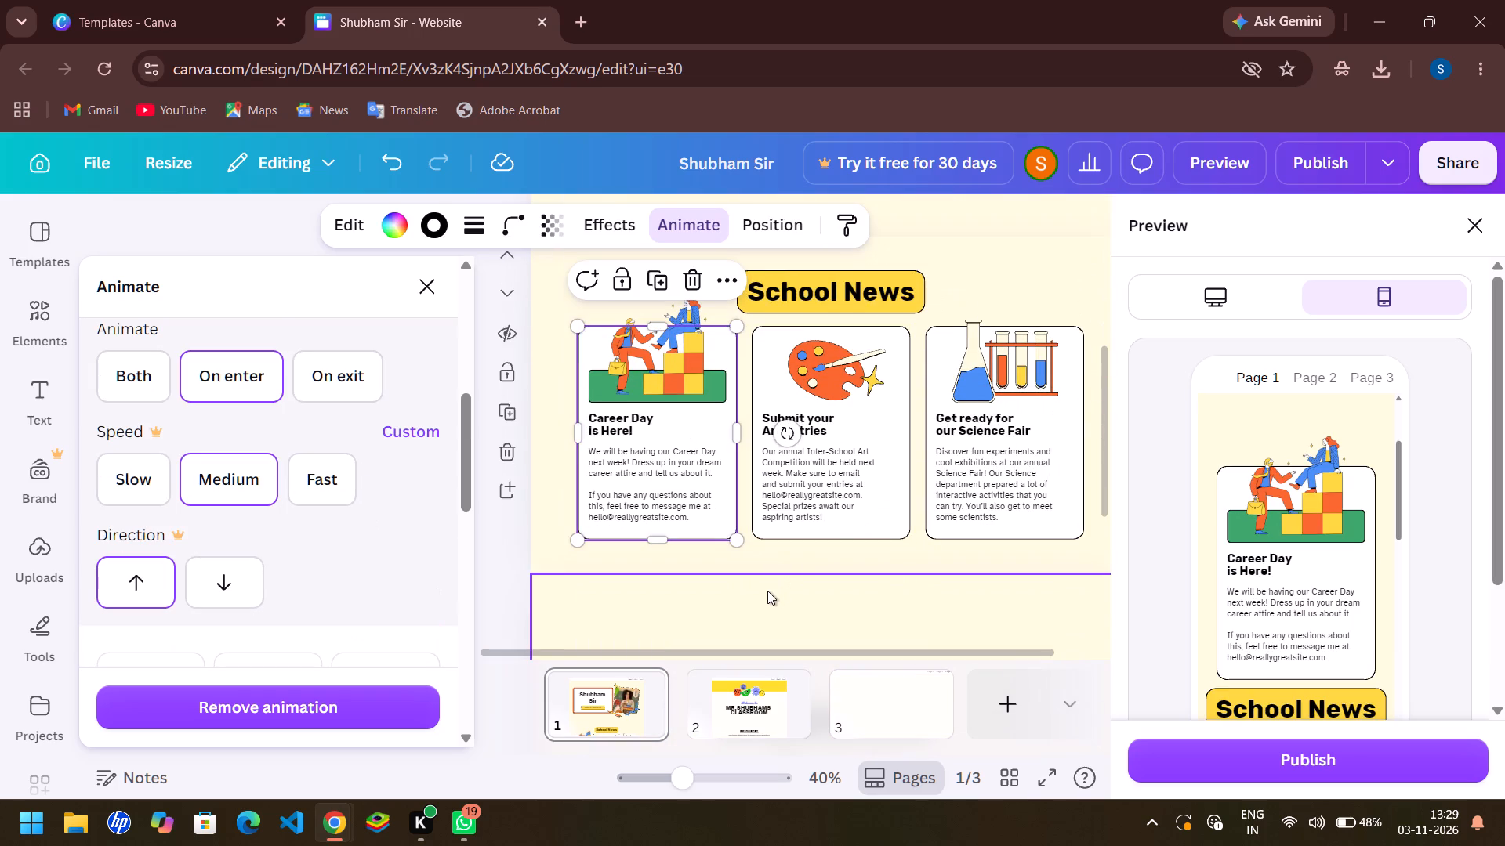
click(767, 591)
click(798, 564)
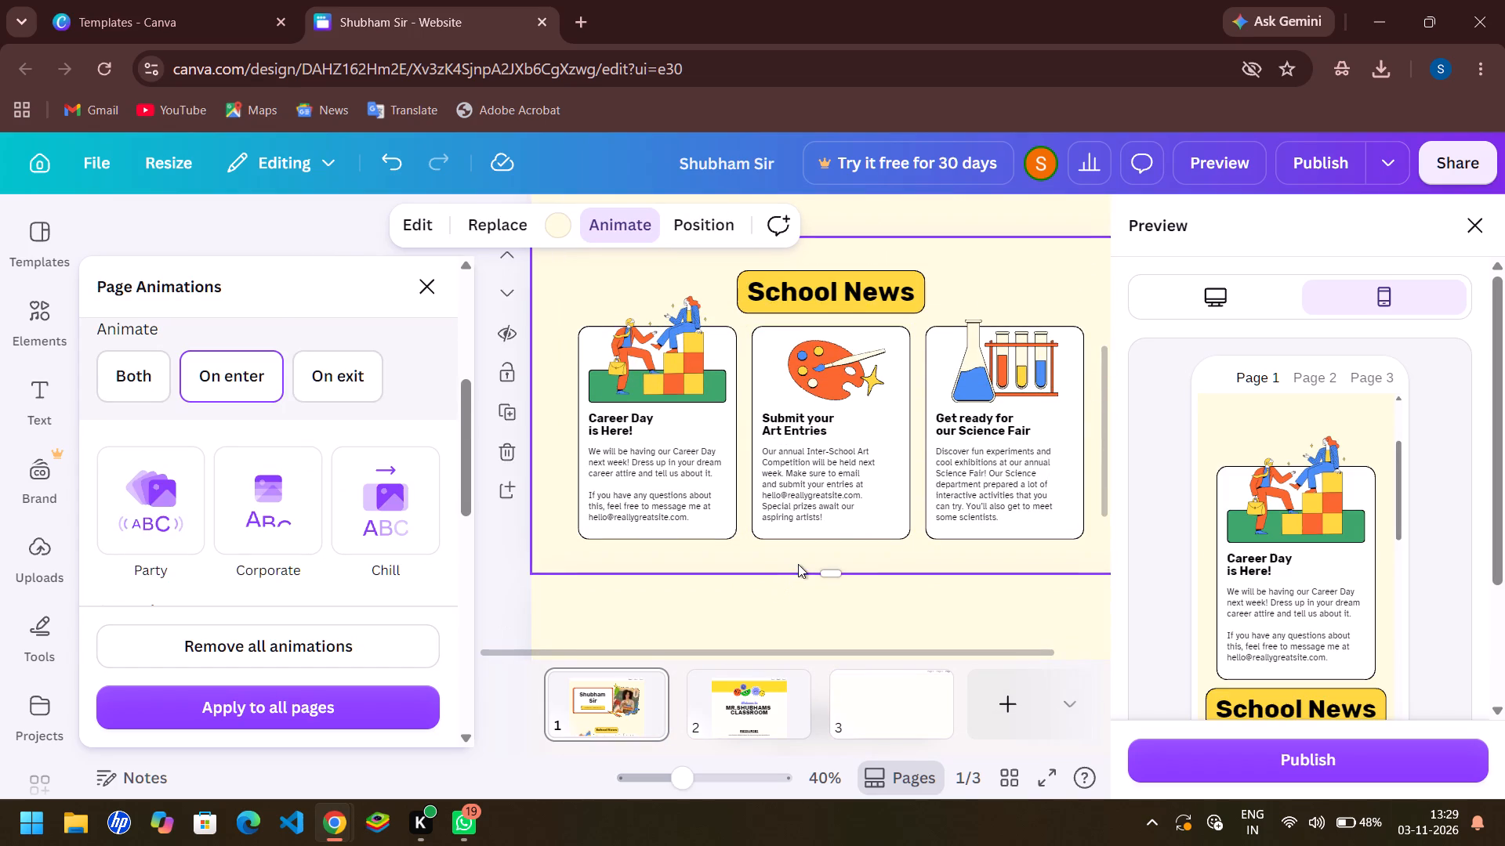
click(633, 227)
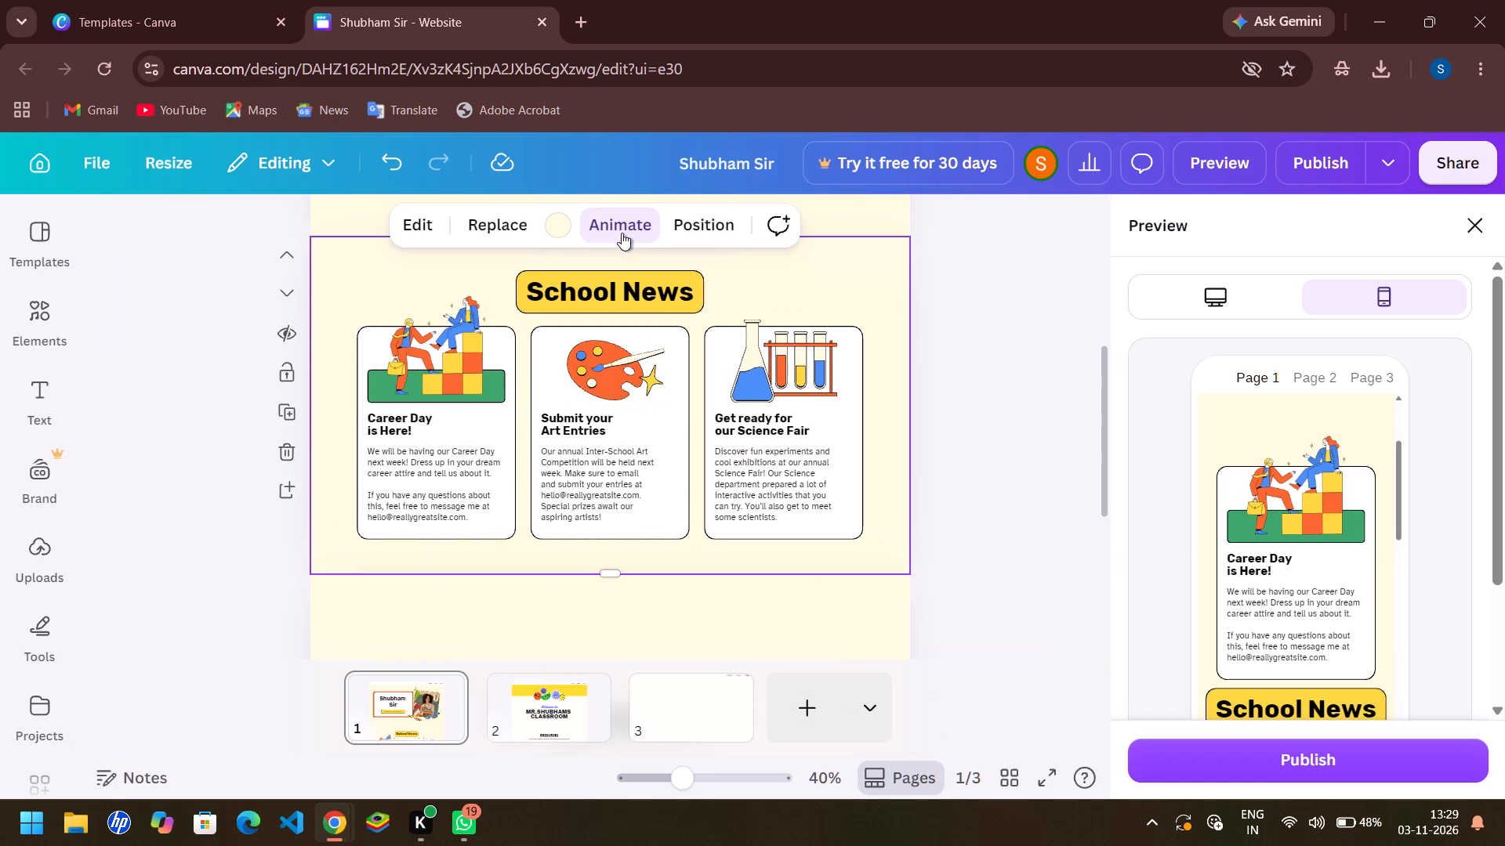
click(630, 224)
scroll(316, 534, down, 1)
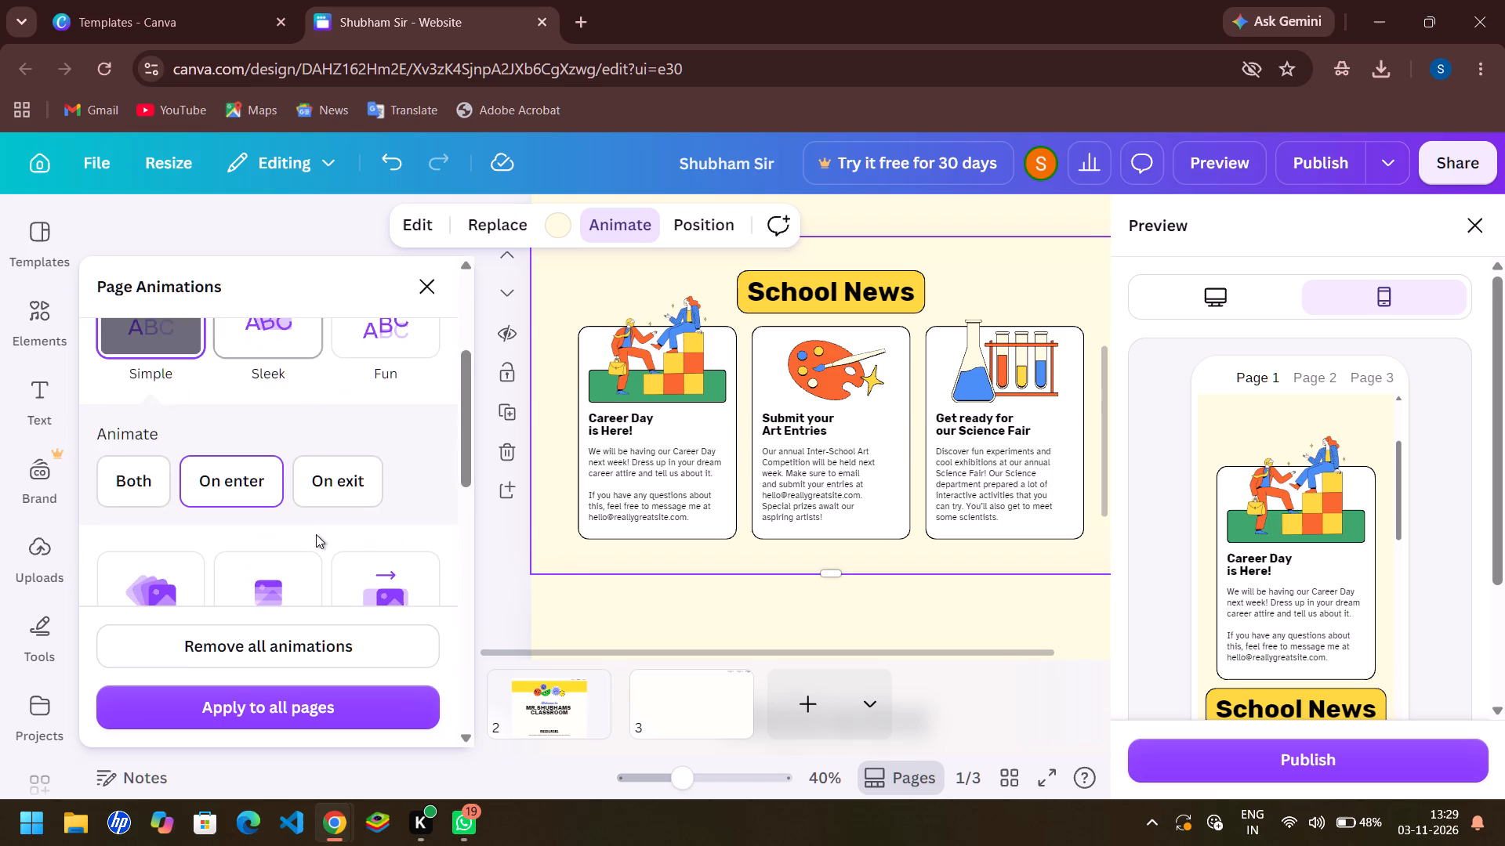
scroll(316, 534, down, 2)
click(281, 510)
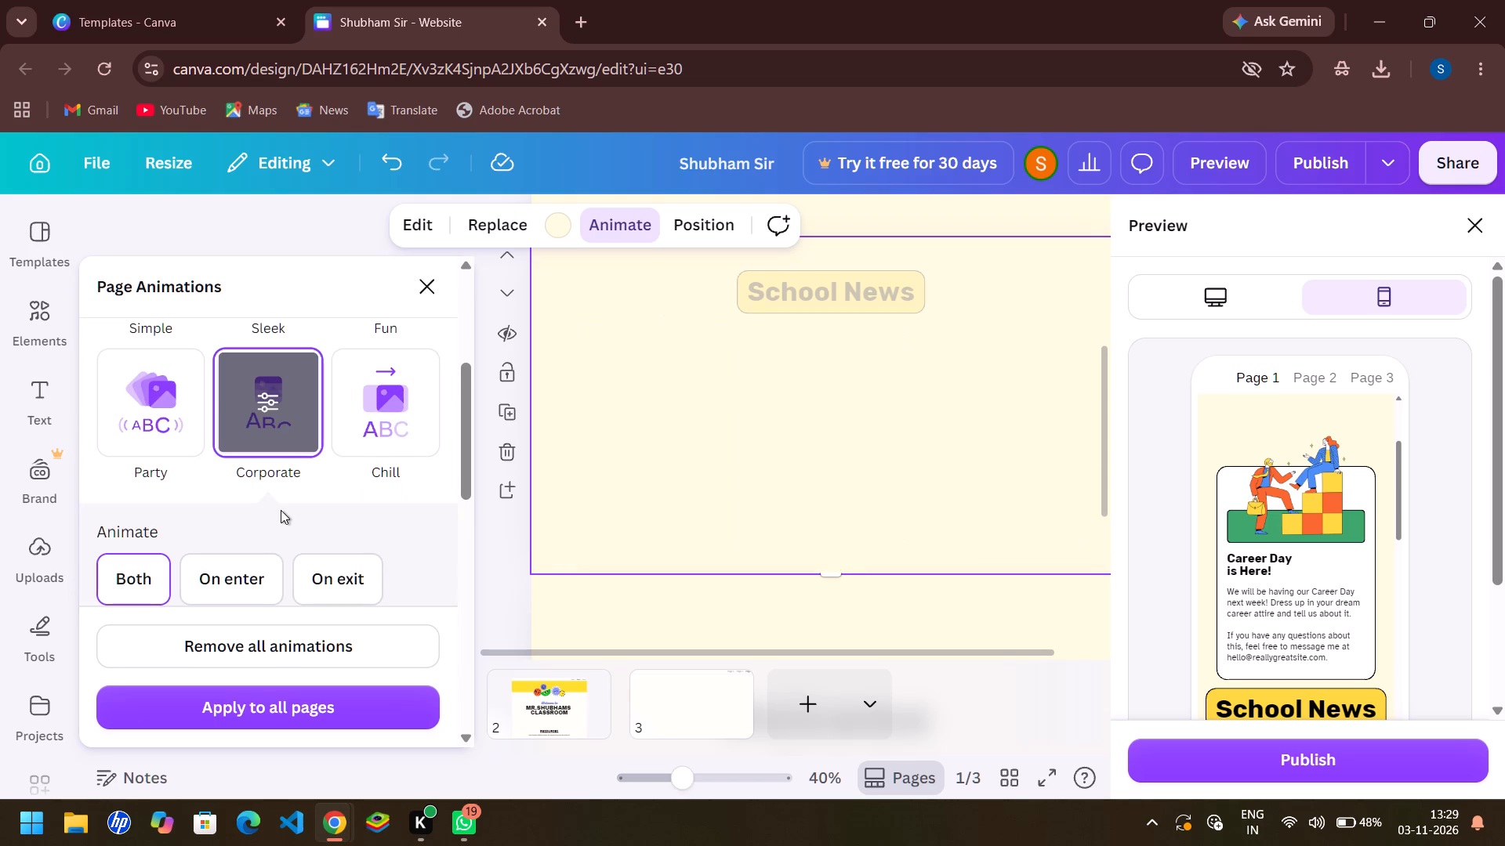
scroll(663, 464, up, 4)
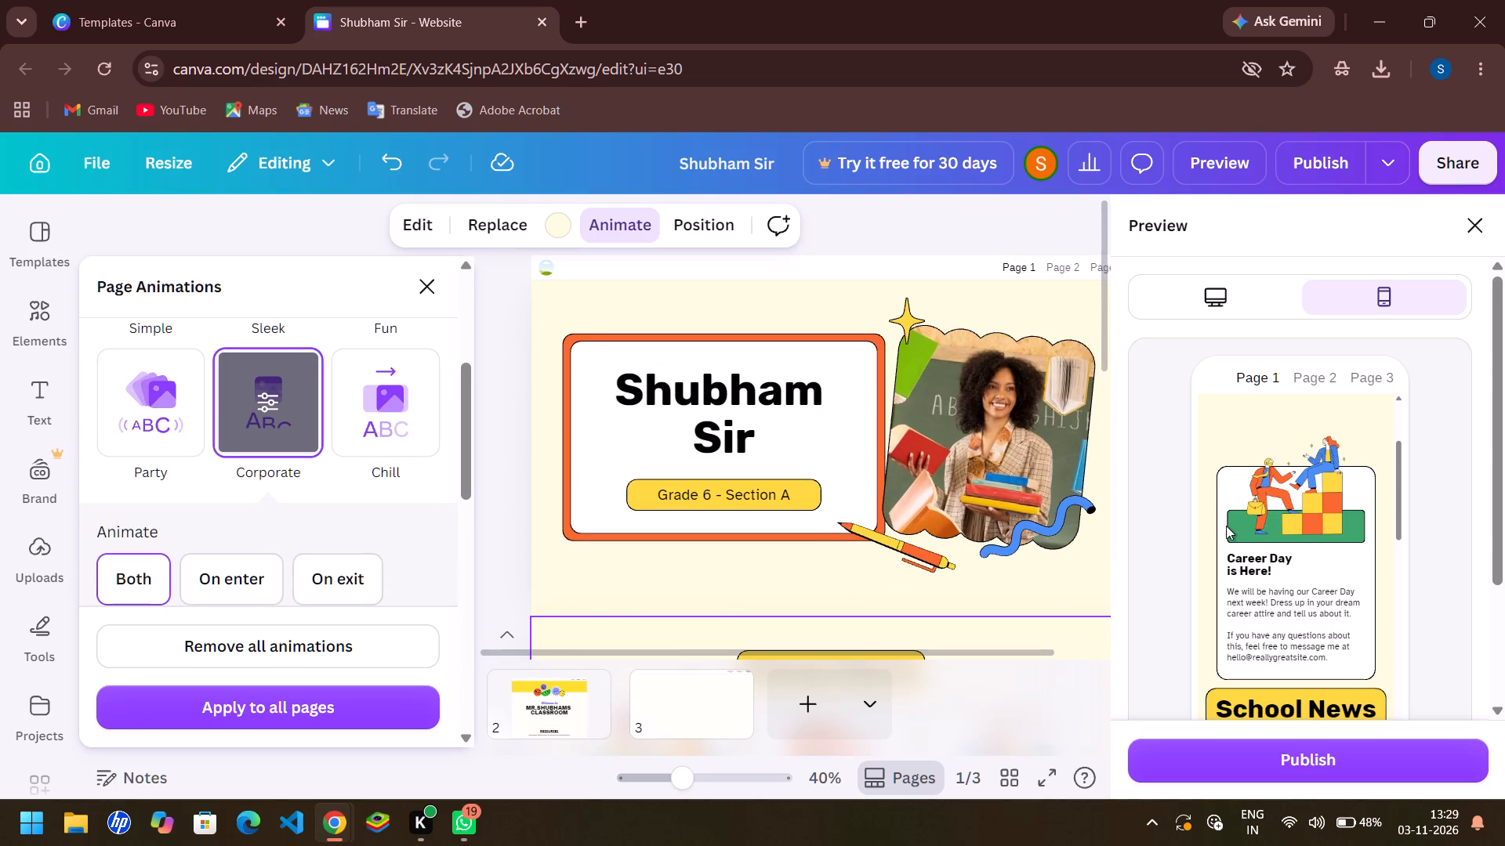
Close the website preview and remove all animations from page 1.
click(1477, 231)
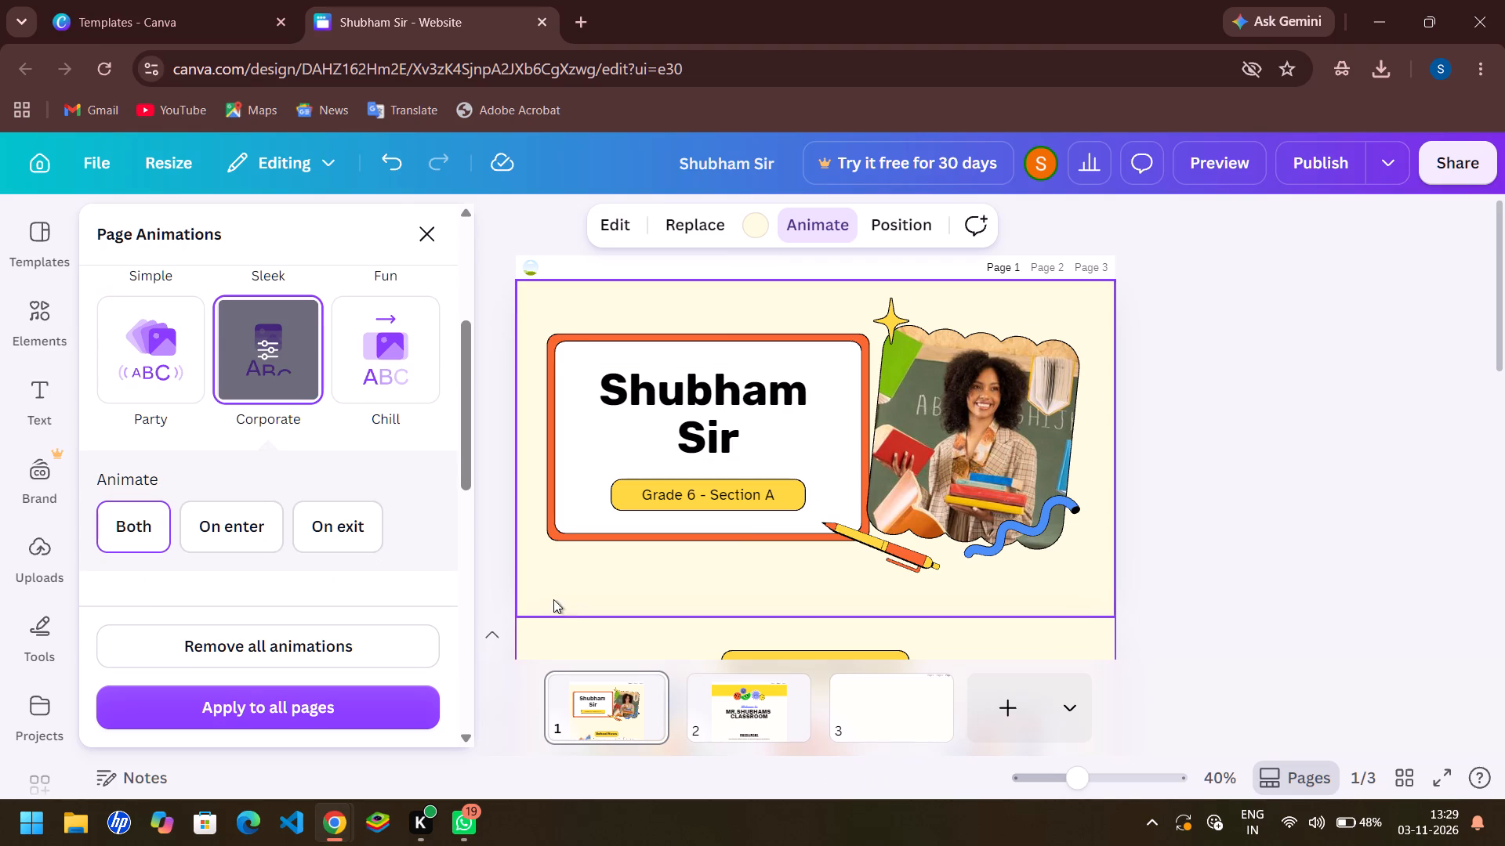
click(313, 657)
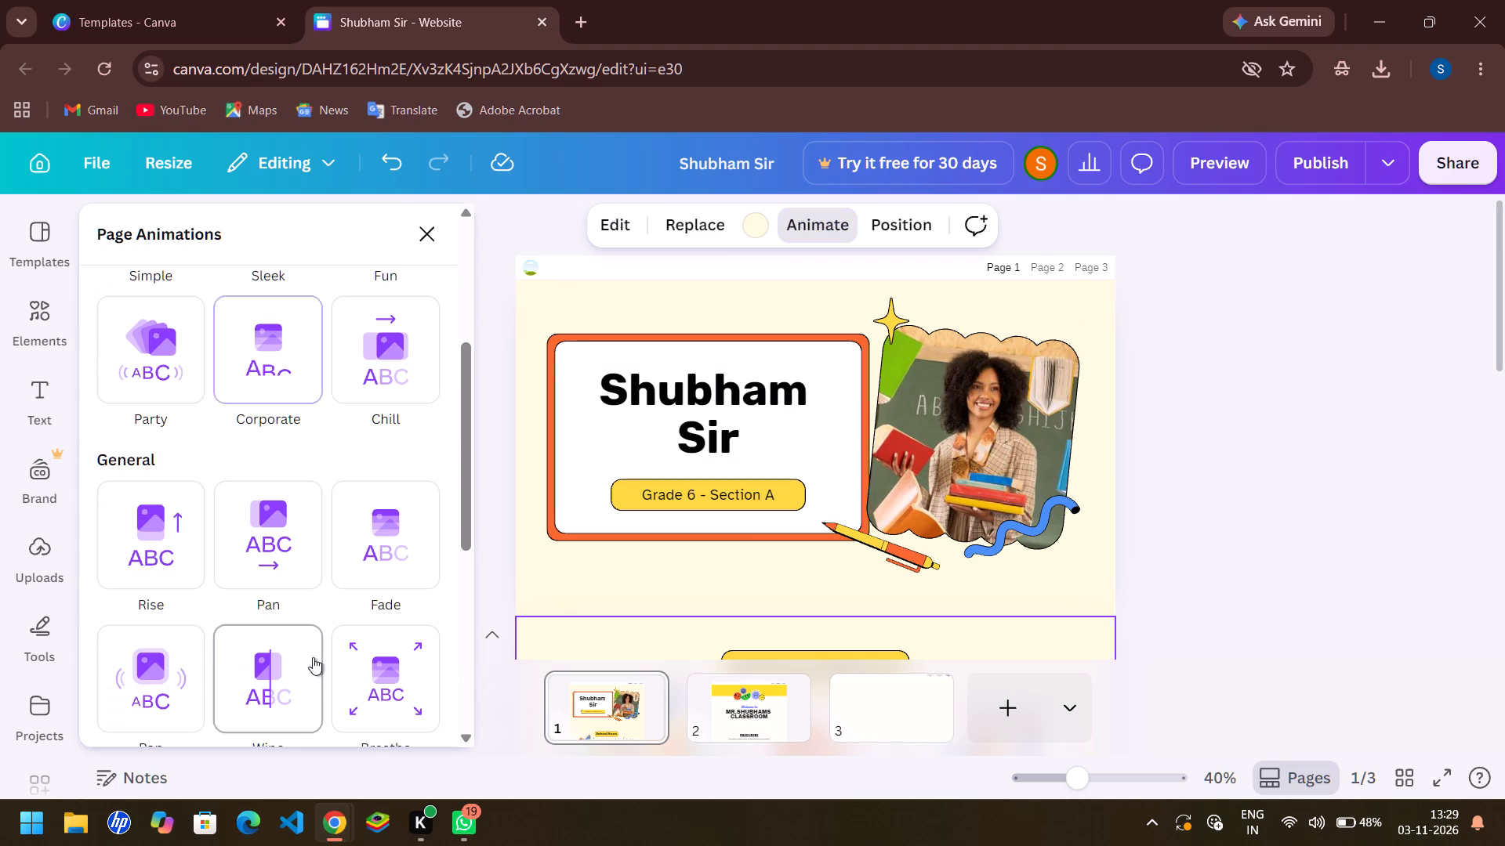
click(1188, 316)
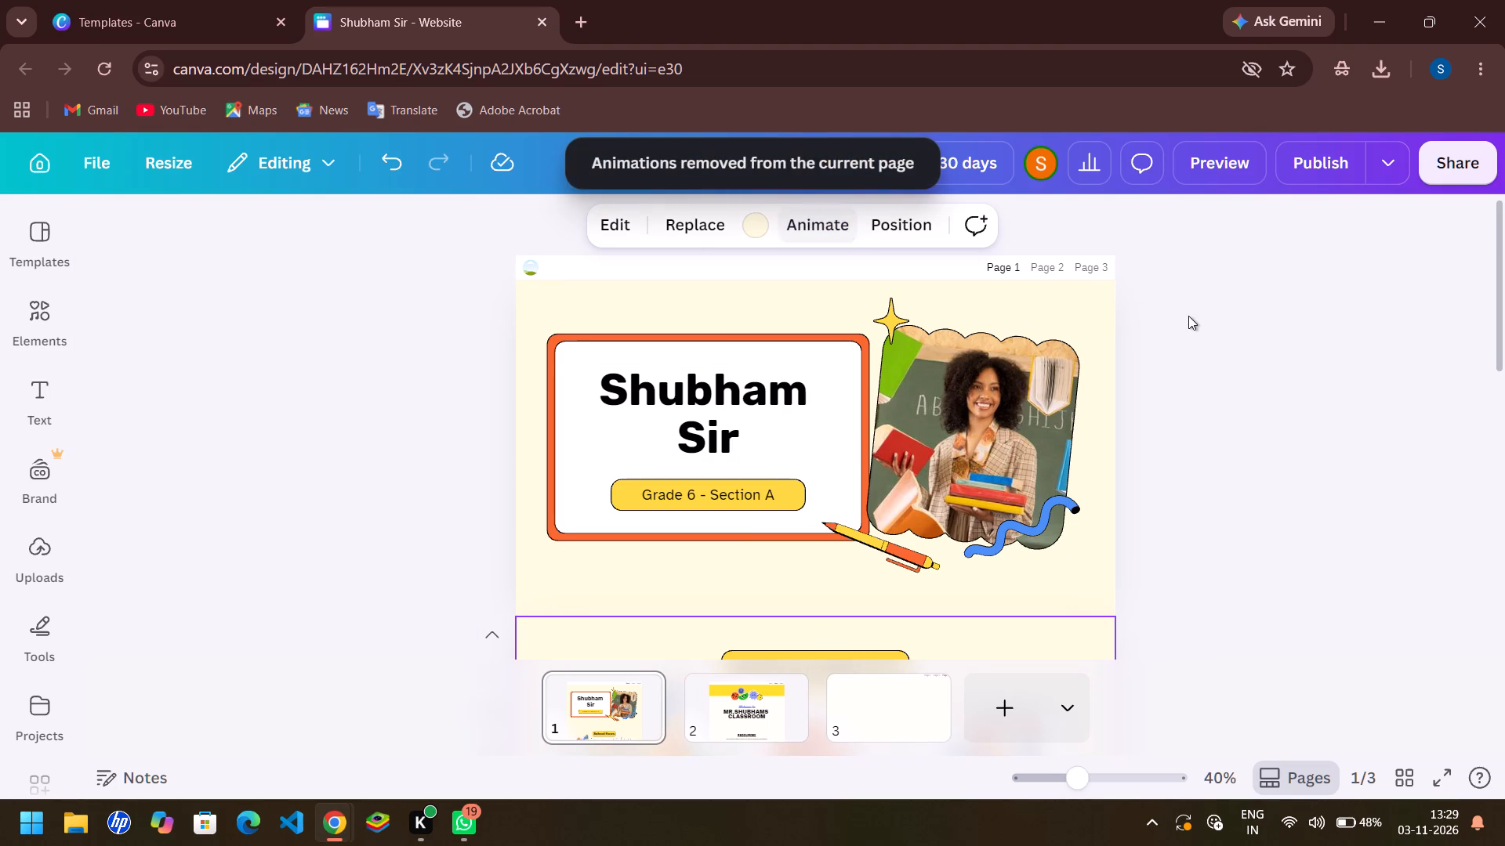
Insert the white rectangular "Button →" element with a dark blue outline on page 1.
click(30, 344)
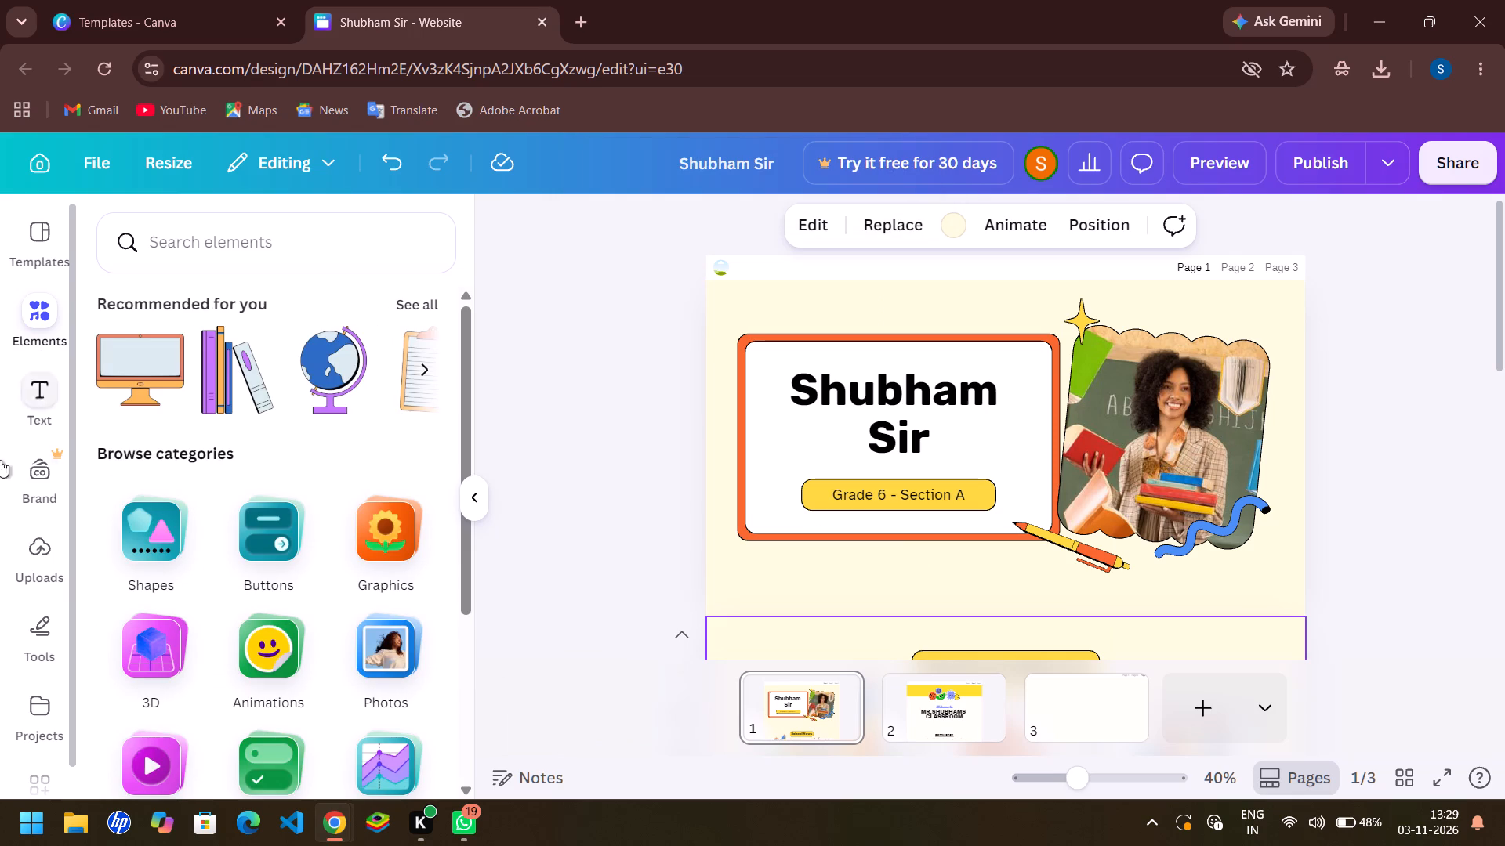
click(252, 549)
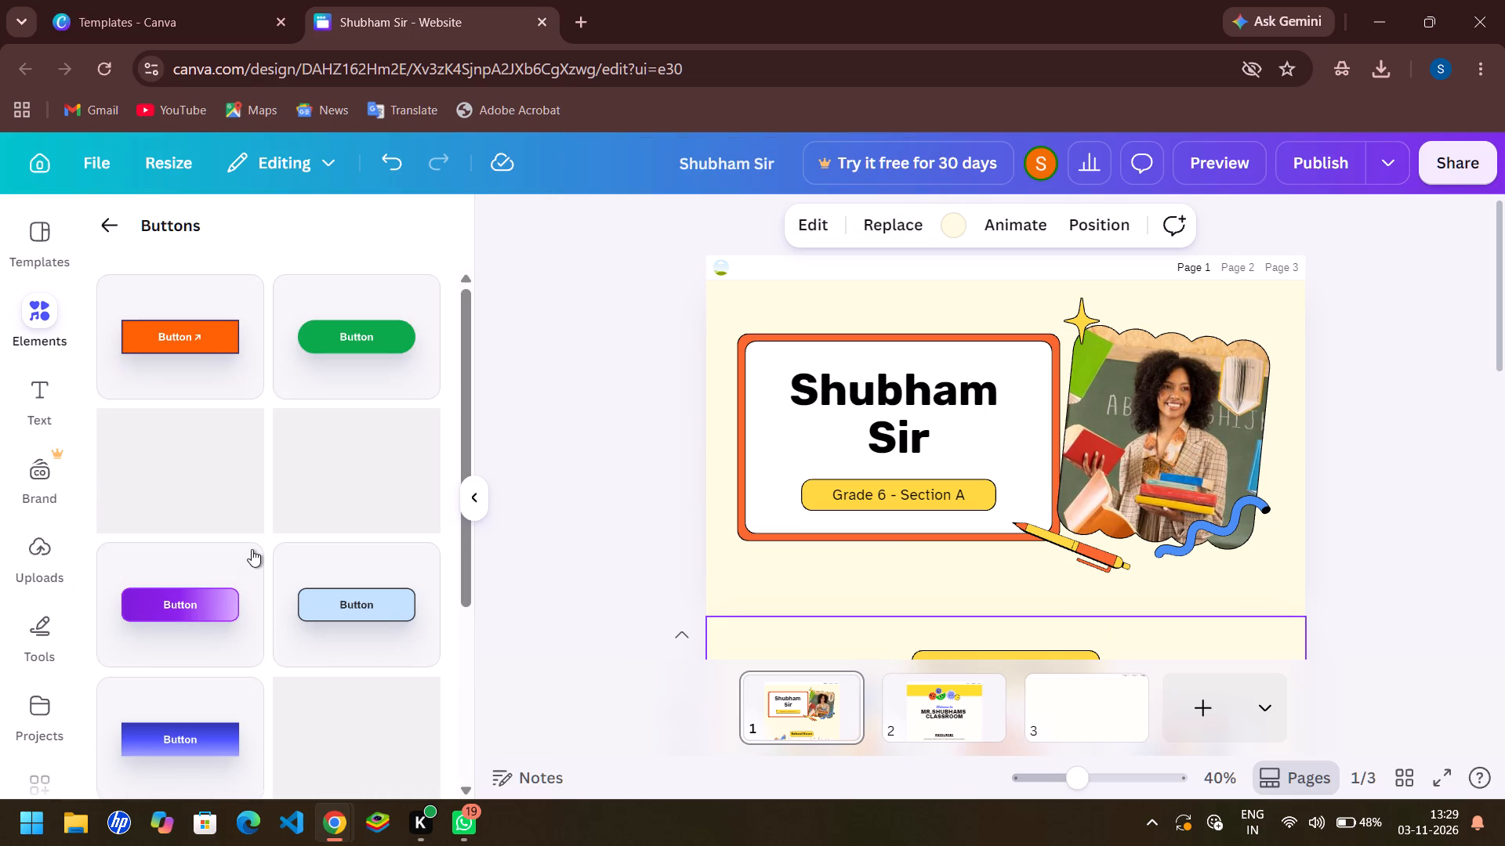
scroll(252, 549, down, 1)
scroll(252, 549, up, 1)
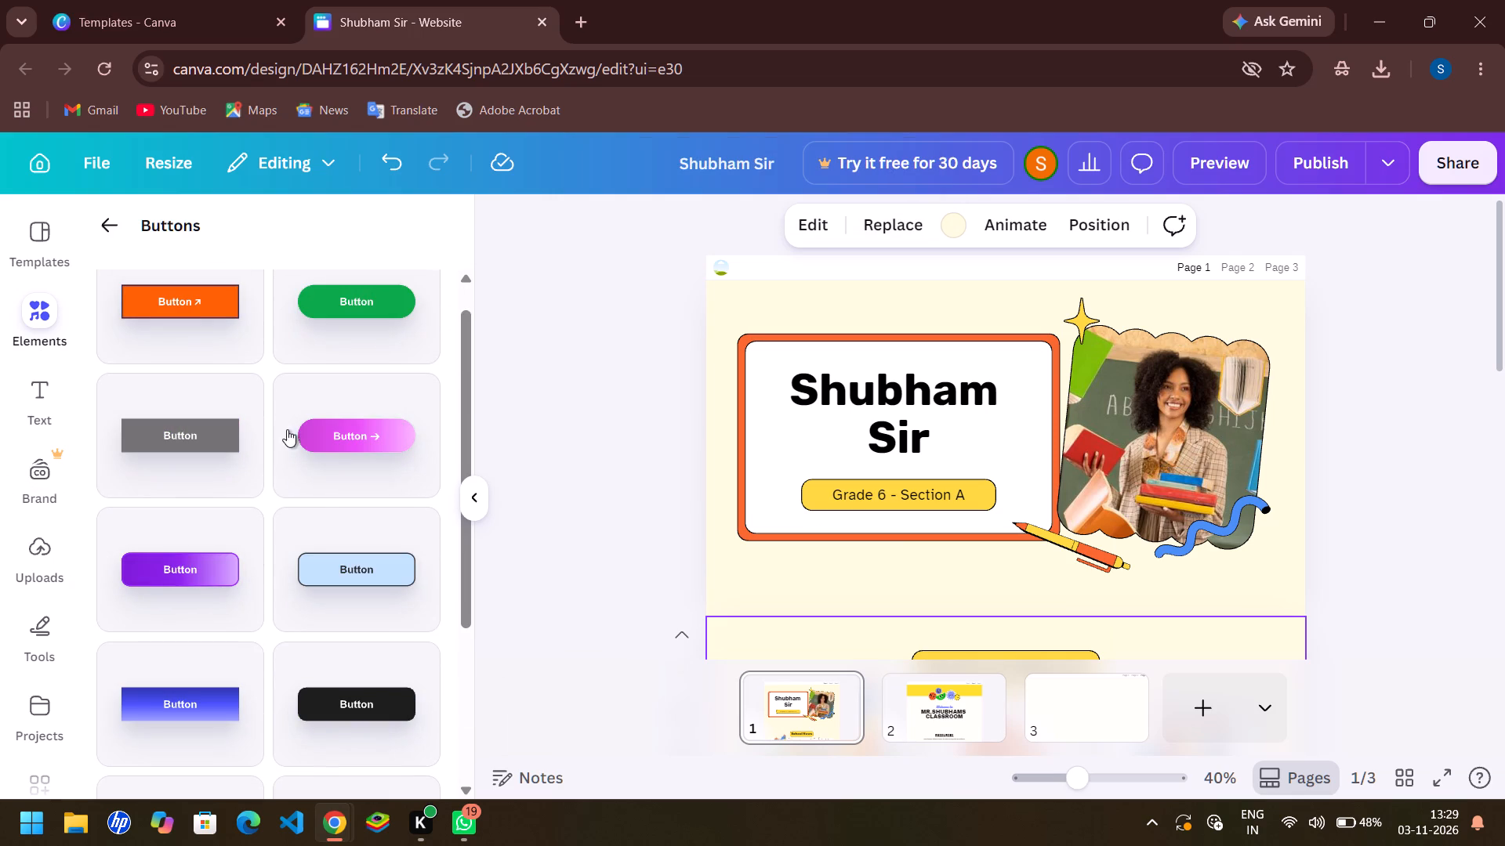
scroll(233, 526, down, 4)
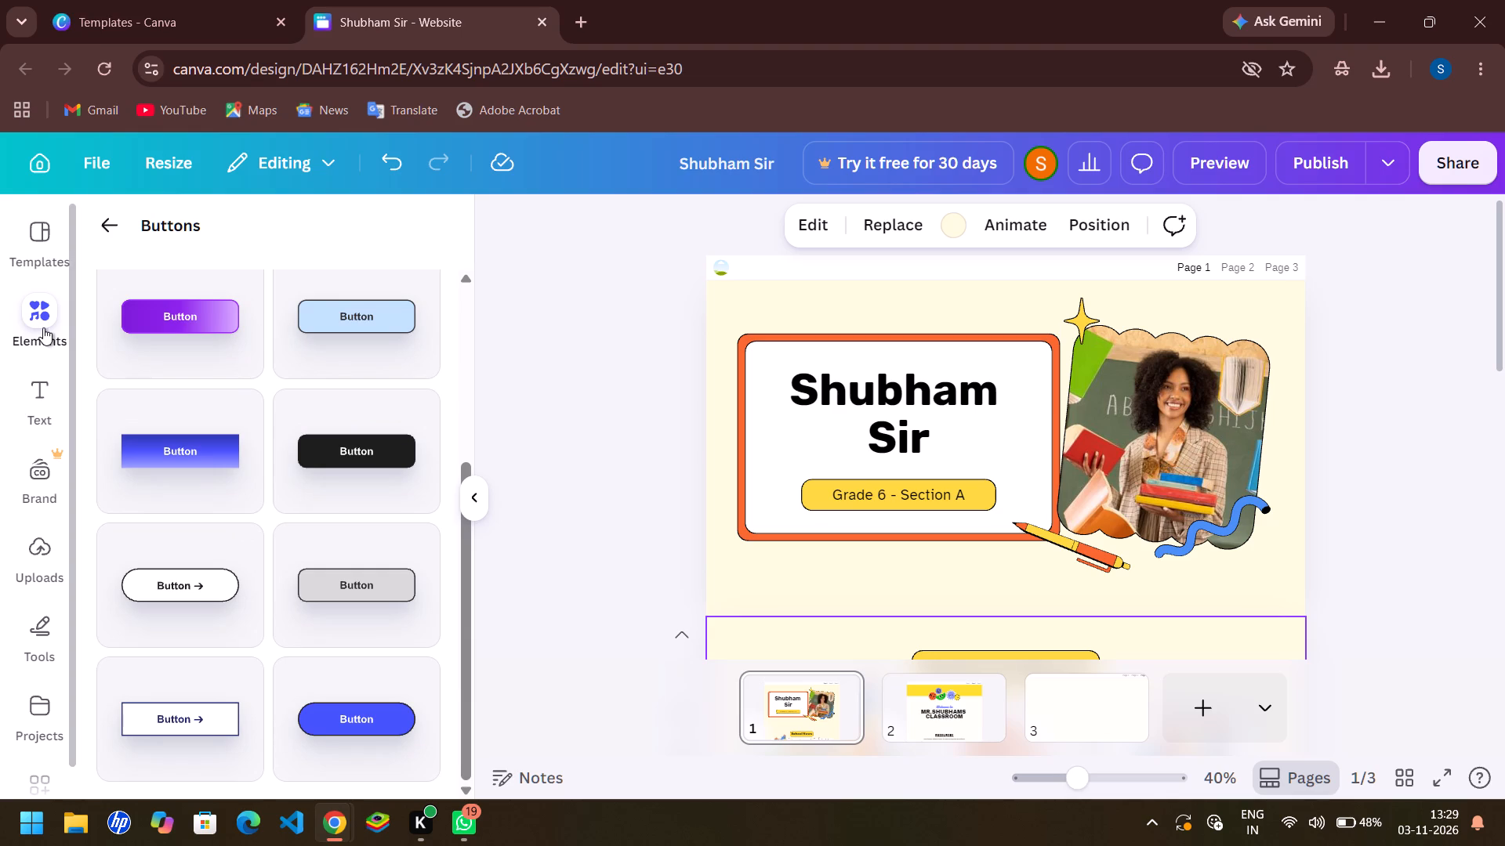
click(43, 327)
click(8, 333)
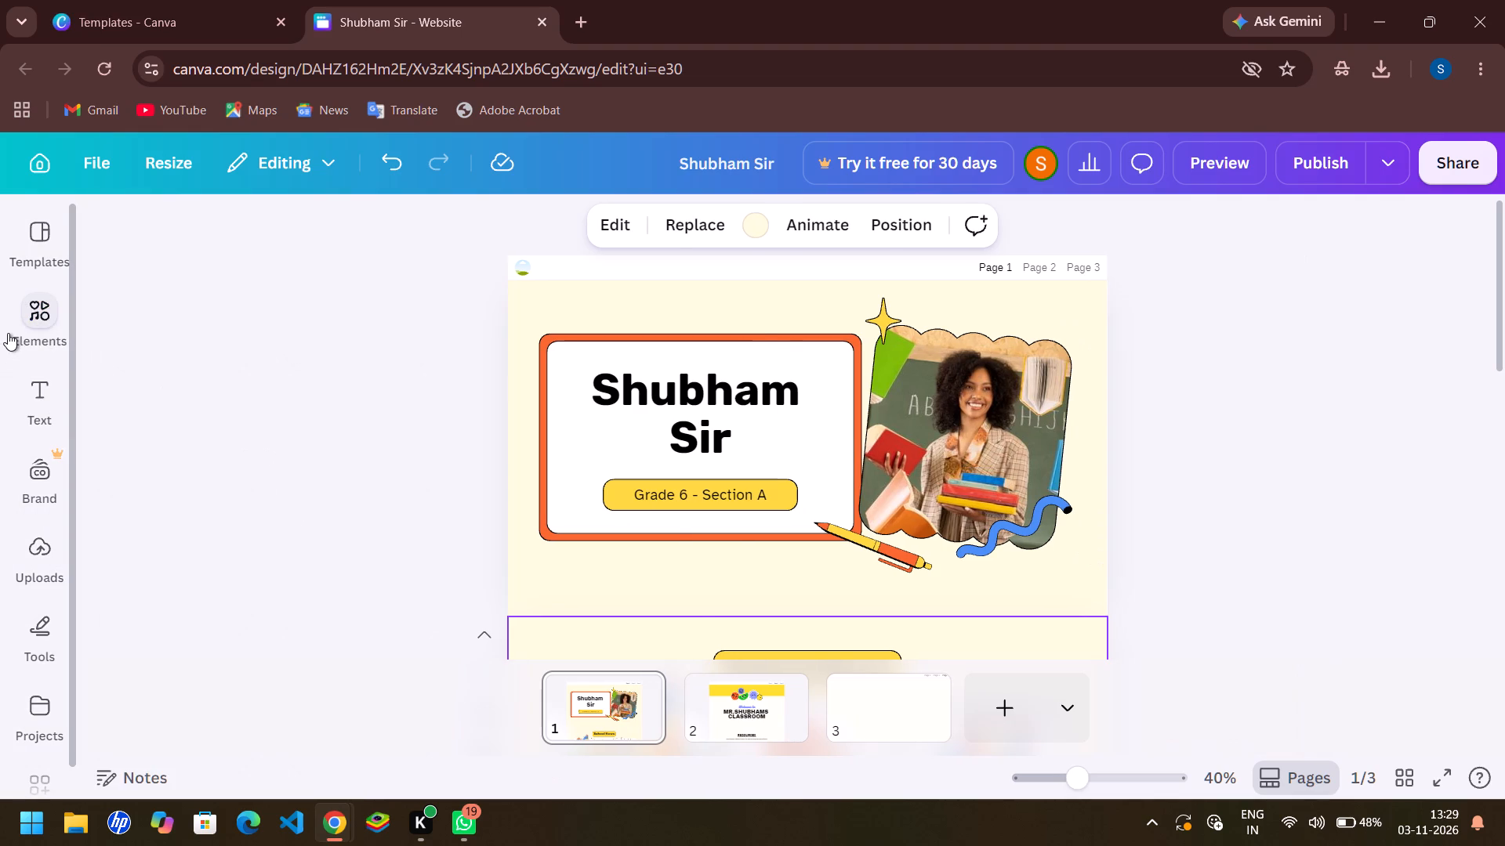
scroll(314, 421, up, 1)
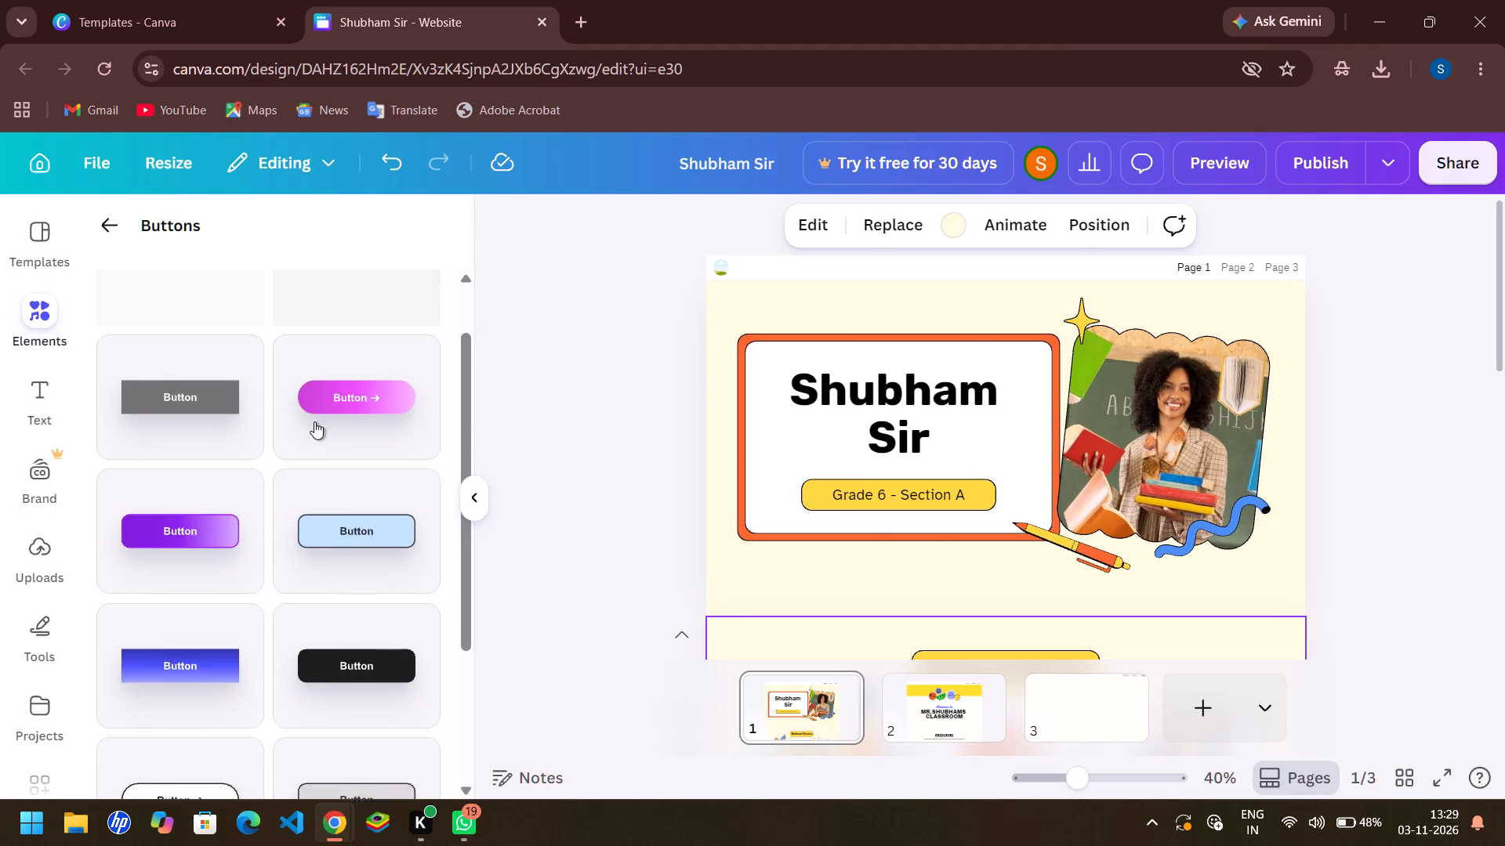
scroll(314, 421, up, 8)
scroll(314, 421, down, 6)
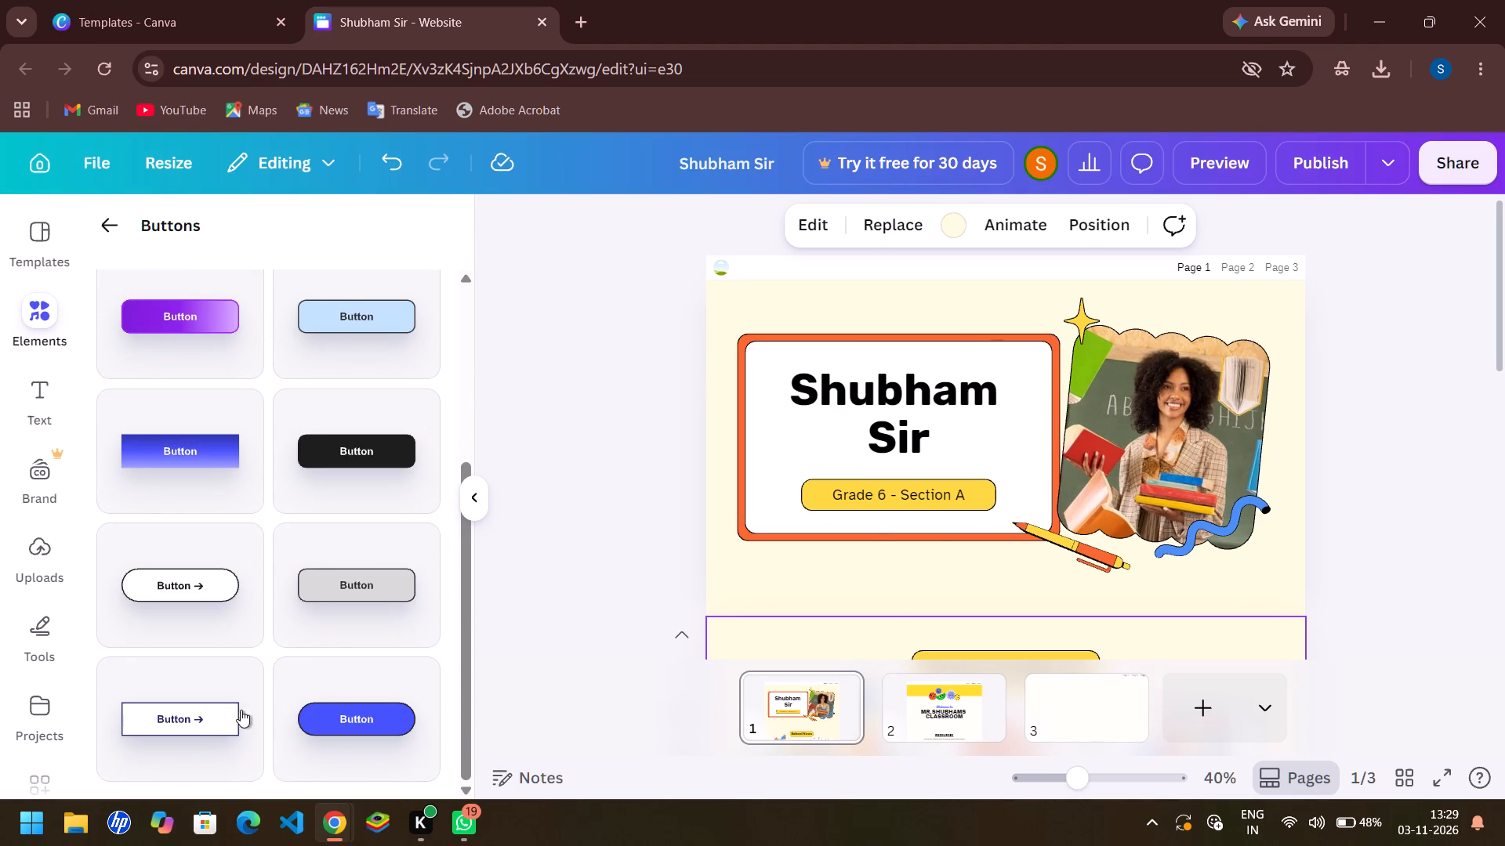
click(205, 725)
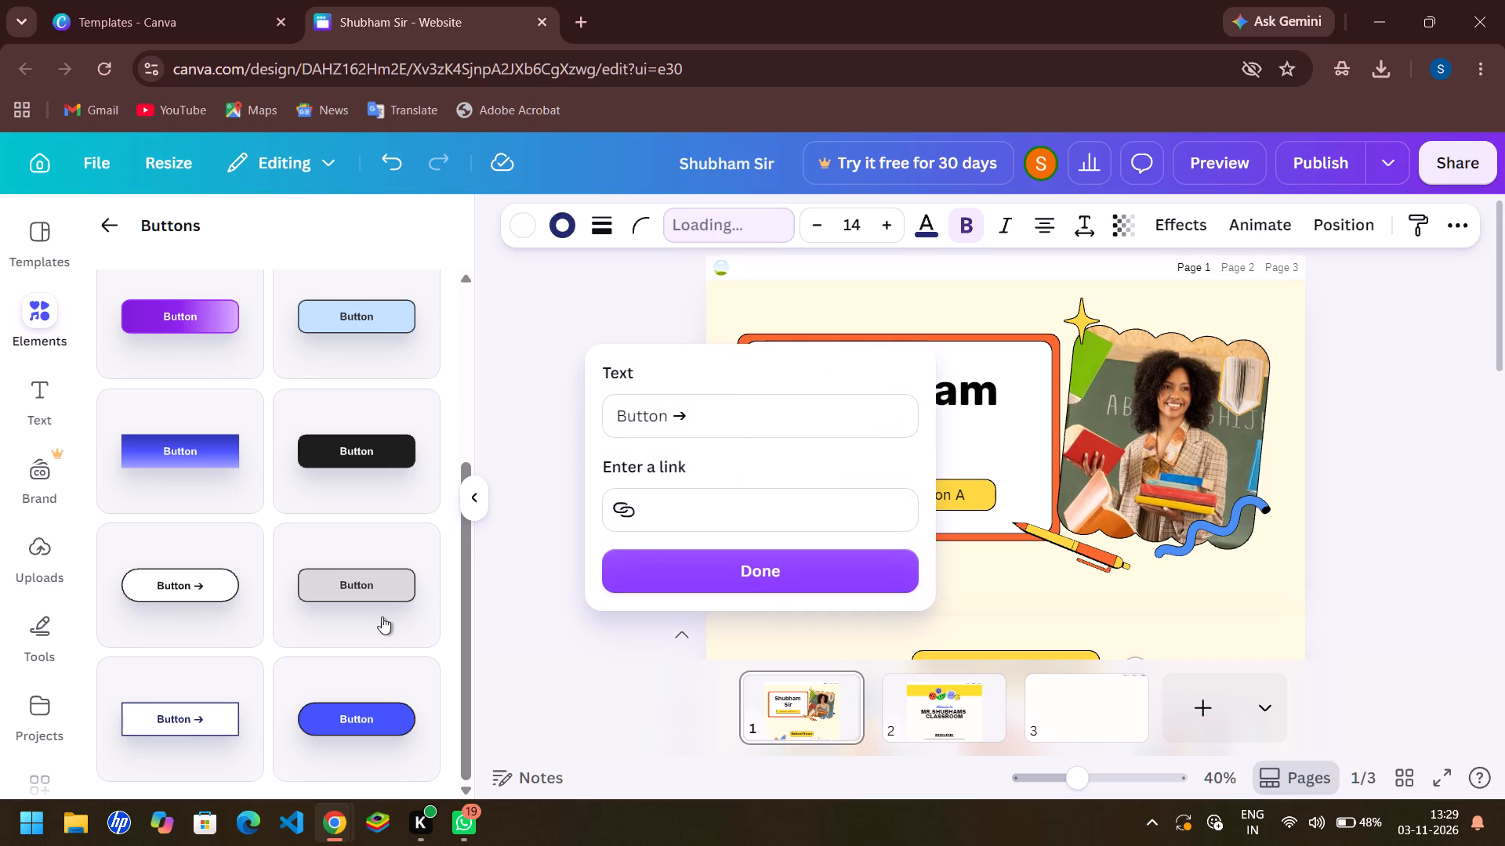
Set the new button's link to the personal code-vault site address on relit.app, keeping its default text.
click(676, 495)
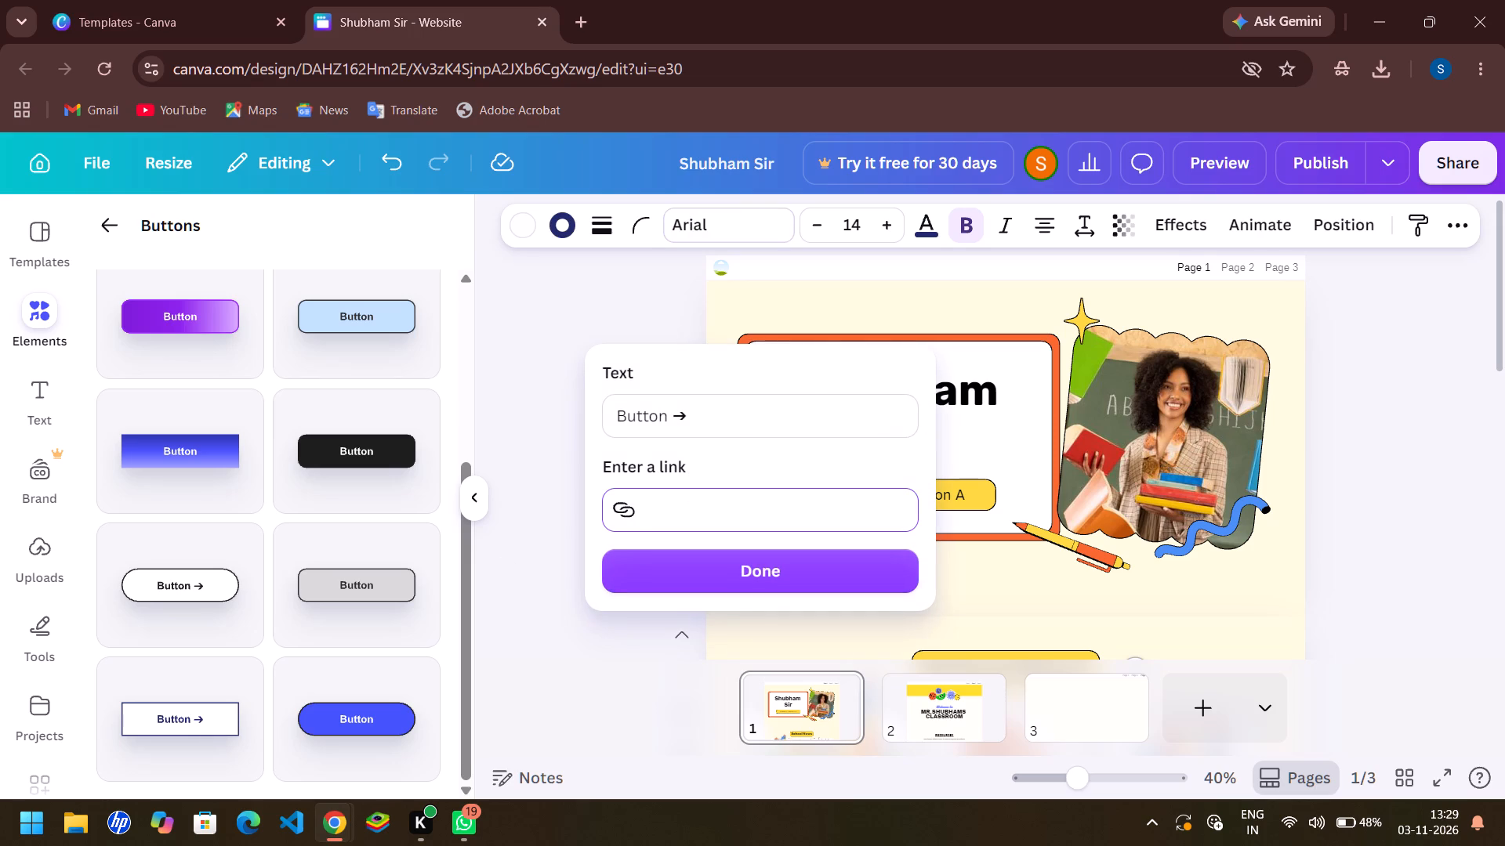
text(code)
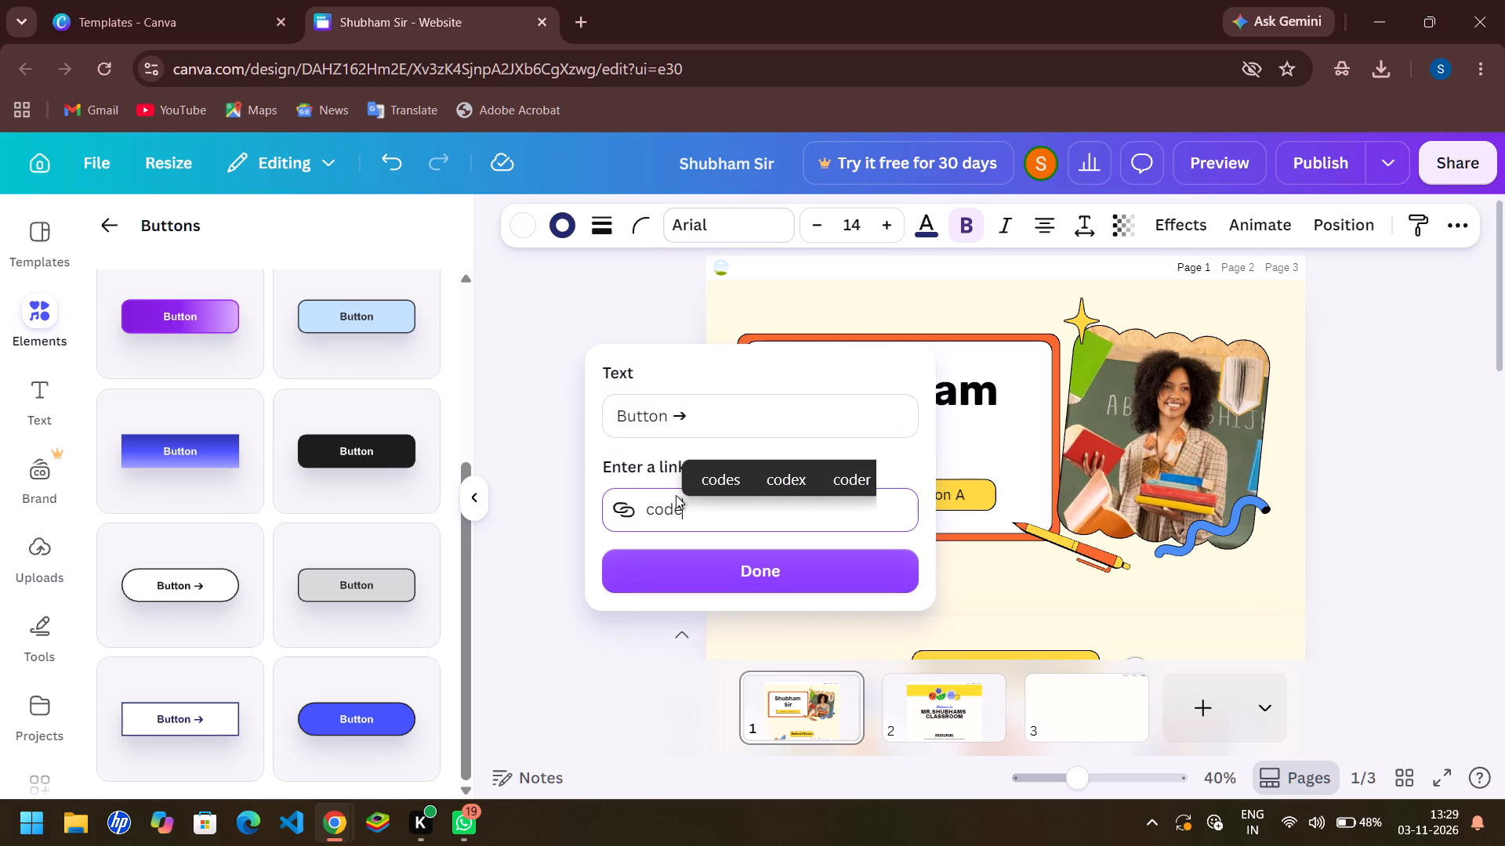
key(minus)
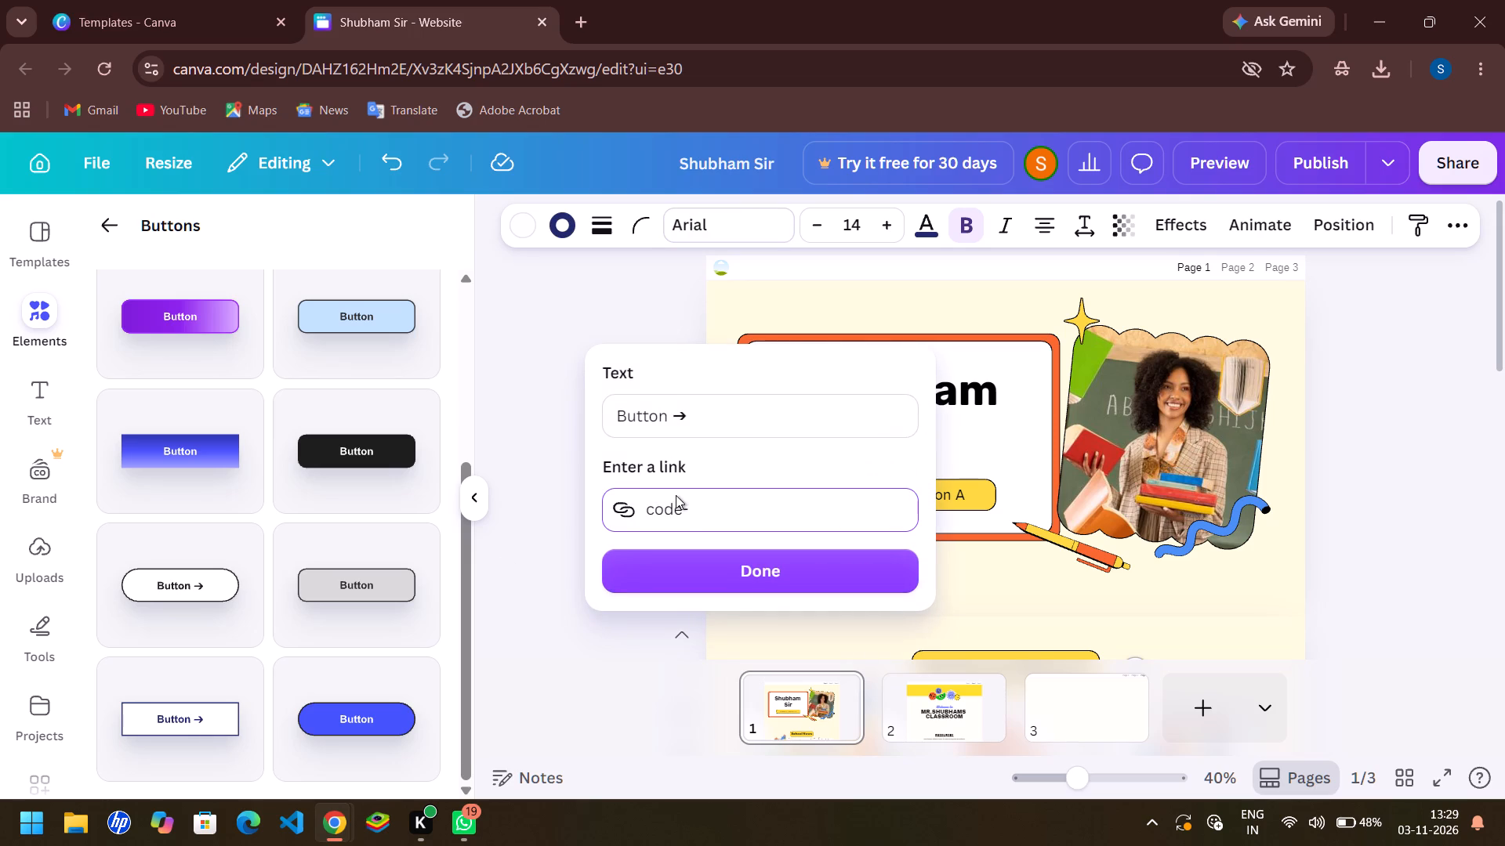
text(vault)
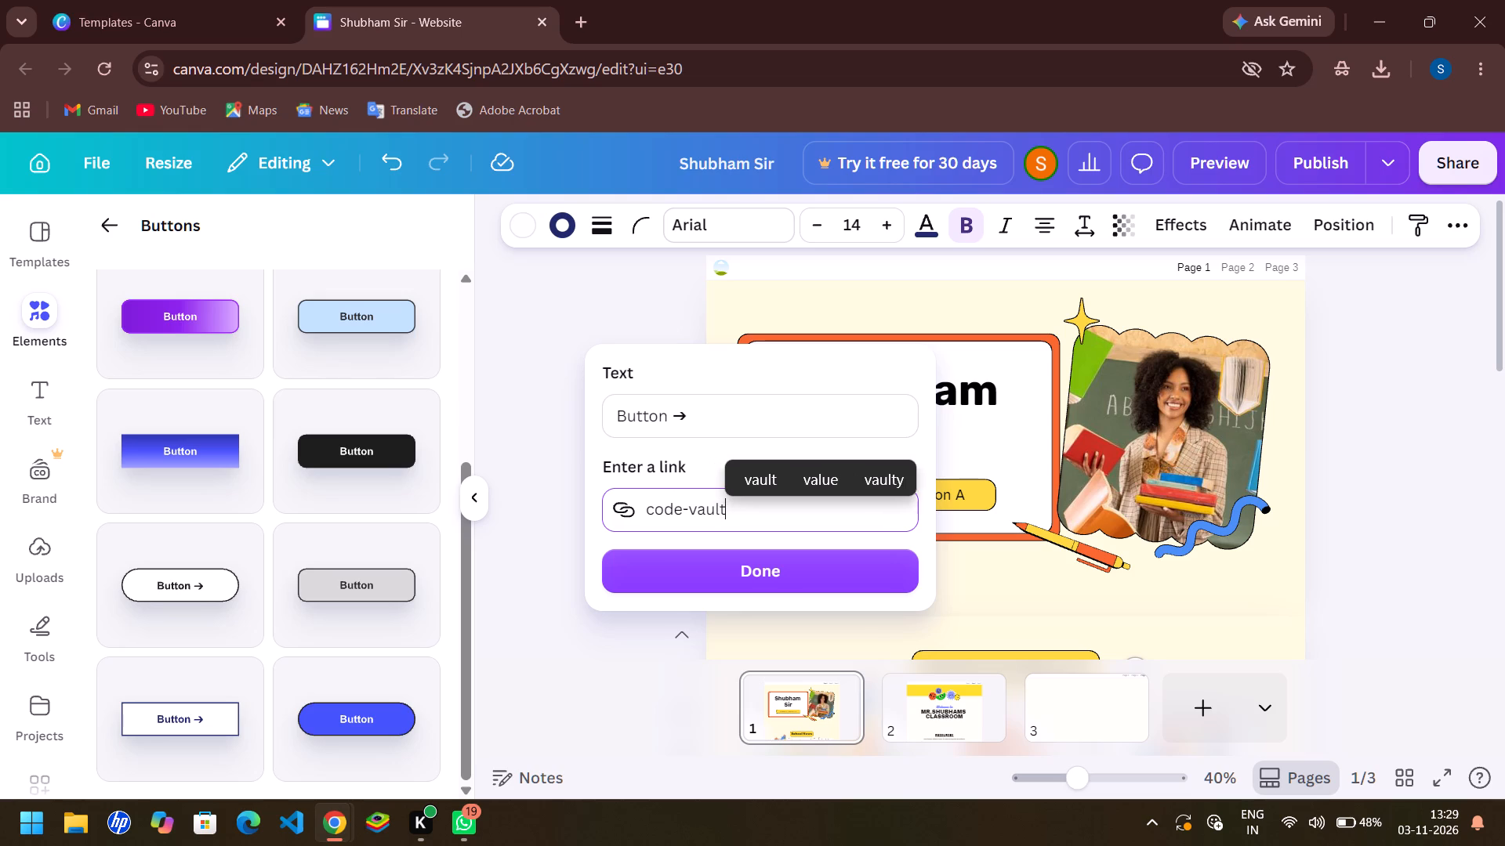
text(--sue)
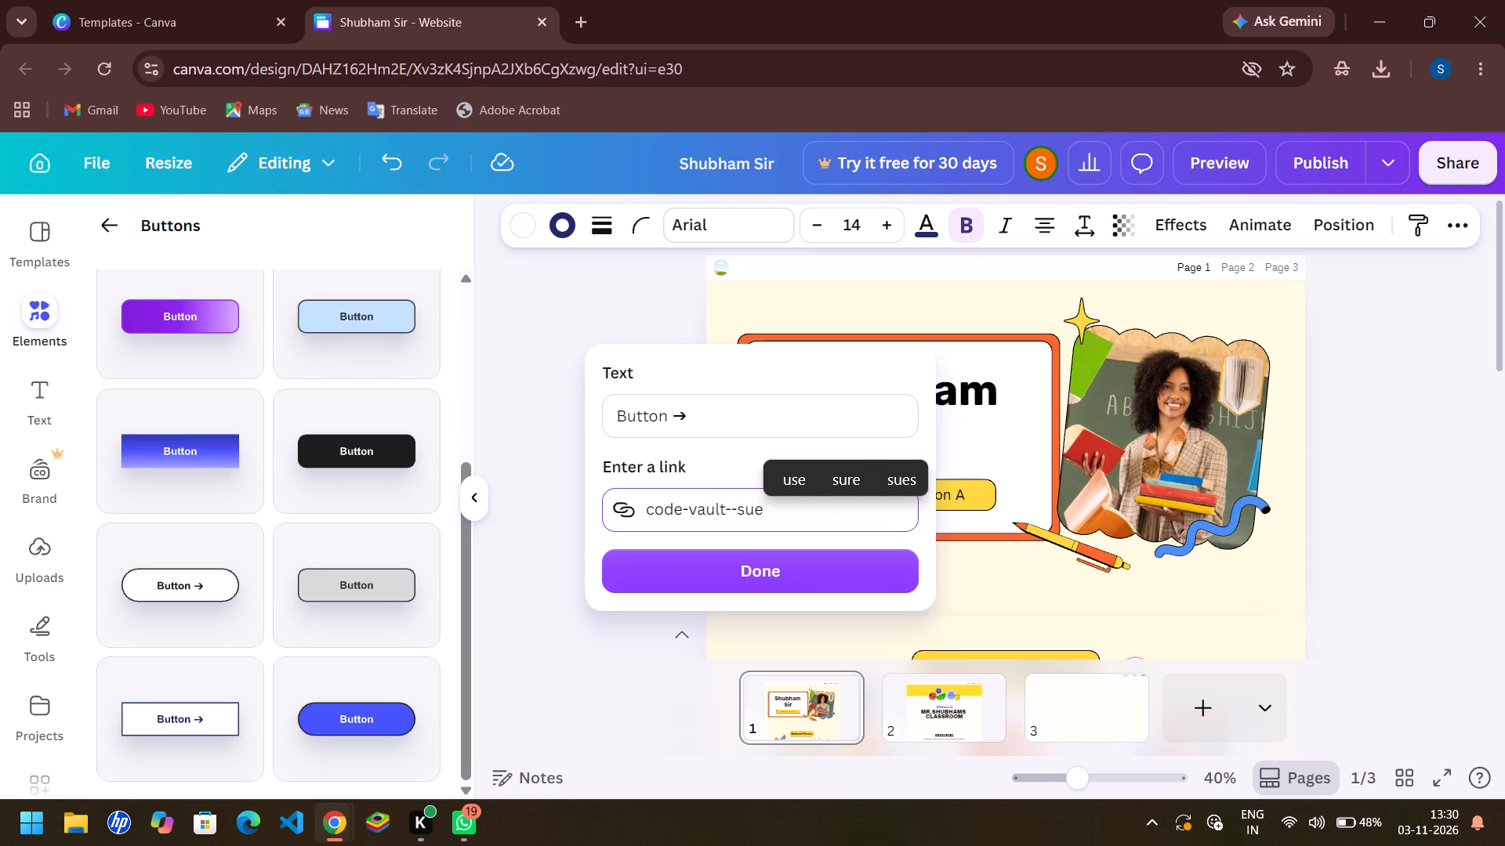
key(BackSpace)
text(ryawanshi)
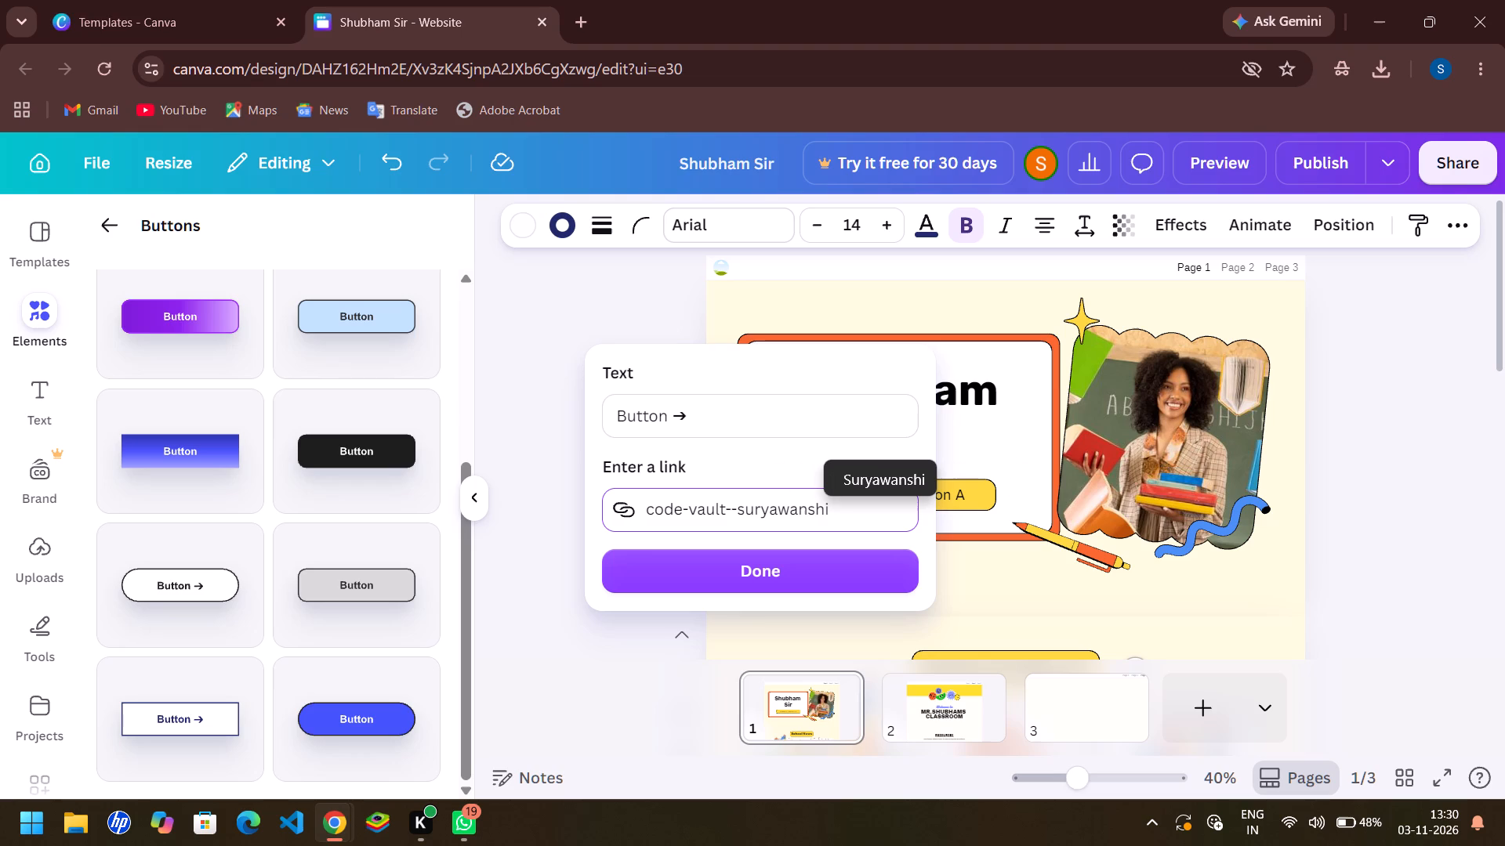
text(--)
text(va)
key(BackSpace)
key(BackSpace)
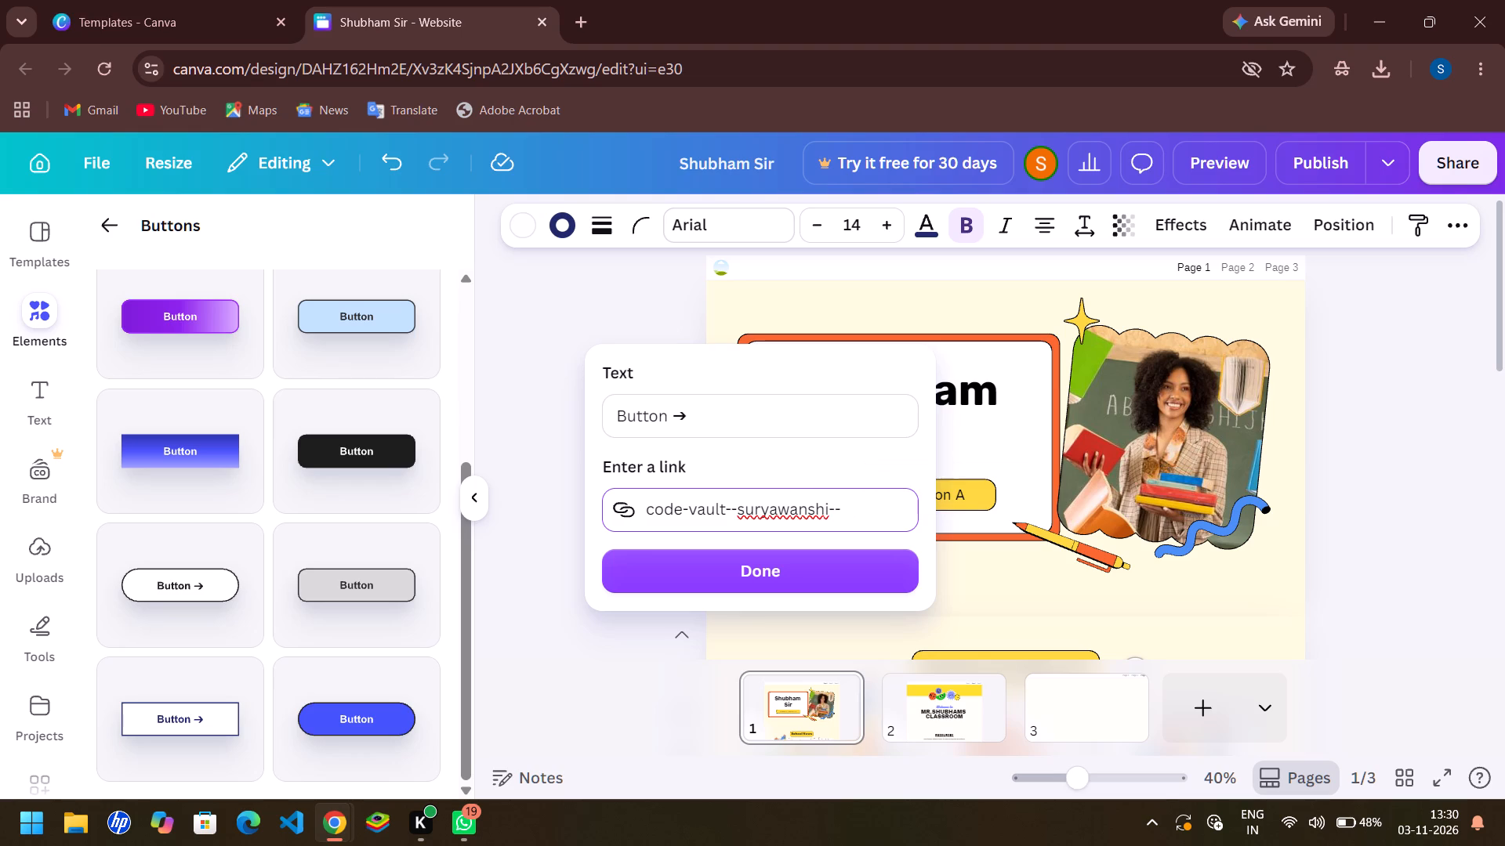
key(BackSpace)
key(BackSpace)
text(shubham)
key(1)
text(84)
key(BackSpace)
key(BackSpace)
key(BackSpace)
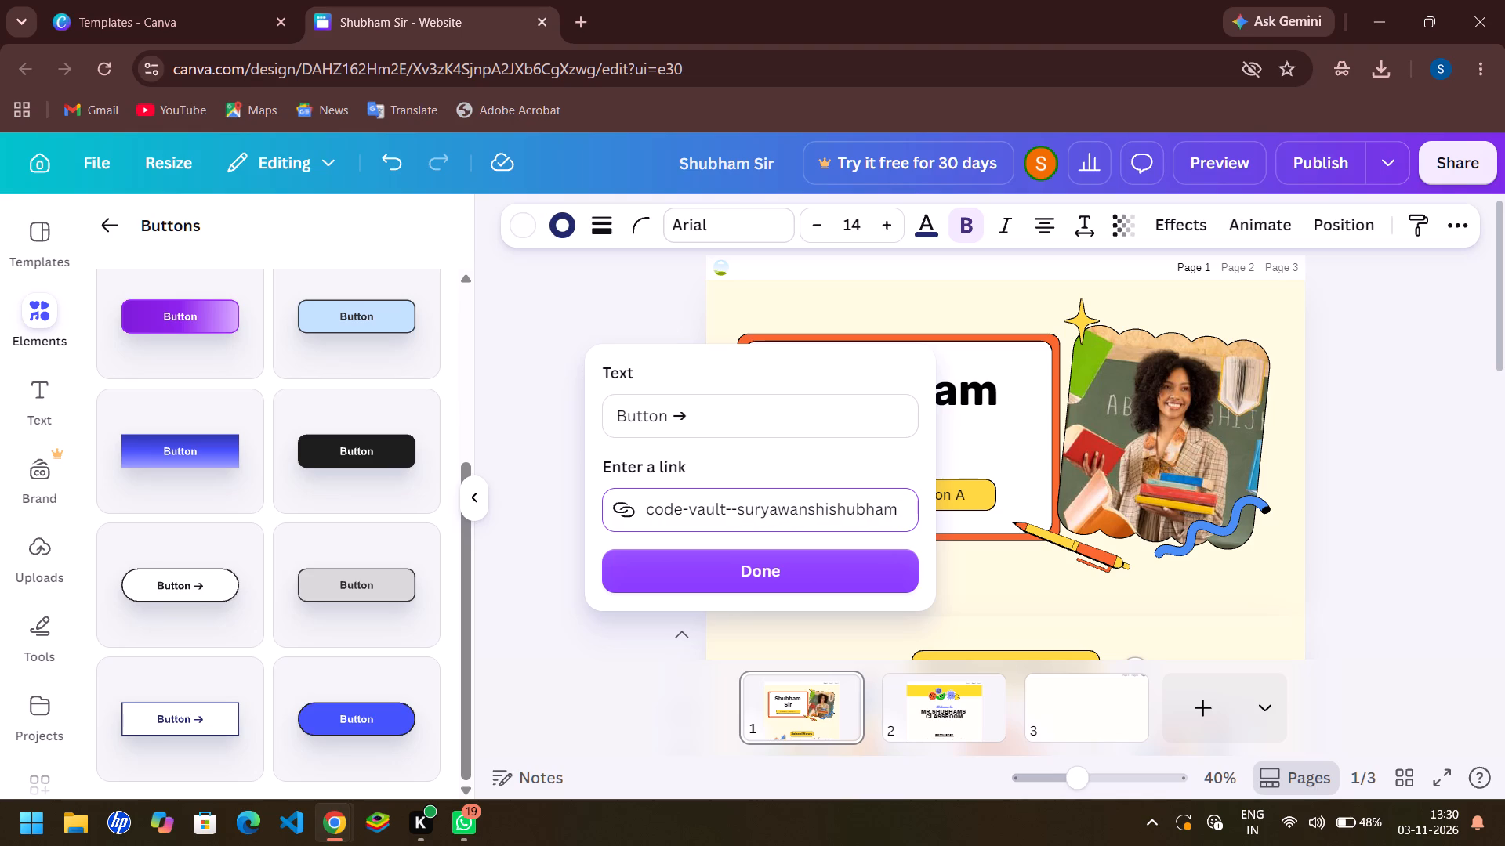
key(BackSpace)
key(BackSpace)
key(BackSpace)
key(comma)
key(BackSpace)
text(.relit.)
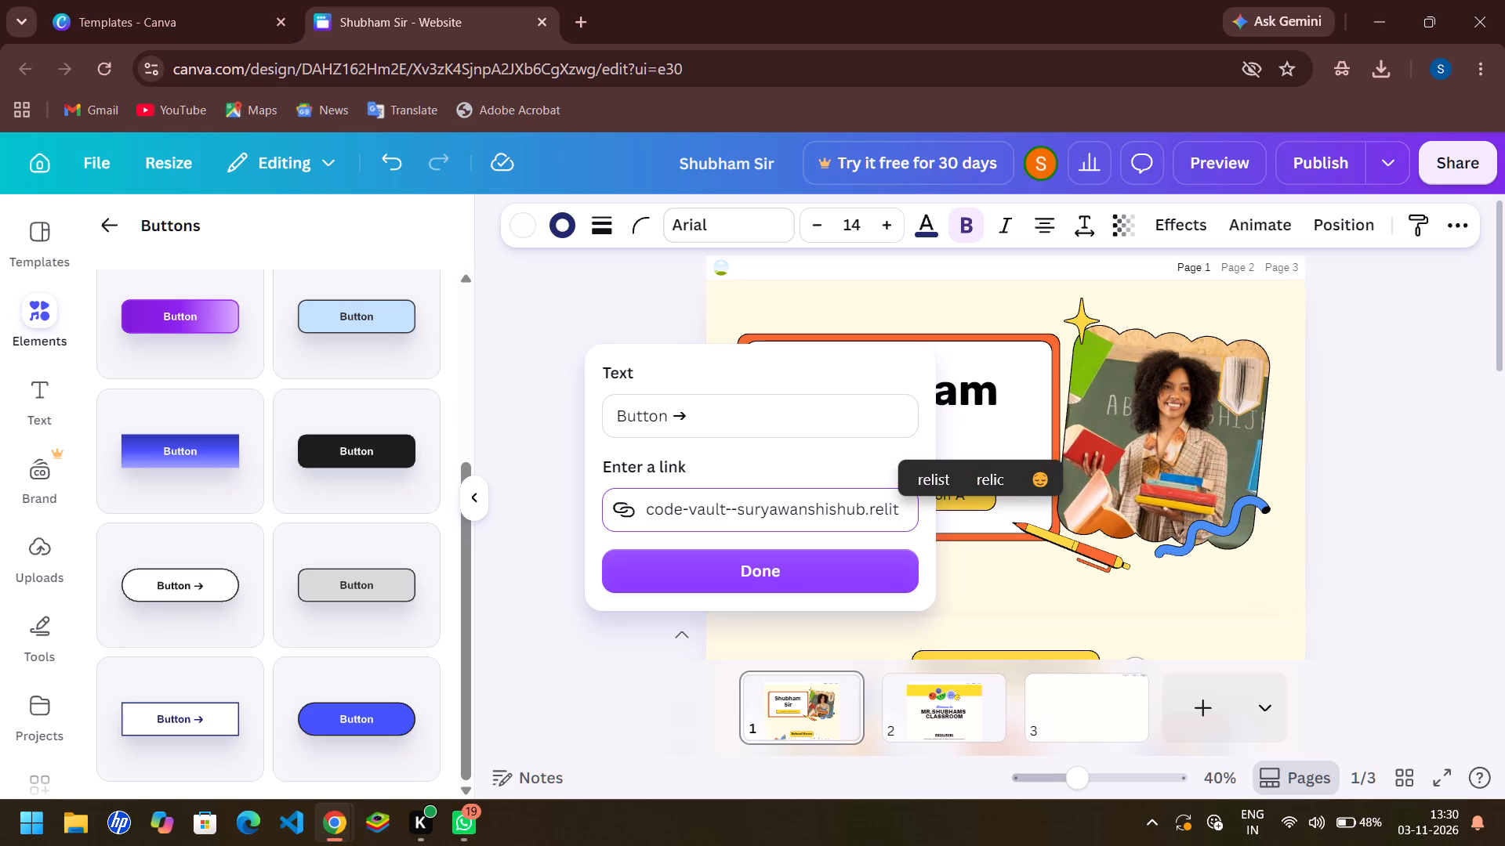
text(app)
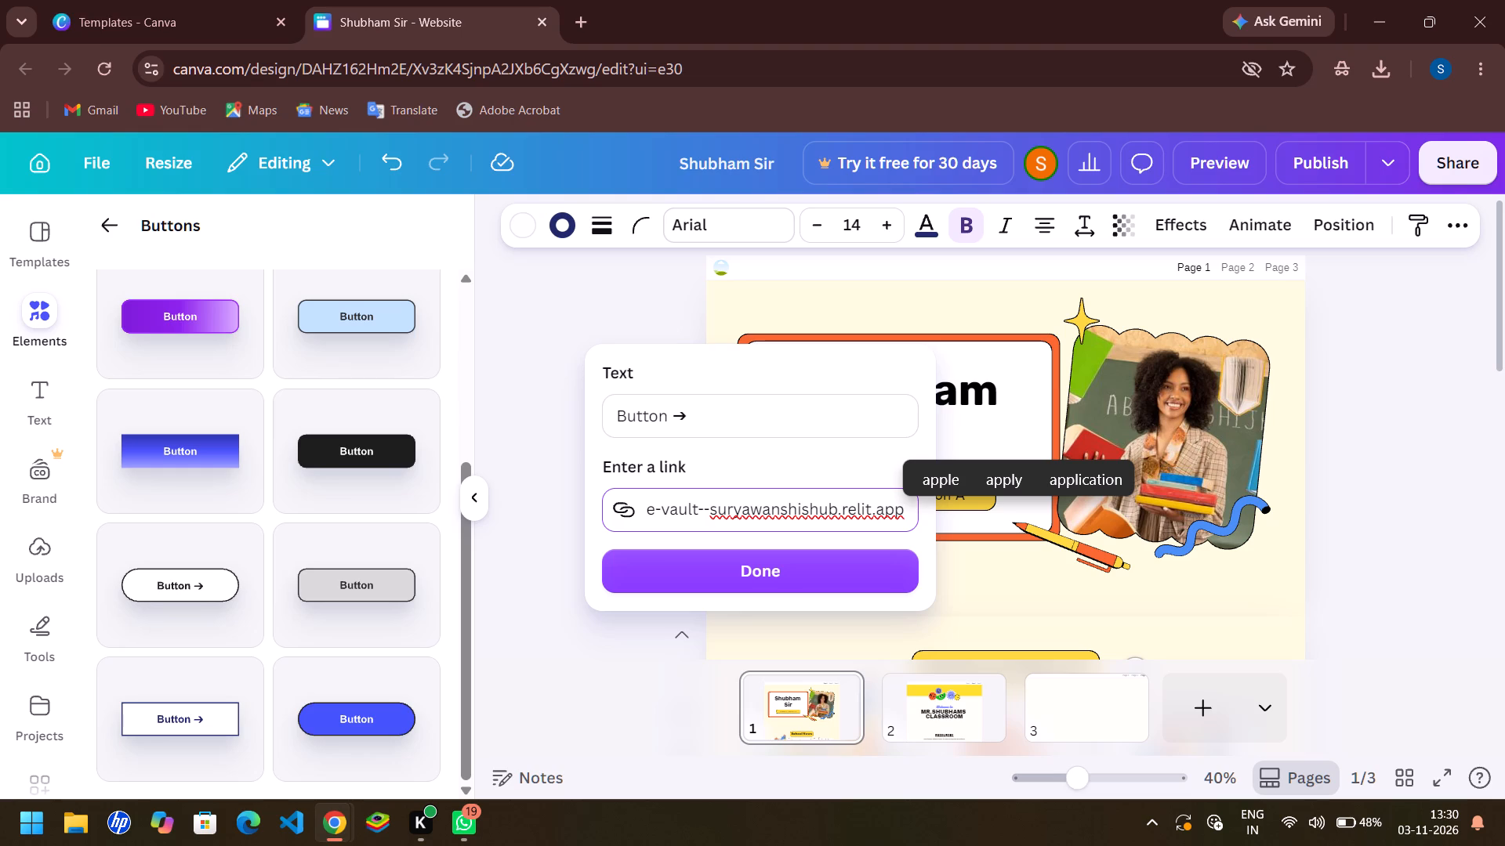
click(713, 561)
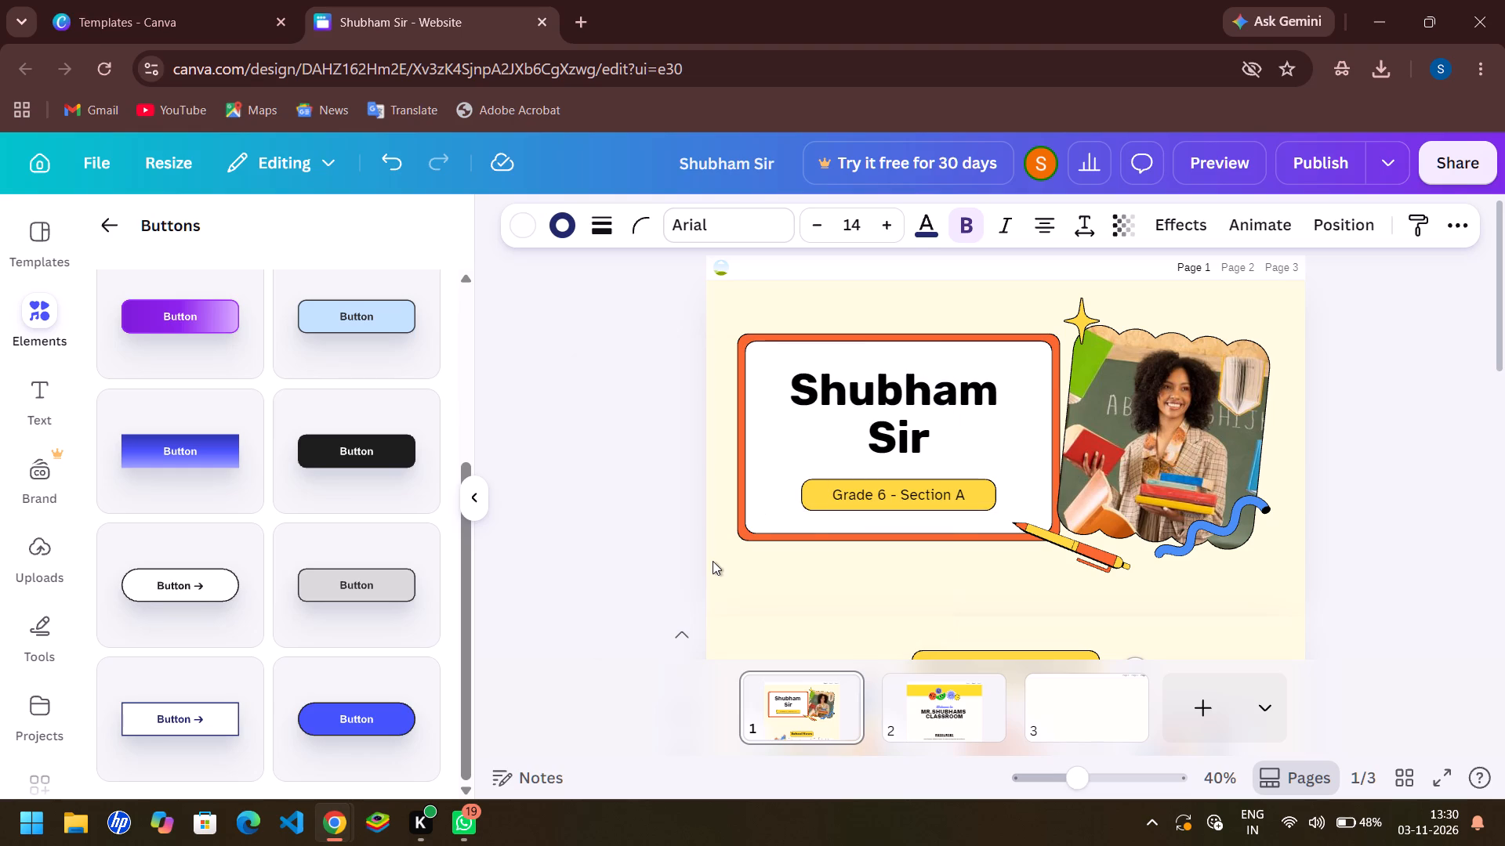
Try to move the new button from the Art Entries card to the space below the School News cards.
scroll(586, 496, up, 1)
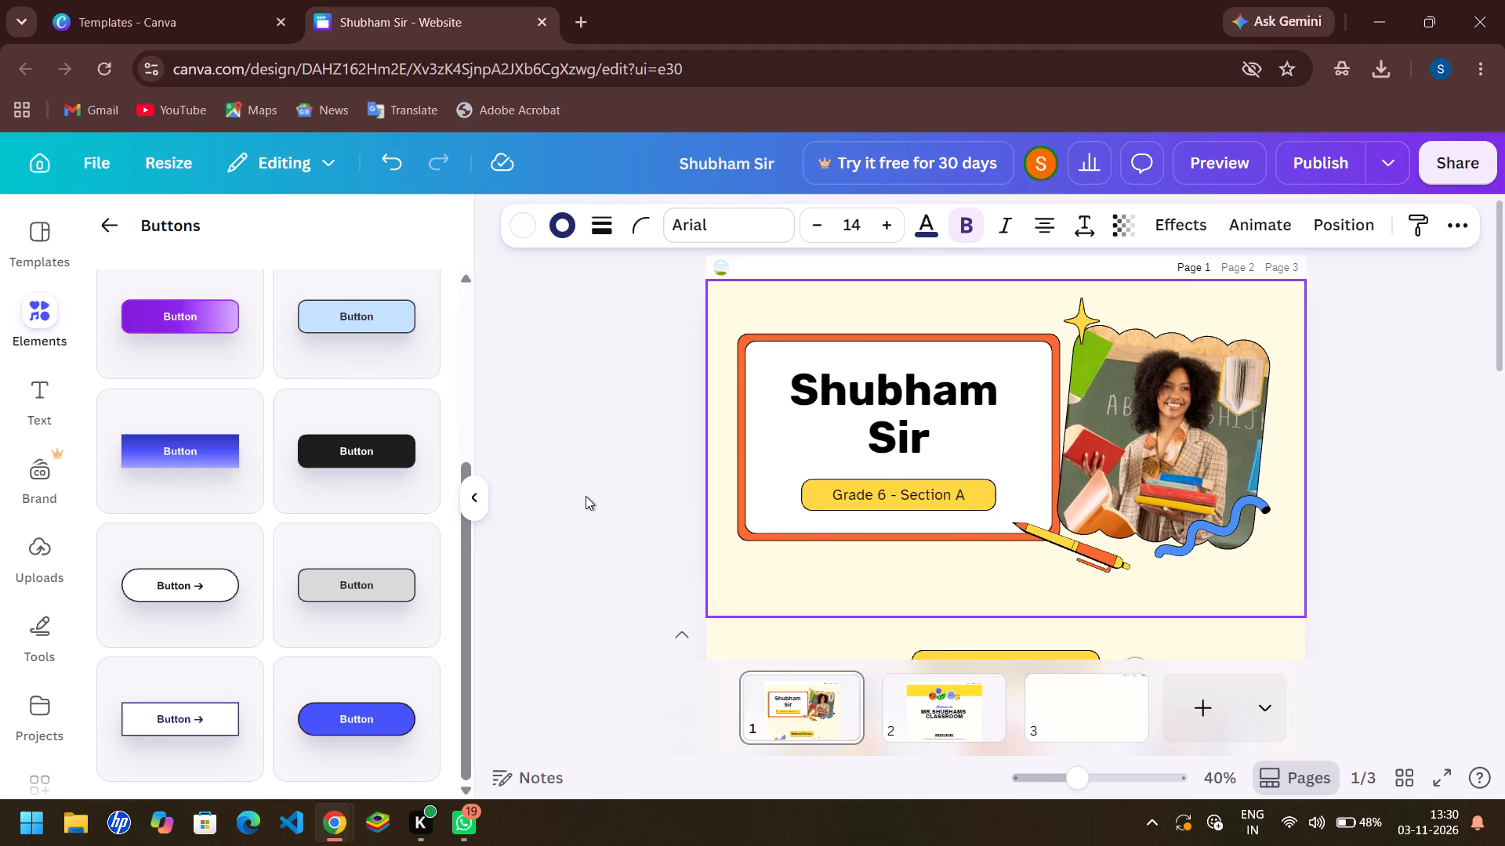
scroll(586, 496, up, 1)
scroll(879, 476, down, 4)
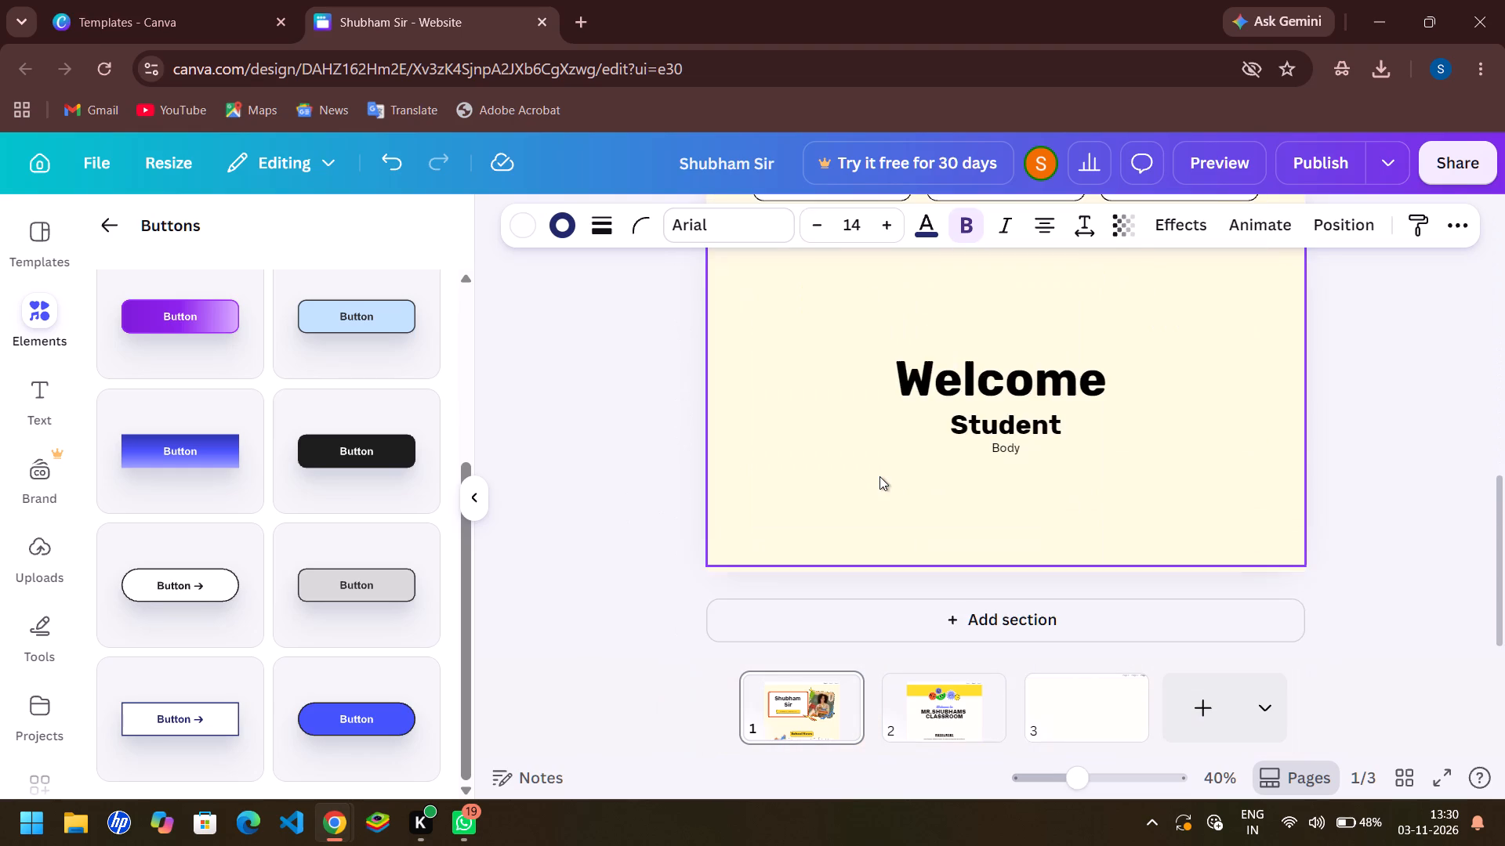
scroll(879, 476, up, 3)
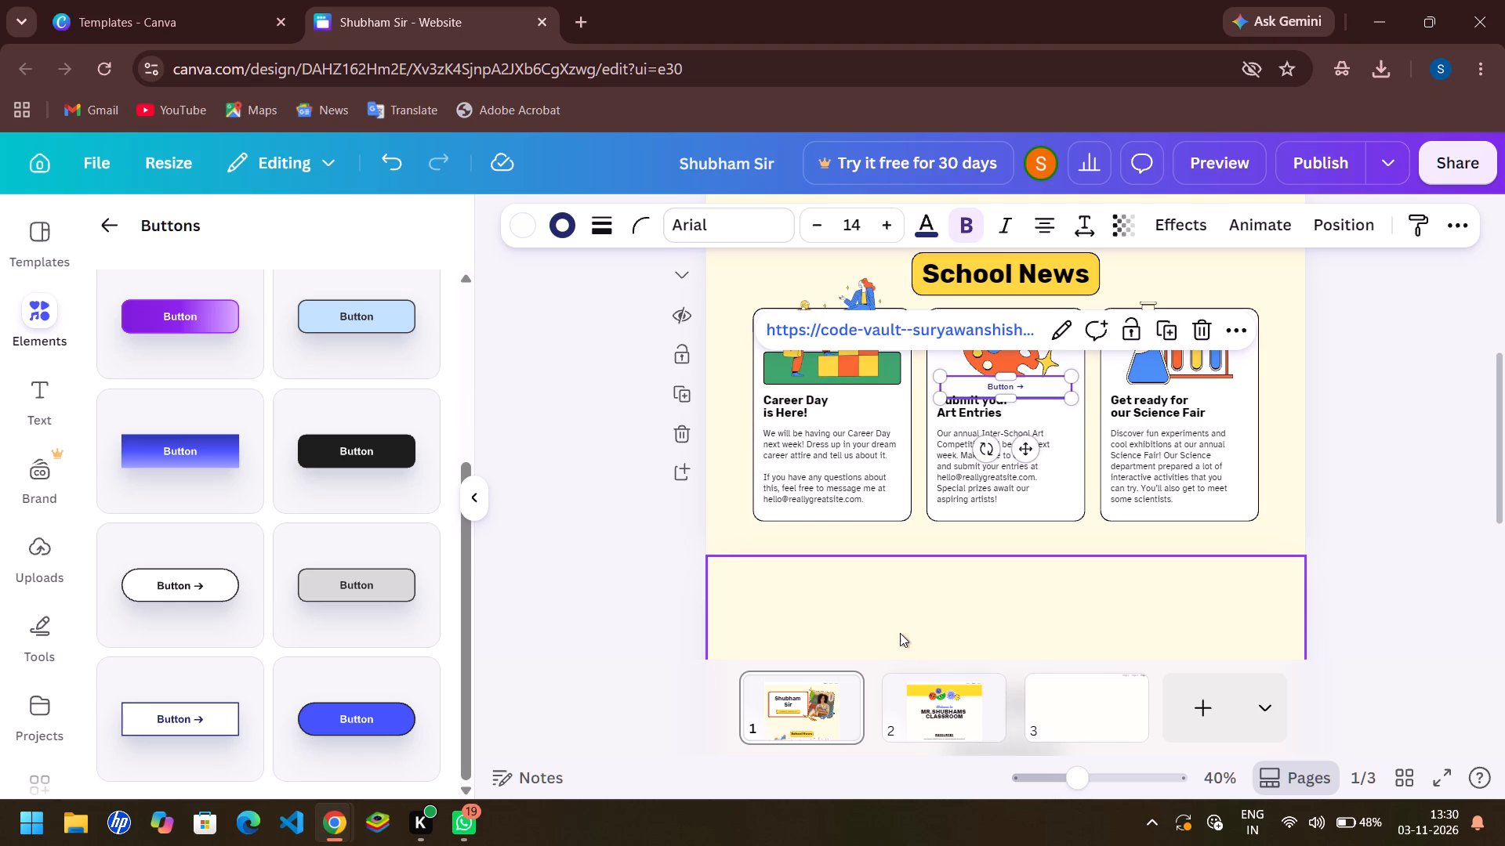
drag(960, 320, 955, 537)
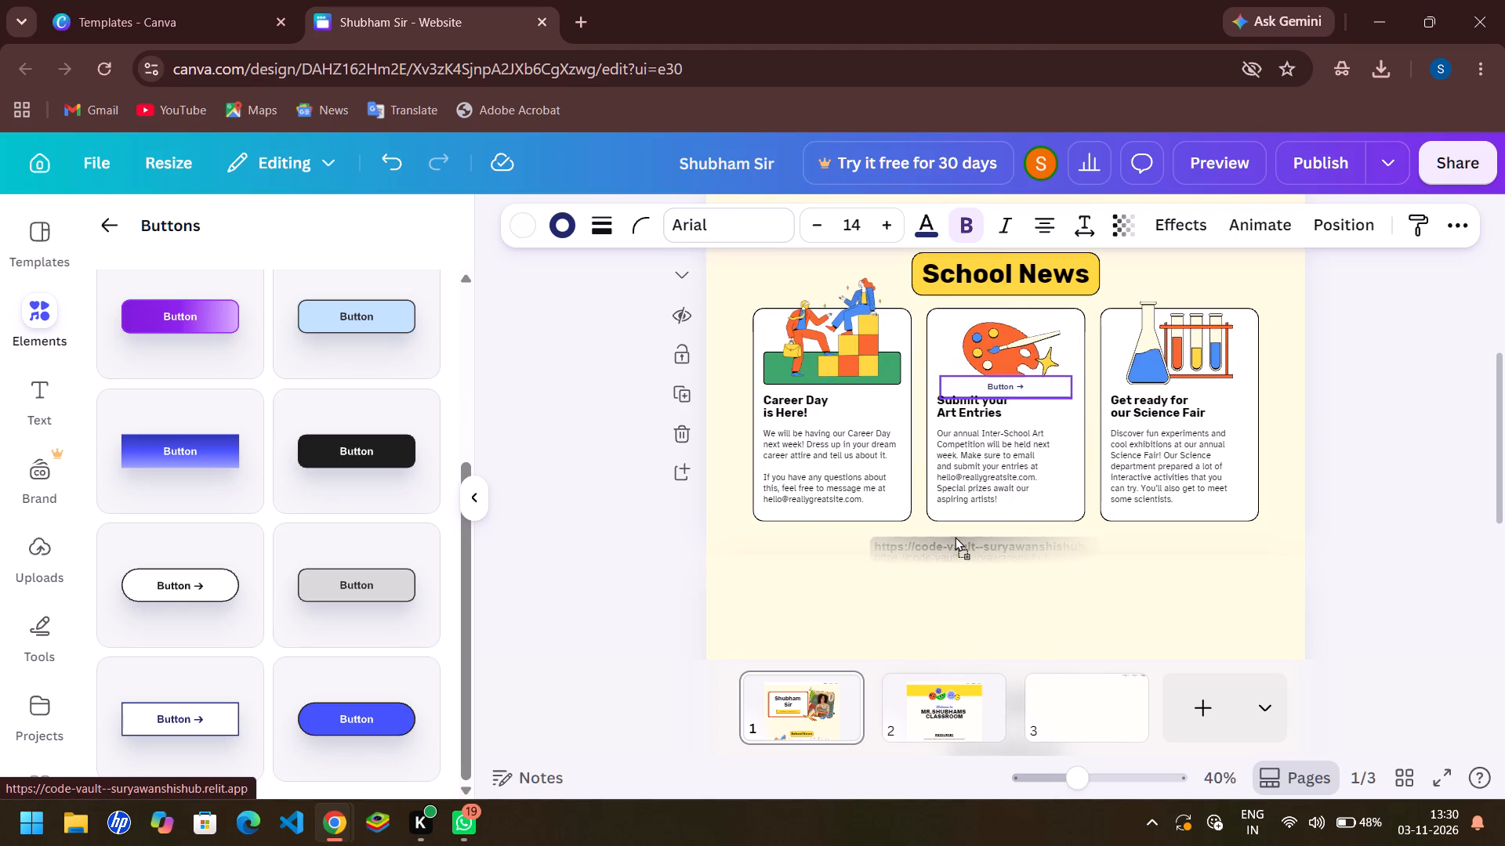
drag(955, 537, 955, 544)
Test the new button's link by opening it twice, and close the browser tabs it opens.
click(1030, 330)
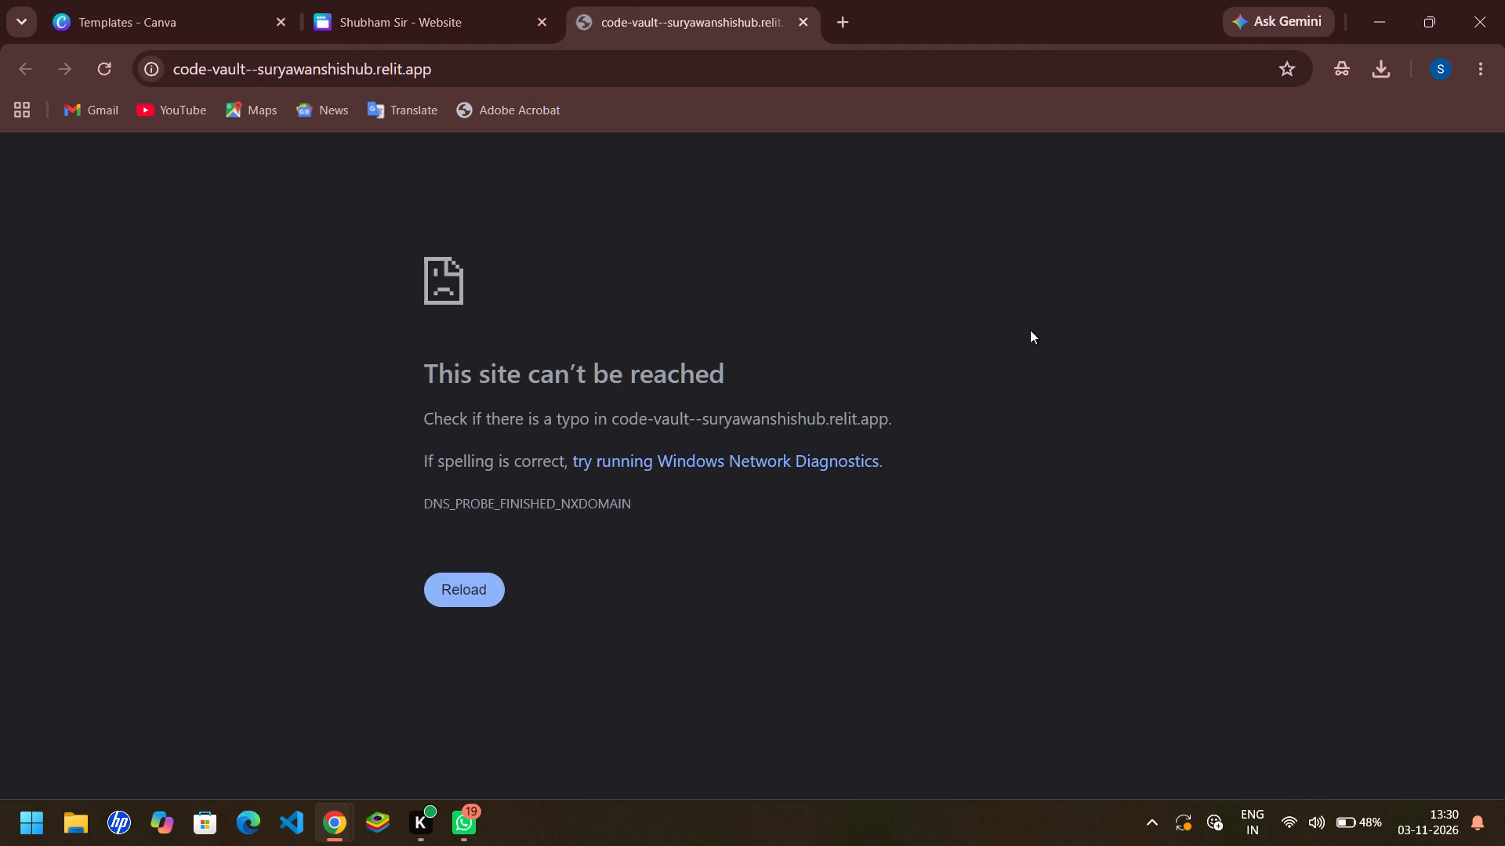
click(458, 0)
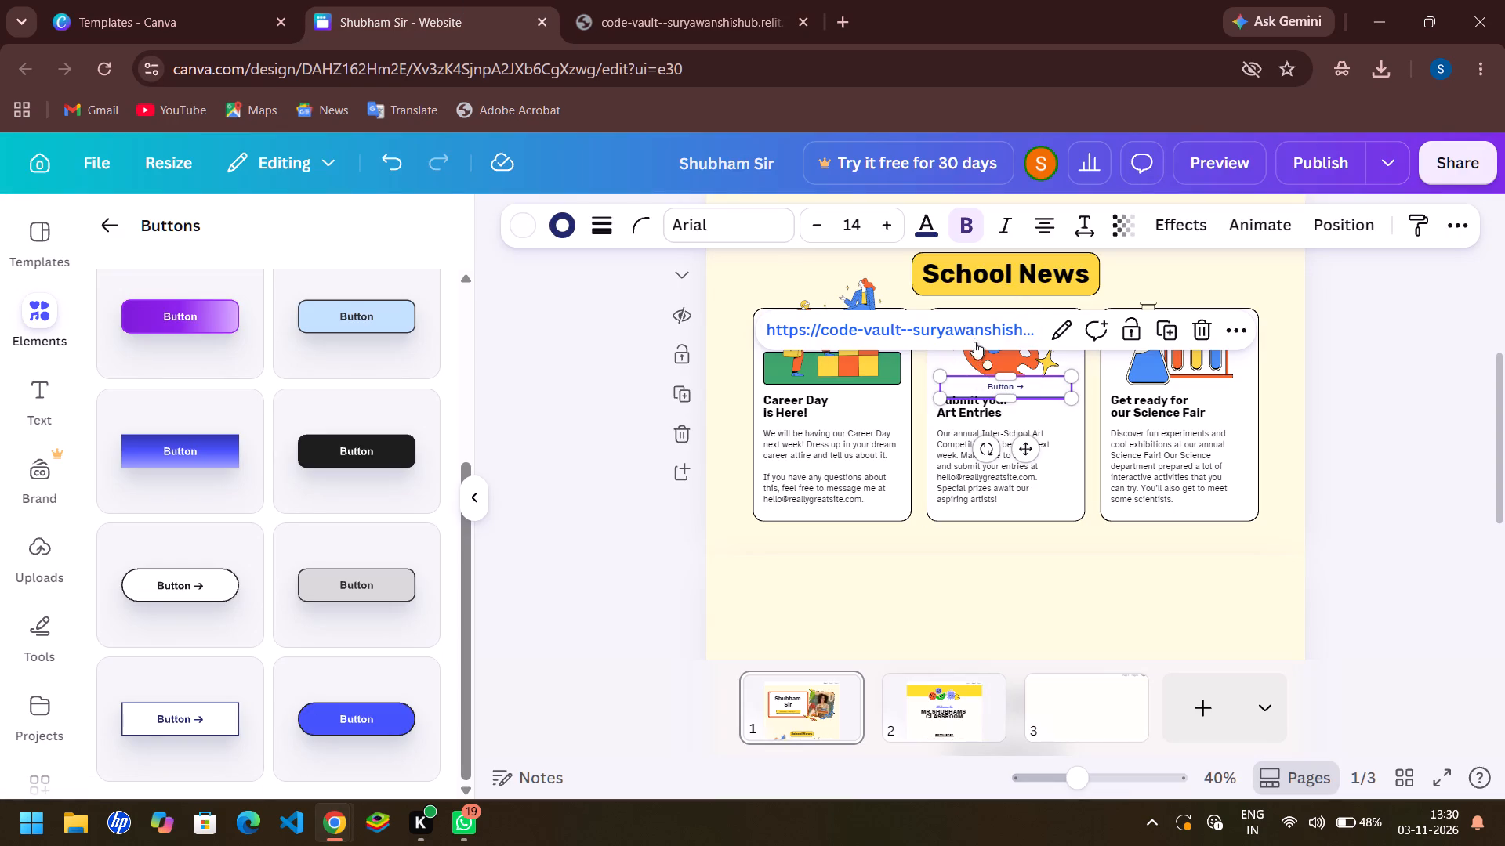
click(977, 334)
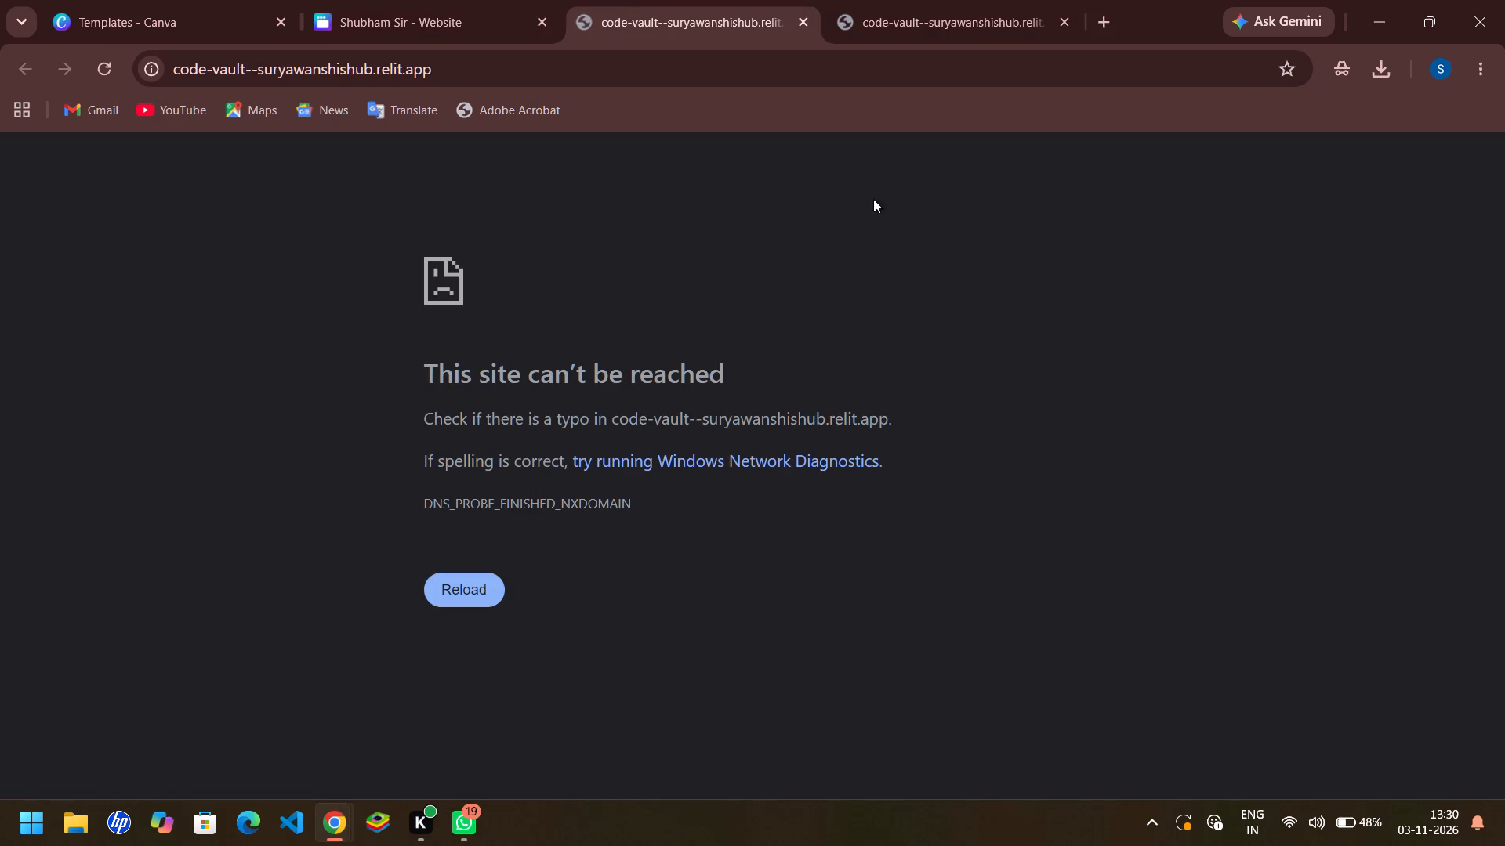
click(803, 19)
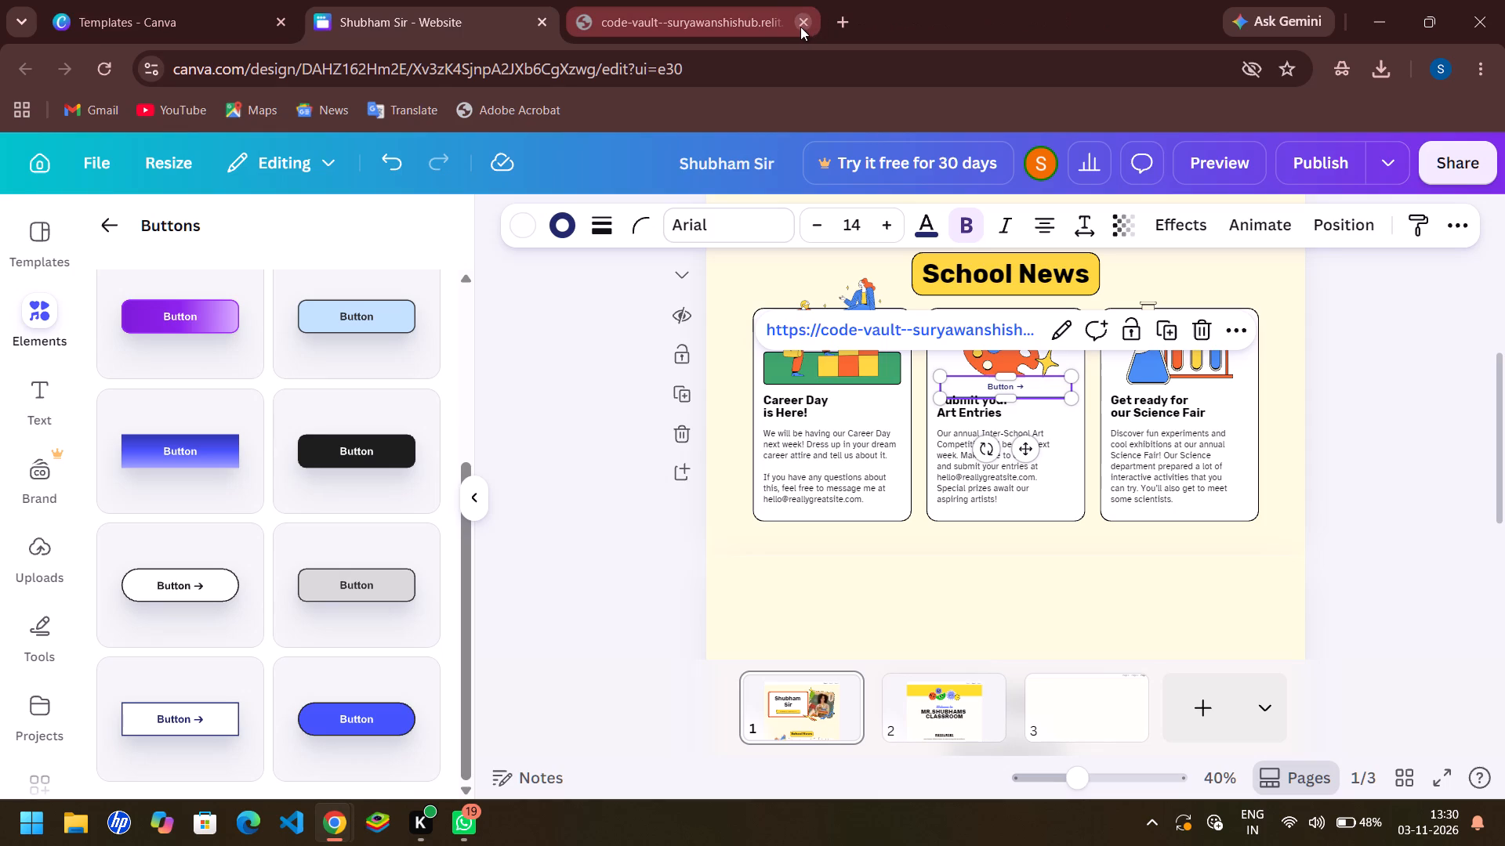
click(800, 27)
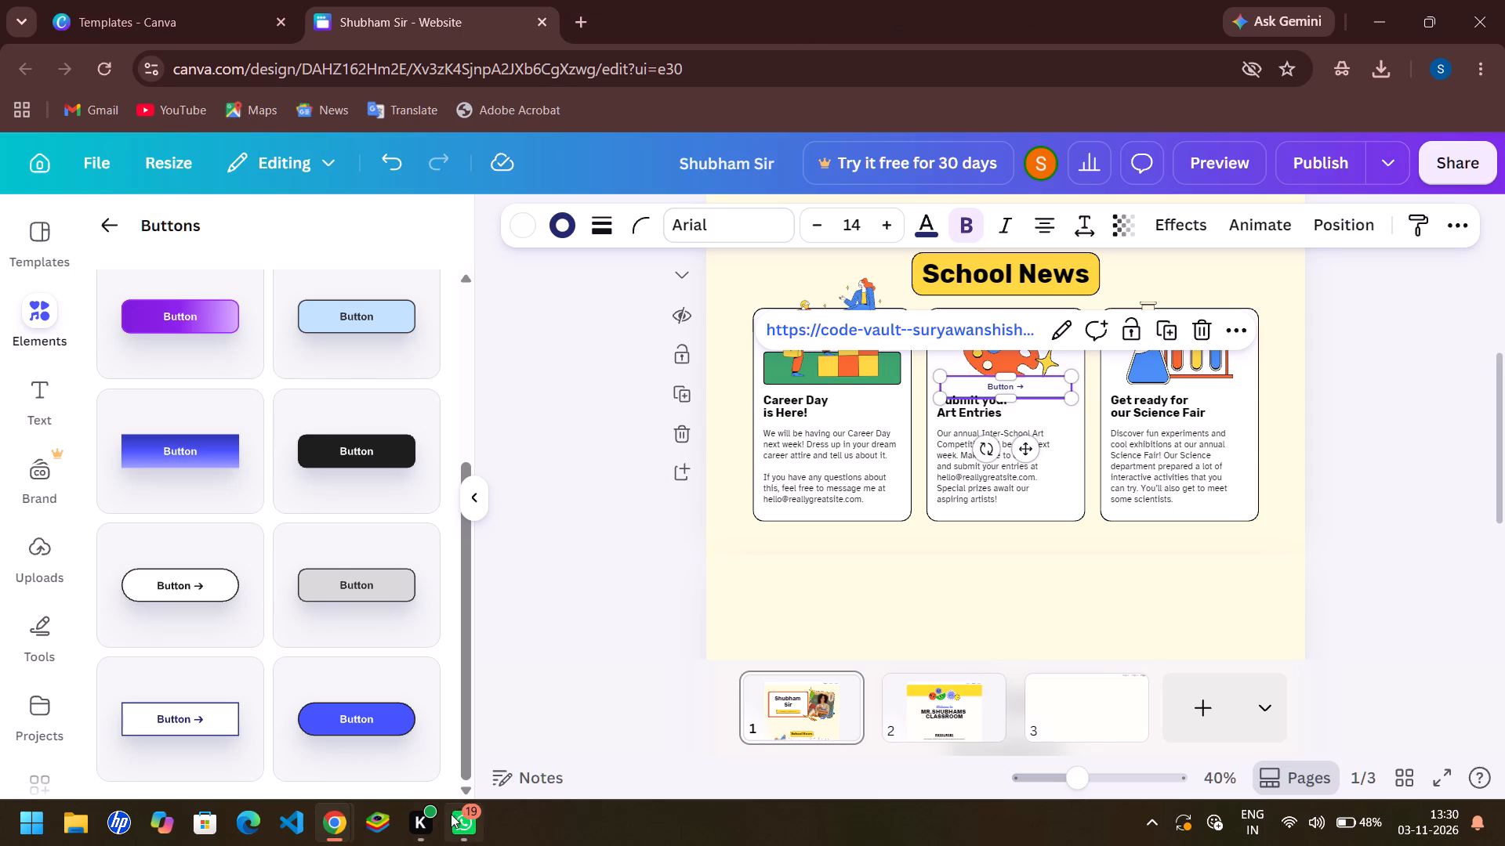
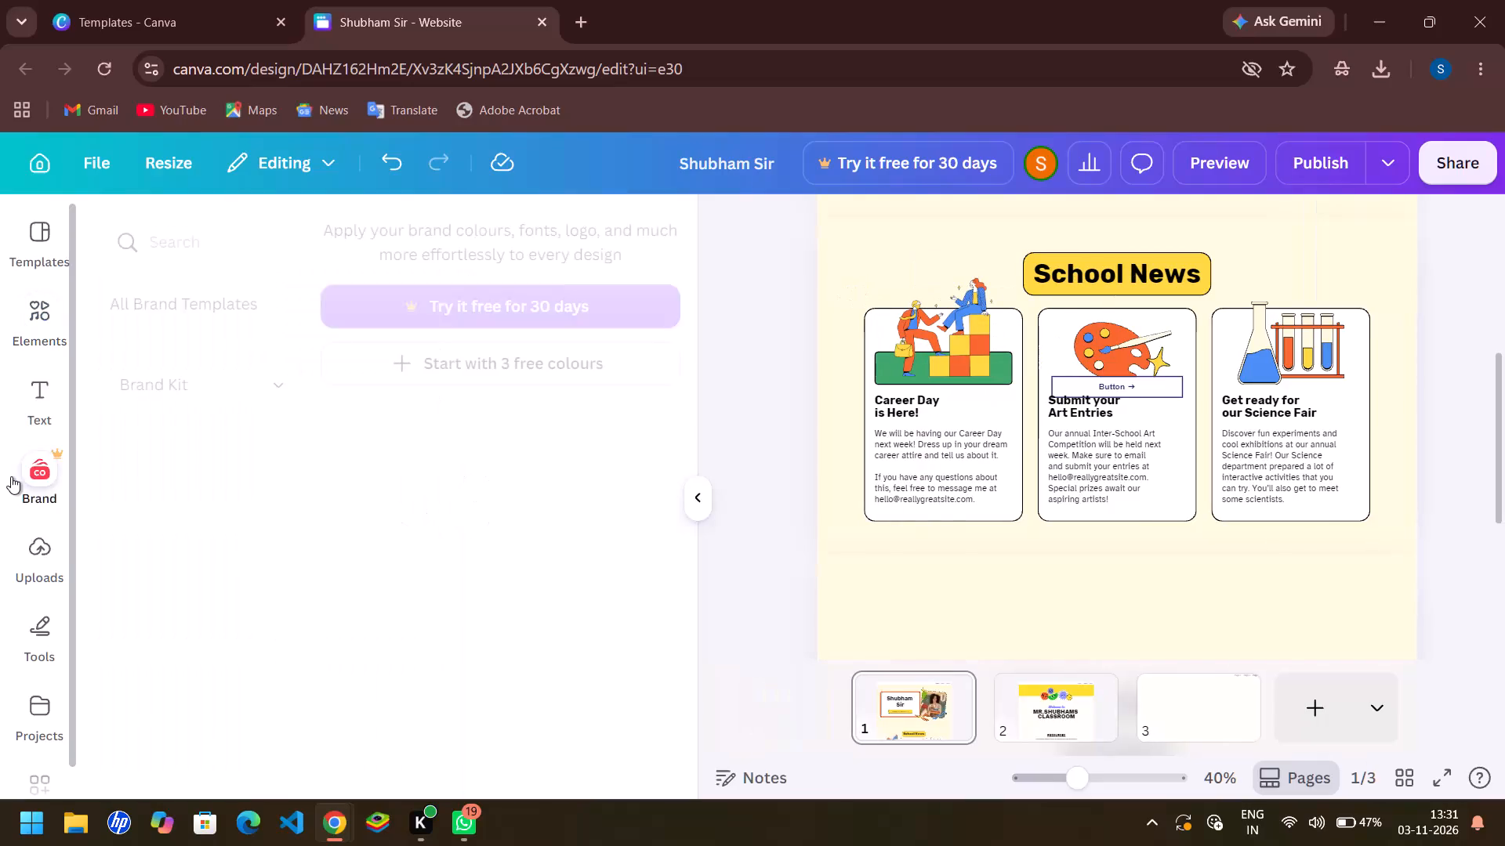
Browse the Brand Kit asset categories, including Logos and Photos, to see what each one offers.
scroll(623, 618, down, 2)
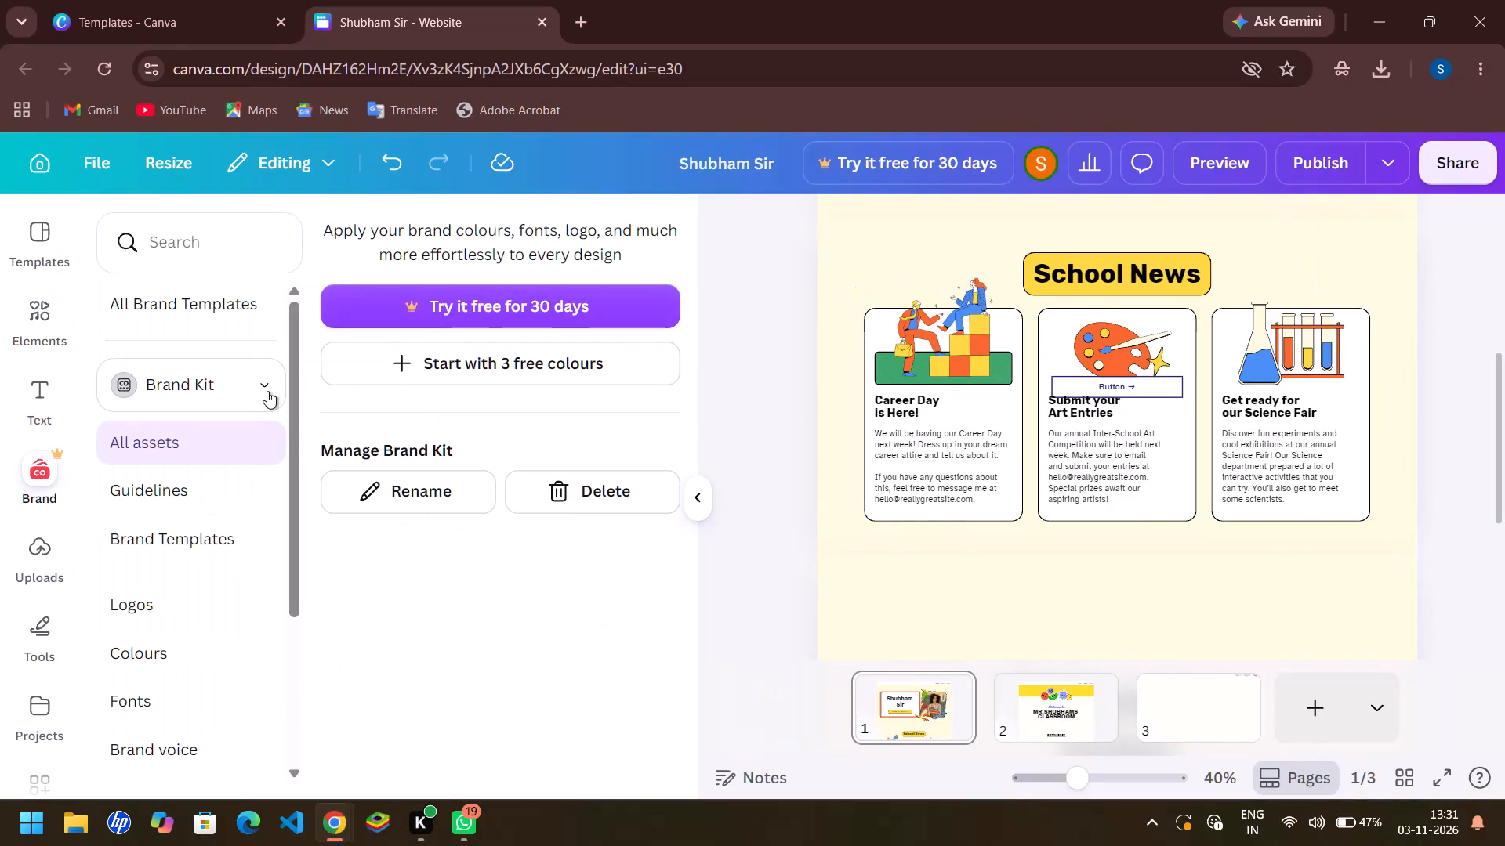
scroll(150, 580, down, 6)
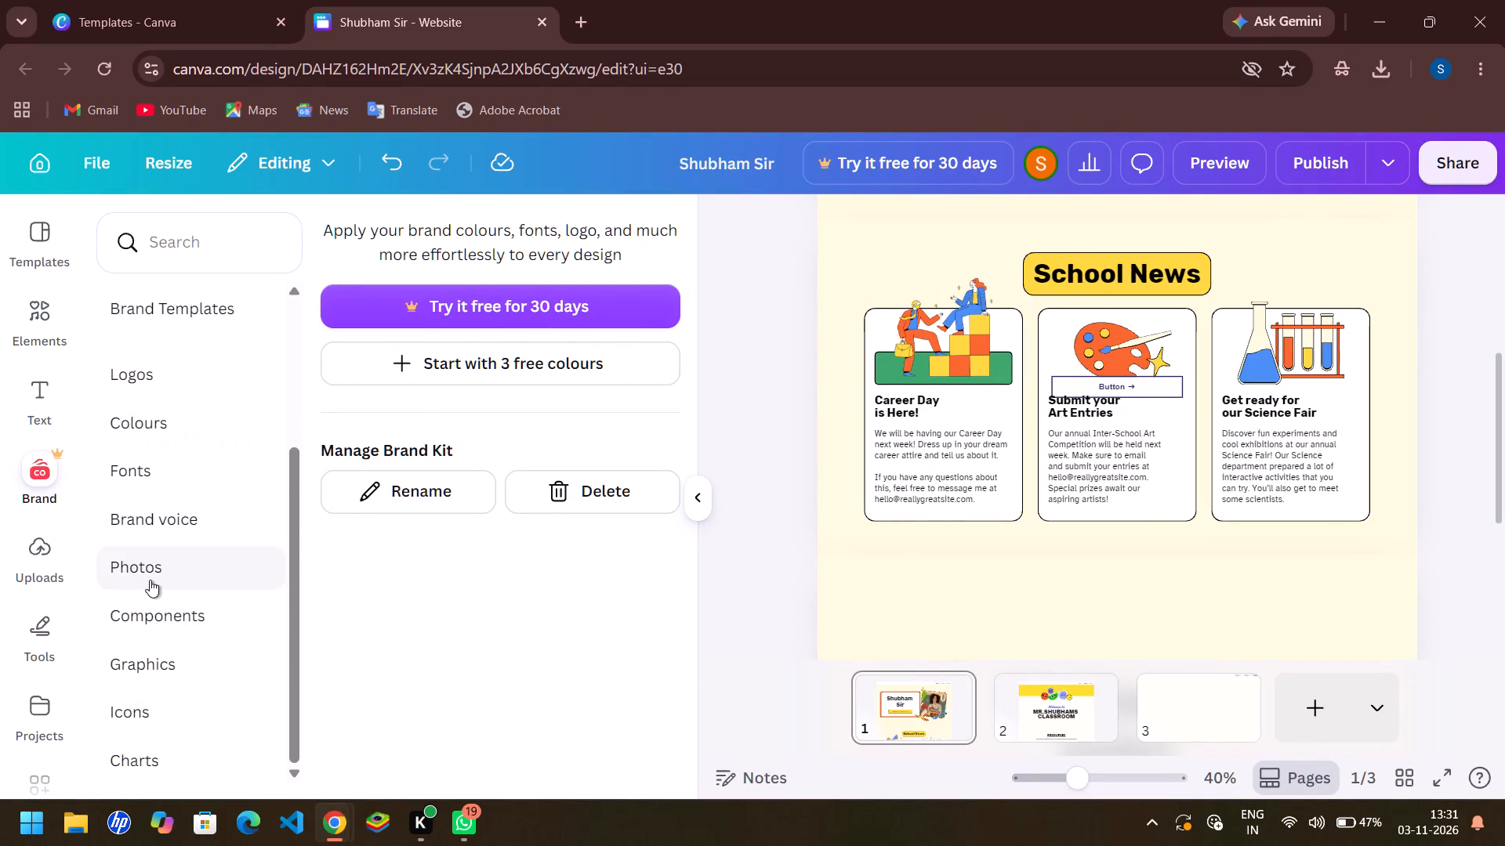
scroll(150, 580, up, 2)
scroll(150, 580, down, 1)
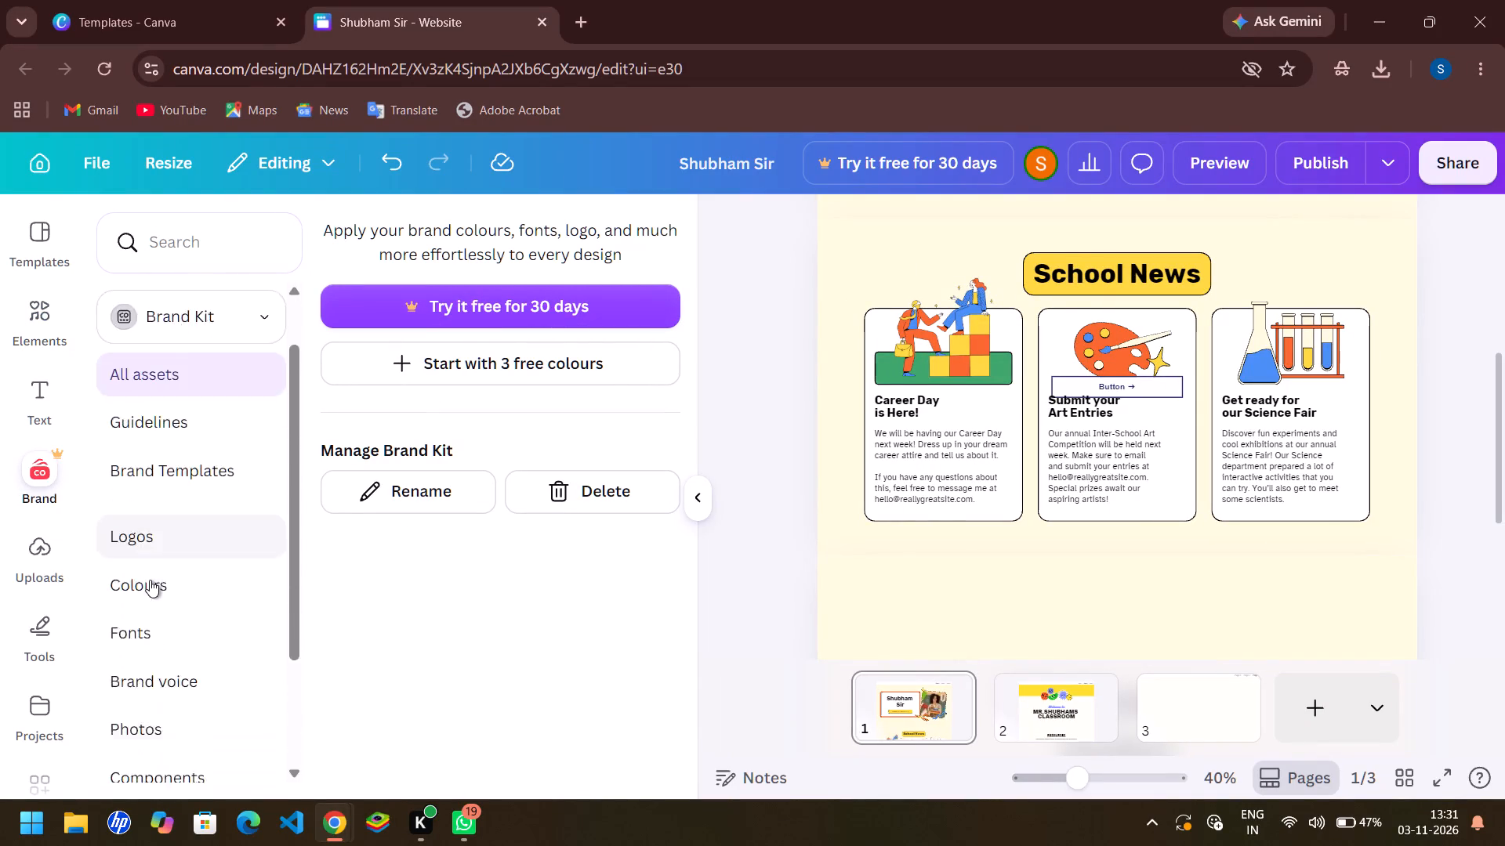
scroll(150, 580, down, 1)
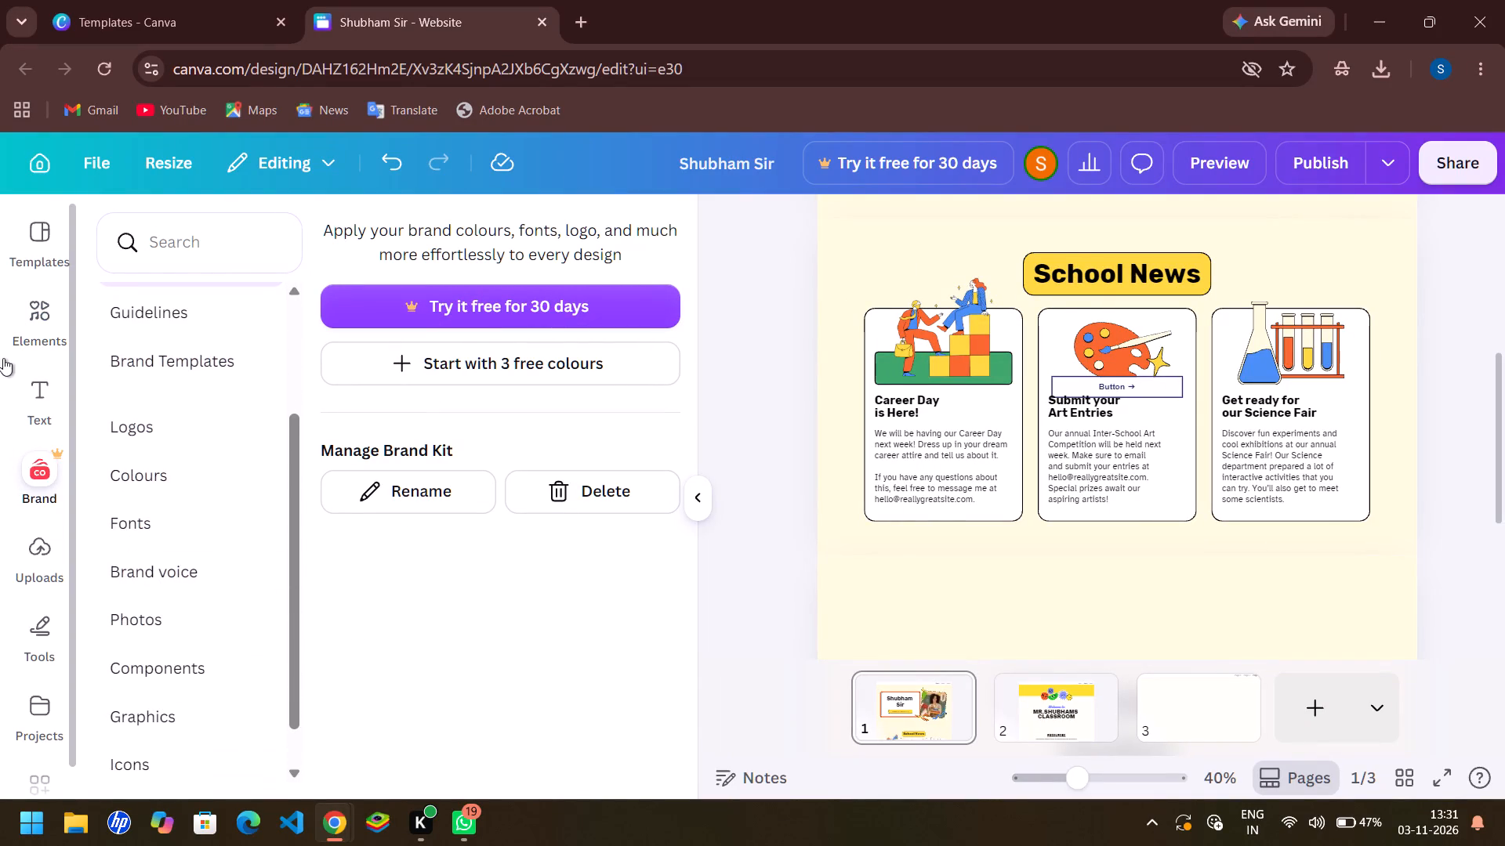
click(47, 320)
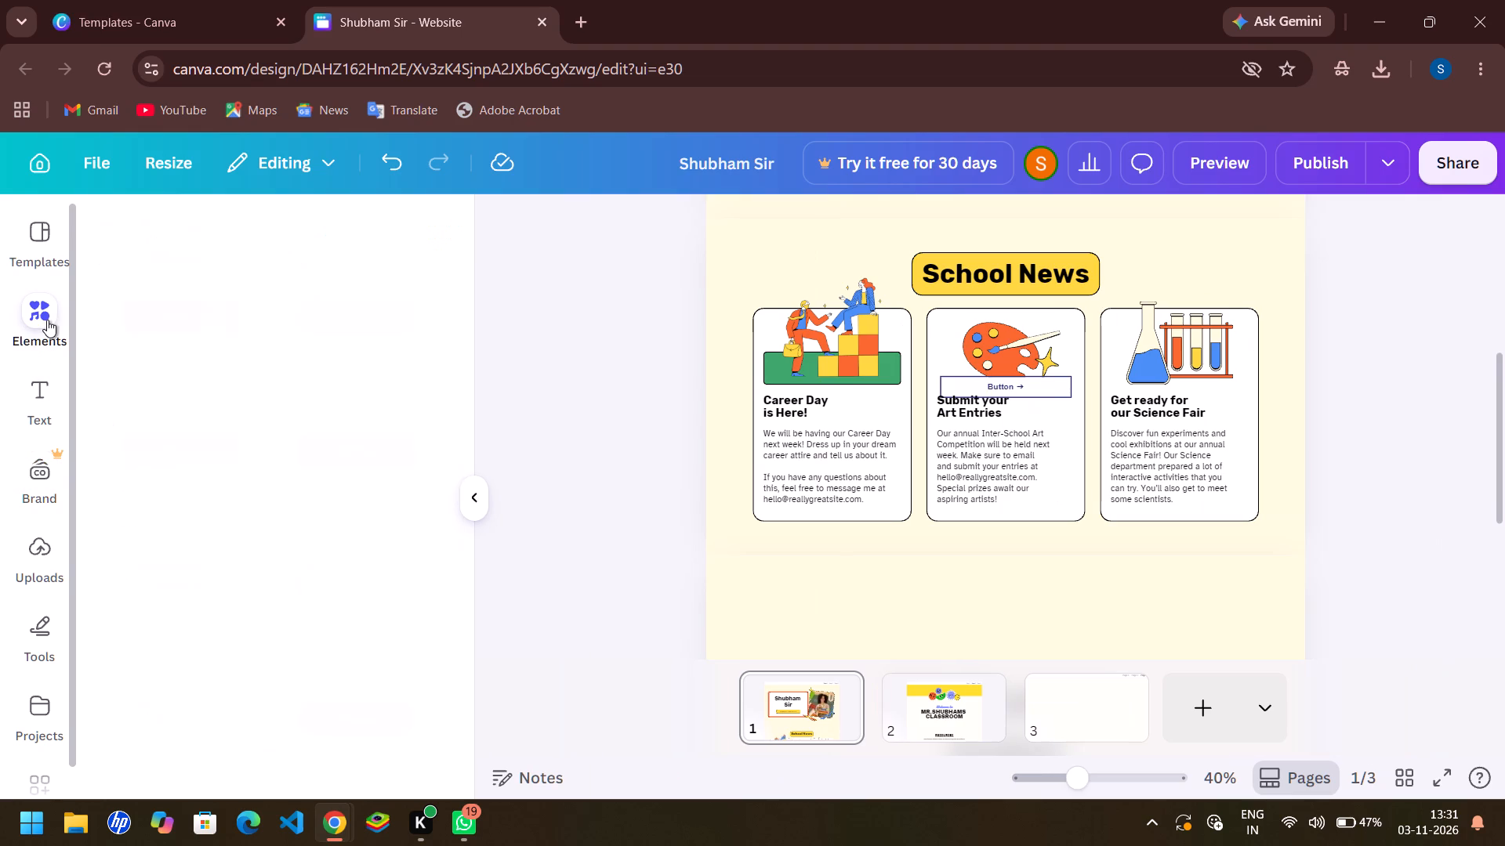
click(31, 483)
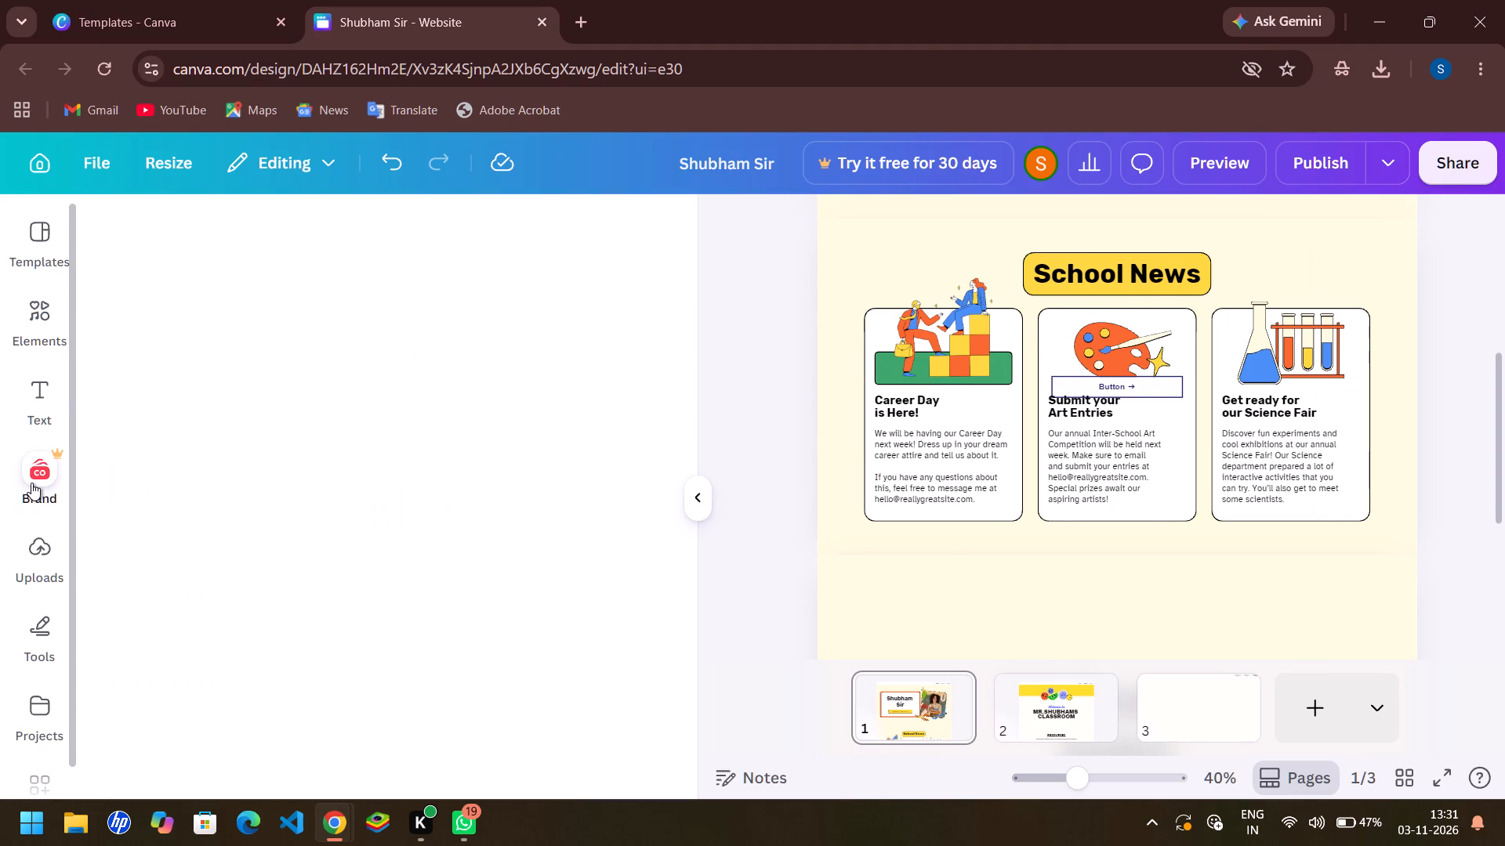
scroll(114, 508, down, 1)
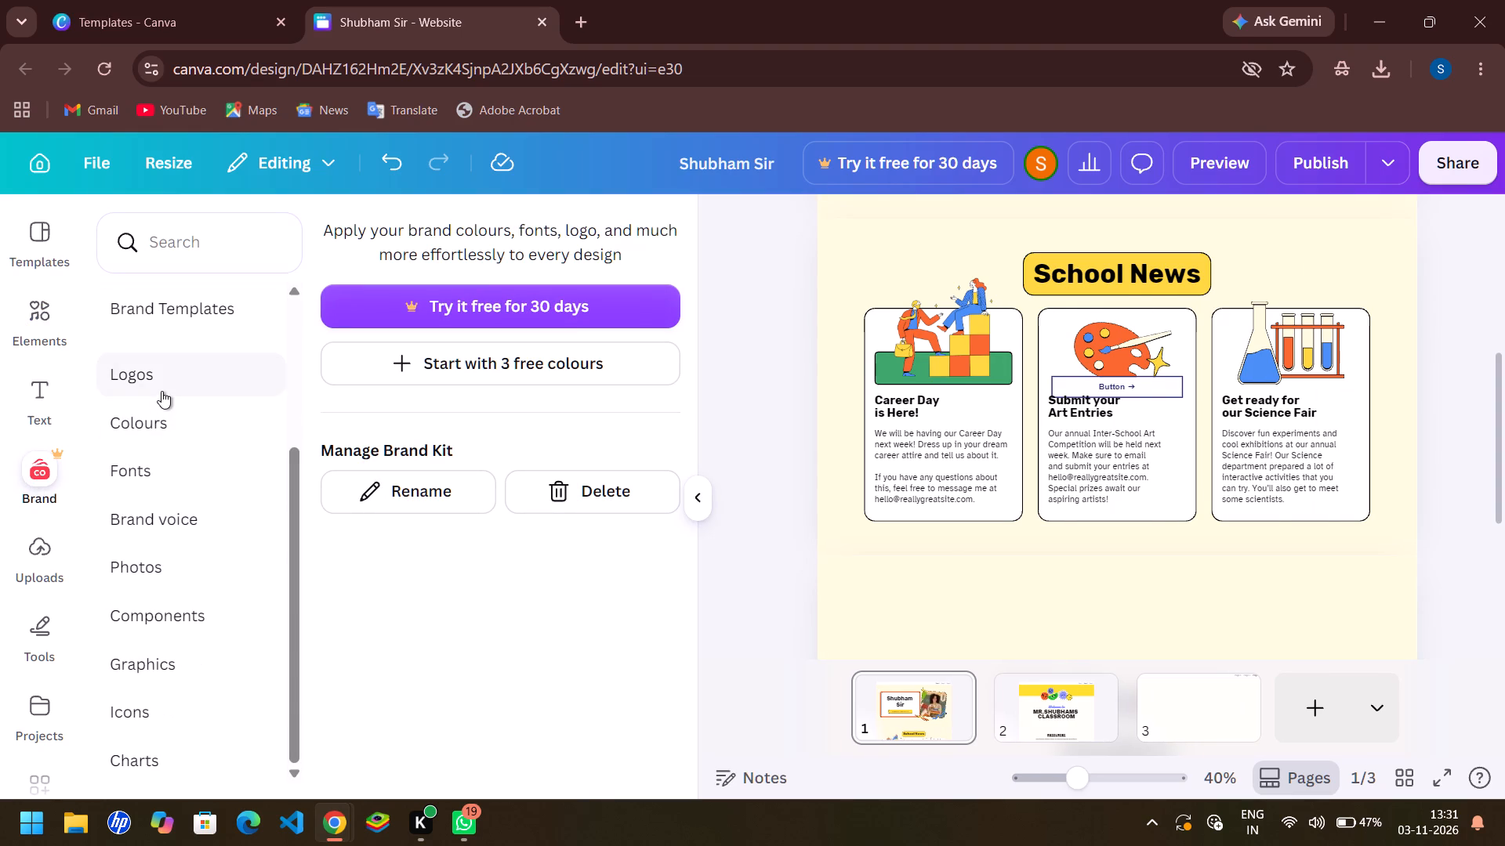
click(161, 391)
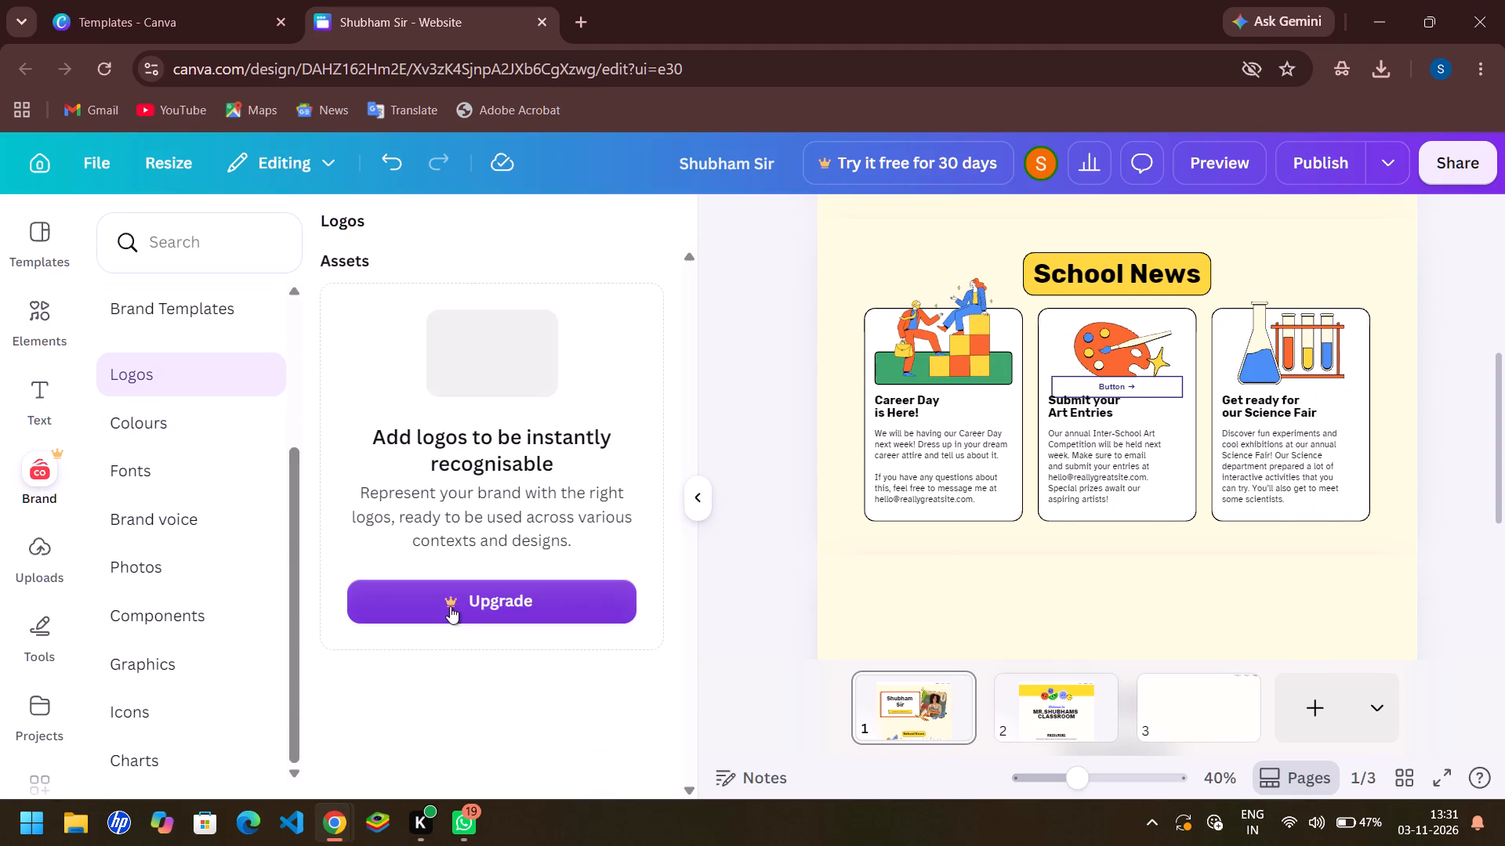
click(196, 543)
click(180, 577)
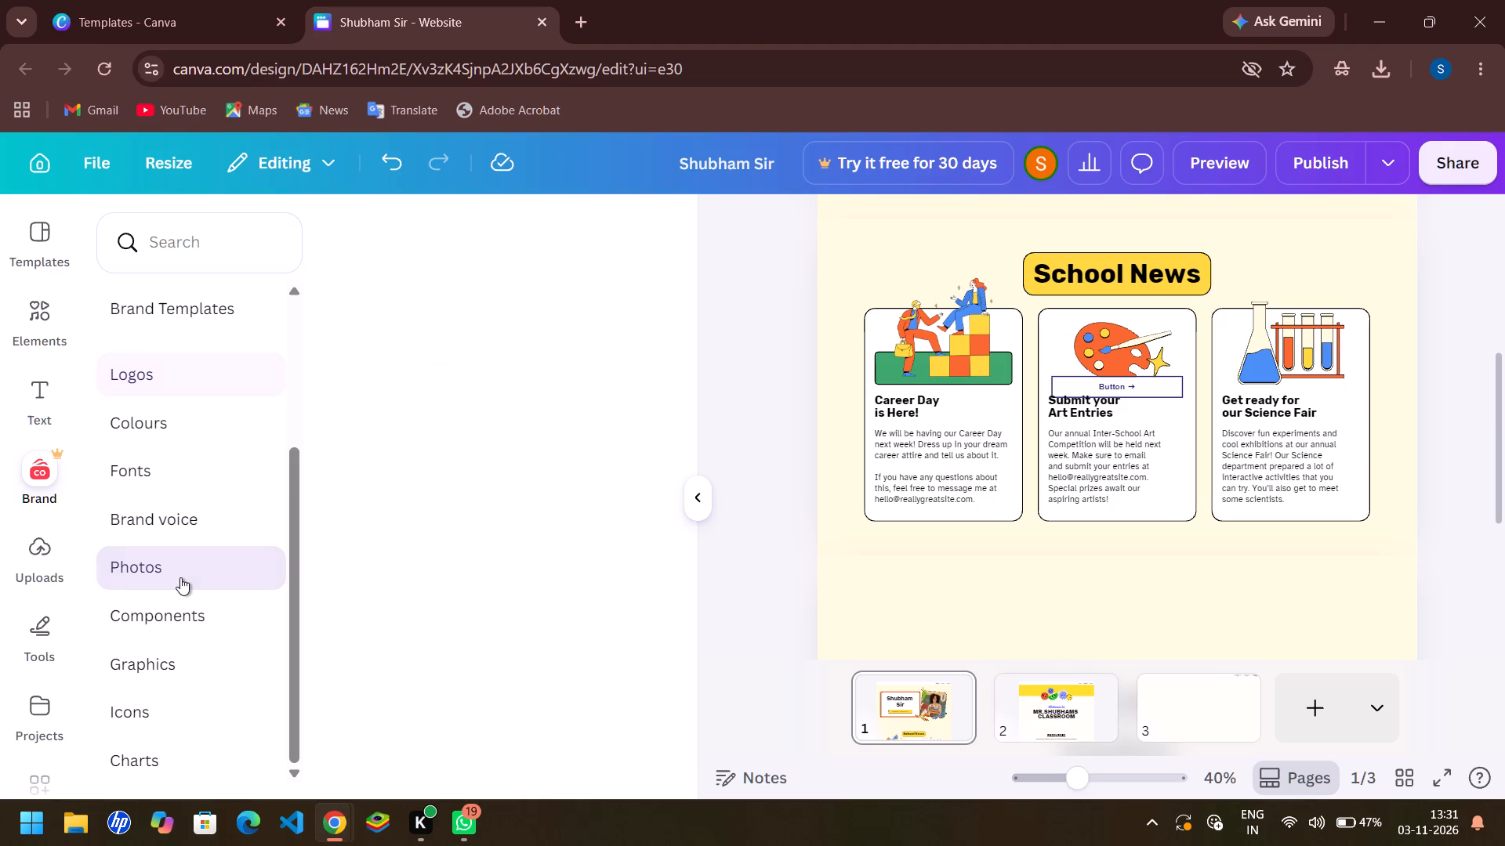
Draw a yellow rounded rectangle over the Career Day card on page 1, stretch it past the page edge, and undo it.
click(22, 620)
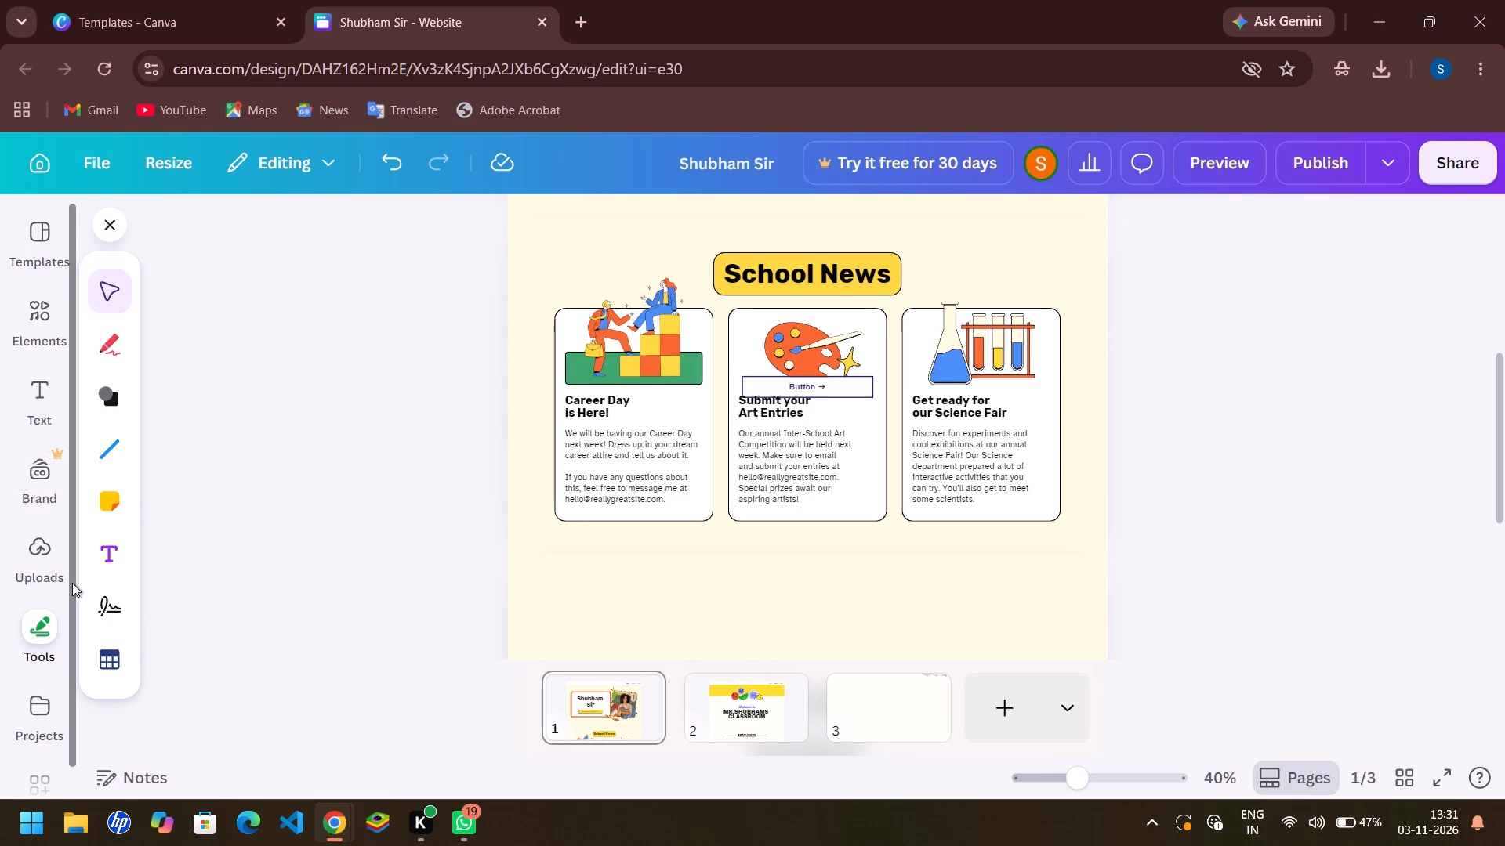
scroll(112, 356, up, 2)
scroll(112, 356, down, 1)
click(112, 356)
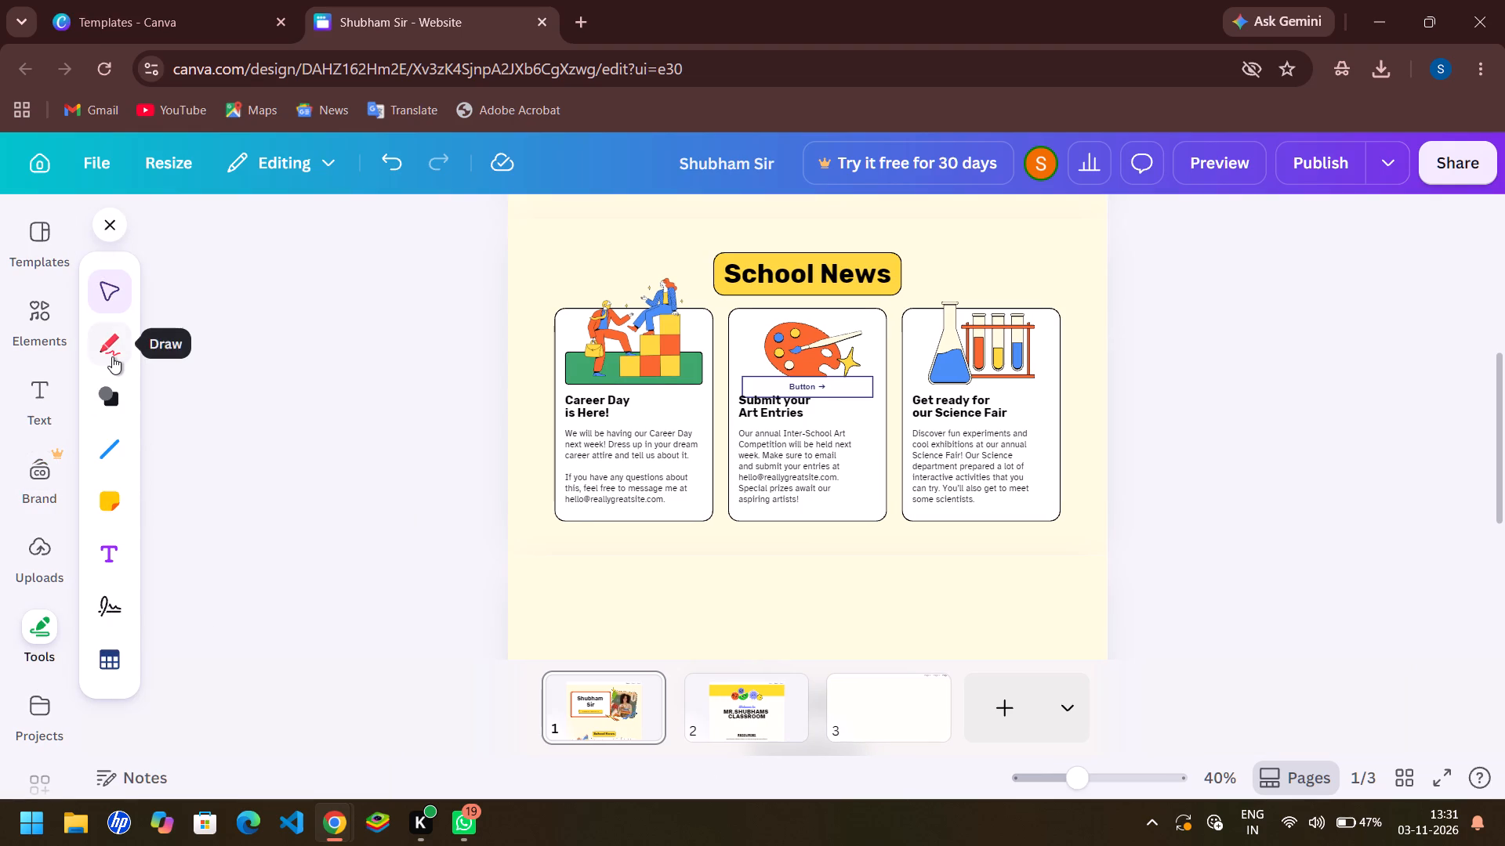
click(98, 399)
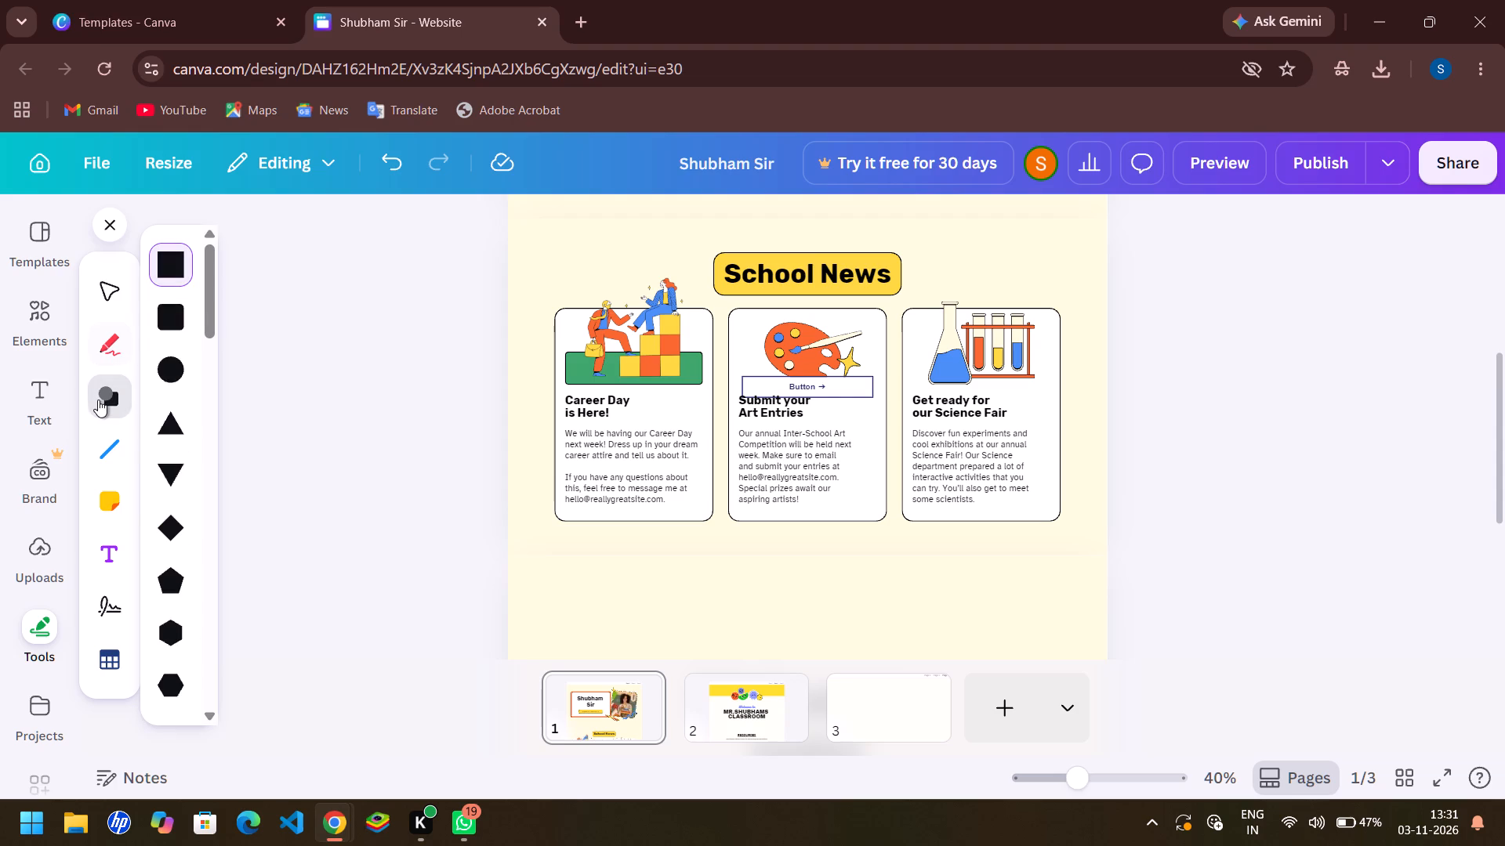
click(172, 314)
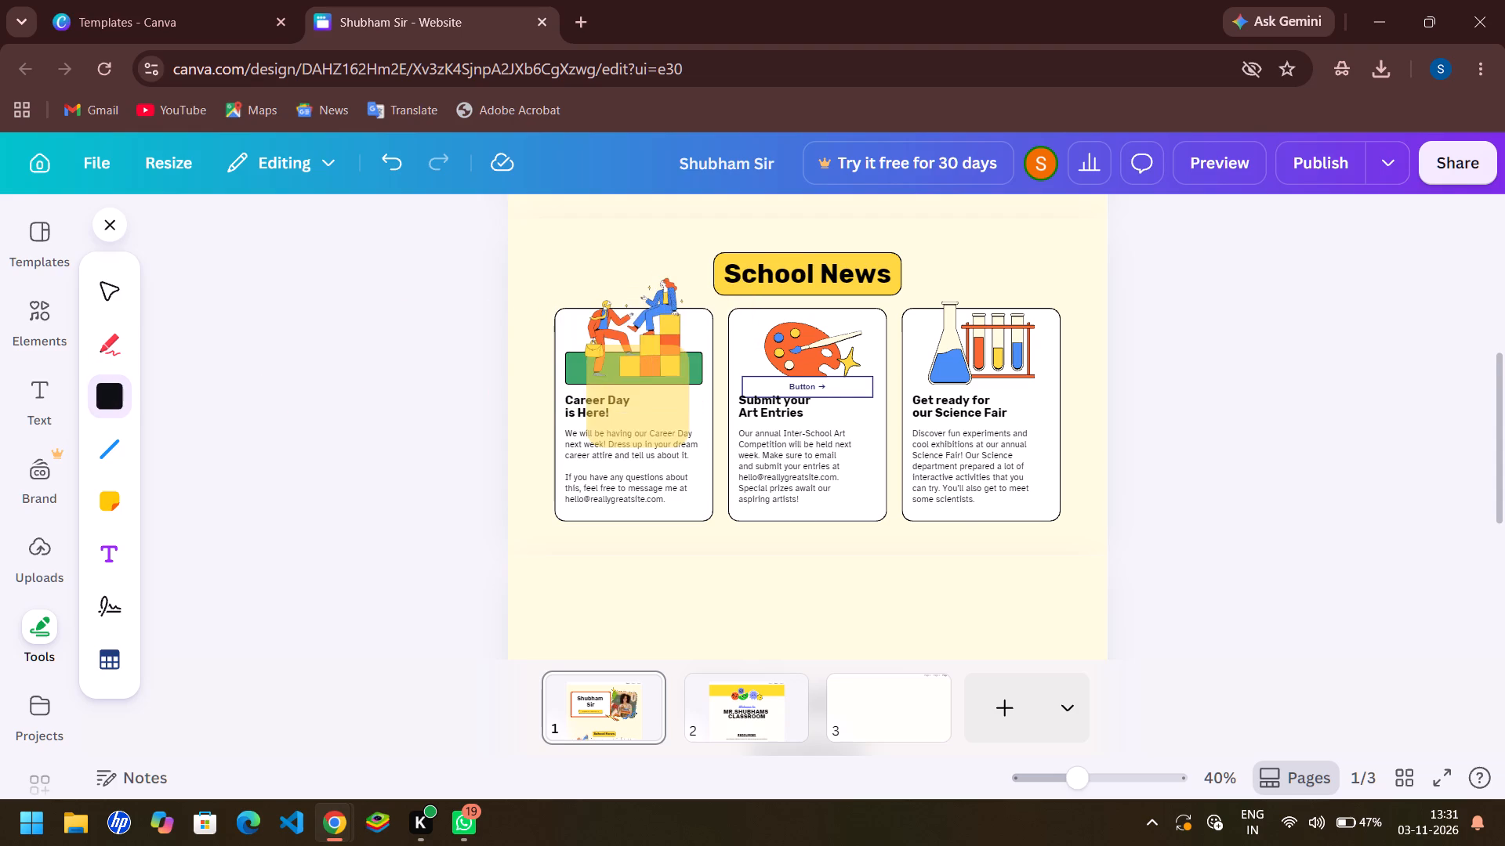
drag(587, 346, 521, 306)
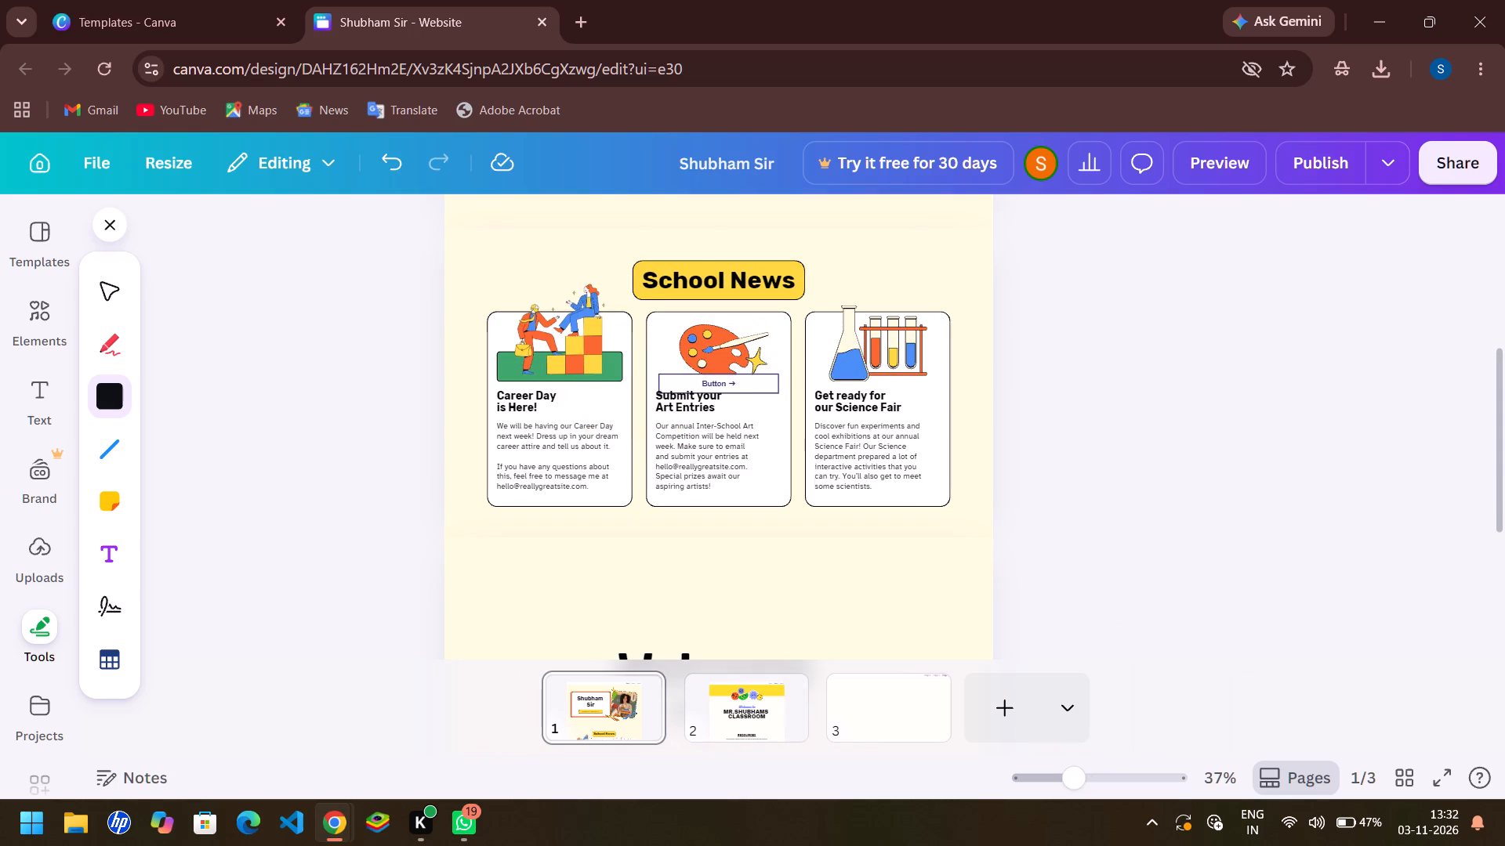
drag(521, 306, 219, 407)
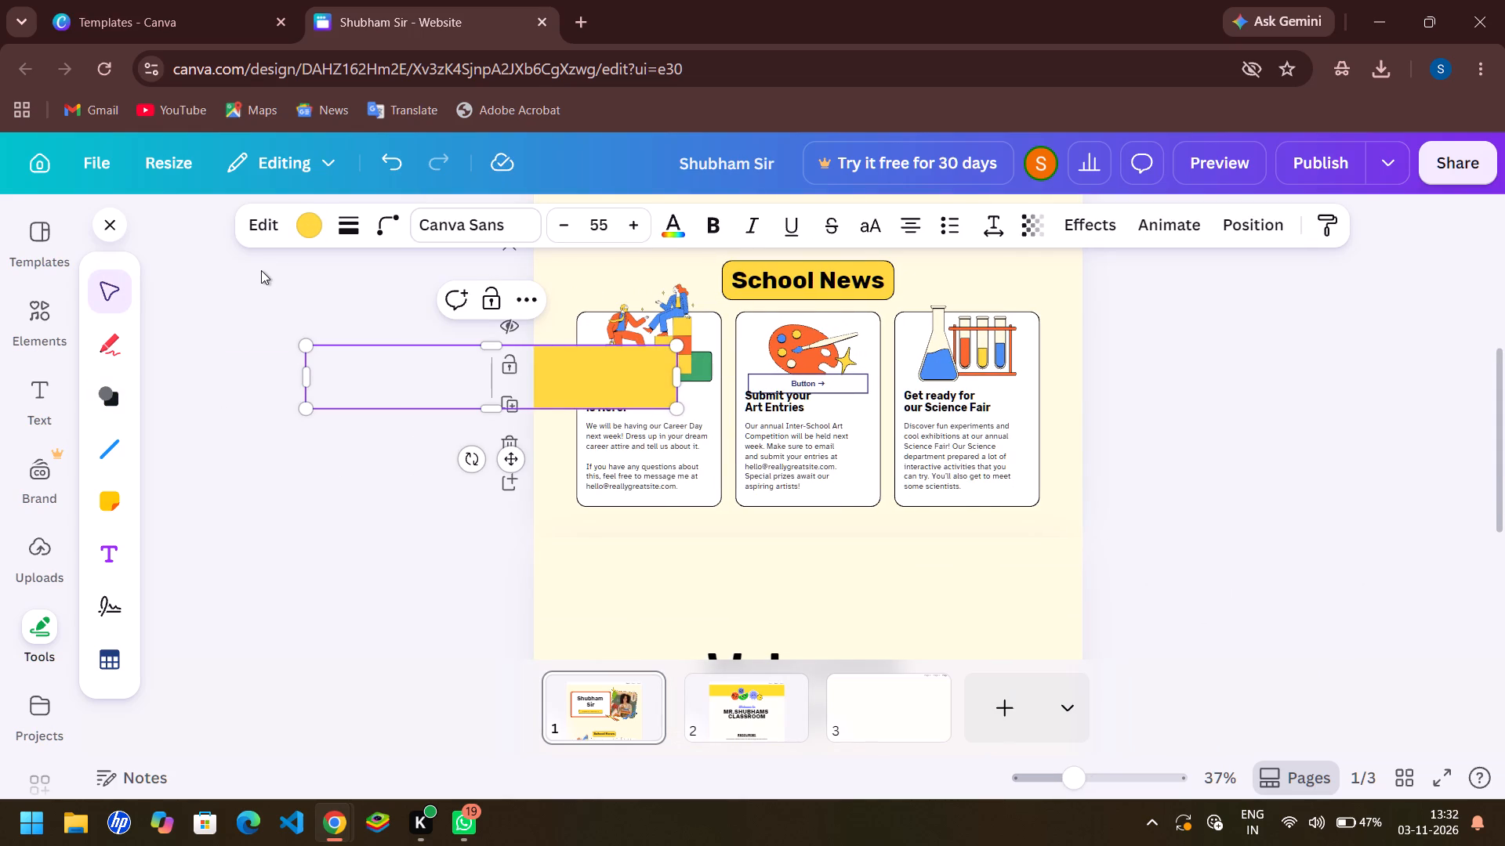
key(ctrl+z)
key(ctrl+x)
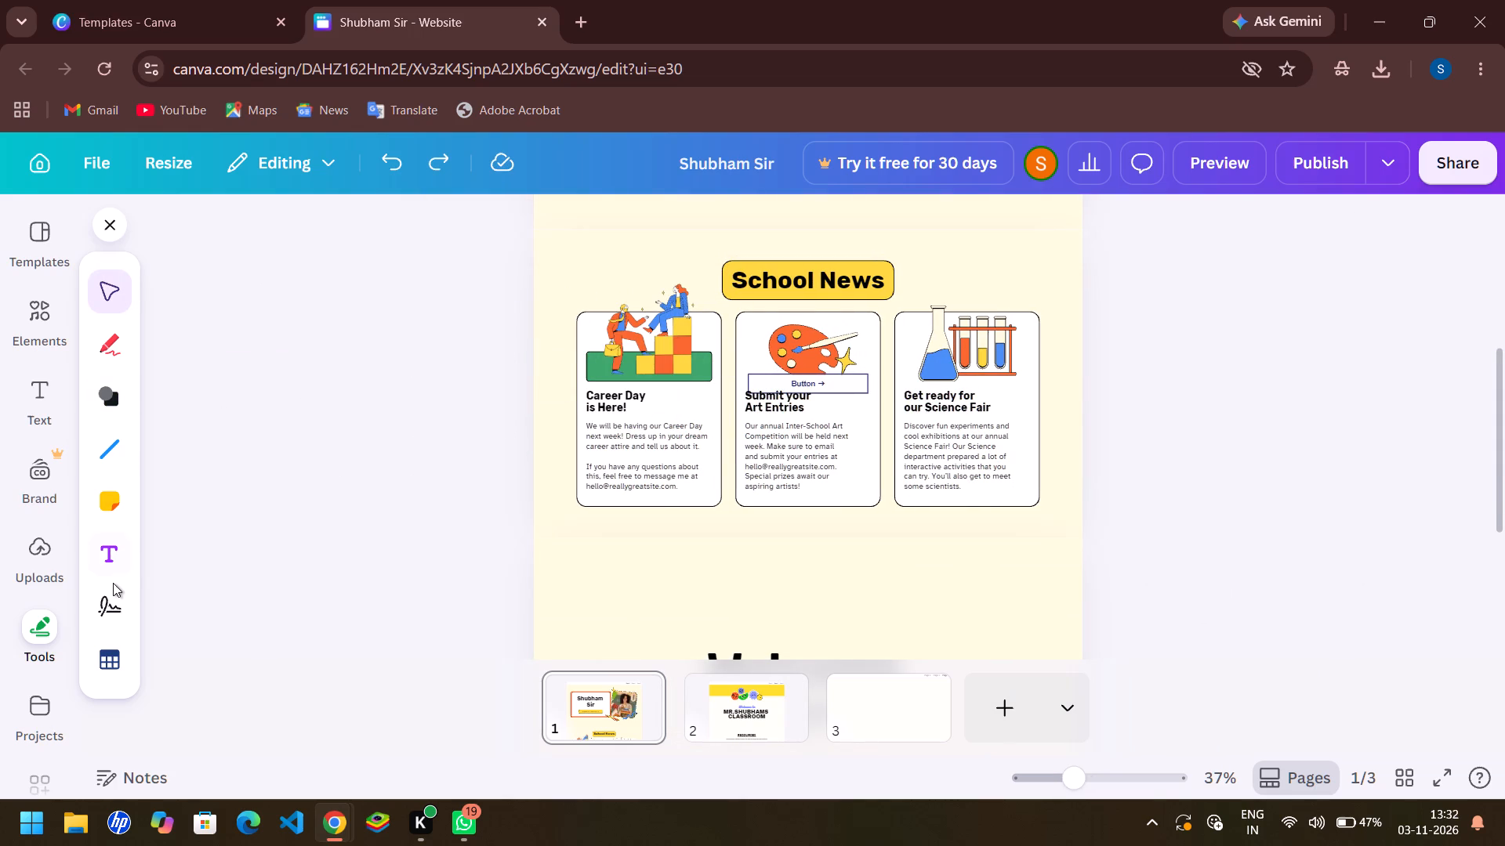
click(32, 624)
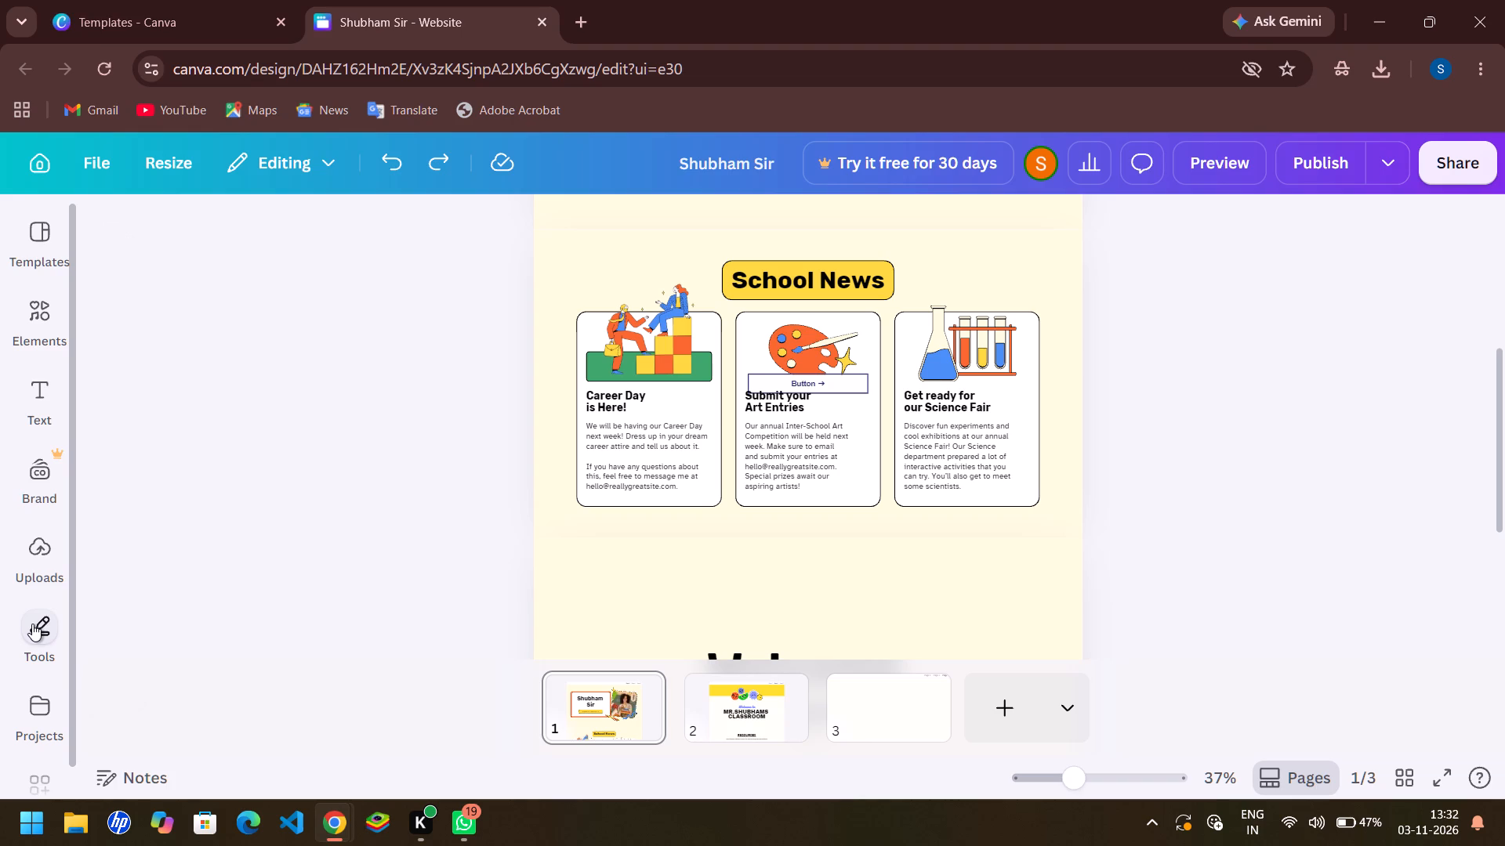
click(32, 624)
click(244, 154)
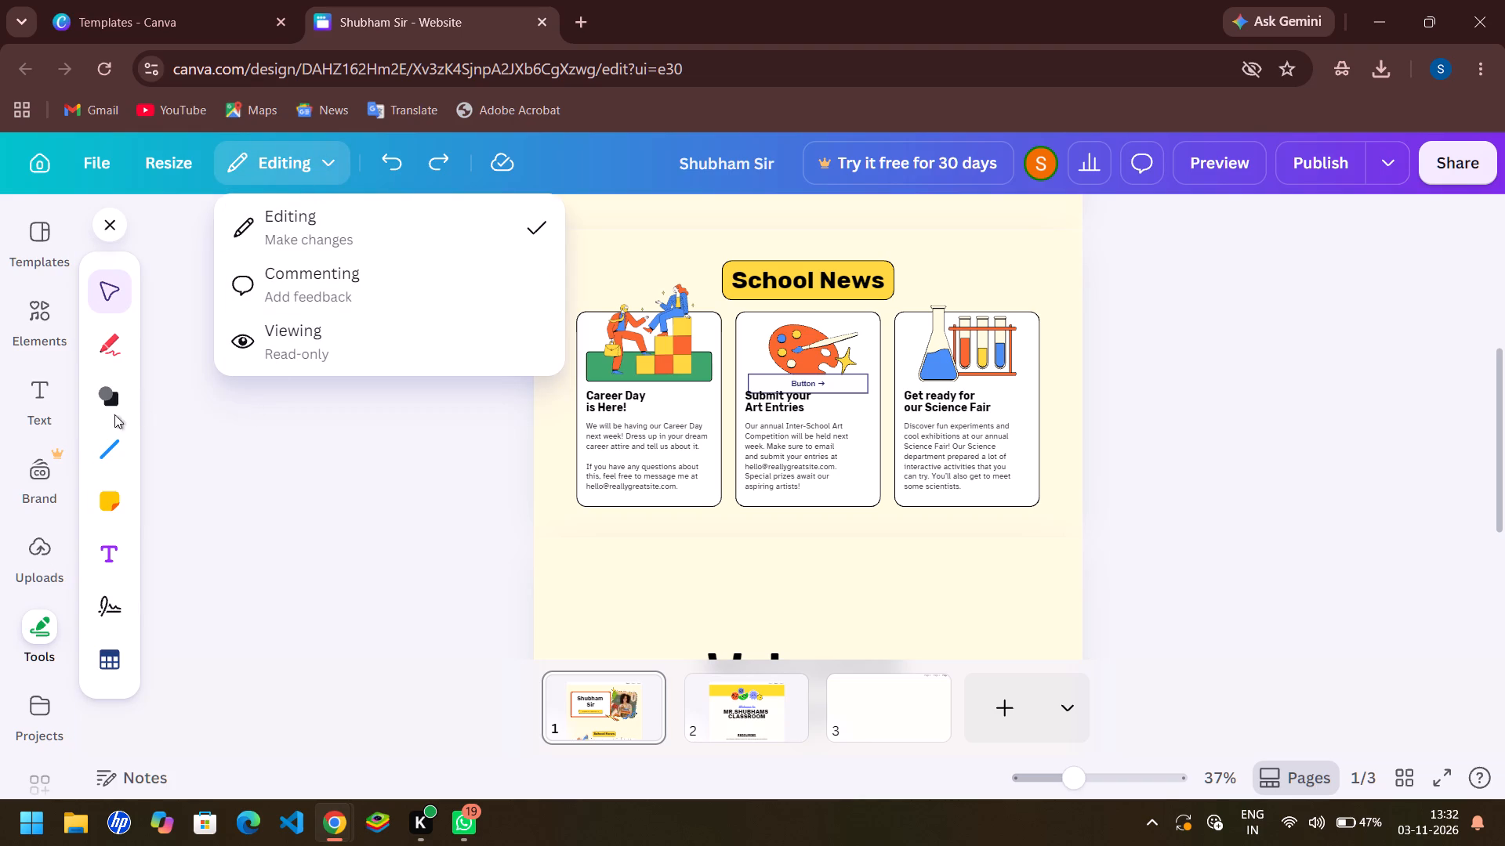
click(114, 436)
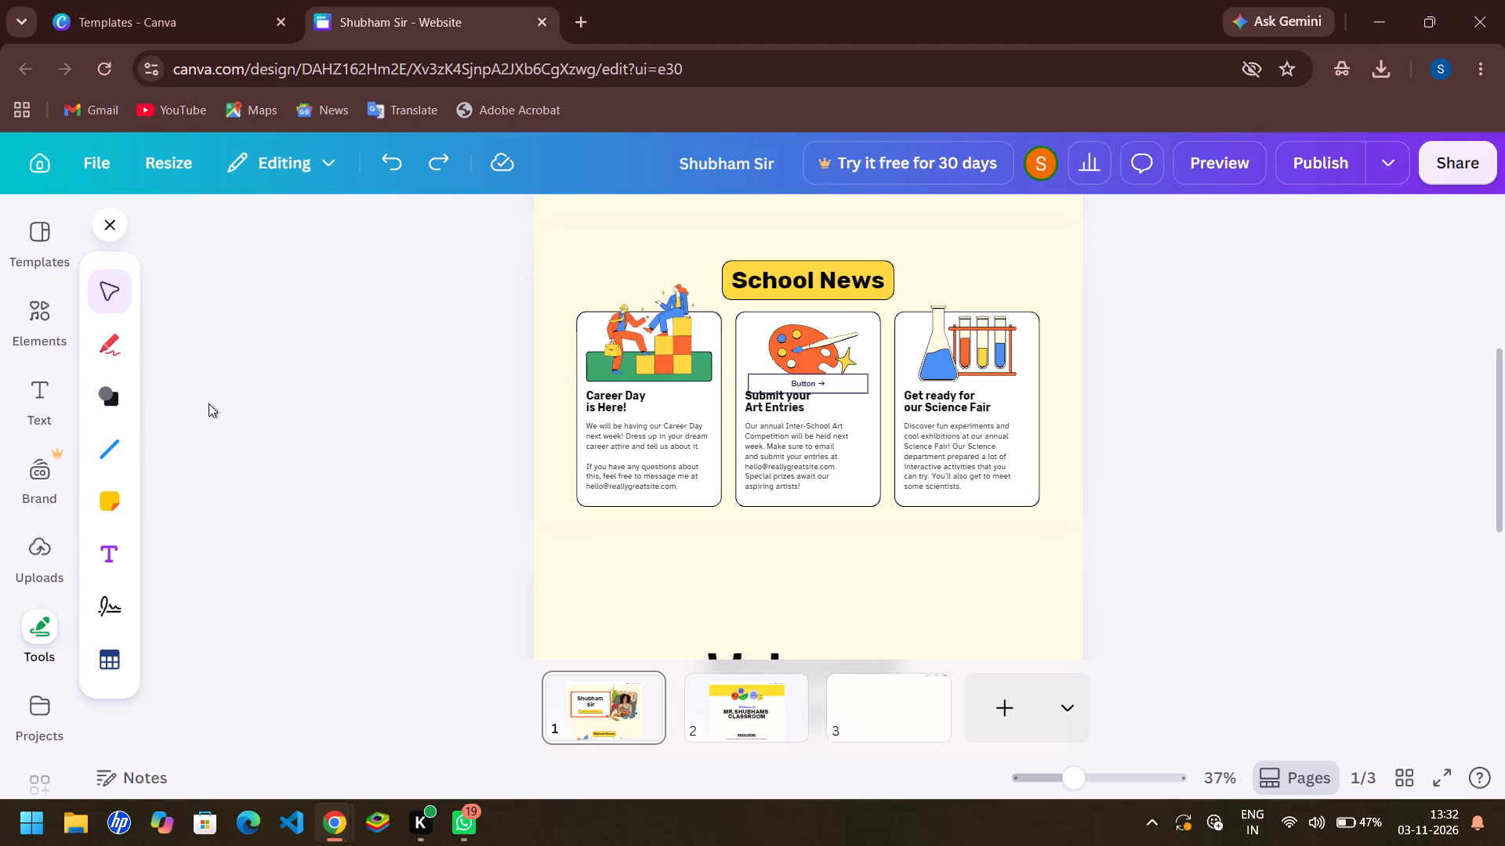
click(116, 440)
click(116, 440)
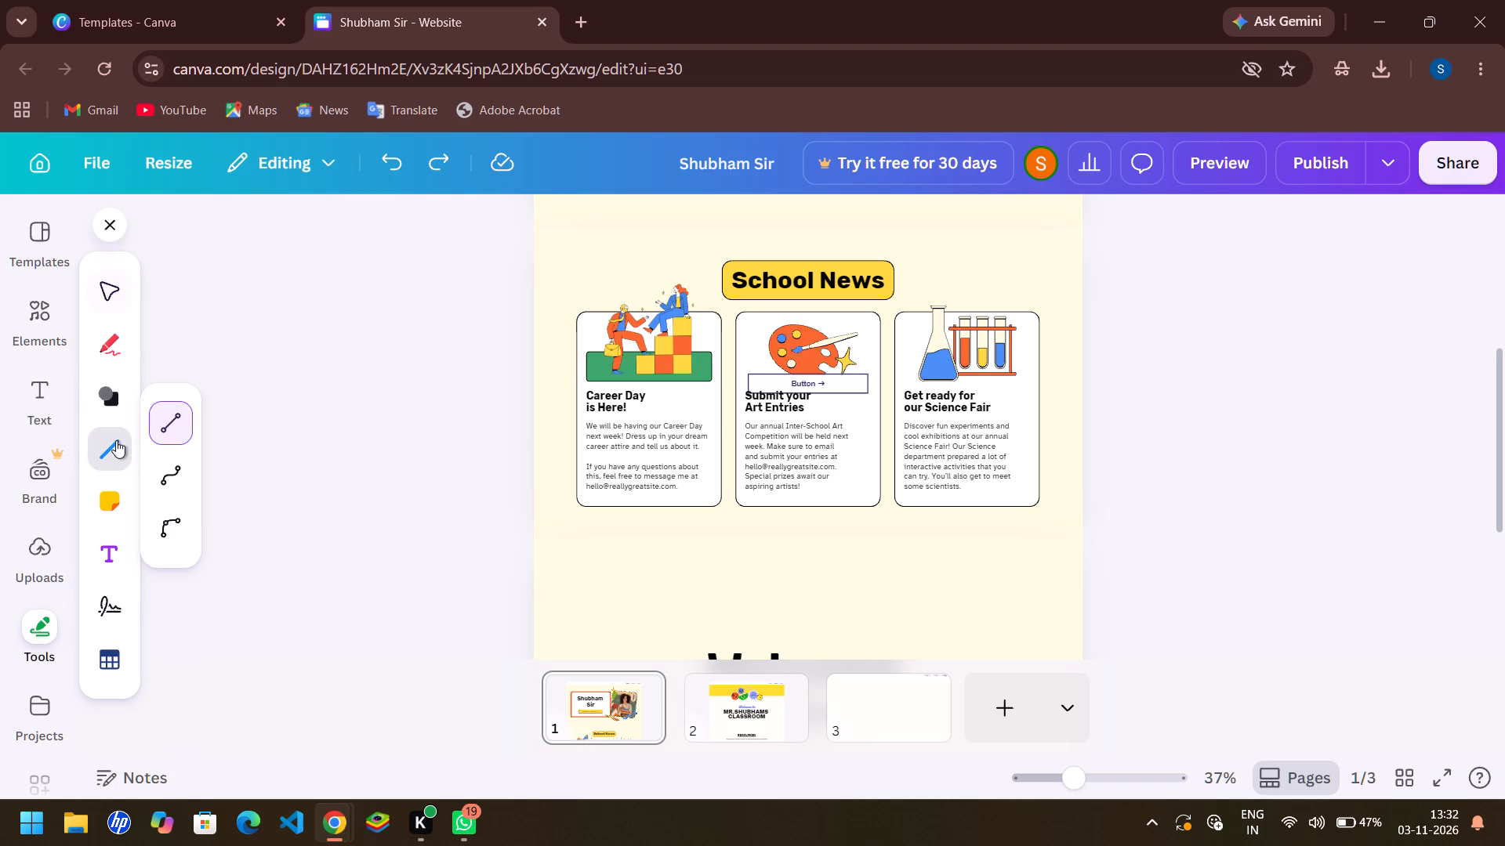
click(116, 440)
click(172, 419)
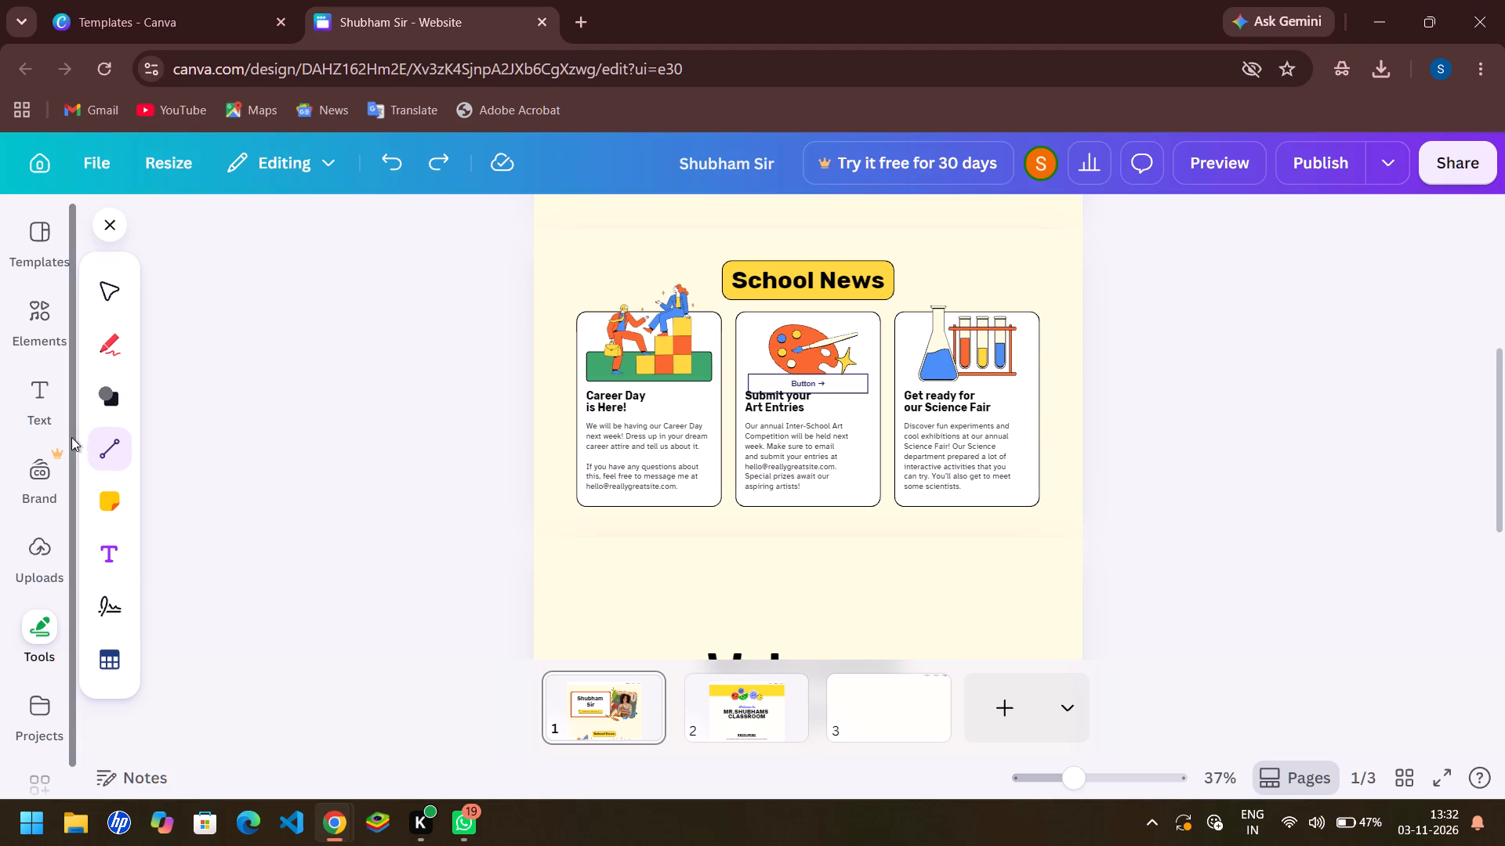
Add a black elbow line above the Career Day card, running behind the School News heading's corner.
click(110, 443)
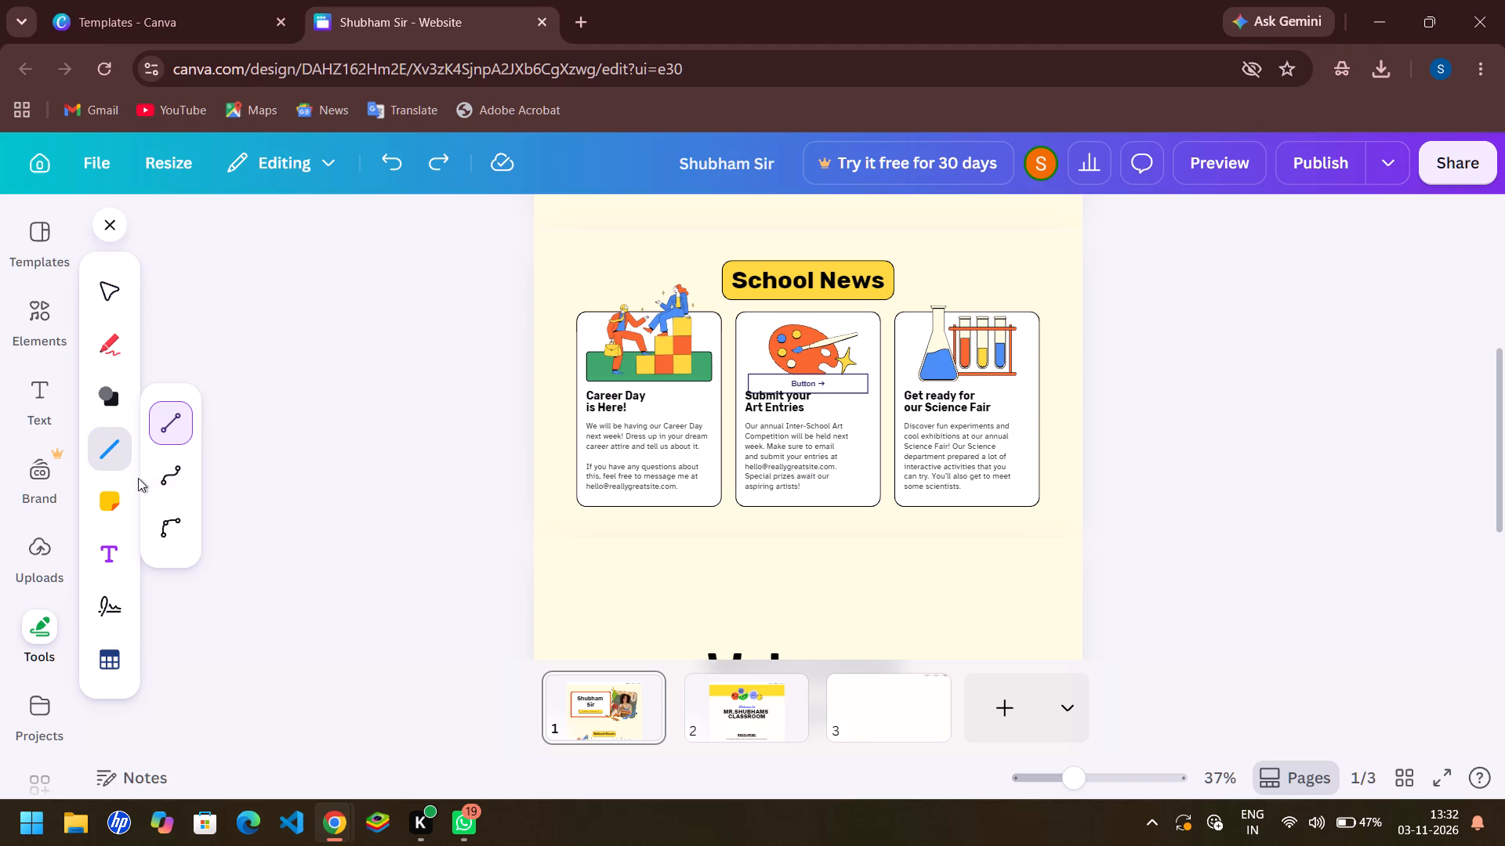
click(168, 480)
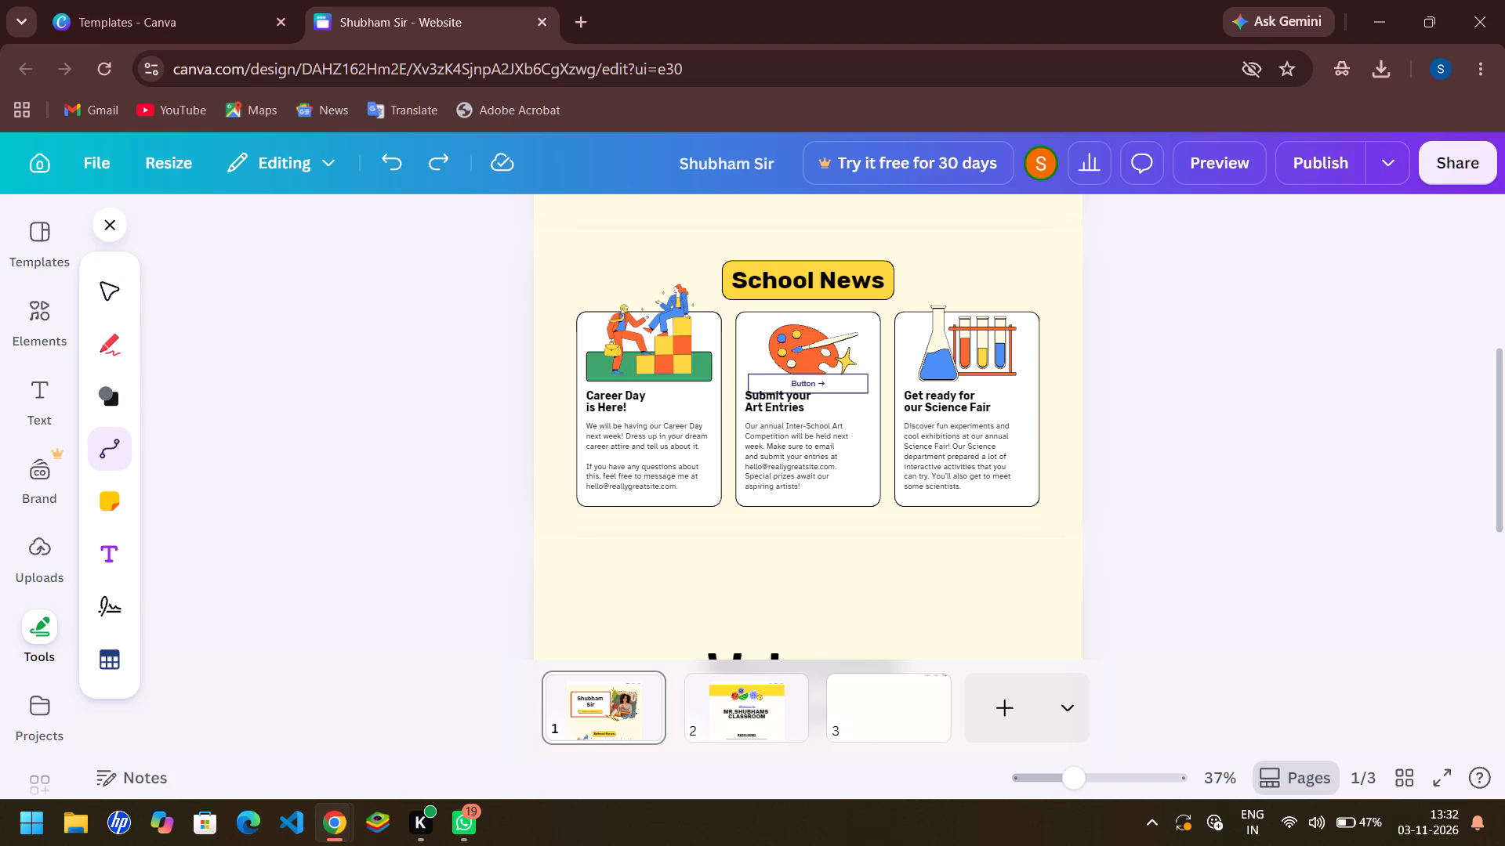
click(620, 270)
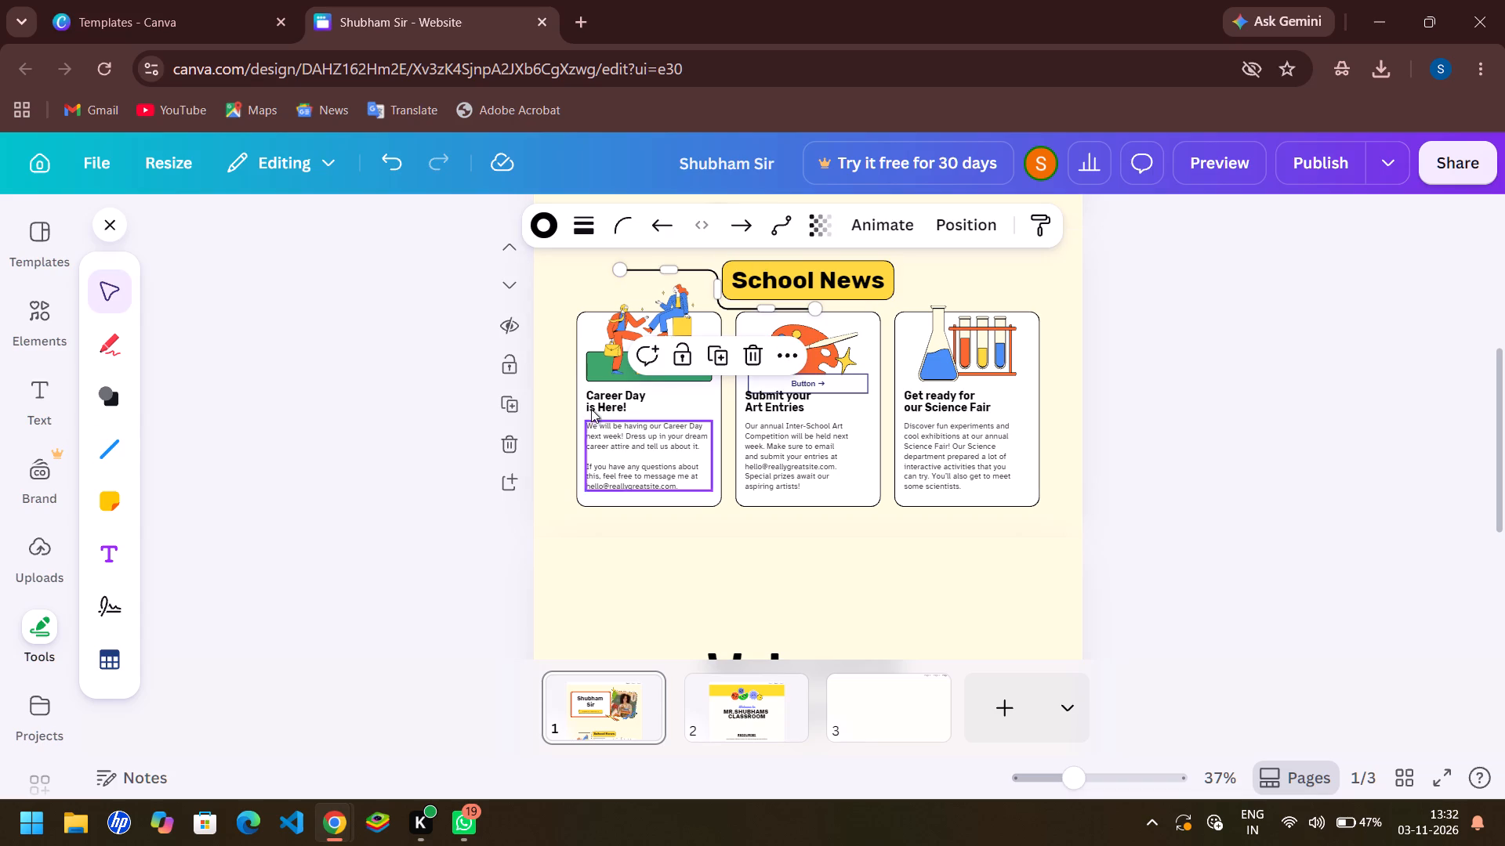
click(575, 293)
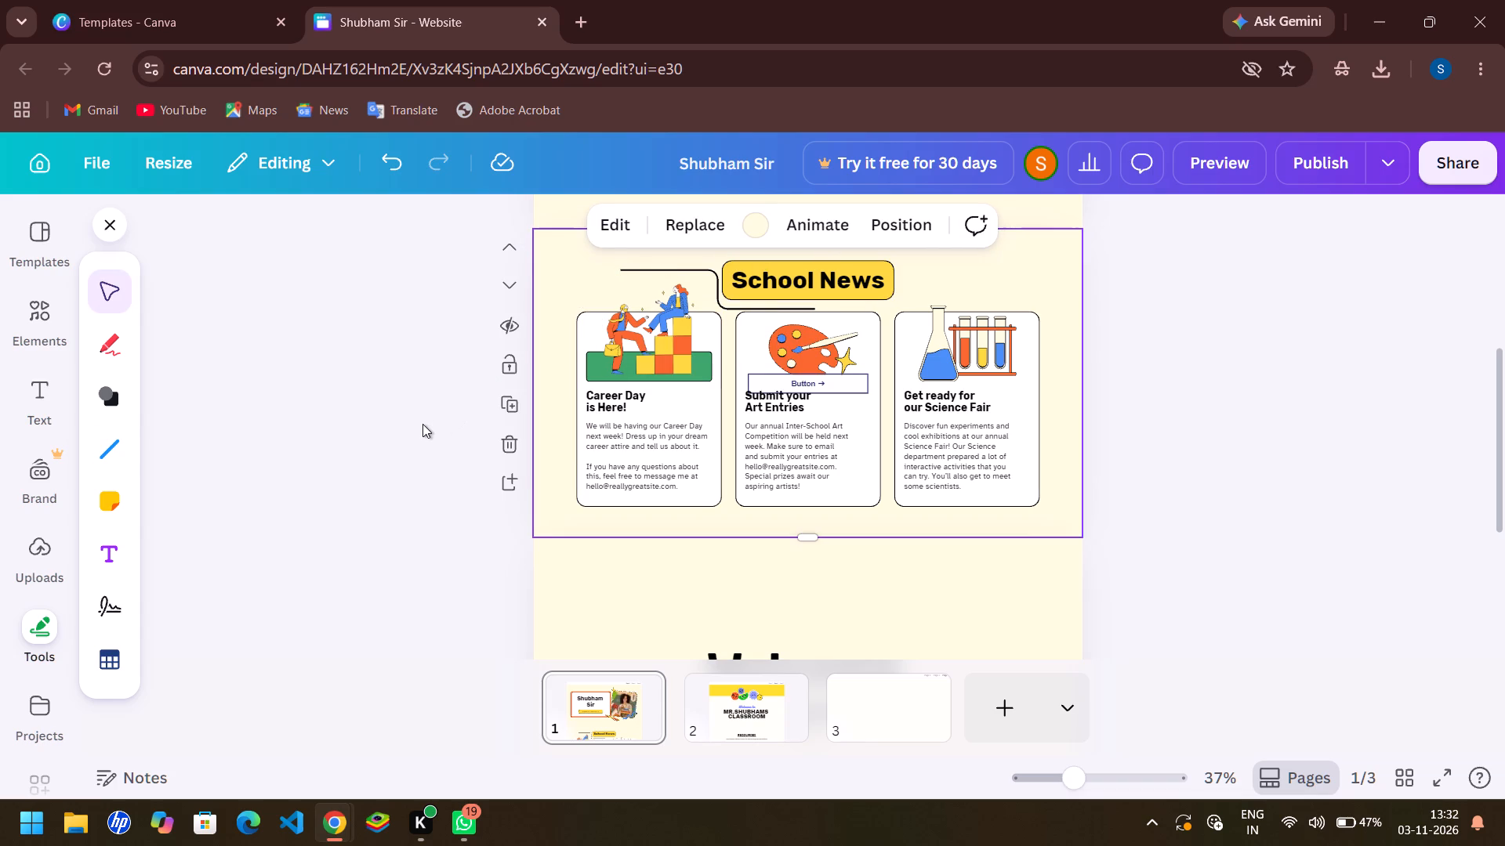
click(422, 424)
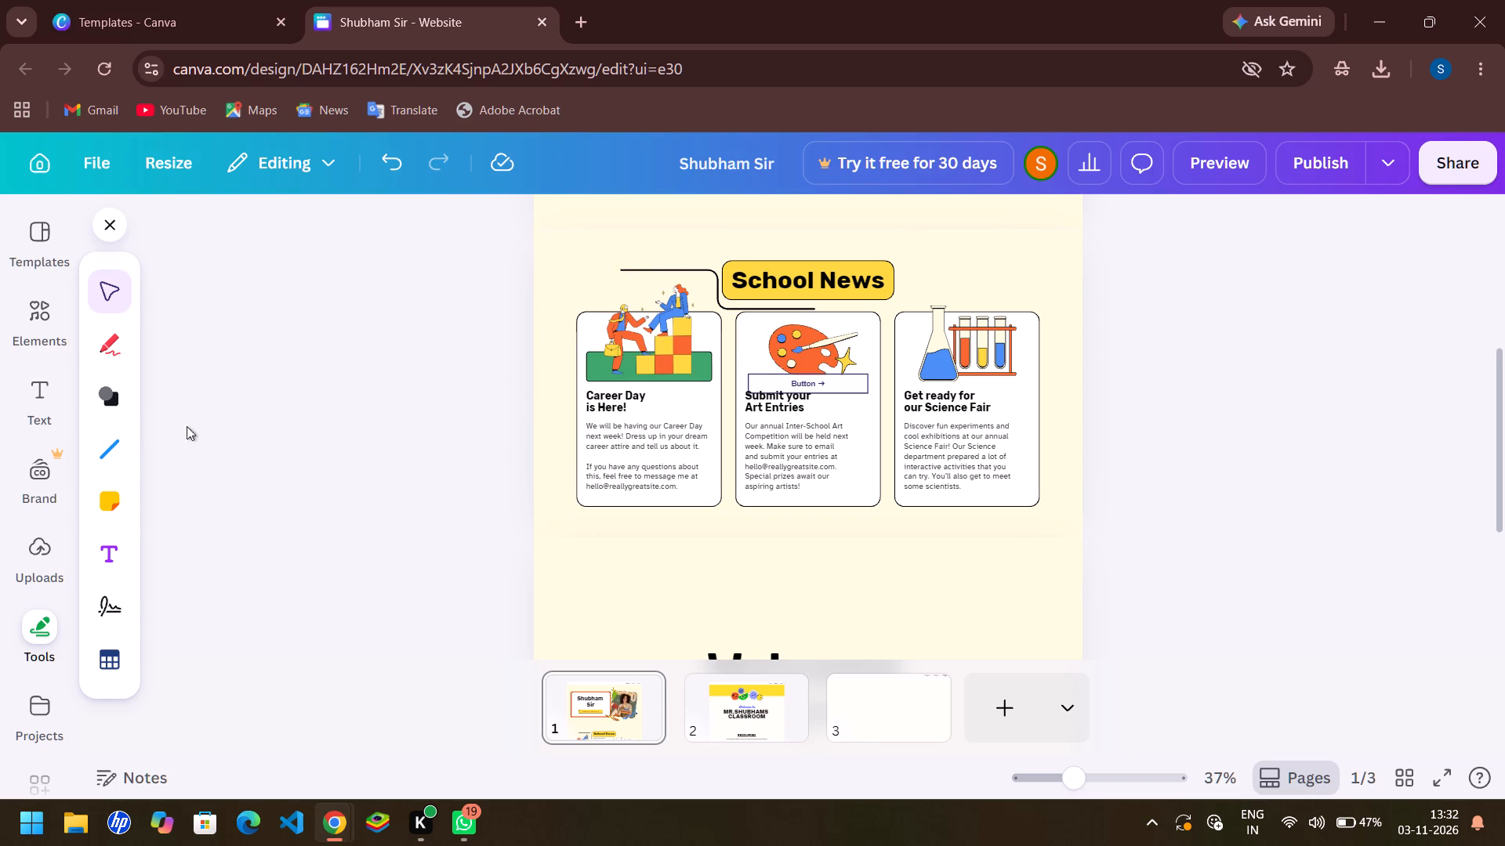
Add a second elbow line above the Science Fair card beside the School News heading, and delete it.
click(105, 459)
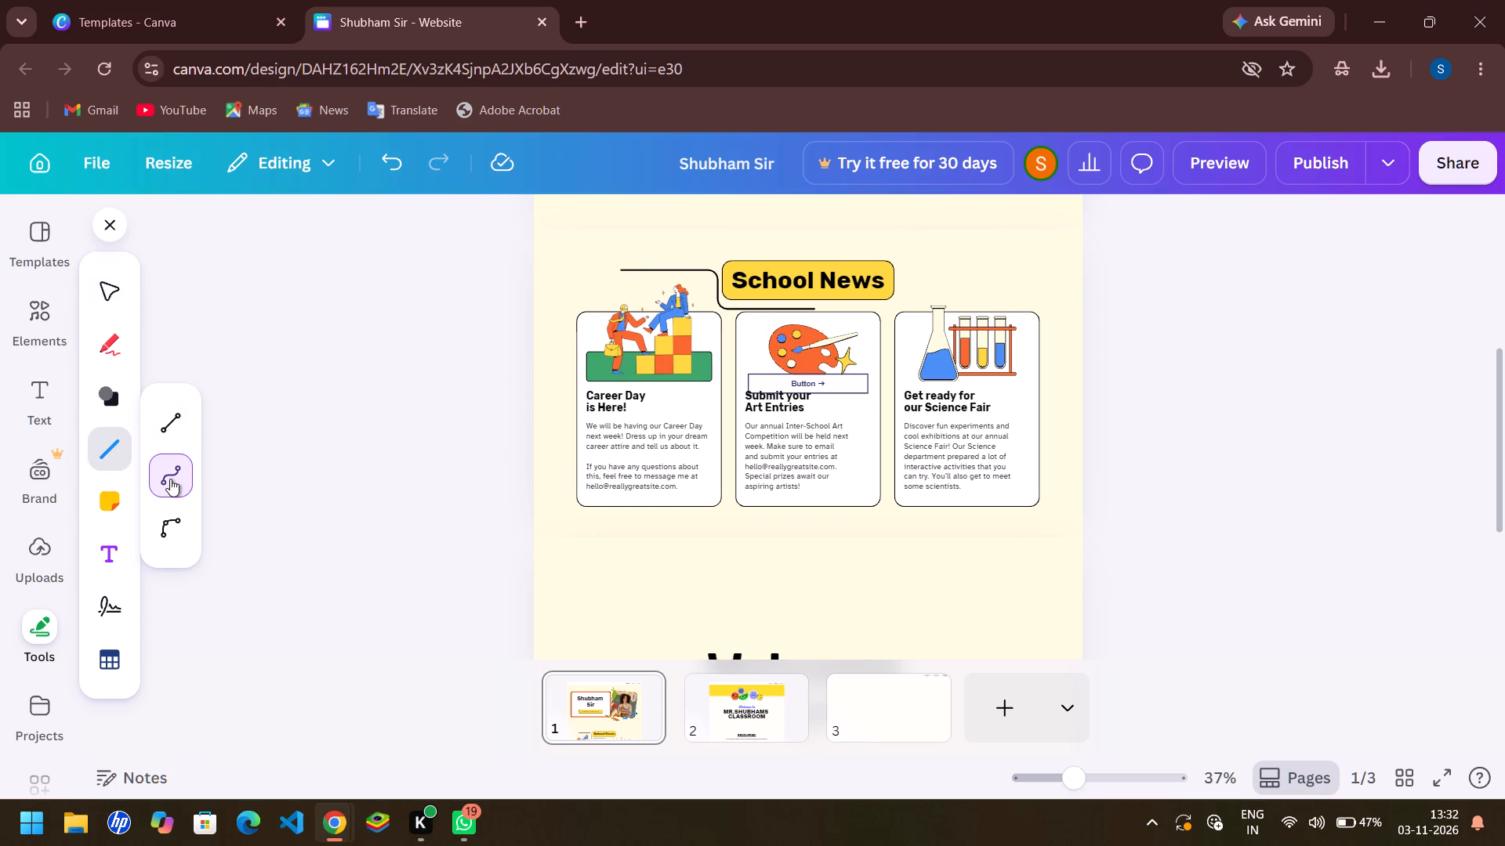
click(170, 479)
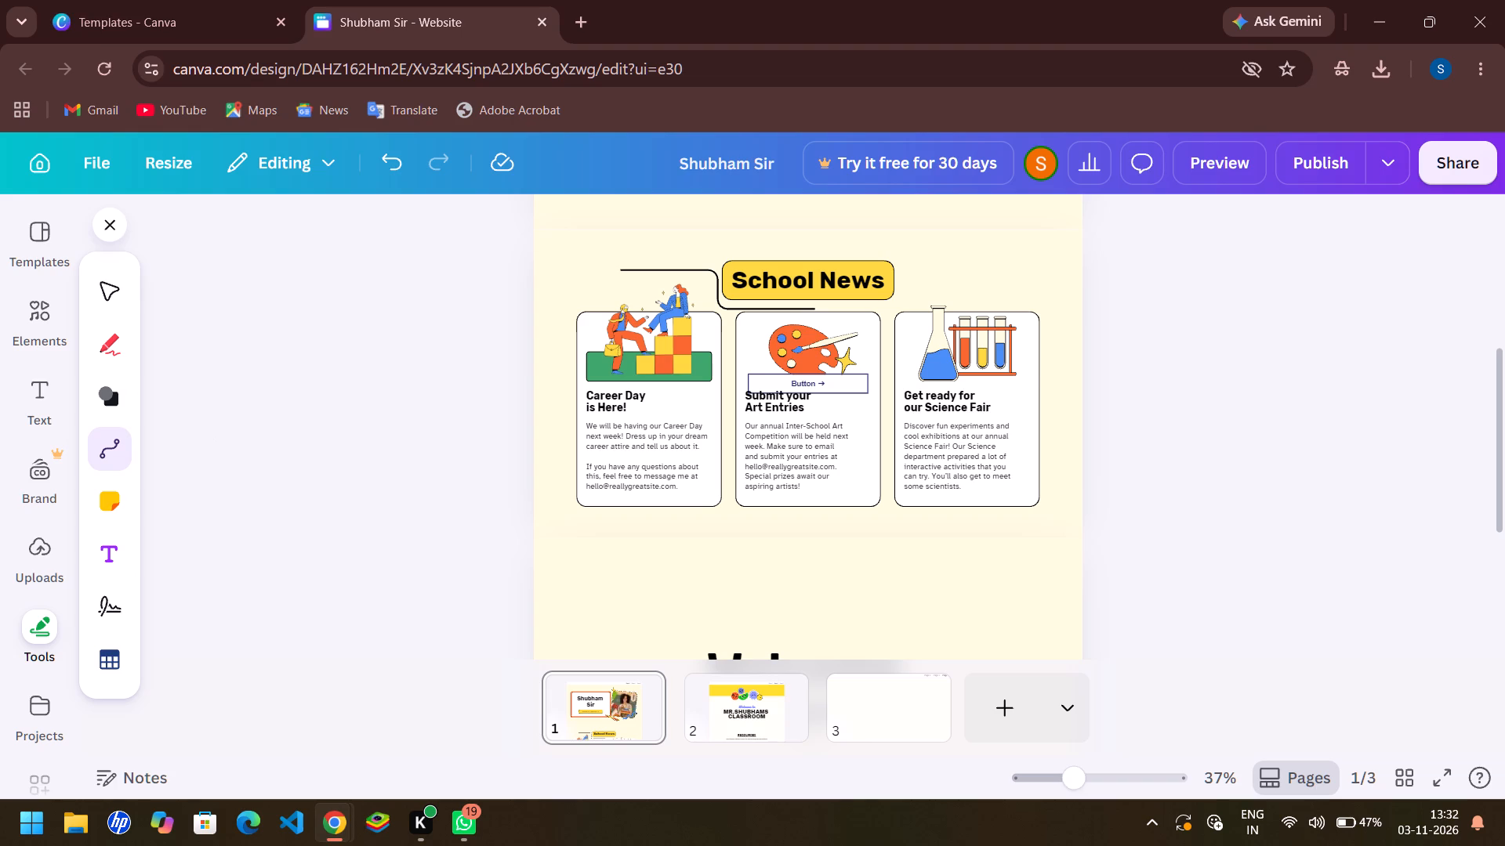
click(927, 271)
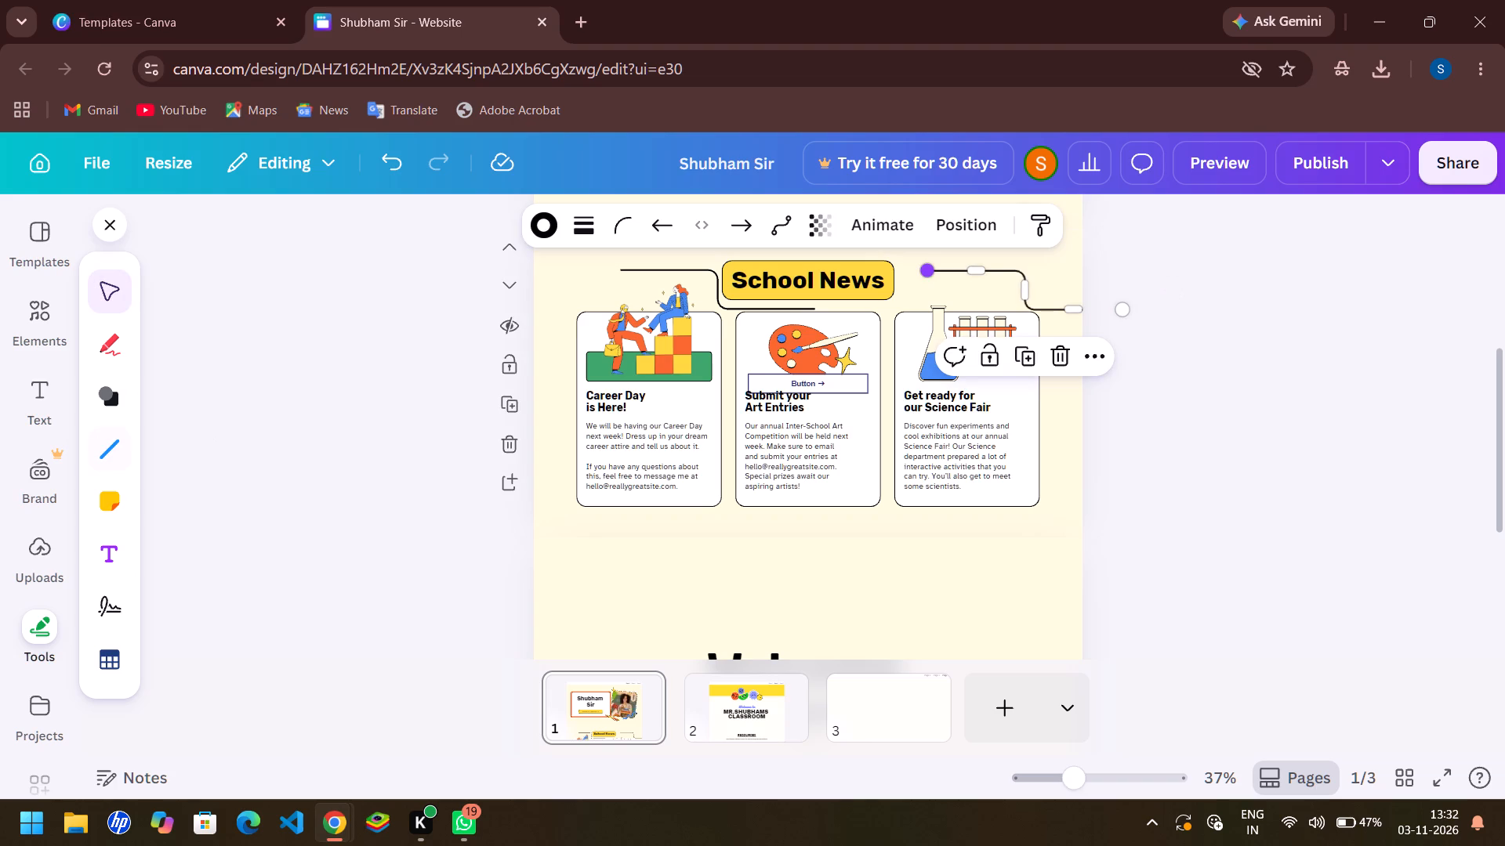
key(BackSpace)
Add a curved line beside the School News heading and pull its midpoint down across the cards into the section below.
click(121, 446)
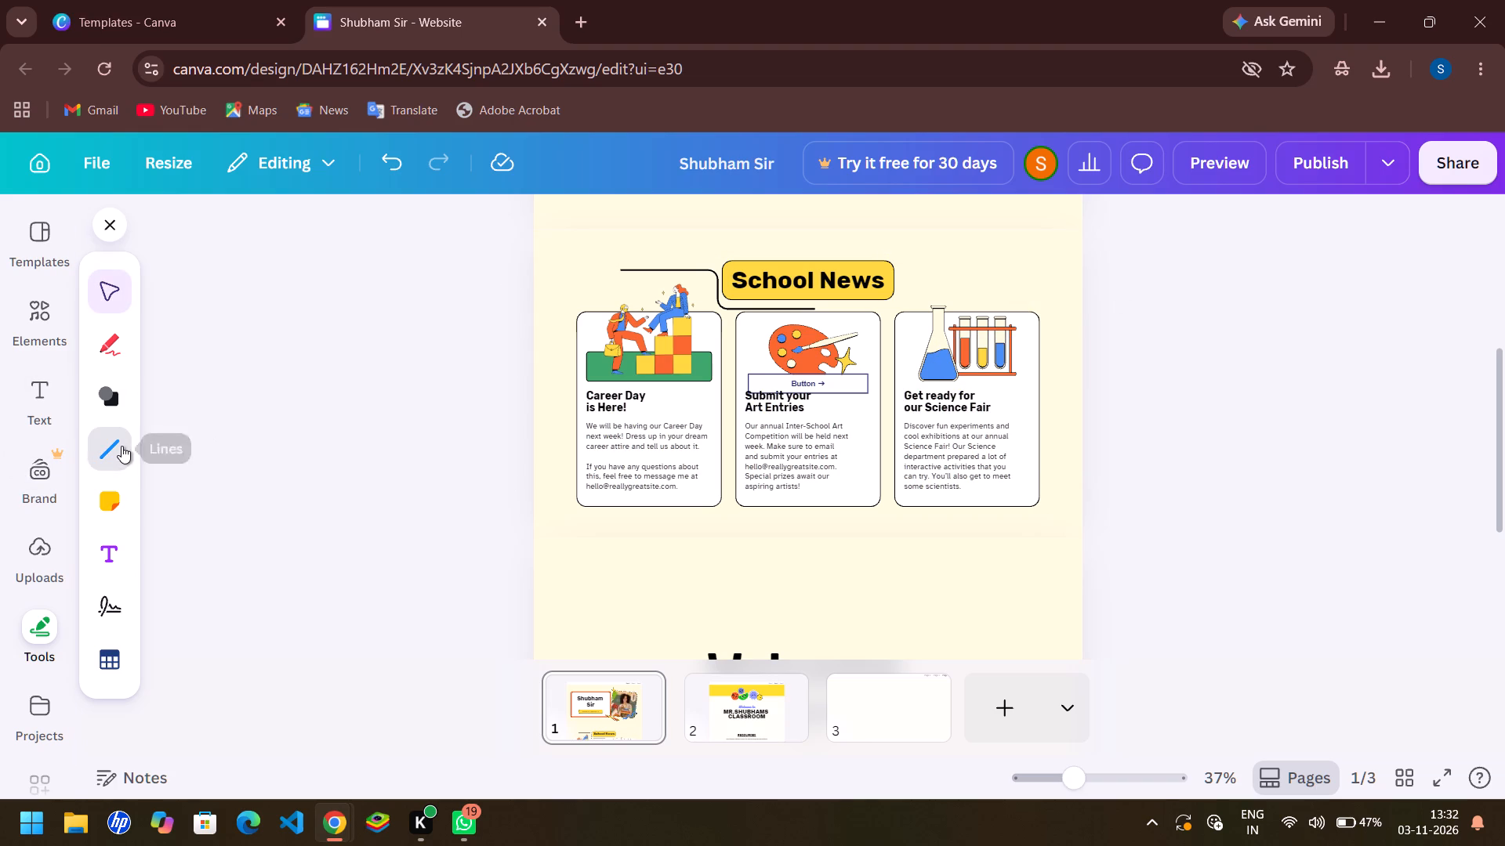
click(166, 519)
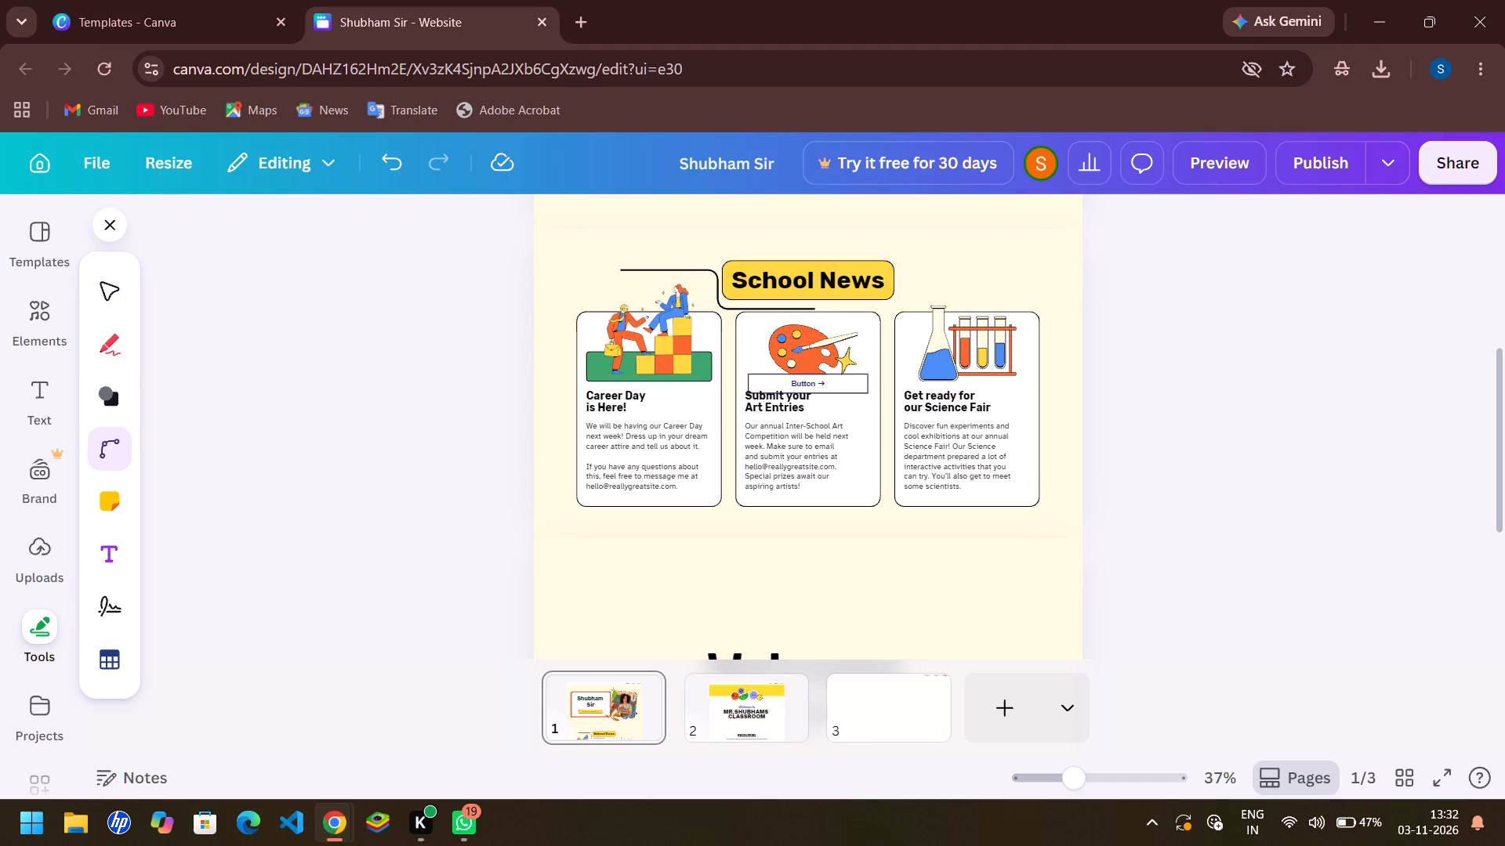
click(876, 245)
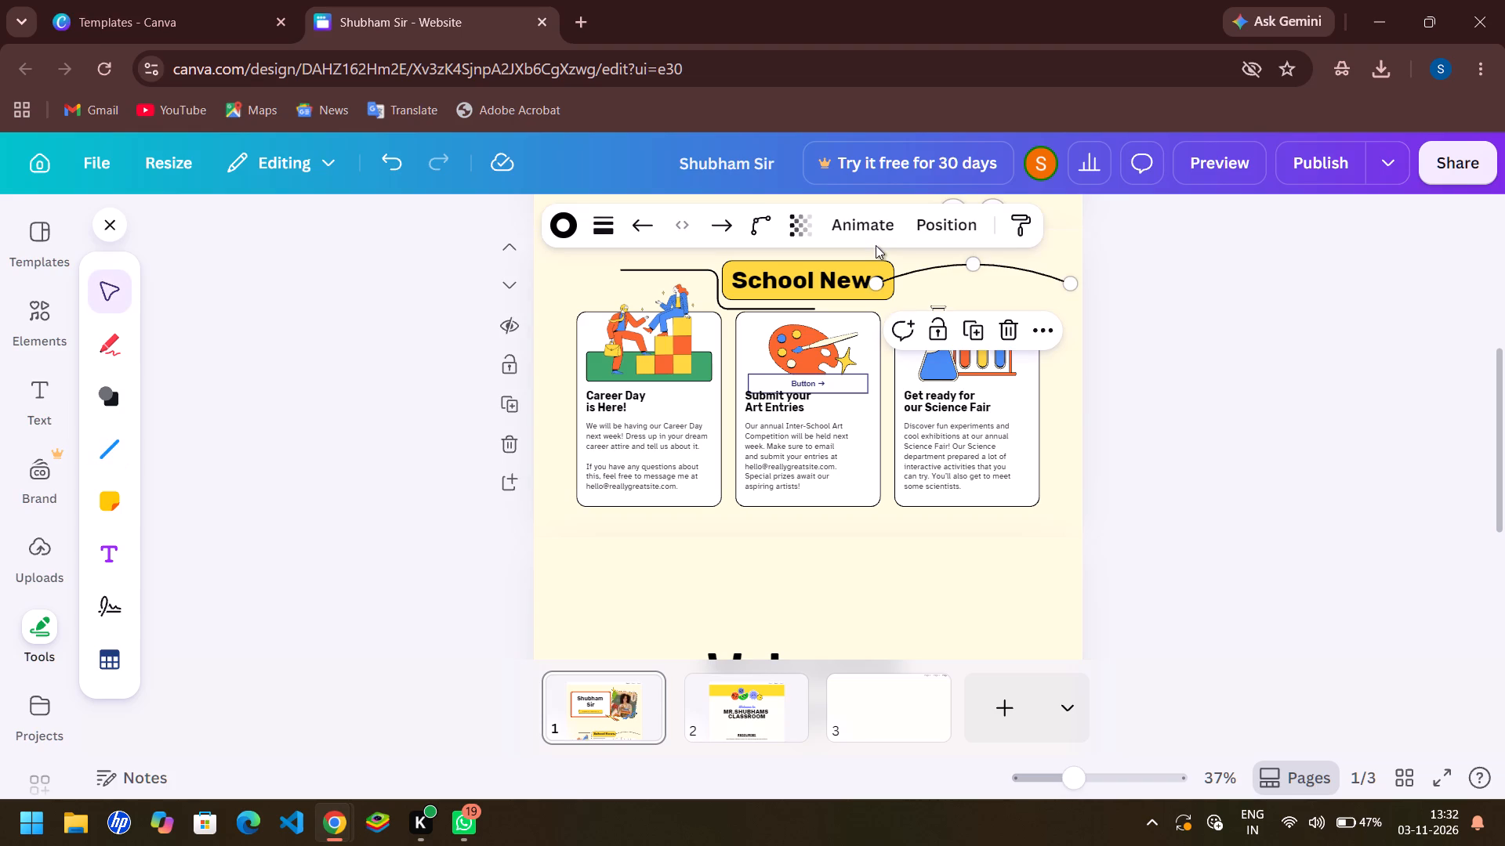
drag(975, 266, 711, 383)
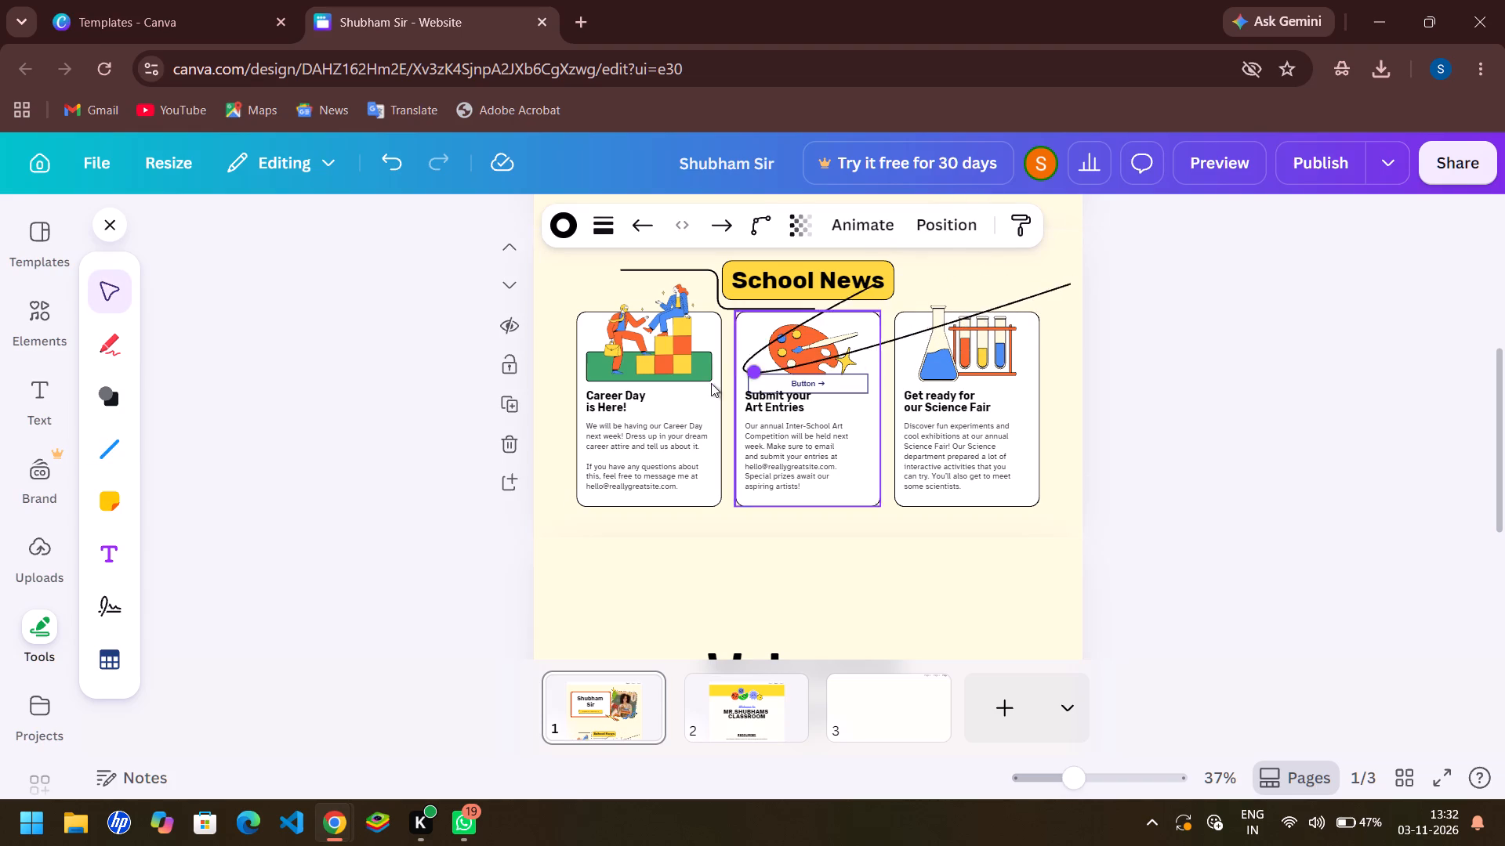
drag(711, 383, 666, 551)
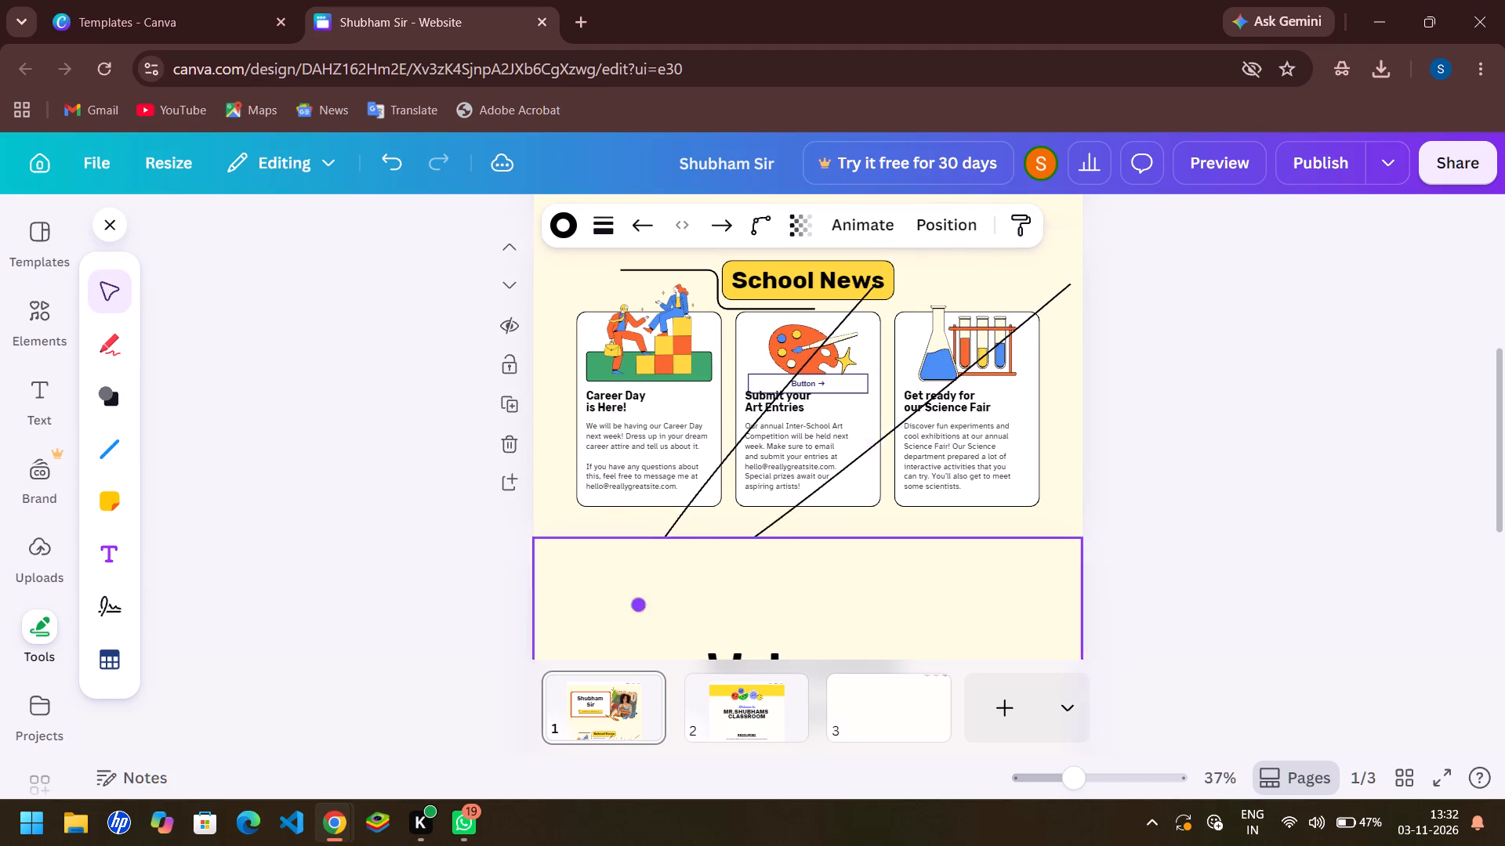
drag(666, 551, 611, 659)
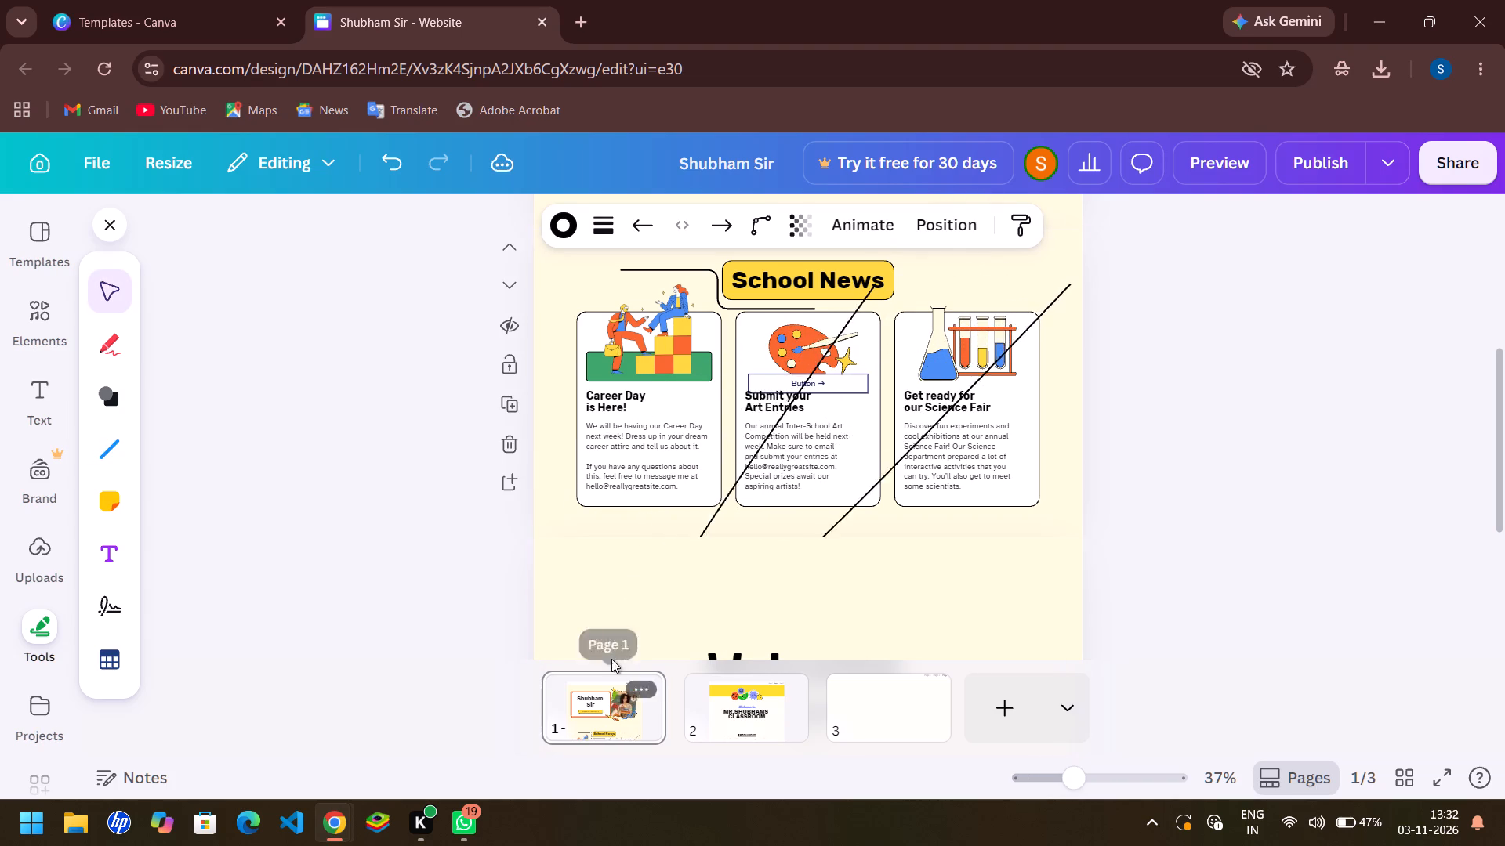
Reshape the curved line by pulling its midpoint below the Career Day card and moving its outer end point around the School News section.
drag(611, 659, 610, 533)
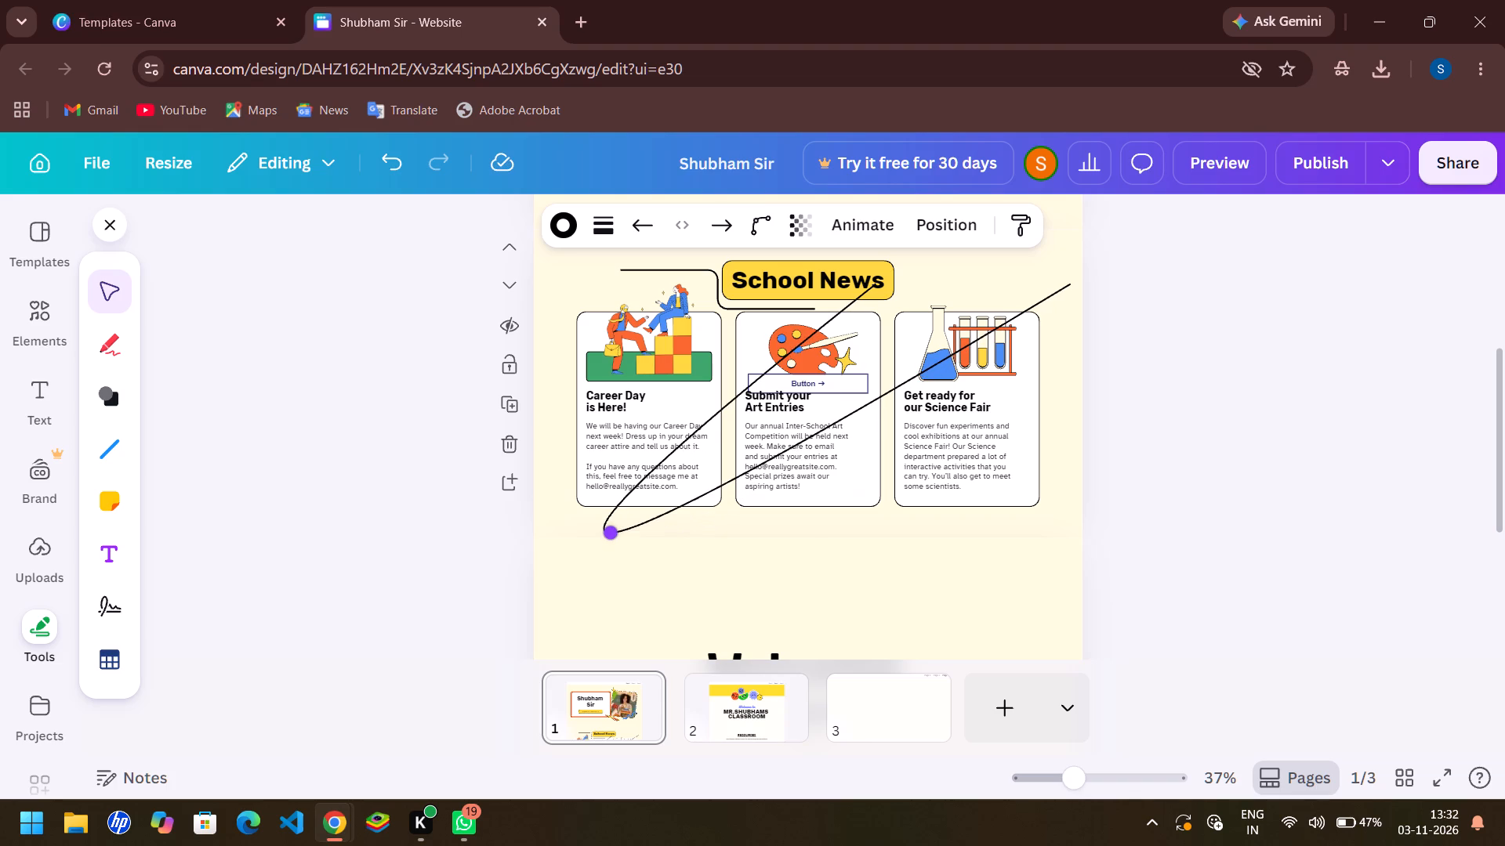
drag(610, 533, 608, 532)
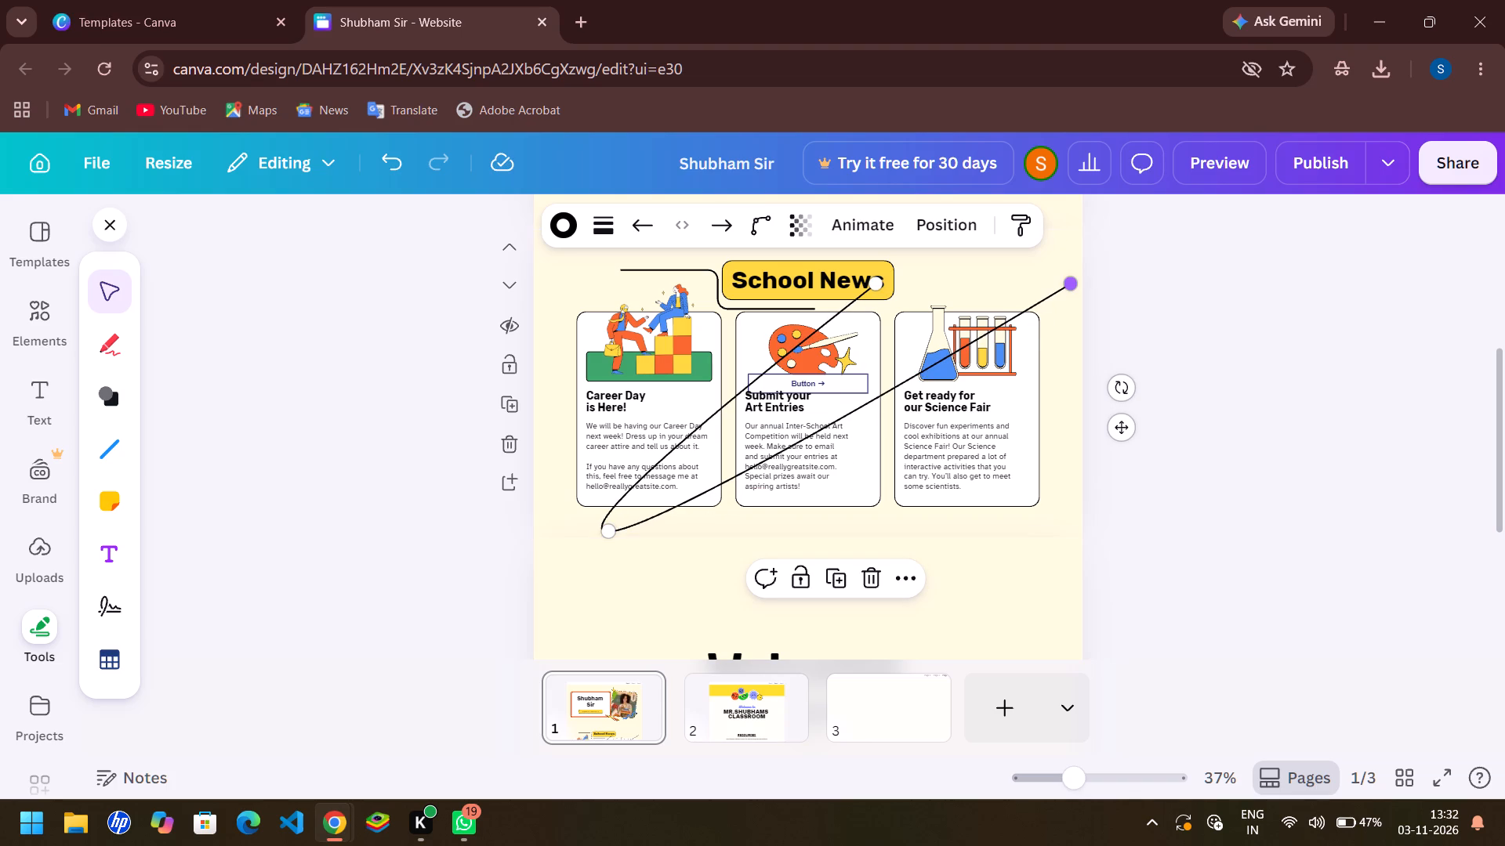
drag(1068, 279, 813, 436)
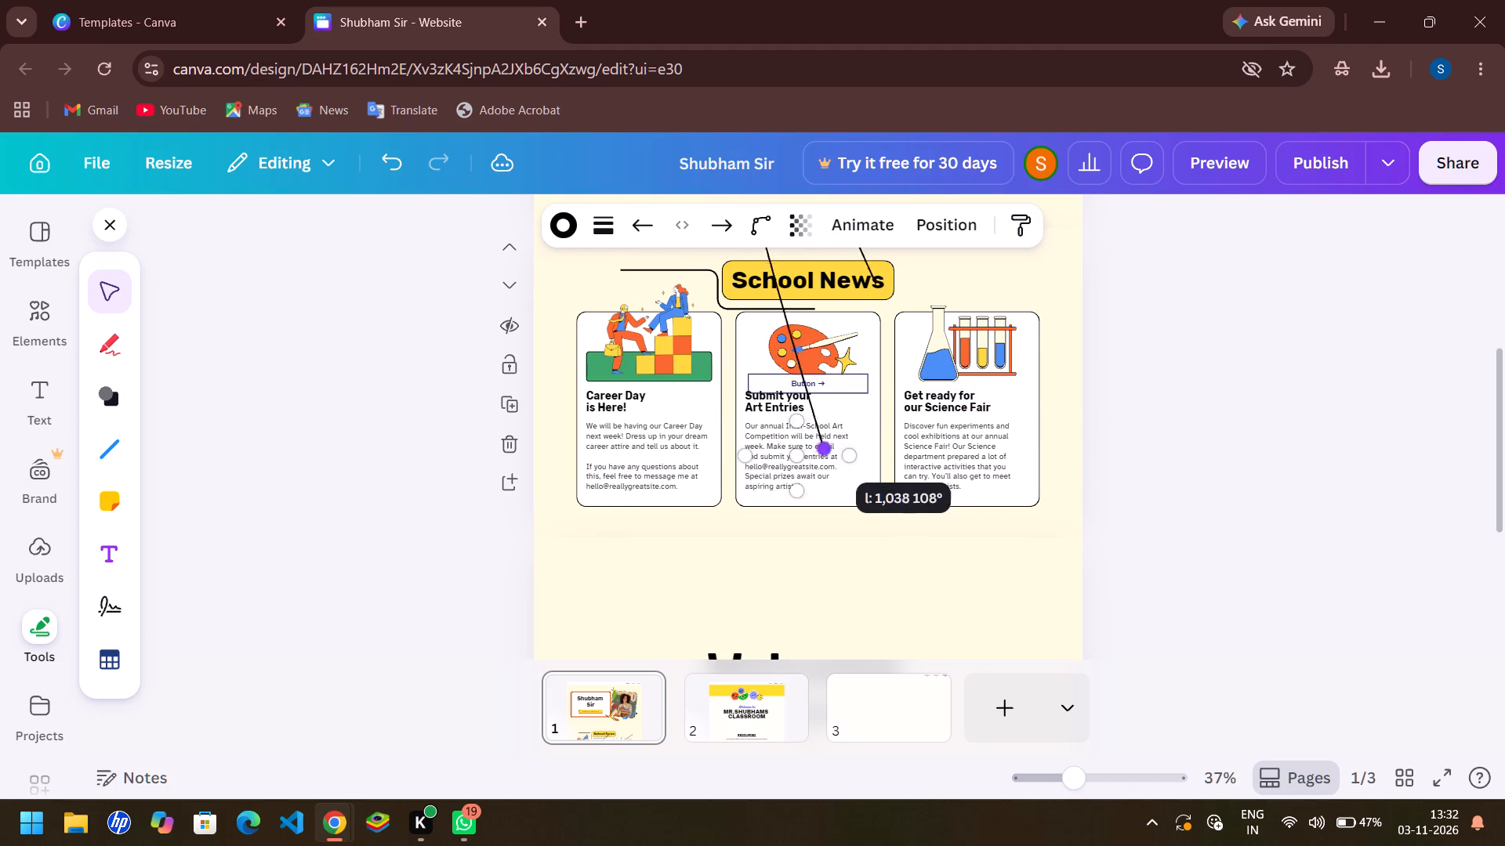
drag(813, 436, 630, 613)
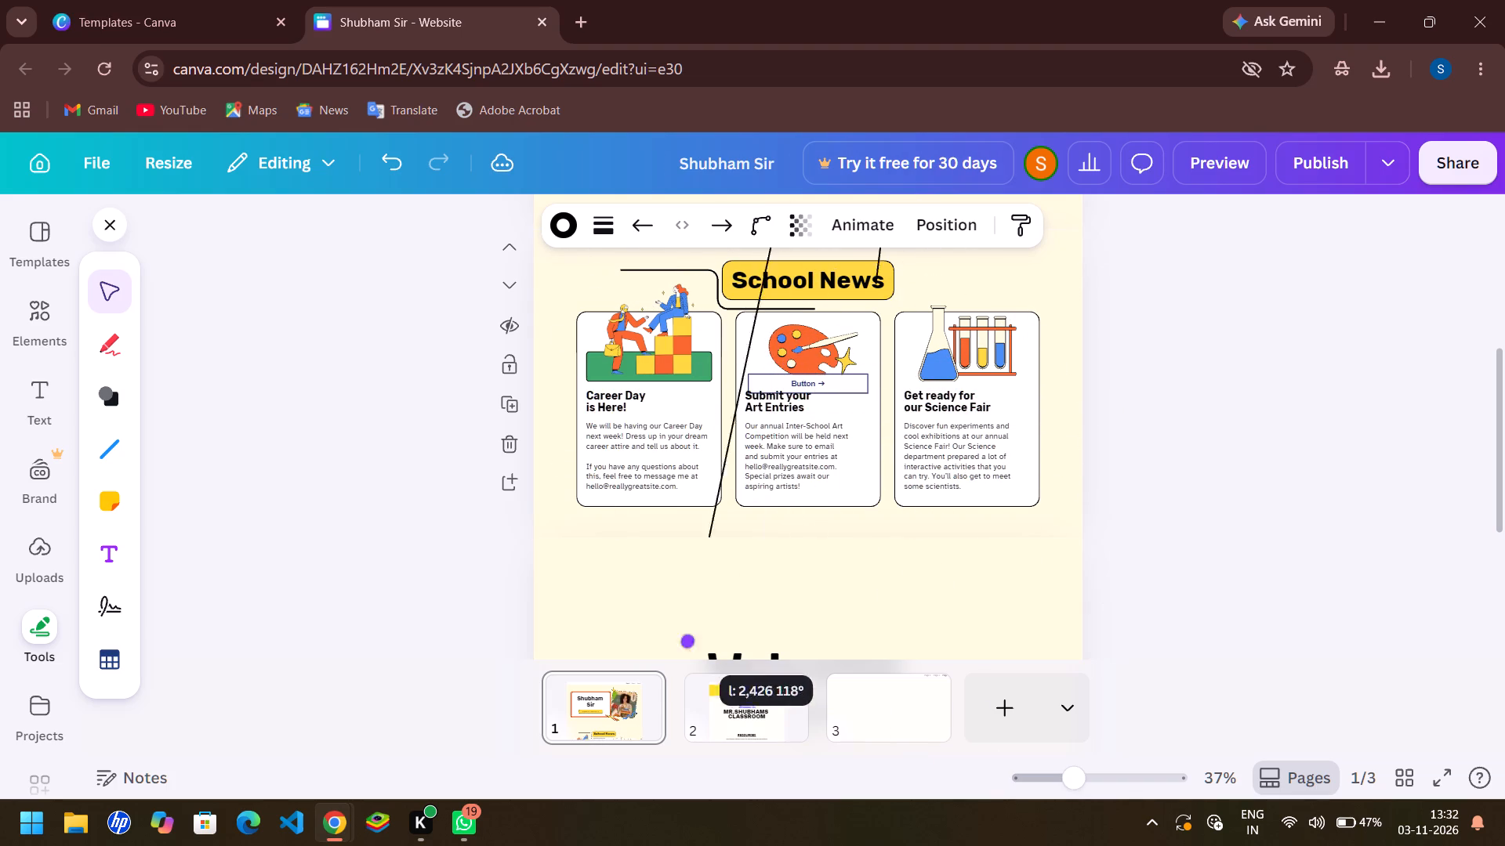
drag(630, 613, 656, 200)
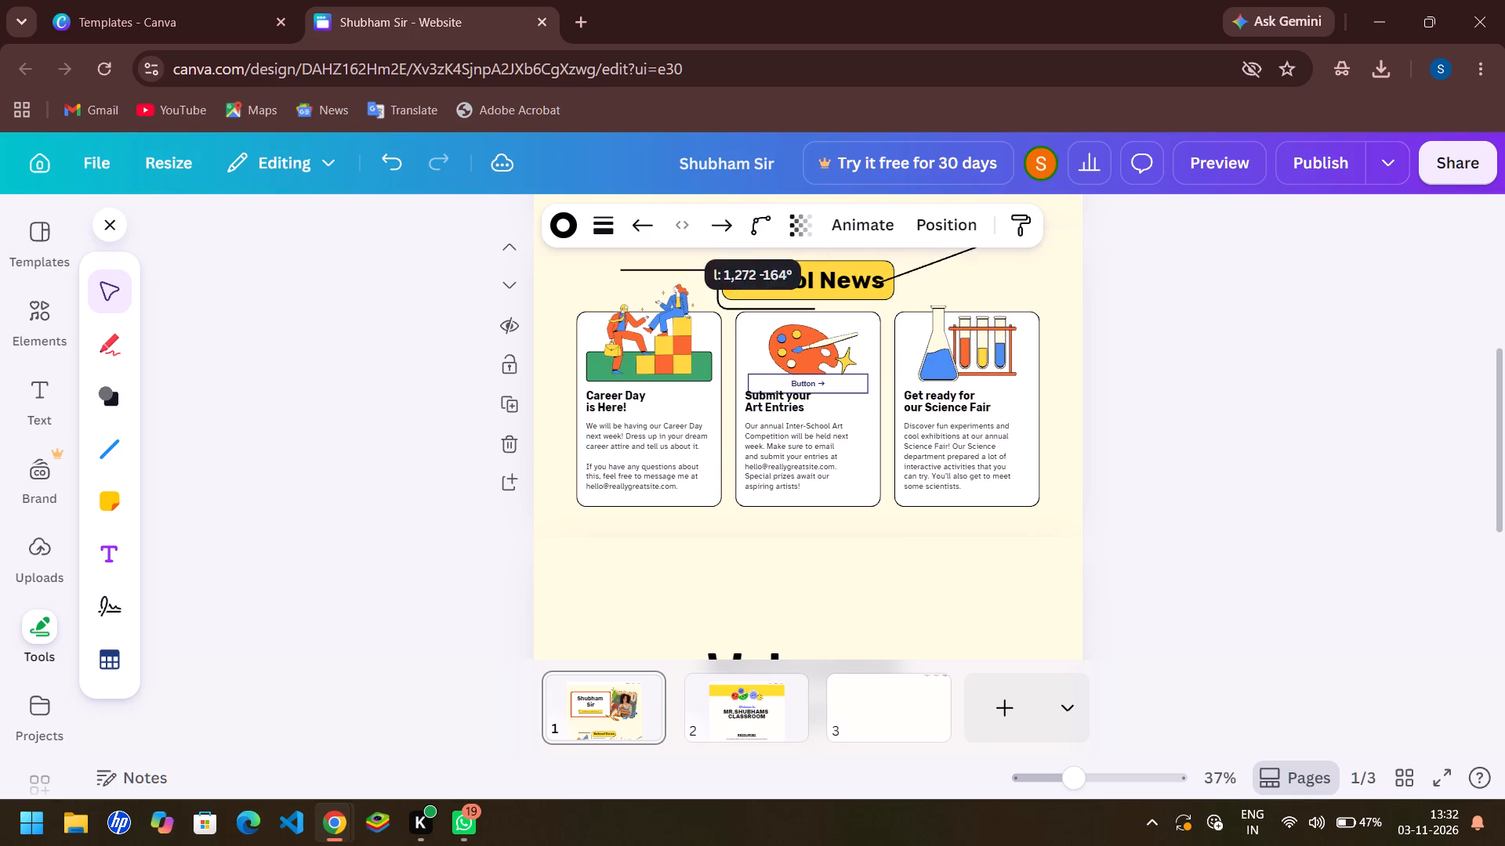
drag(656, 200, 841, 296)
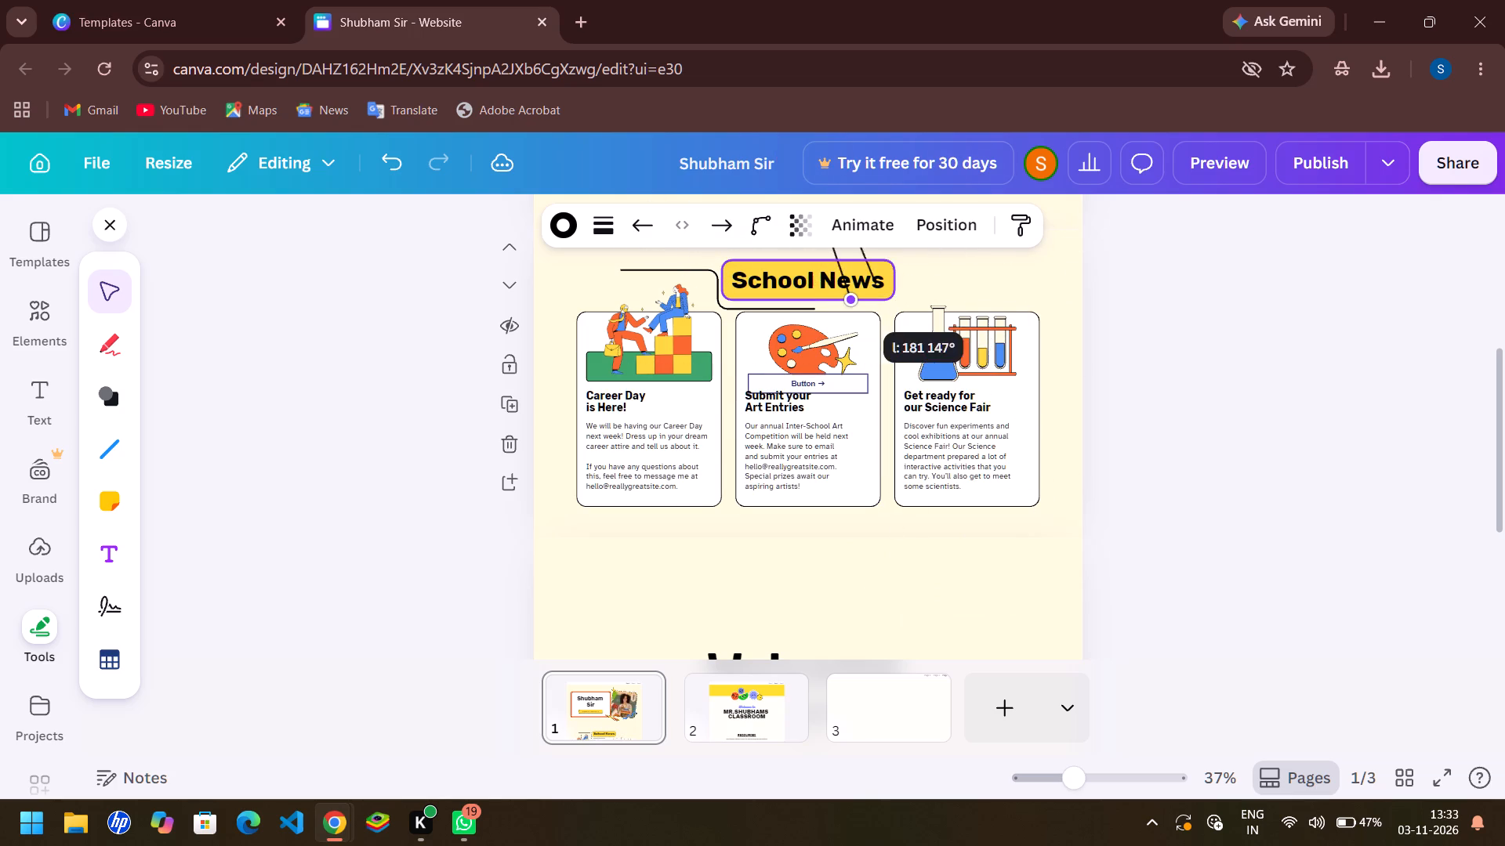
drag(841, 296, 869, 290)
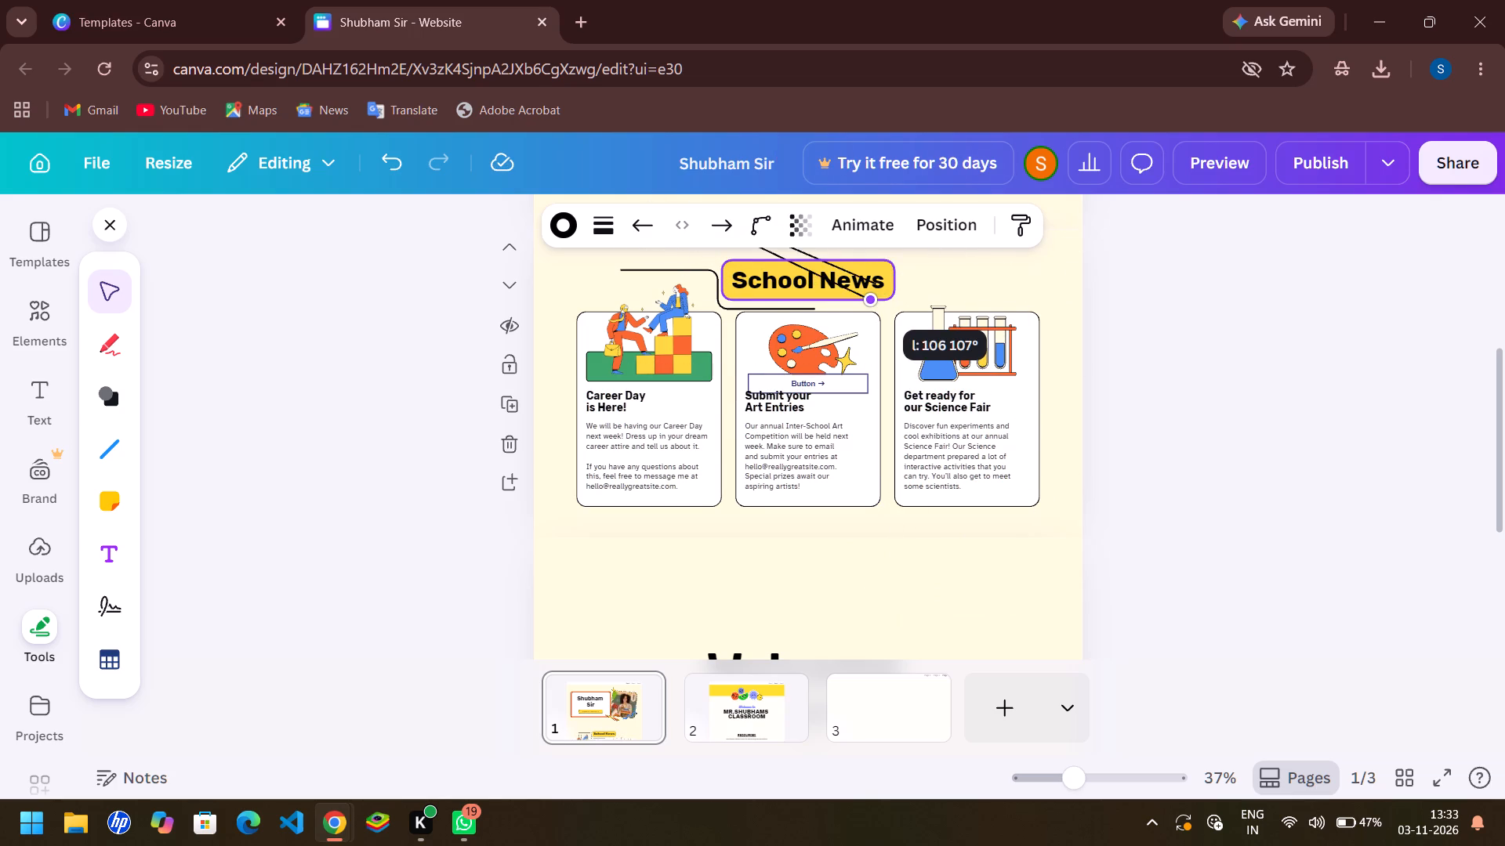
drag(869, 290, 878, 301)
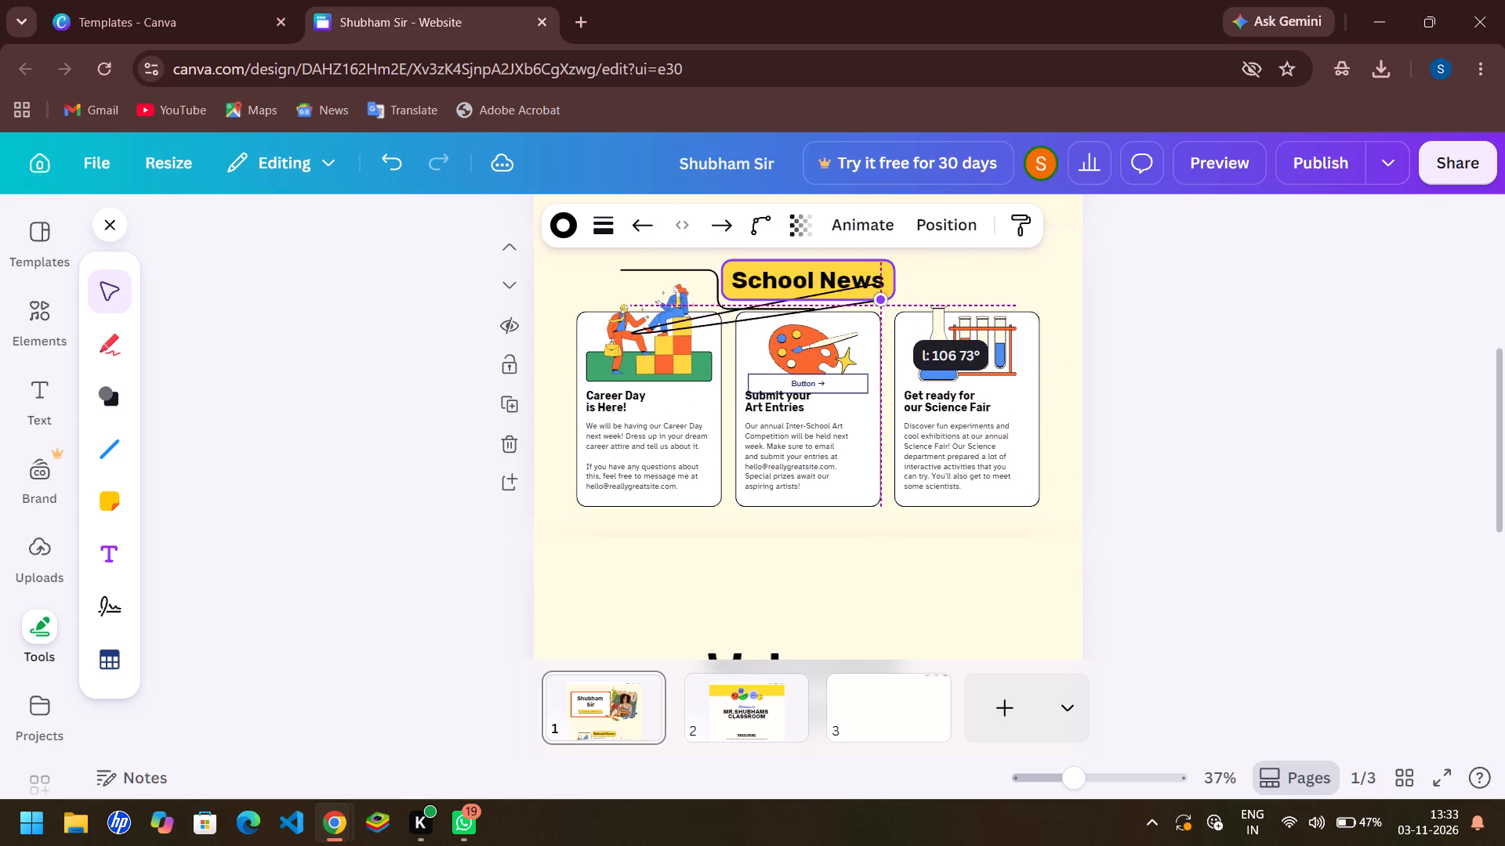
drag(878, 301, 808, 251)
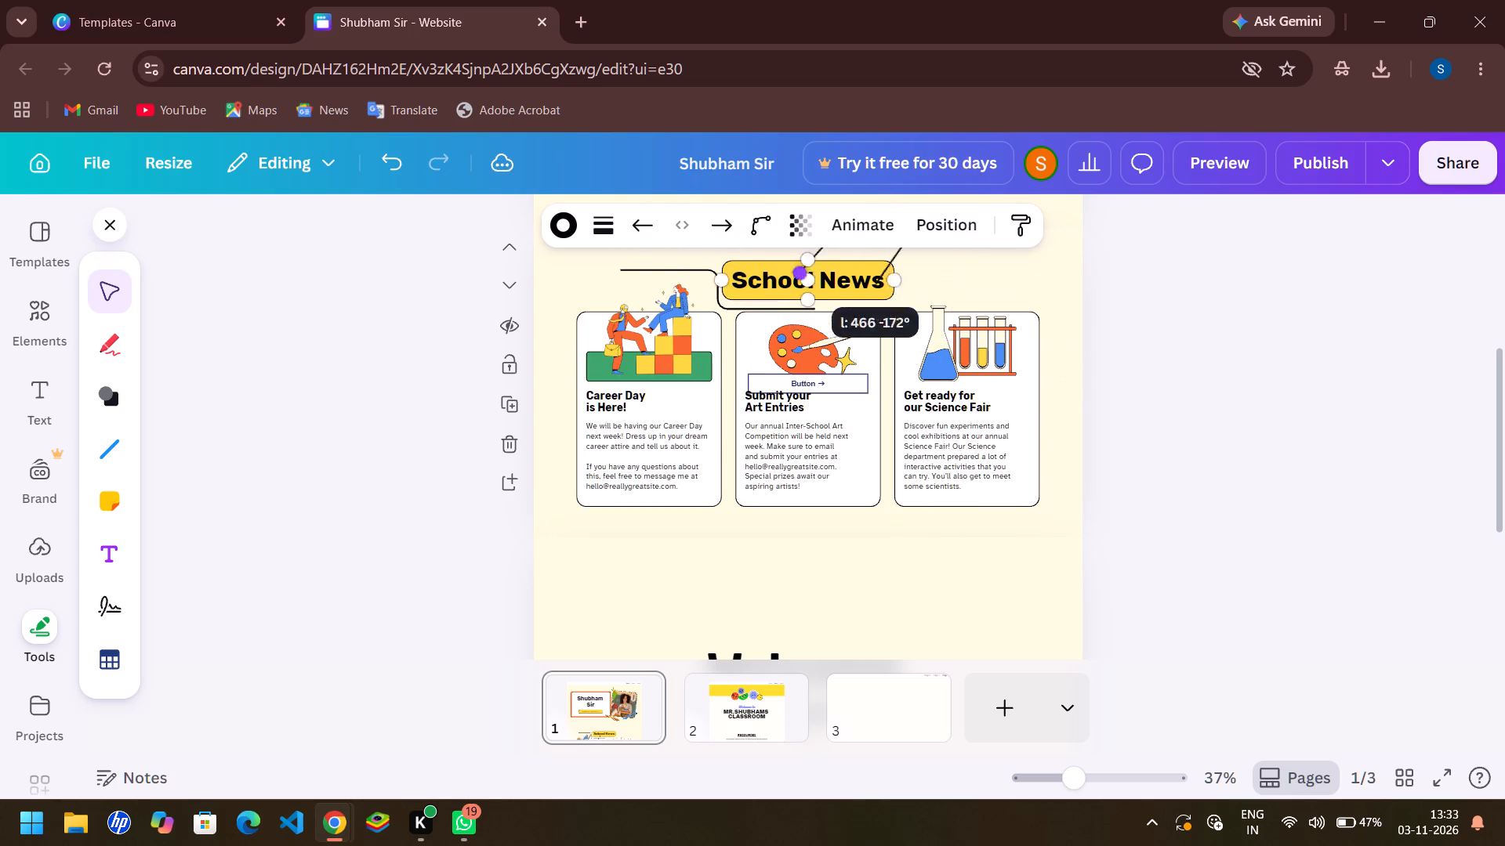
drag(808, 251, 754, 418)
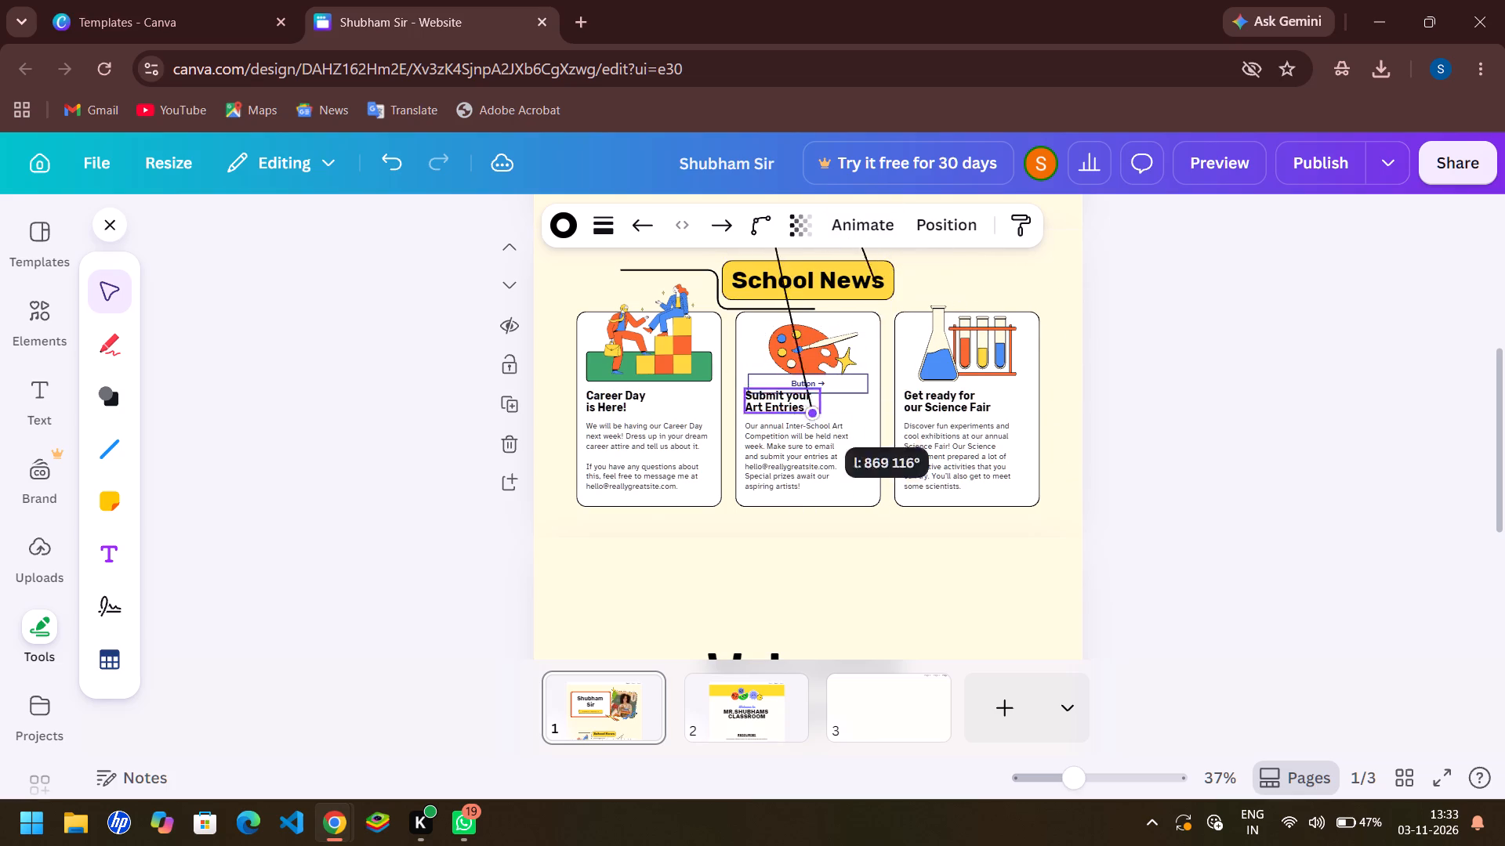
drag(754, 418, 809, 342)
Undo the drawn lines around the School News heading on page 1, removing both the curved line and the black elbow line.
key(ctrl+z)
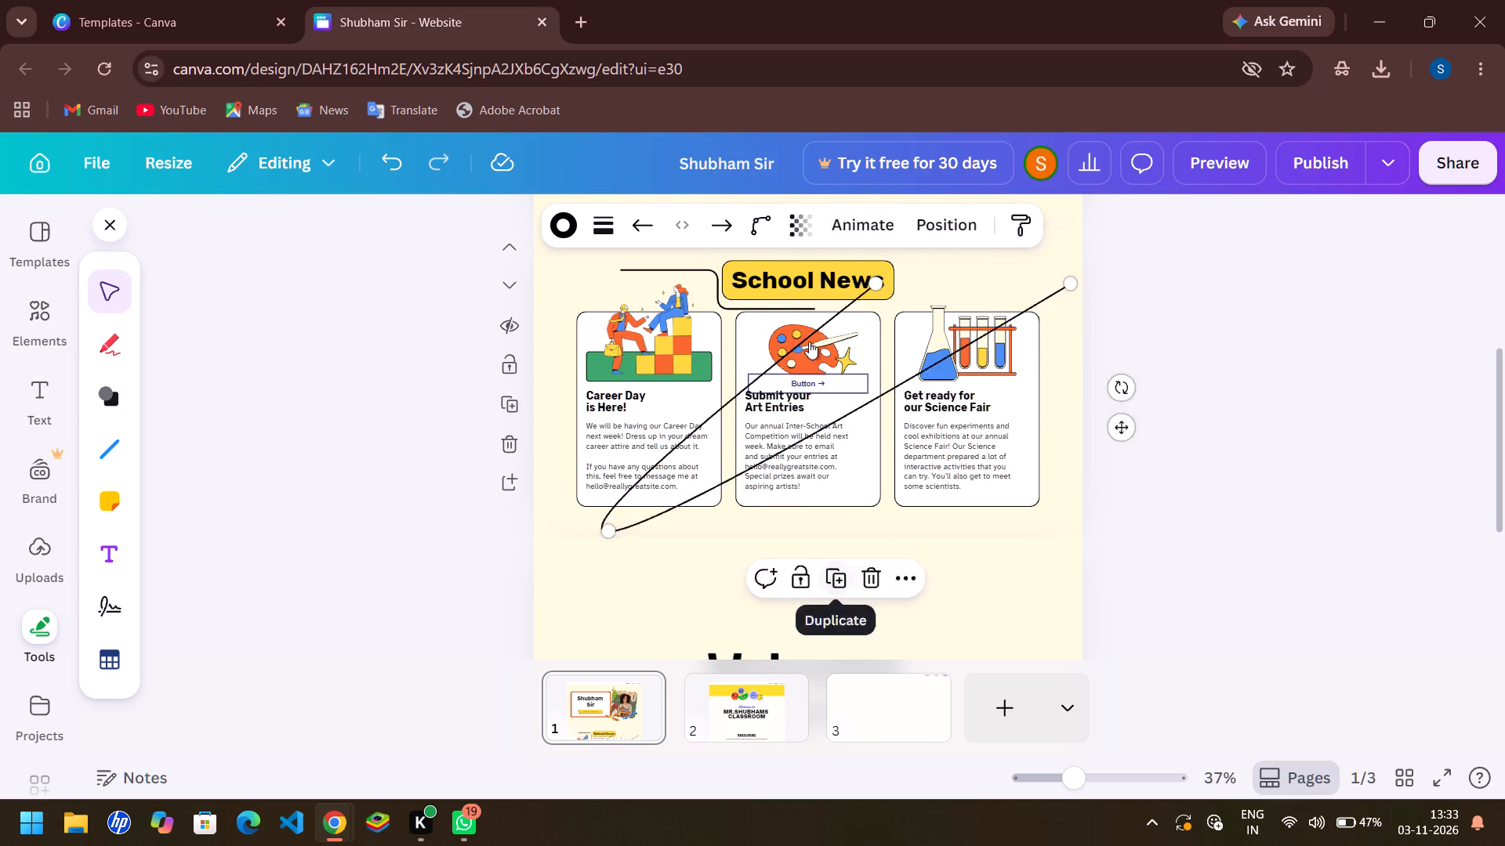
key(ctrl+z)
key(ctrl+z)
key(ctrl+z)
key(ctrl+z)
key(ctrl+z)
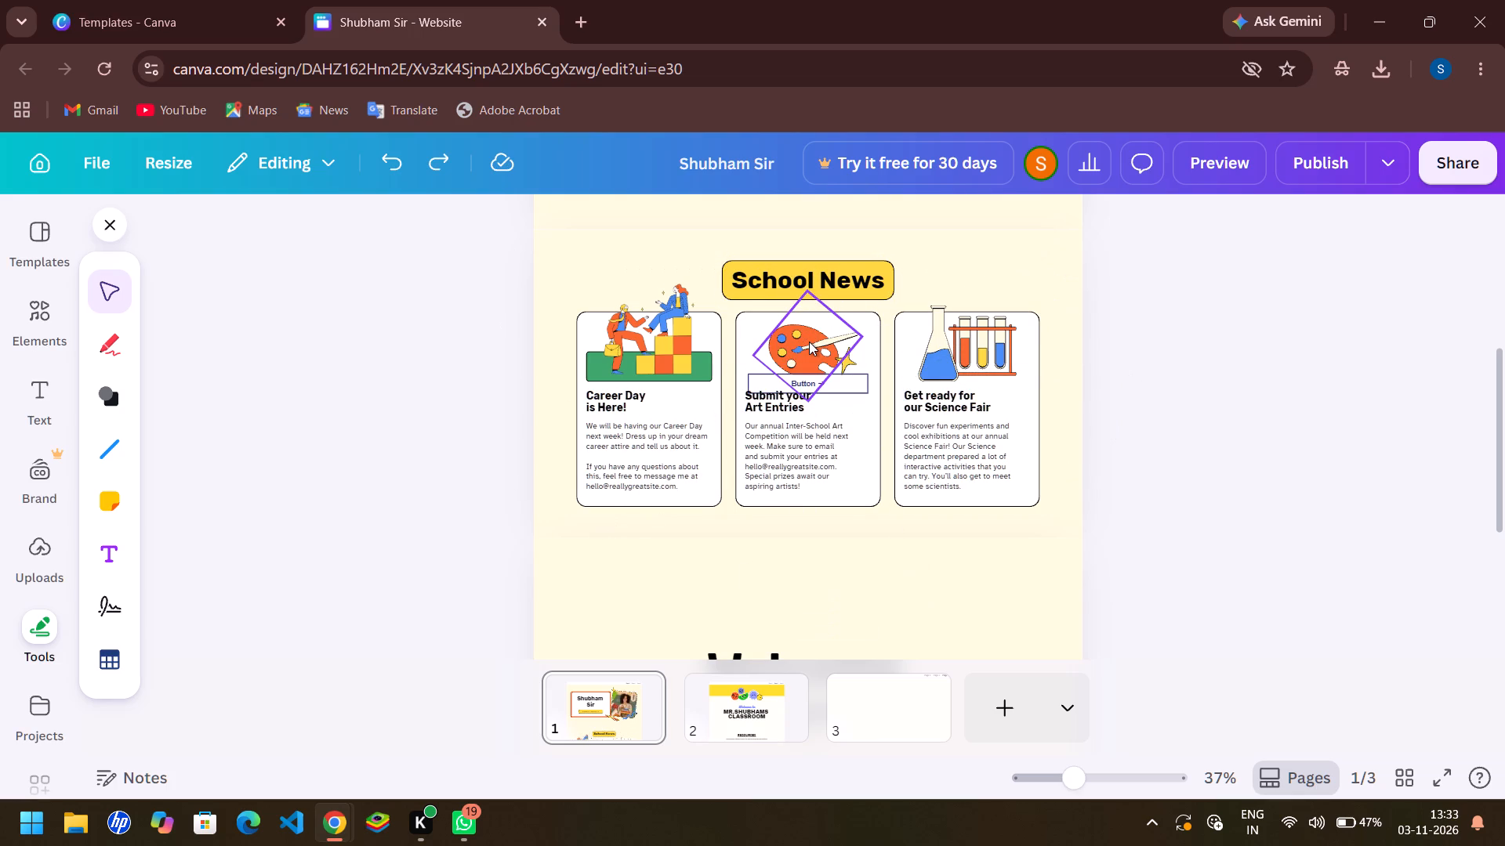
click(492, 432)
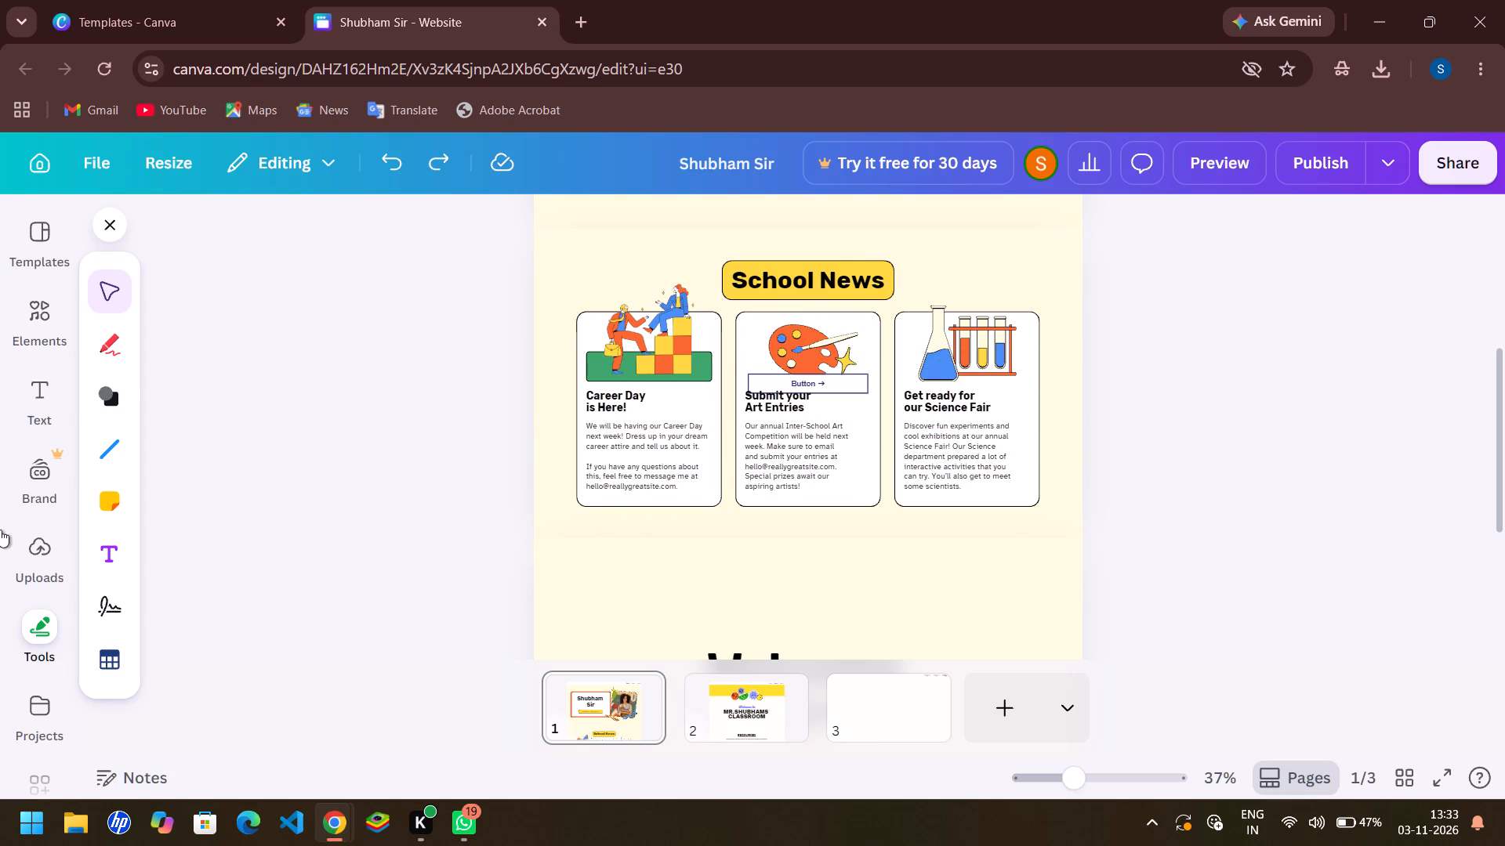
Close the drawing tools palette.
scroll(40, 606, down, 2)
click(40, 606)
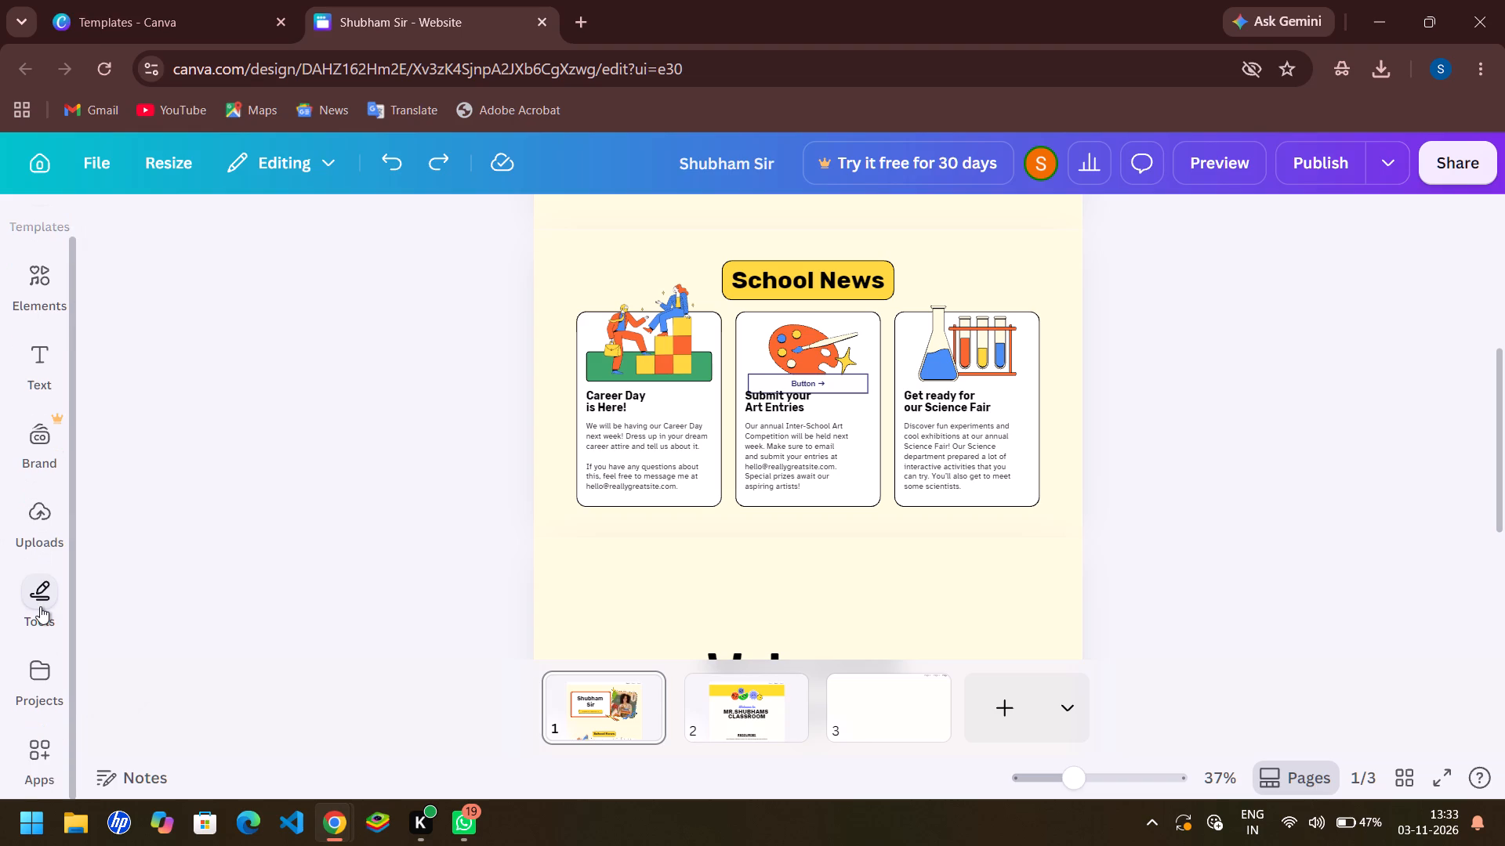
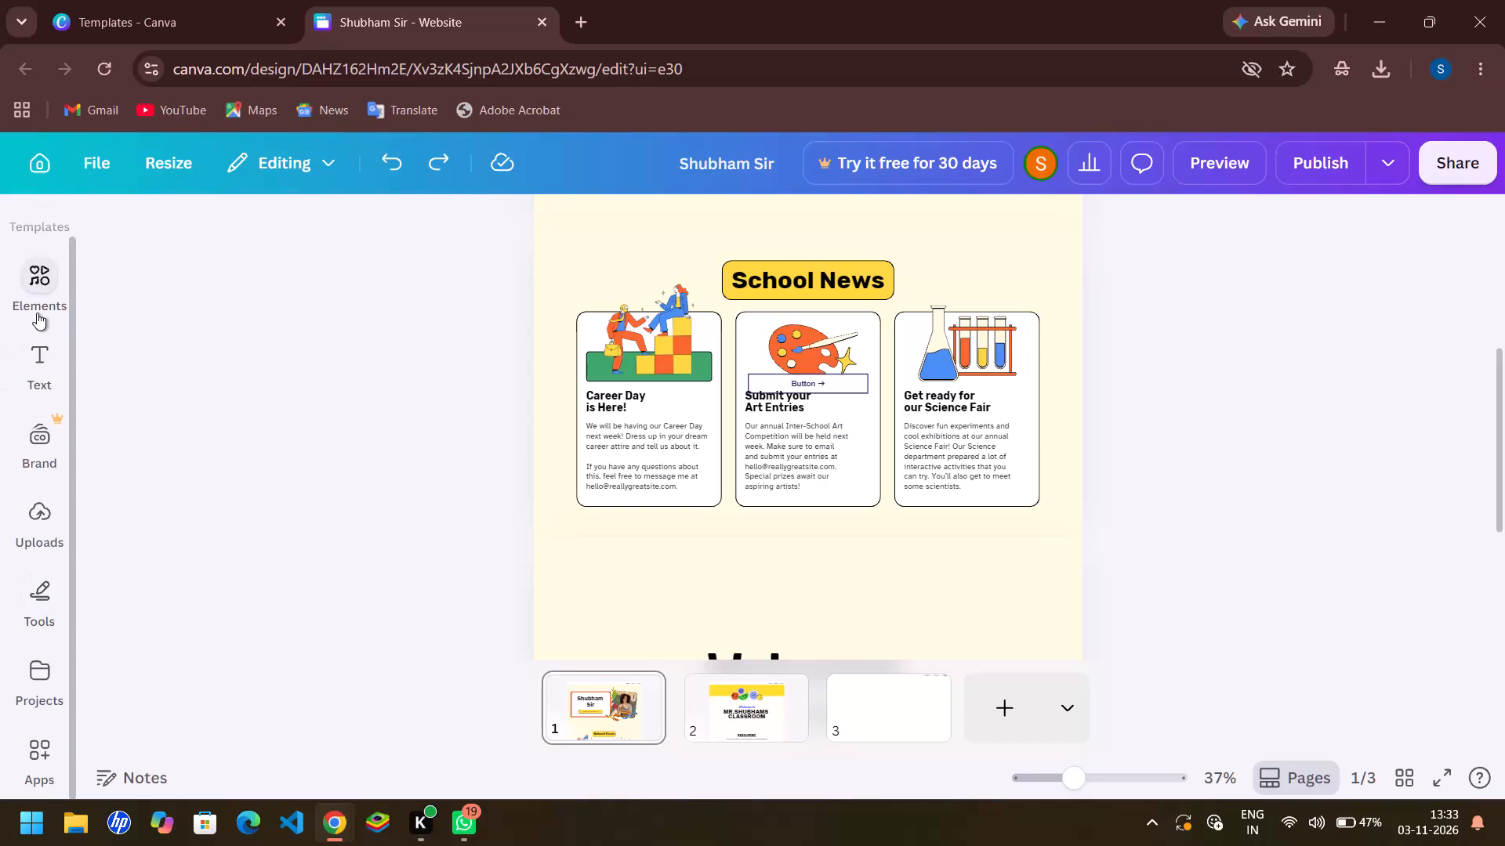
Browse the Education - Virtual Classroom Website templates for another design to use.
scroll(37, 313, up, 3)
click(34, 225)
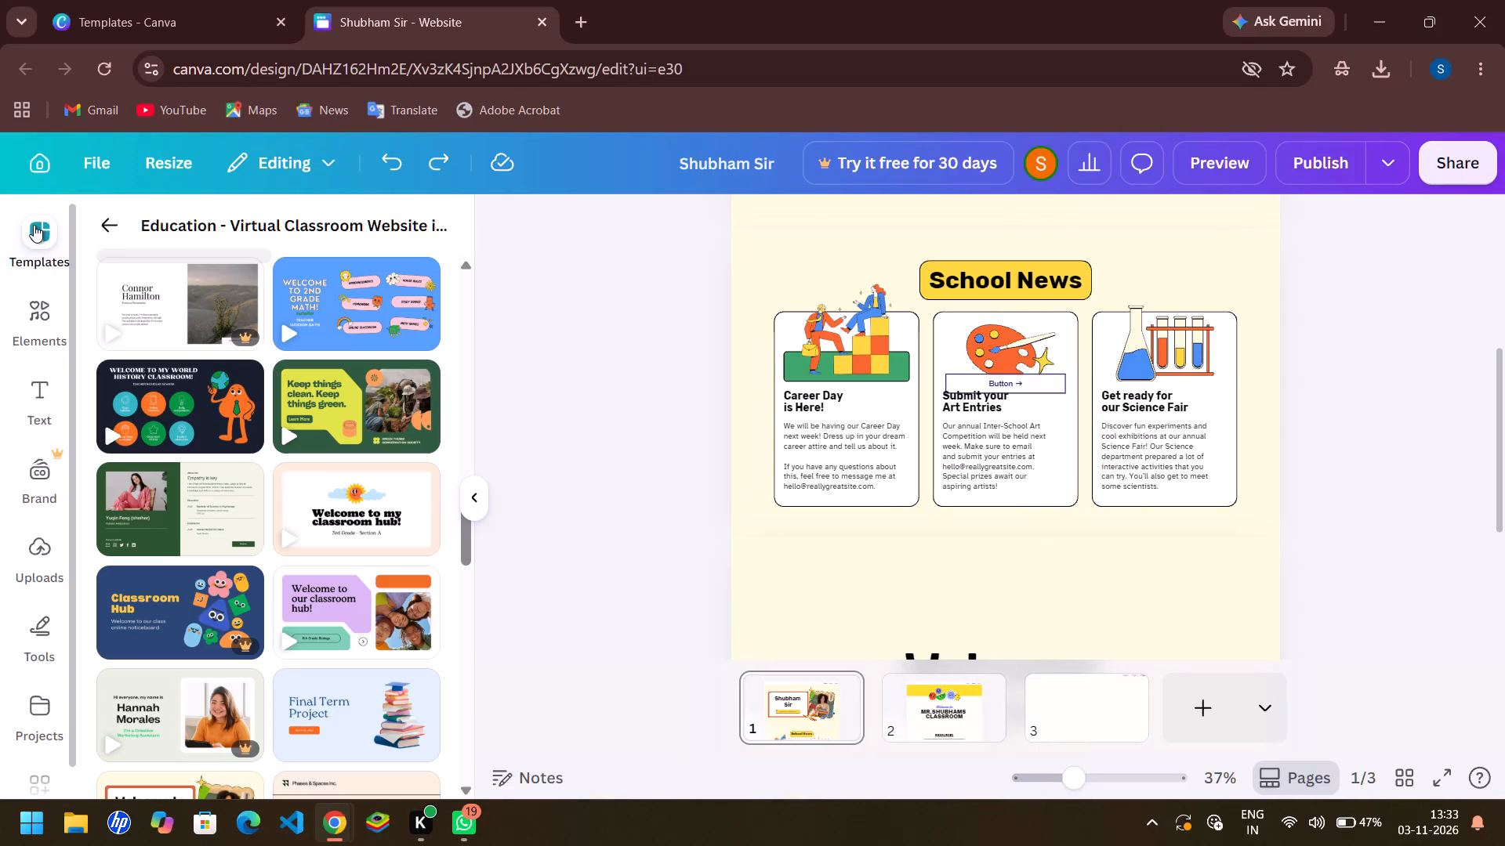
scroll(334, 486, down, 4)
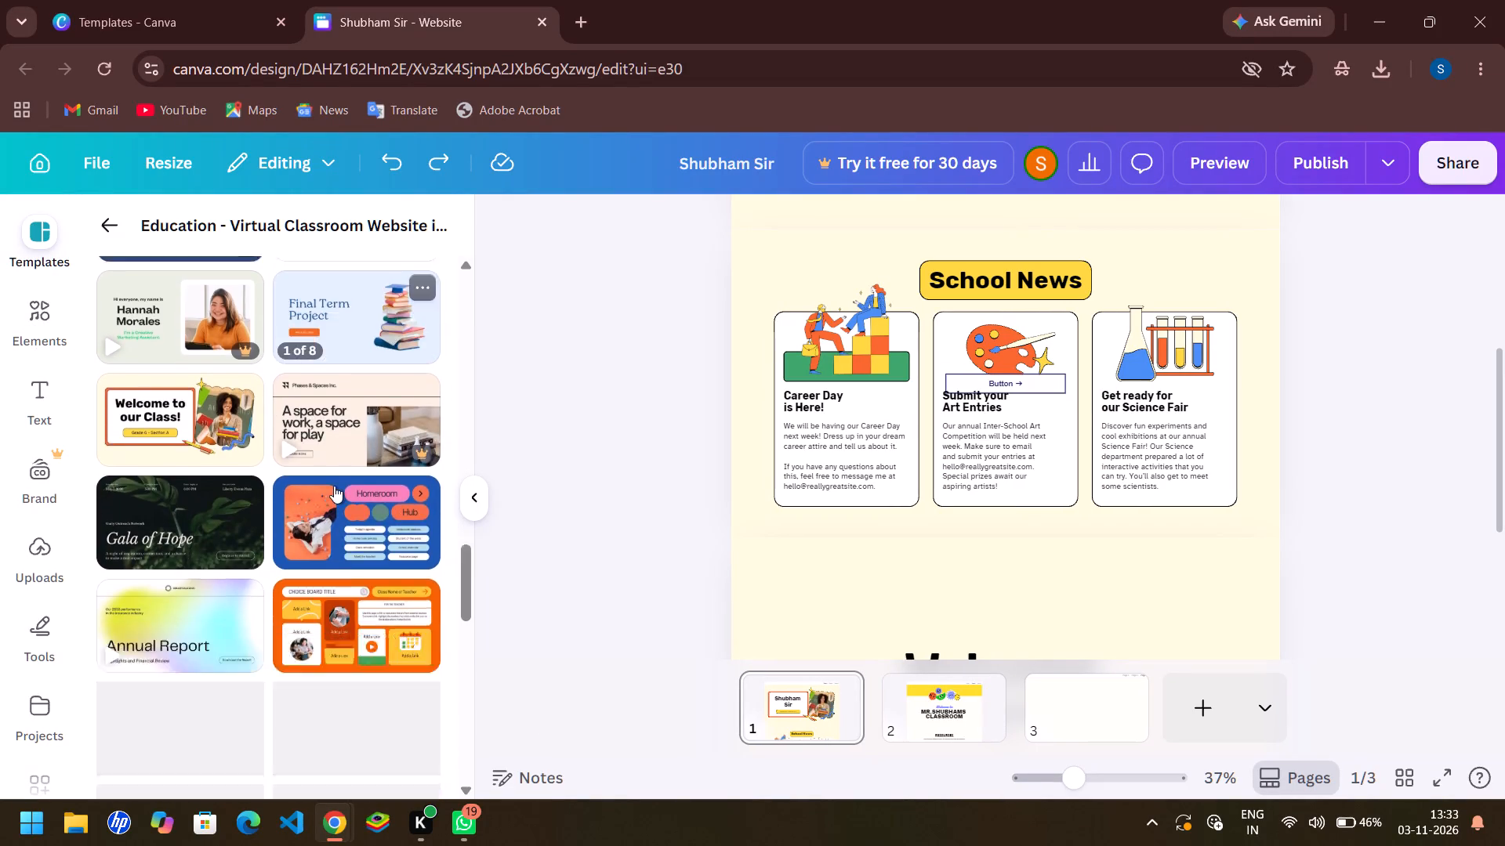
scroll(334, 486, down, 2)
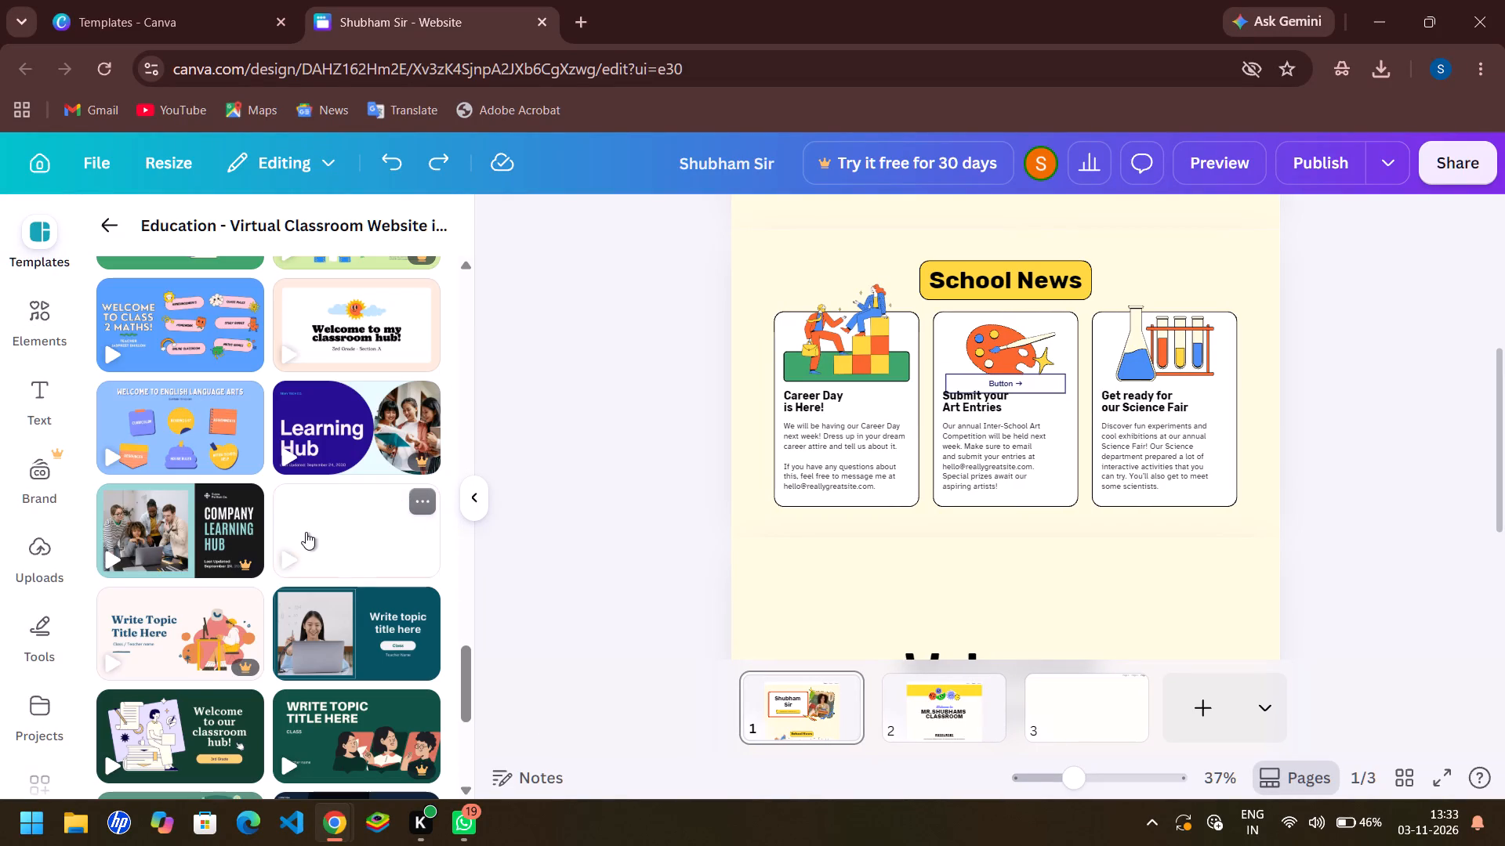
scroll(306, 532, down, 2)
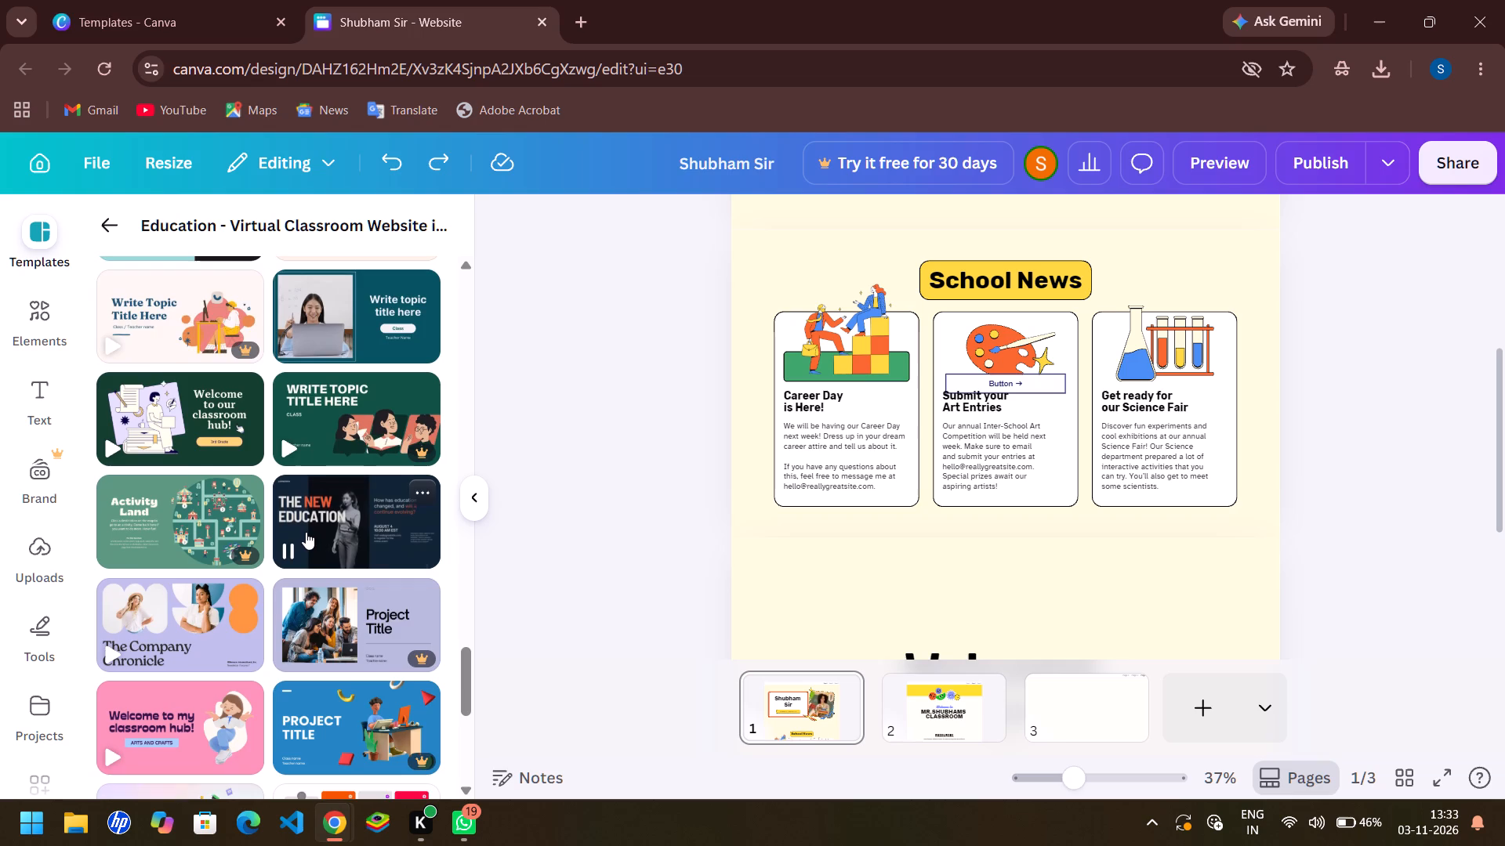
scroll(306, 532, down, 2)
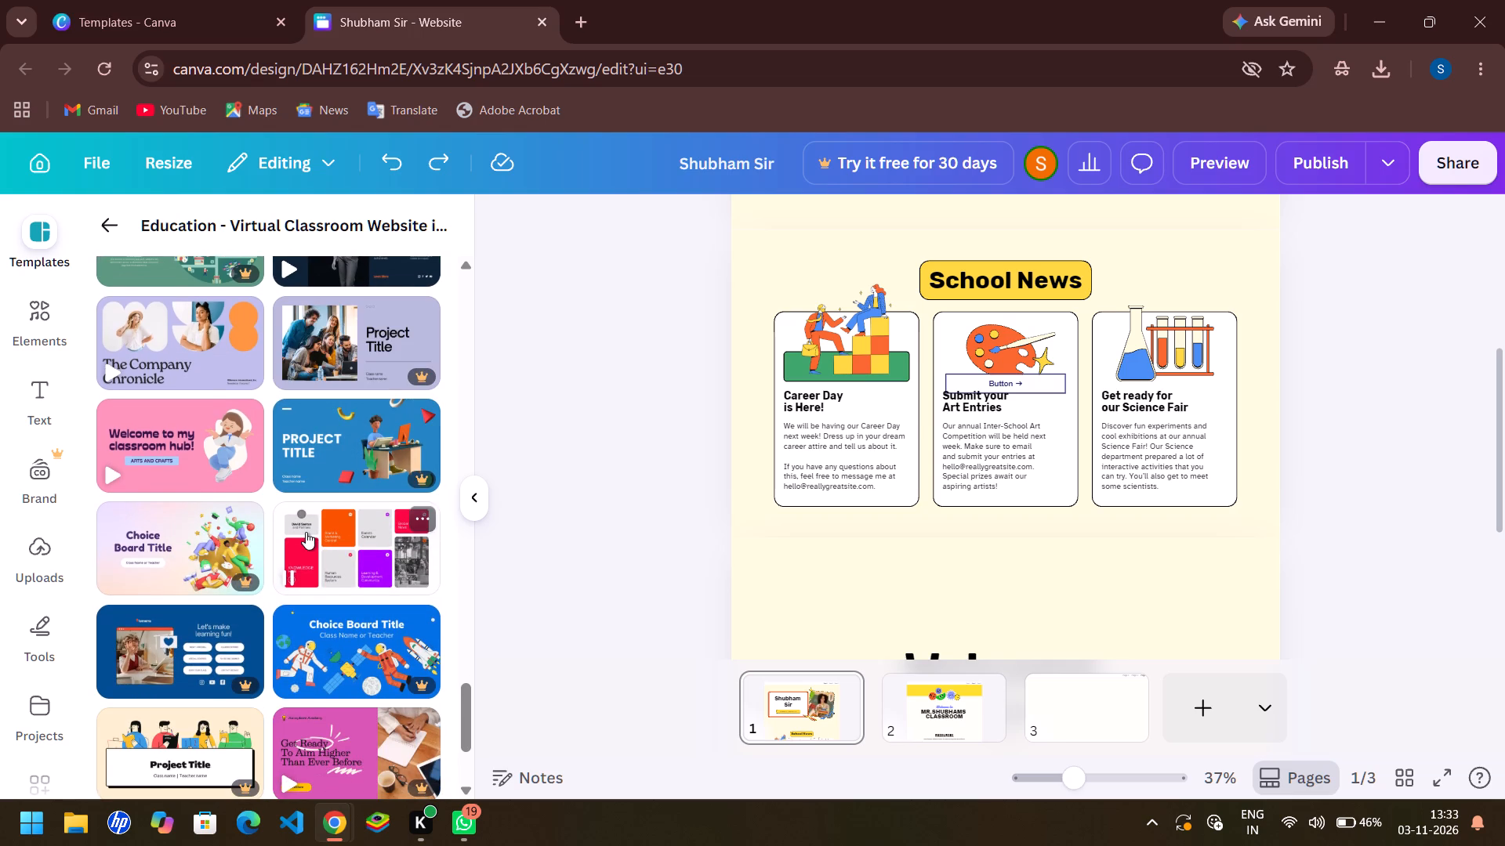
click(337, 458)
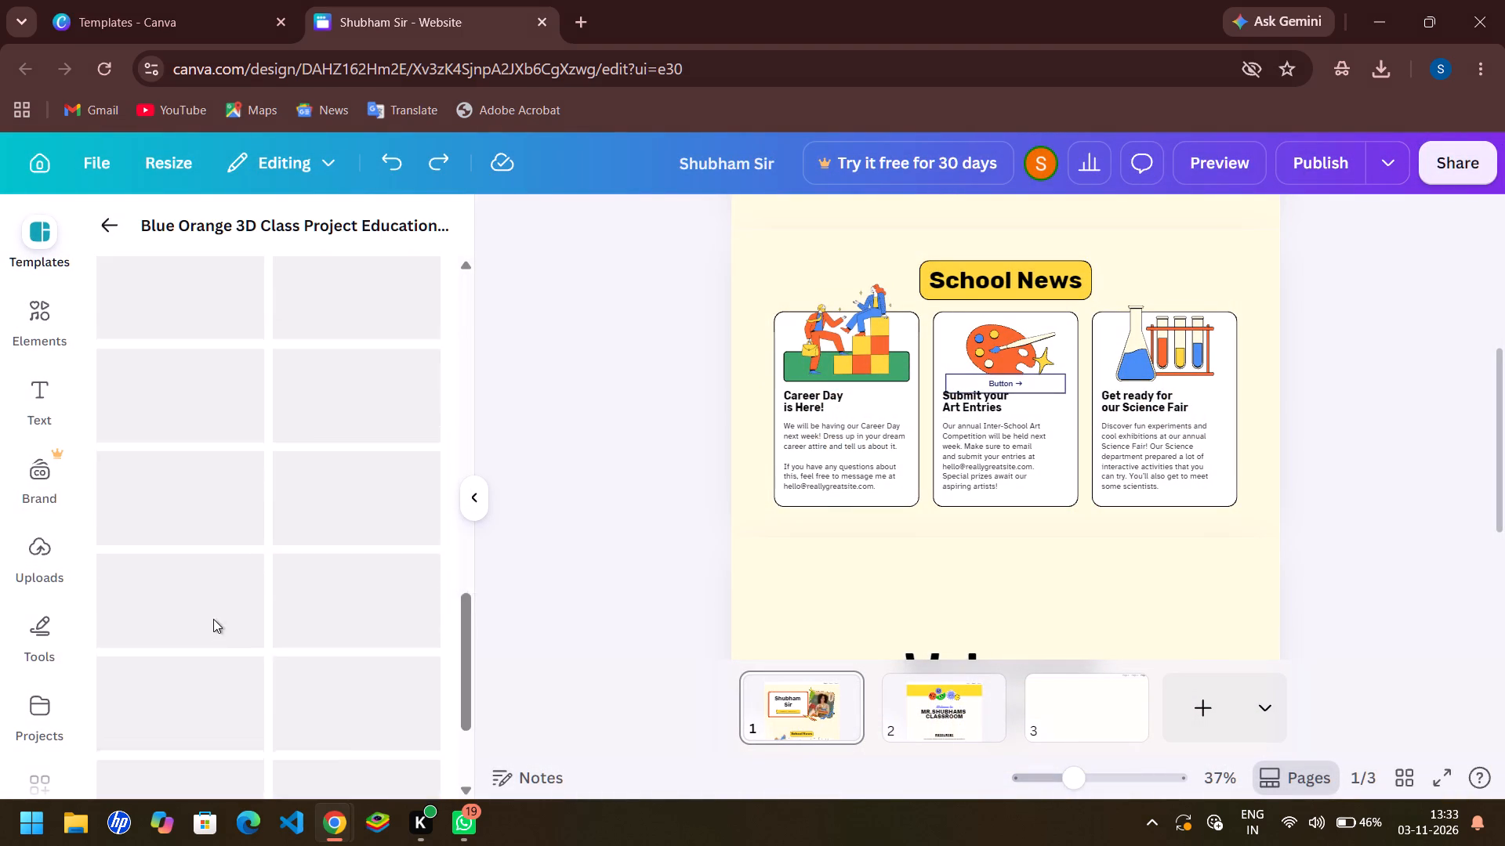
scroll(218, 678, down, 2)
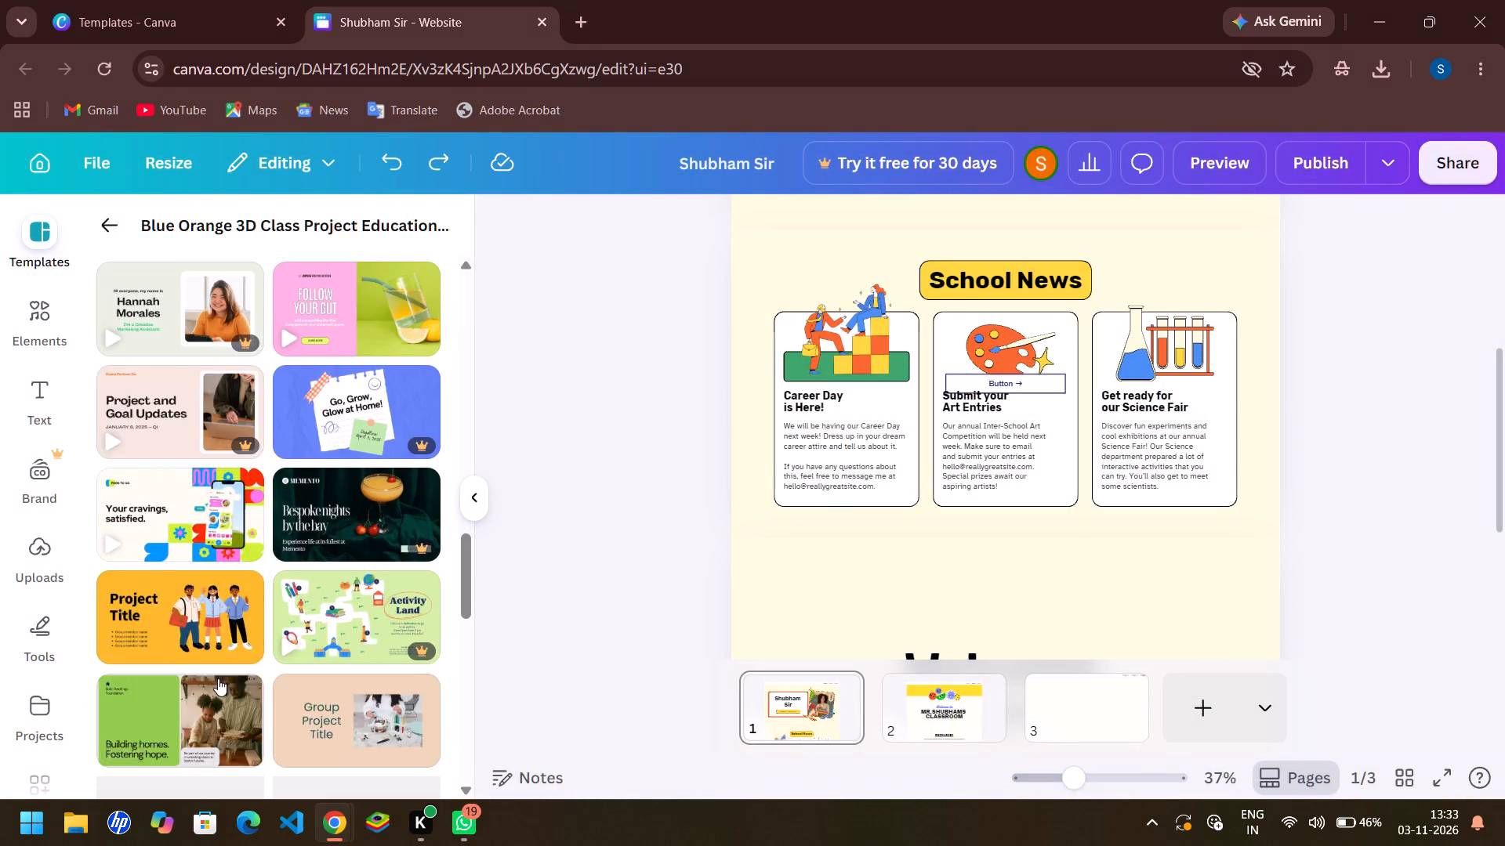
scroll(218, 678, down, 2)
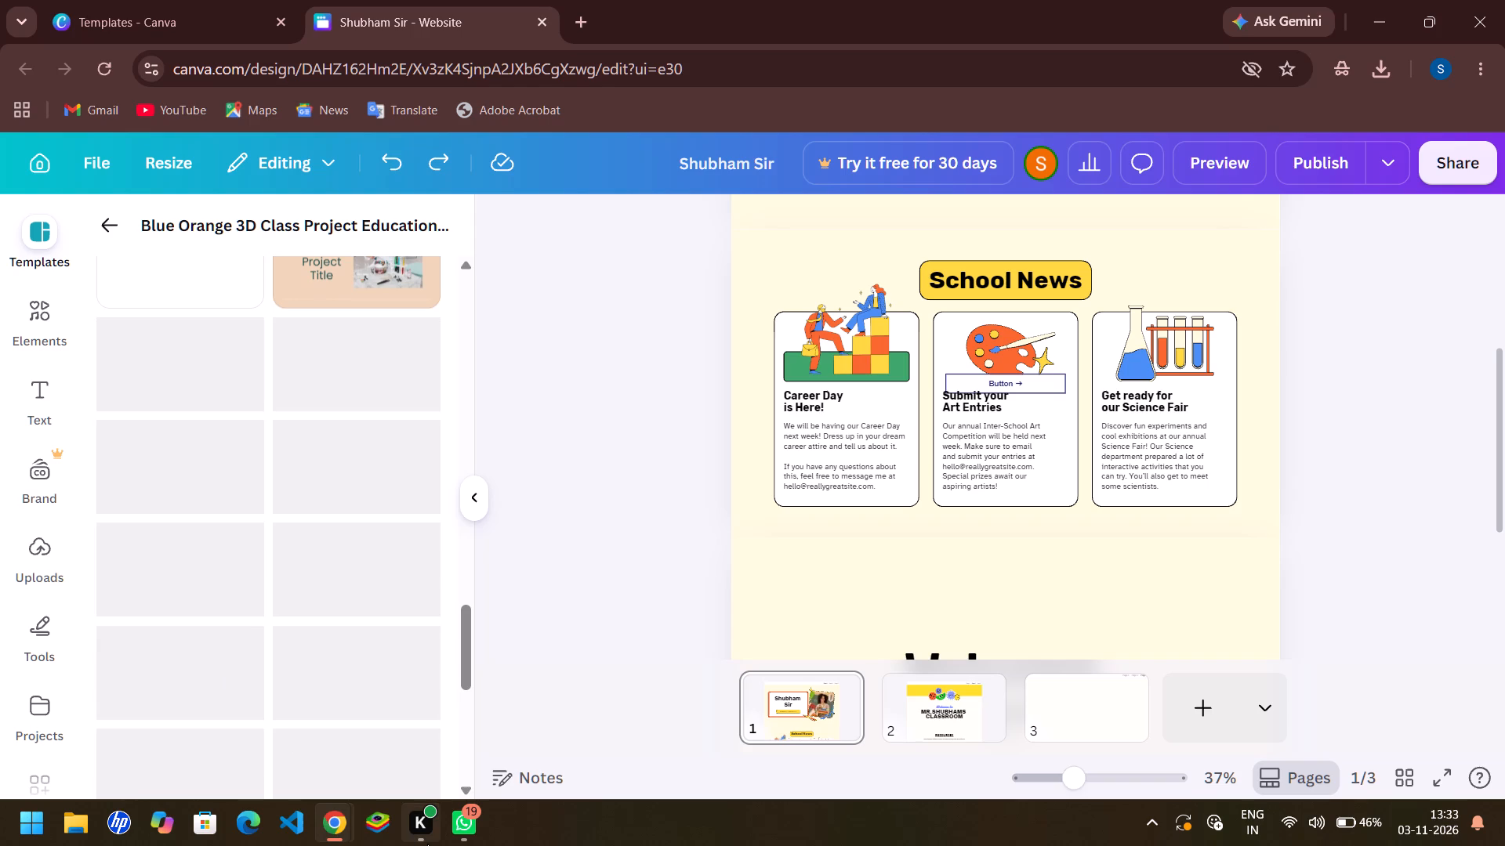
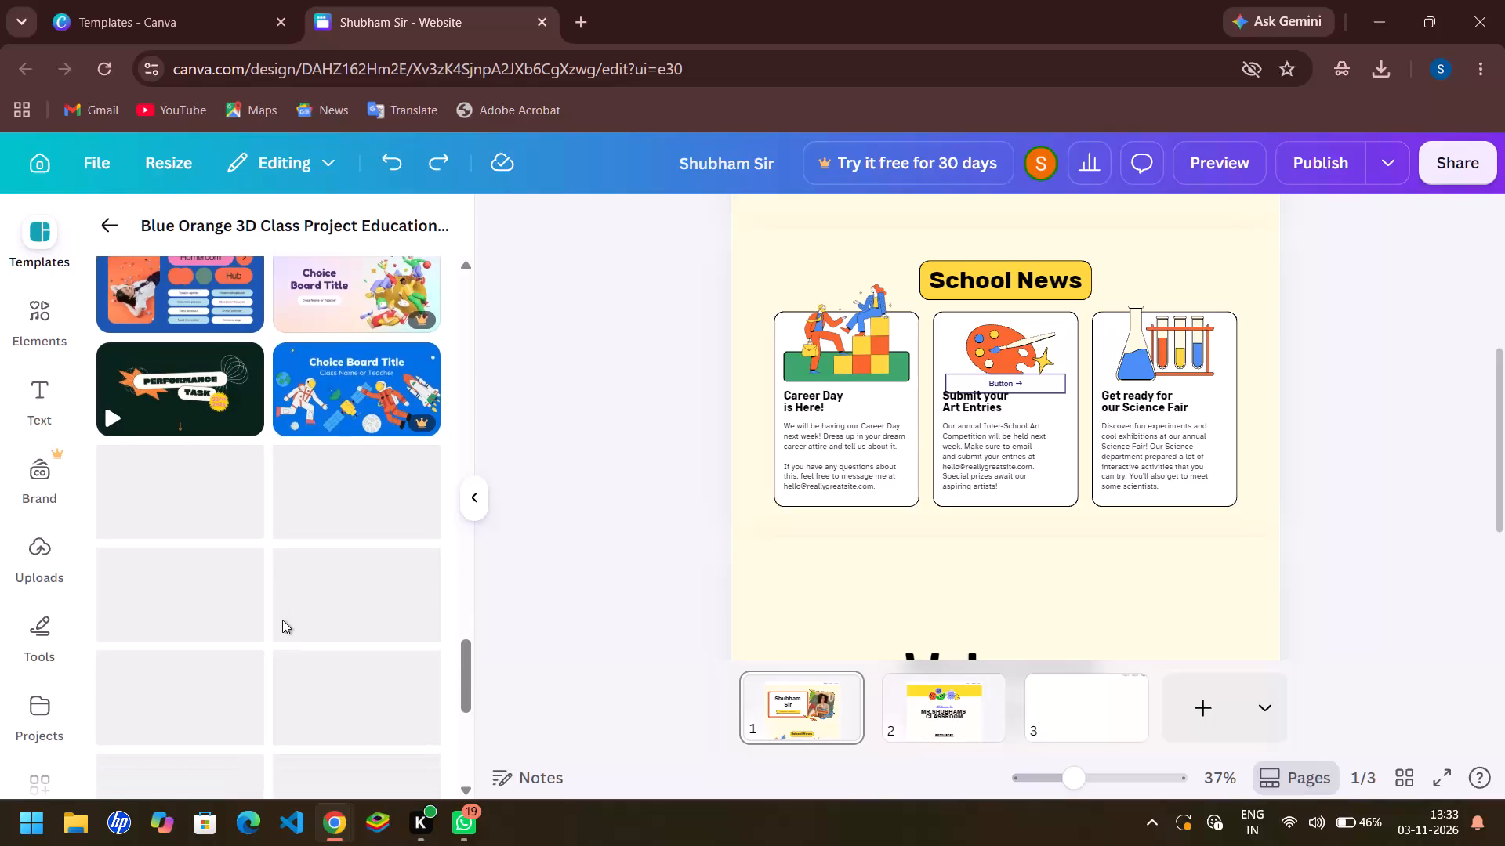
Look through the rest of the similar templates listed under the Blue Orange 3D Class Project Education Website template.
scroll(282, 620, down, 3)
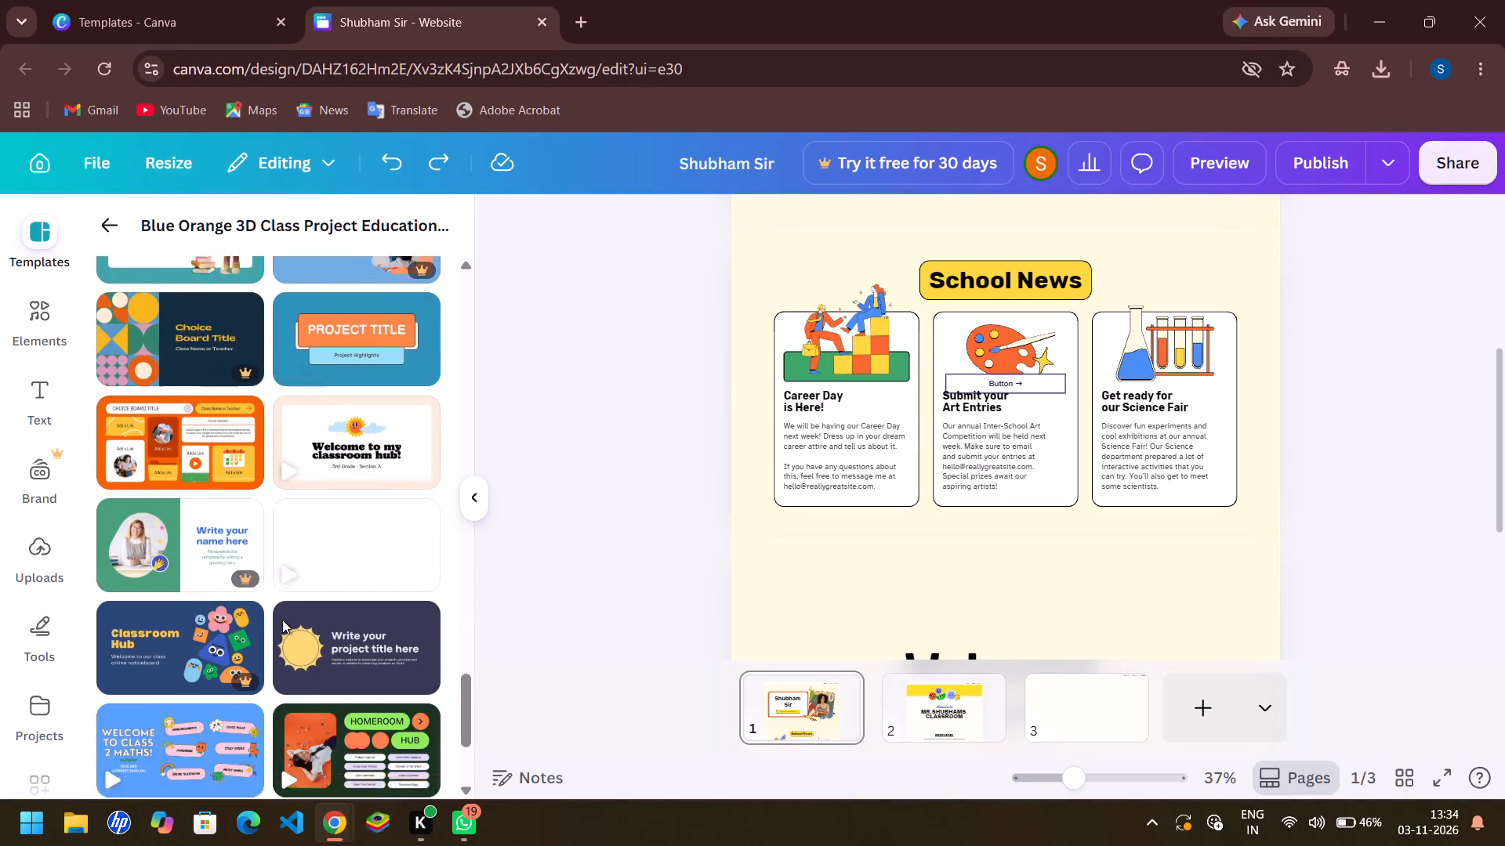
scroll(282, 620, down, 4)
scroll(70, 480, down, 1)
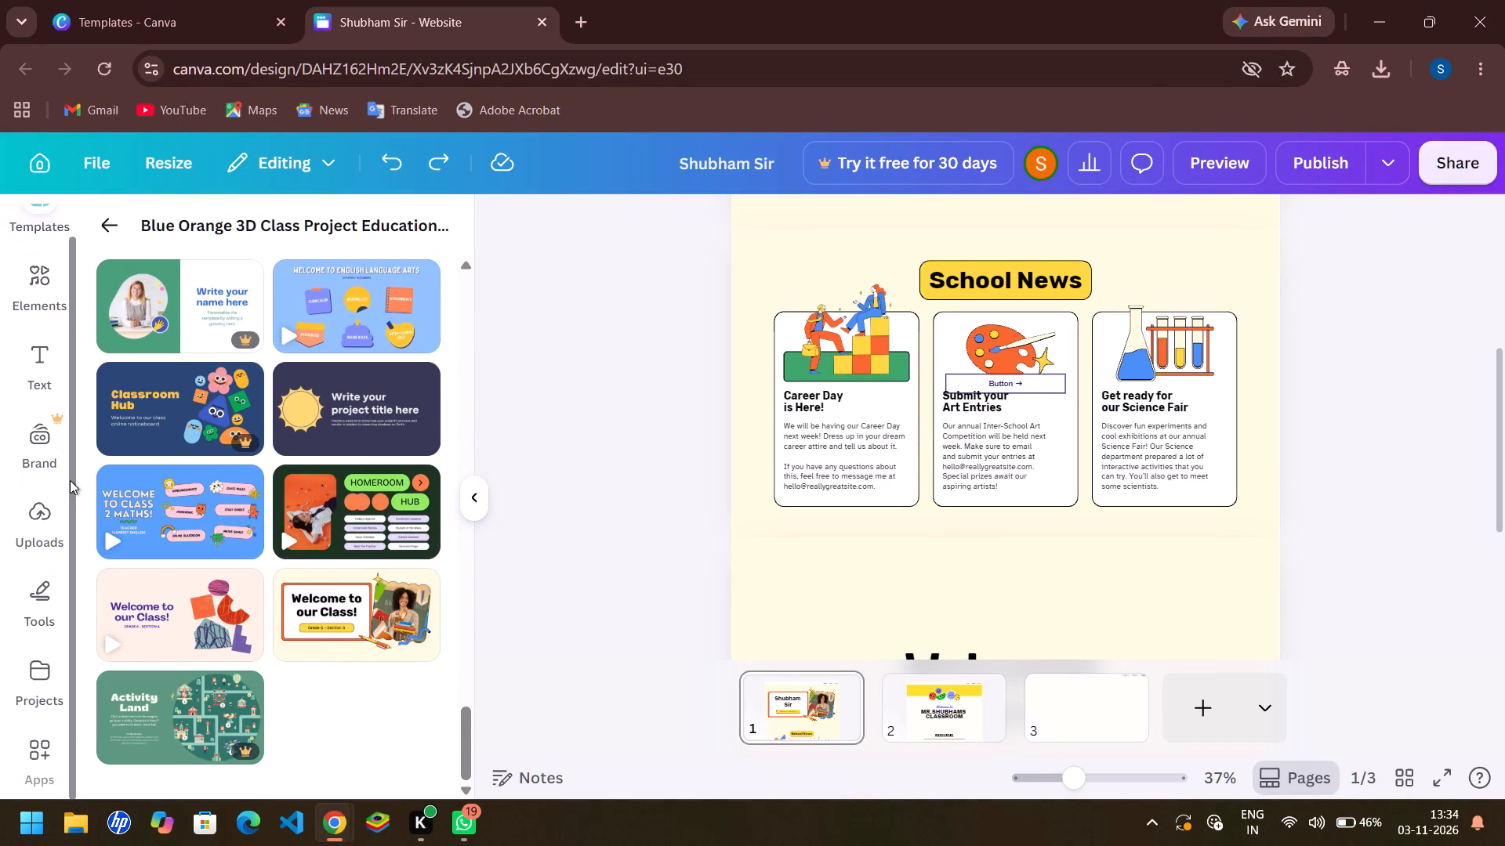
scroll(26, 587, down, 2)
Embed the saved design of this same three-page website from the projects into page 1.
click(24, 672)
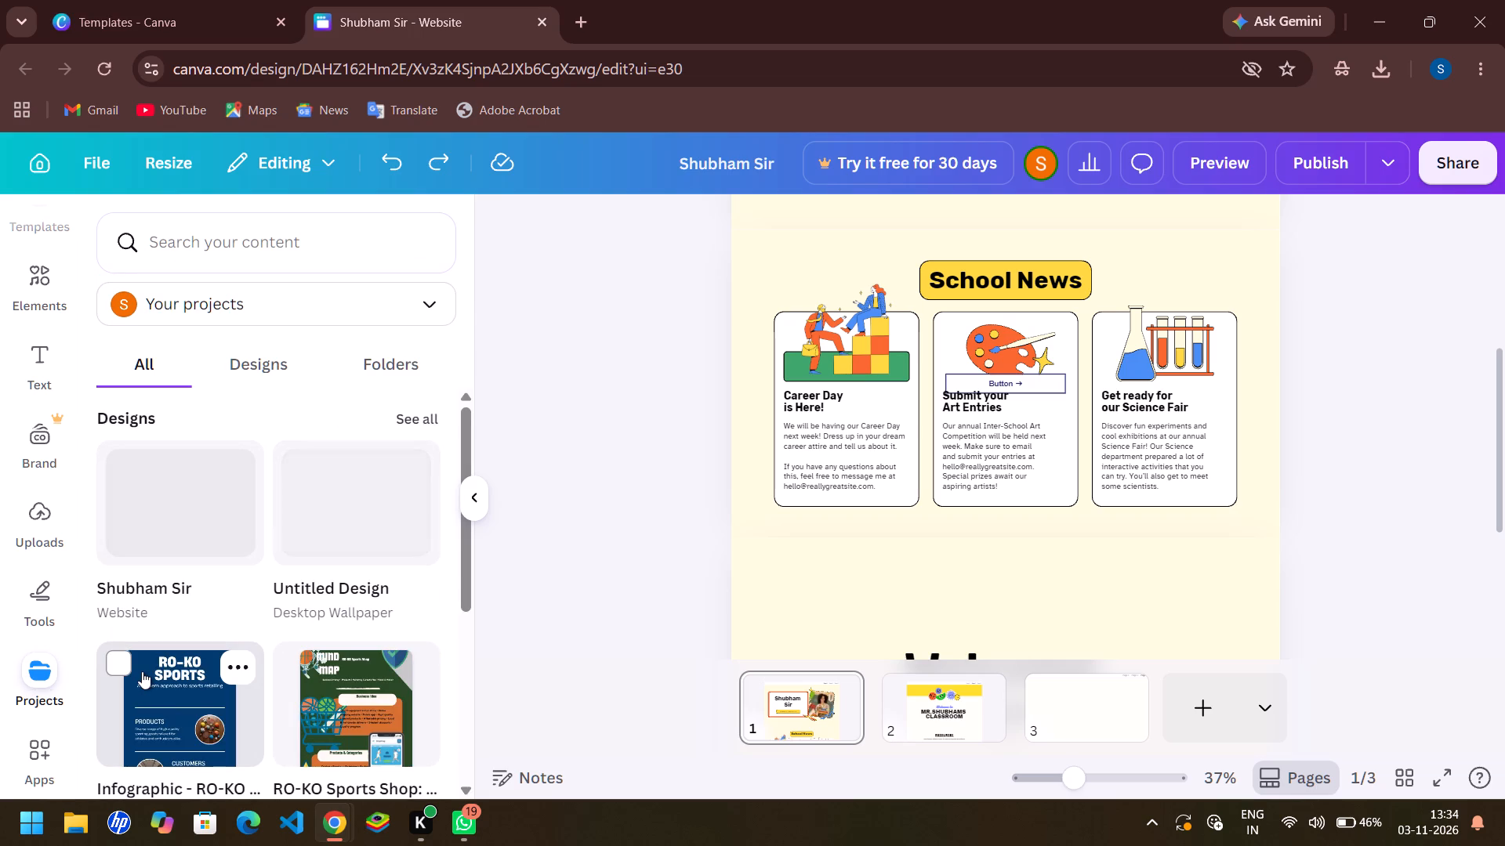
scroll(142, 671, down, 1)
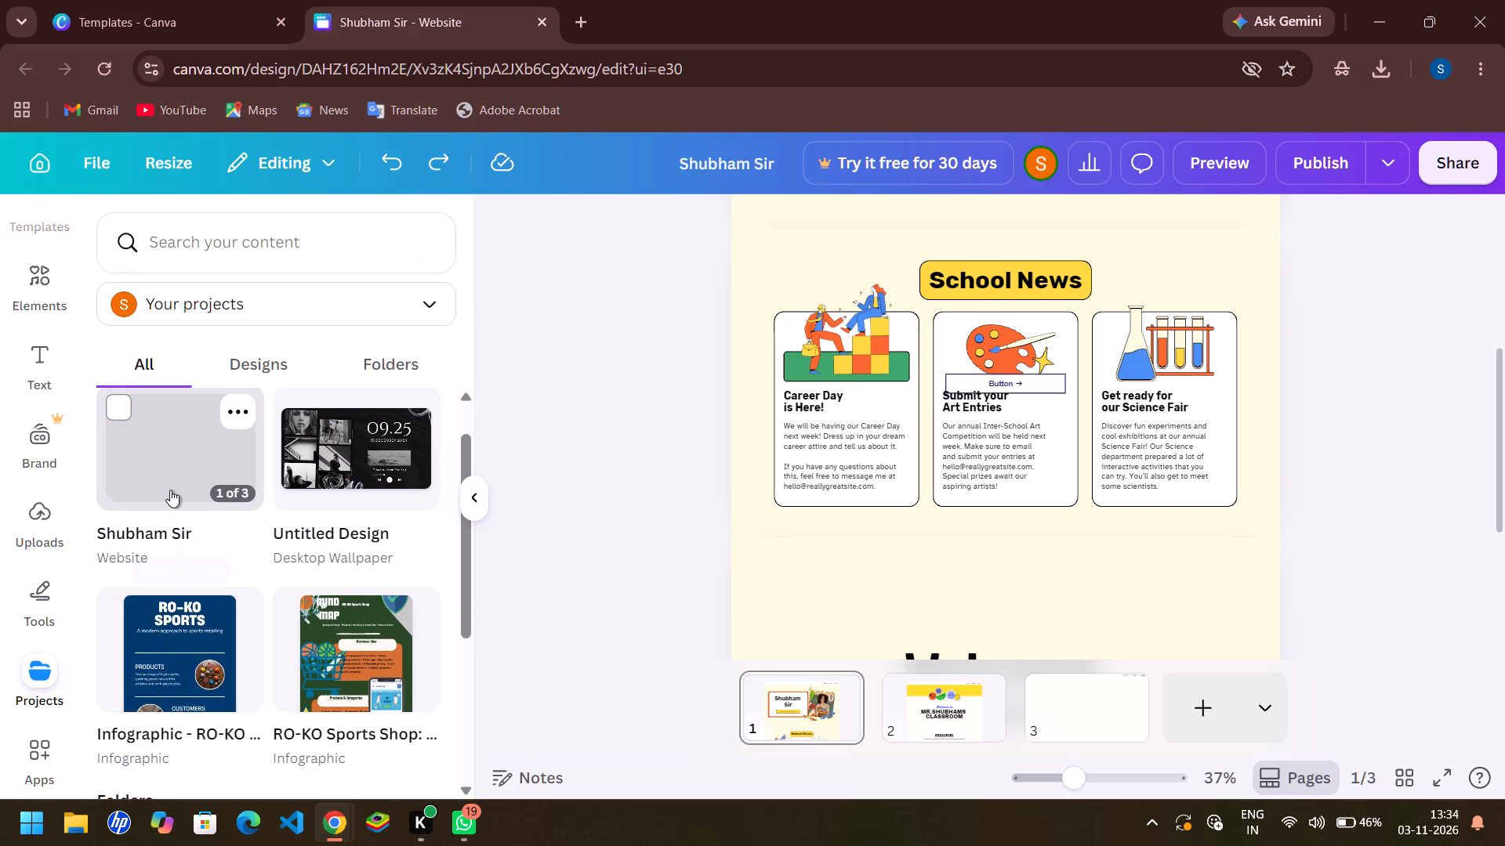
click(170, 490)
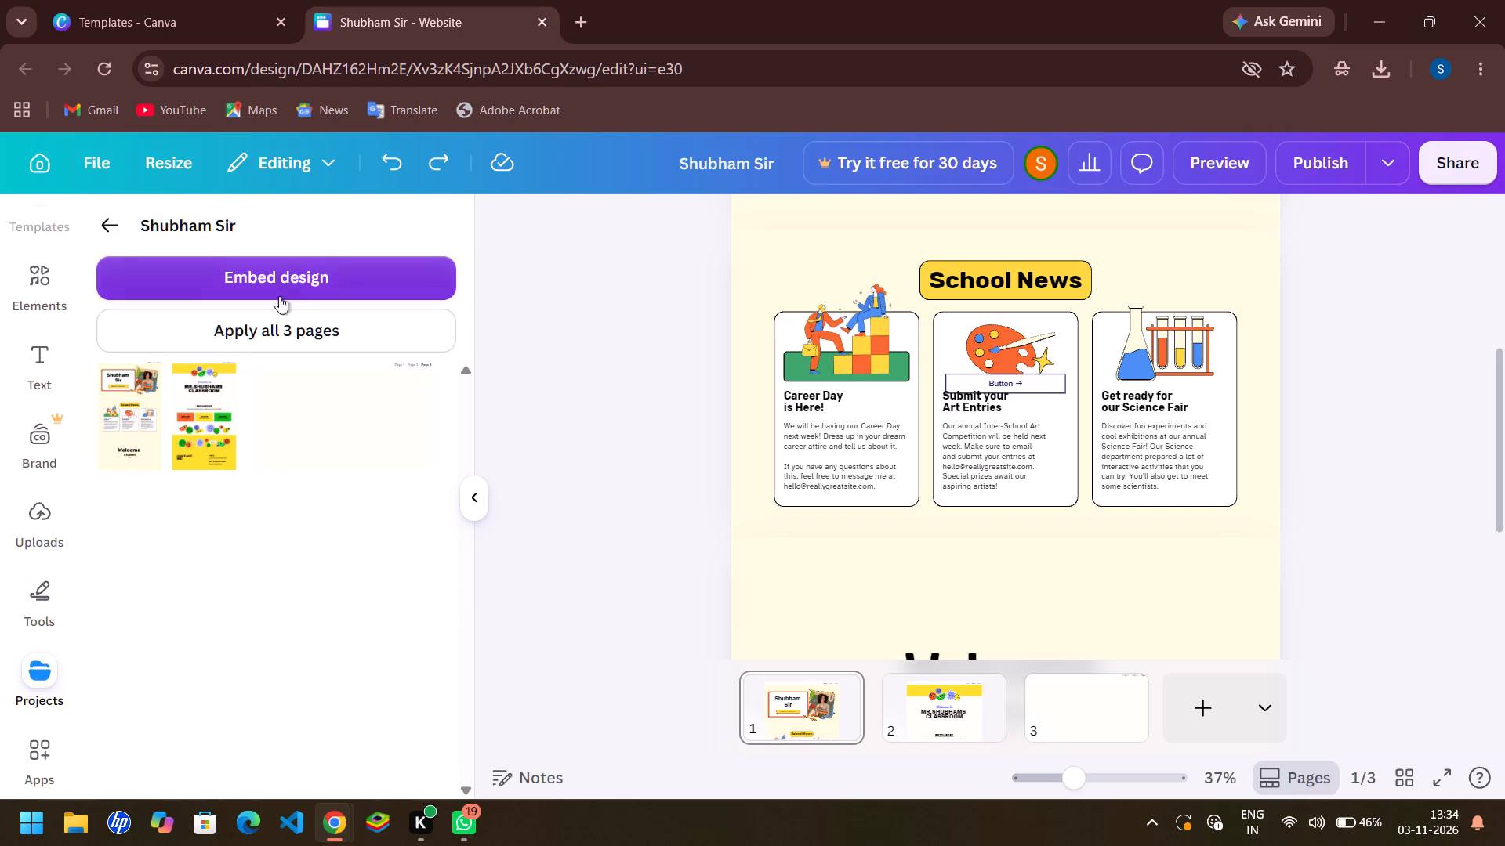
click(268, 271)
Apply all 3 pages of the saved website design, replacing all existing sections.
click(261, 343)
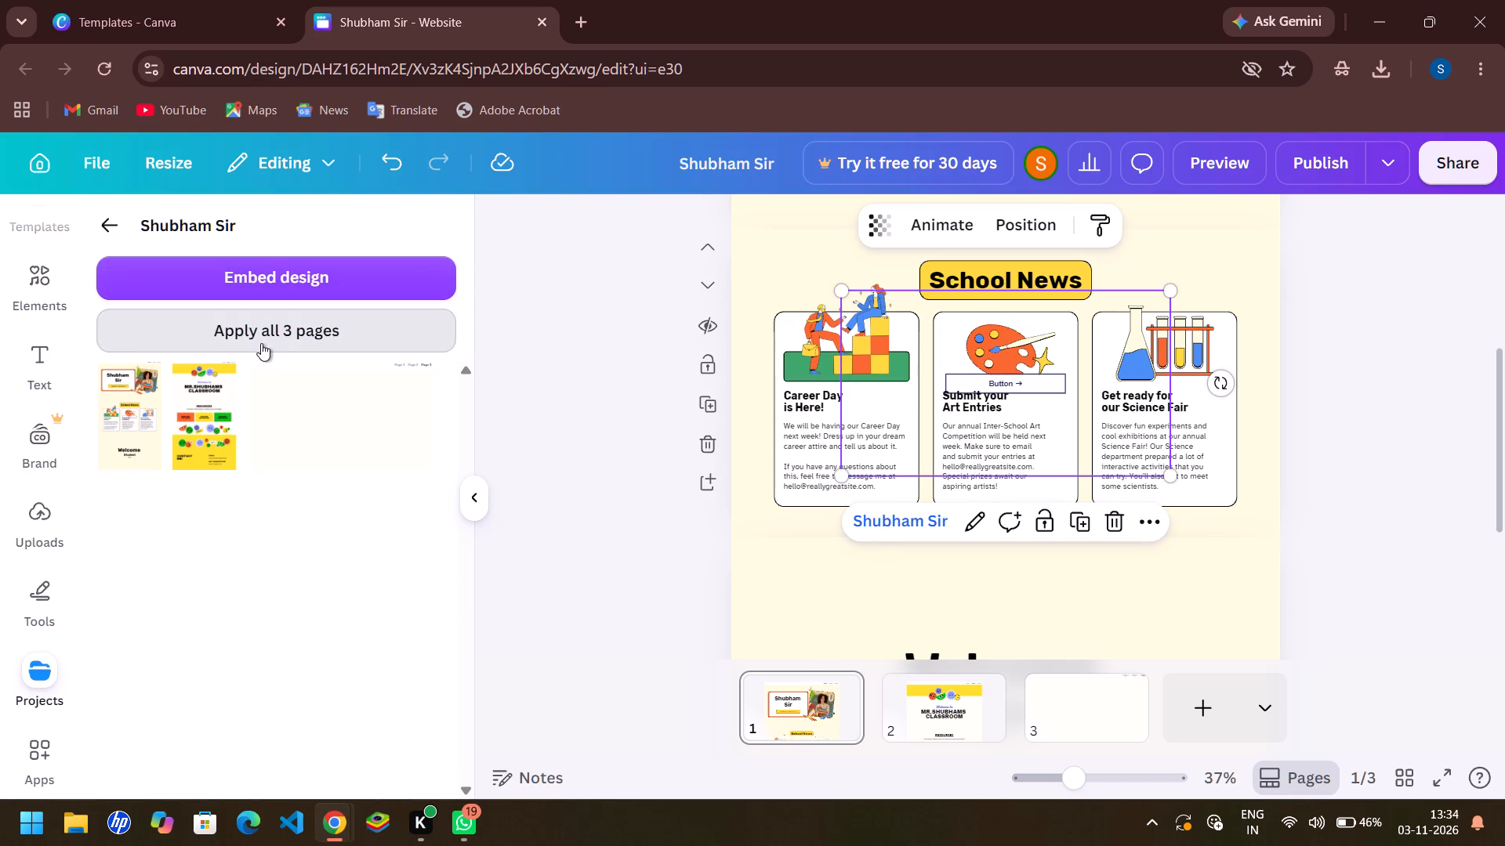
click(261, 343)
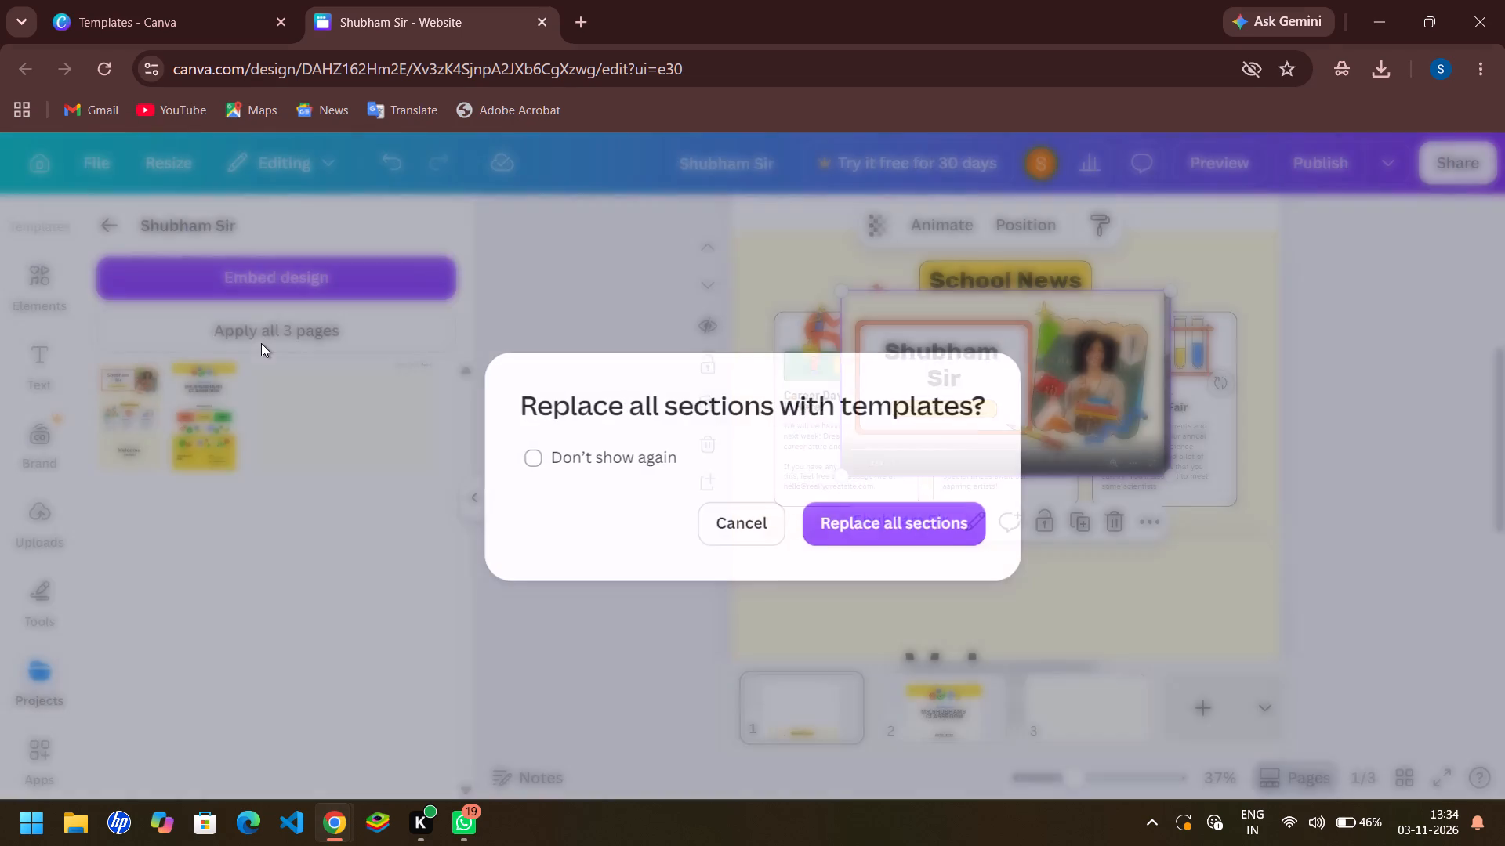
click(259, 345)
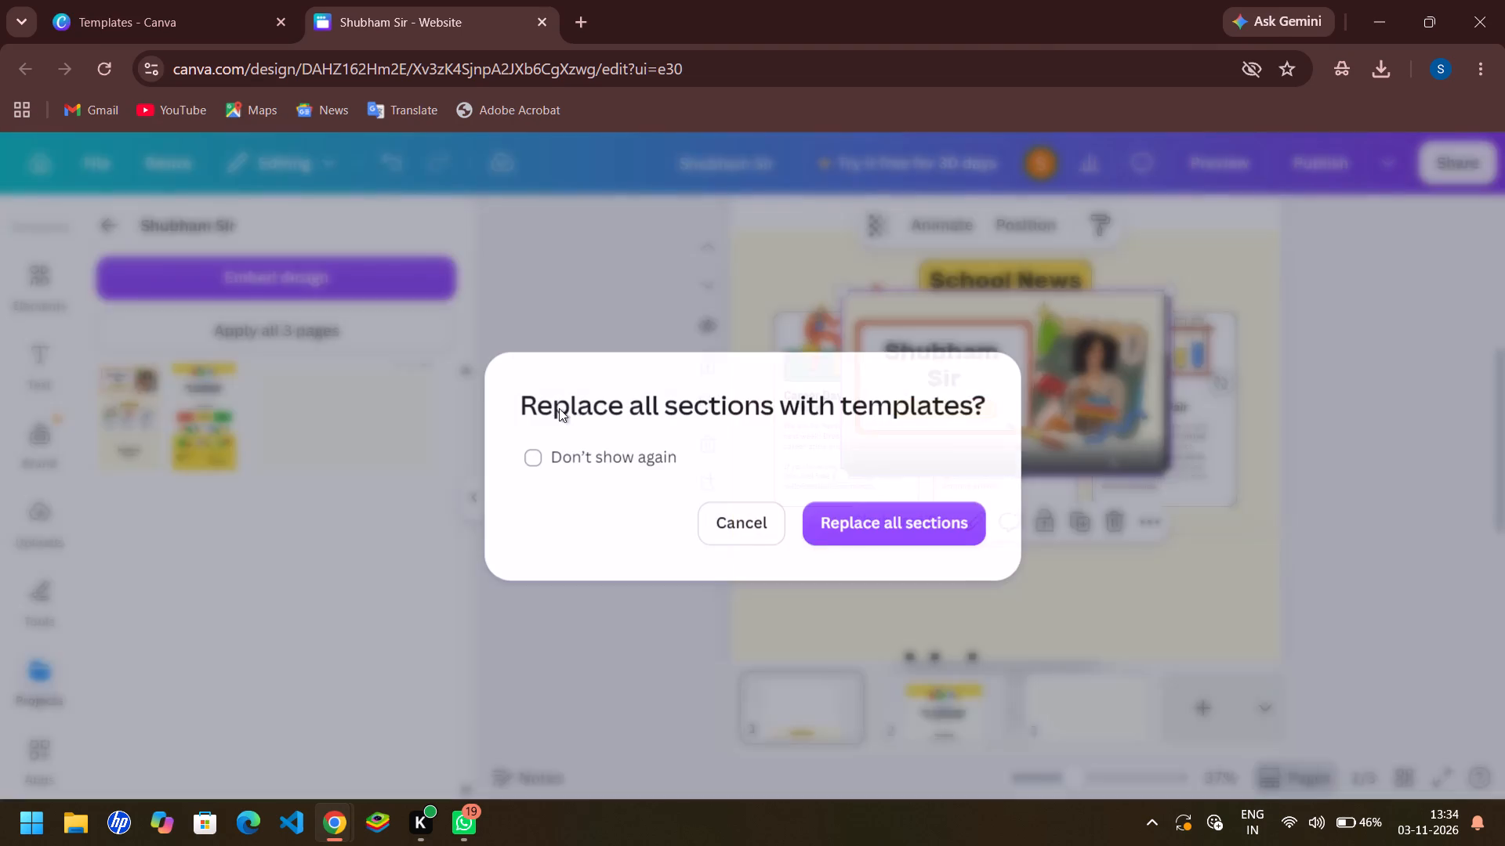
click(838, 512)
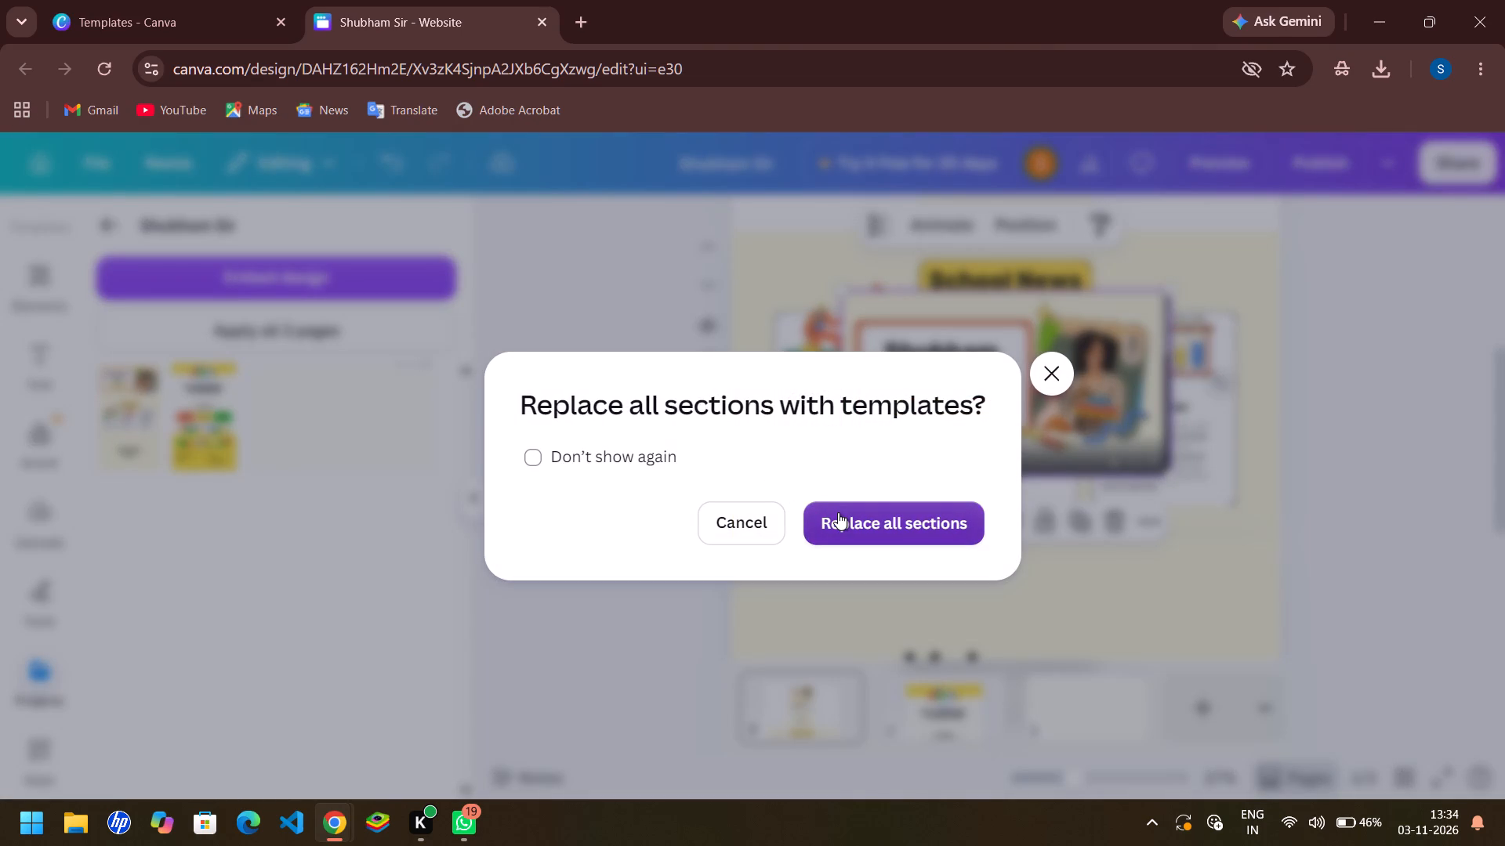
click(838, 512)
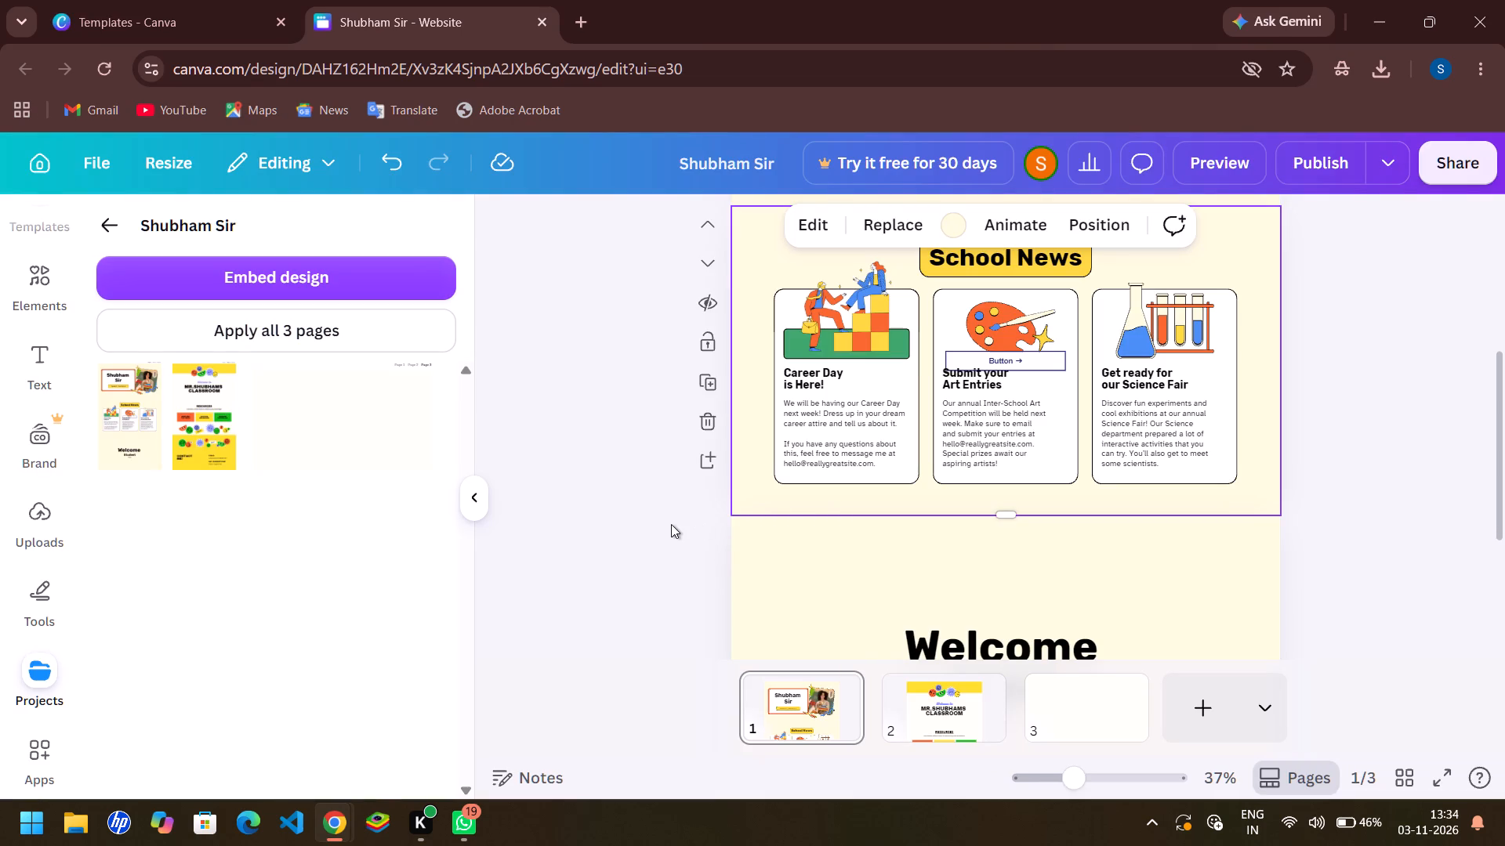
Reorder the layers of page 1's Welcome section so the Student text is above the Body text.
click(671, 524)
scroll(838, 570, down, 5)
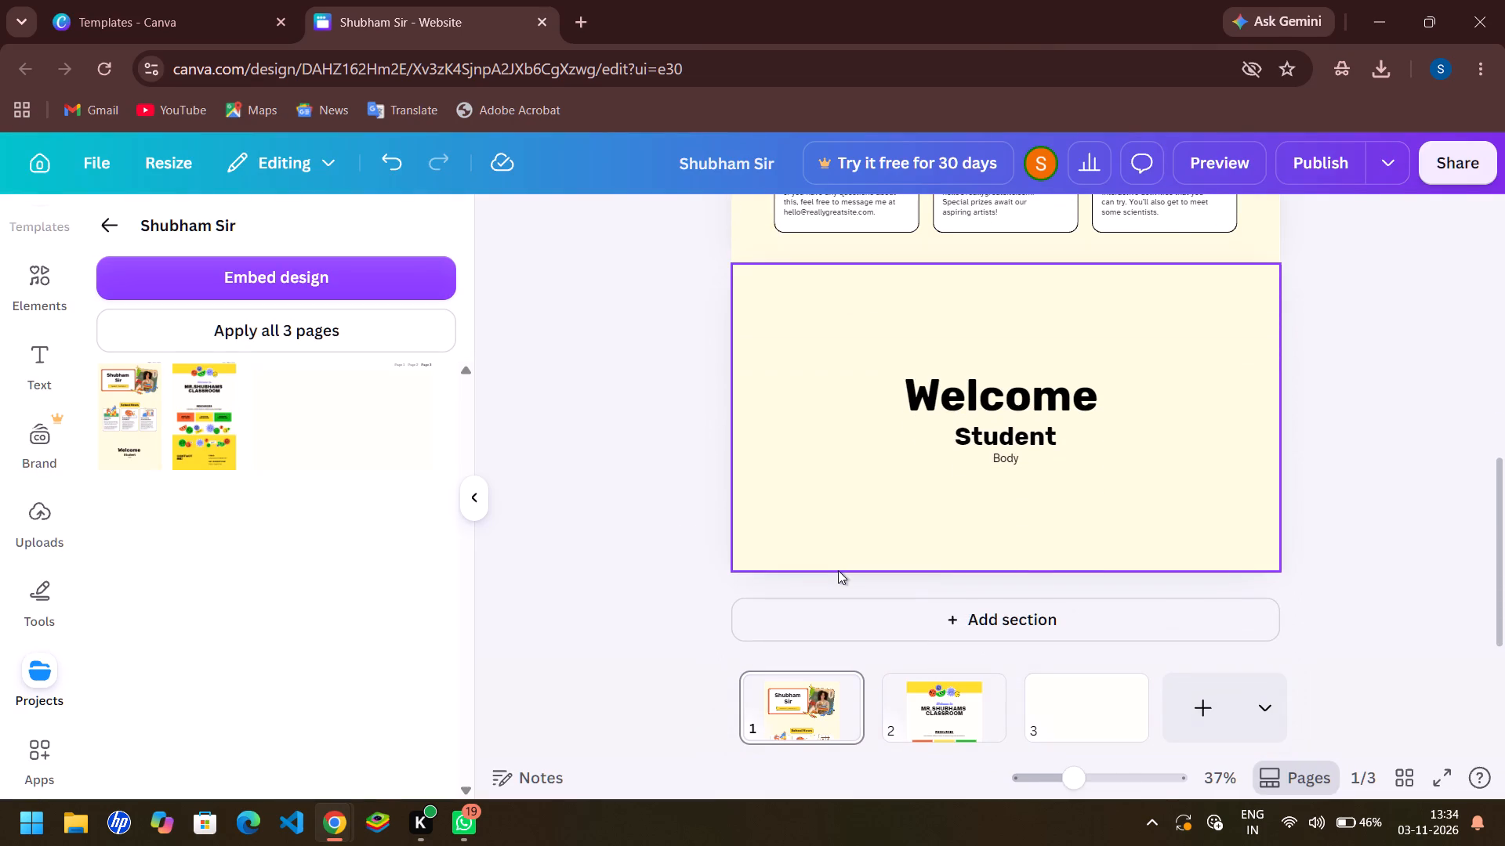
scroll(838, 570, down, 3)
click(870, 524)
drag(870, 524, 850, 181)
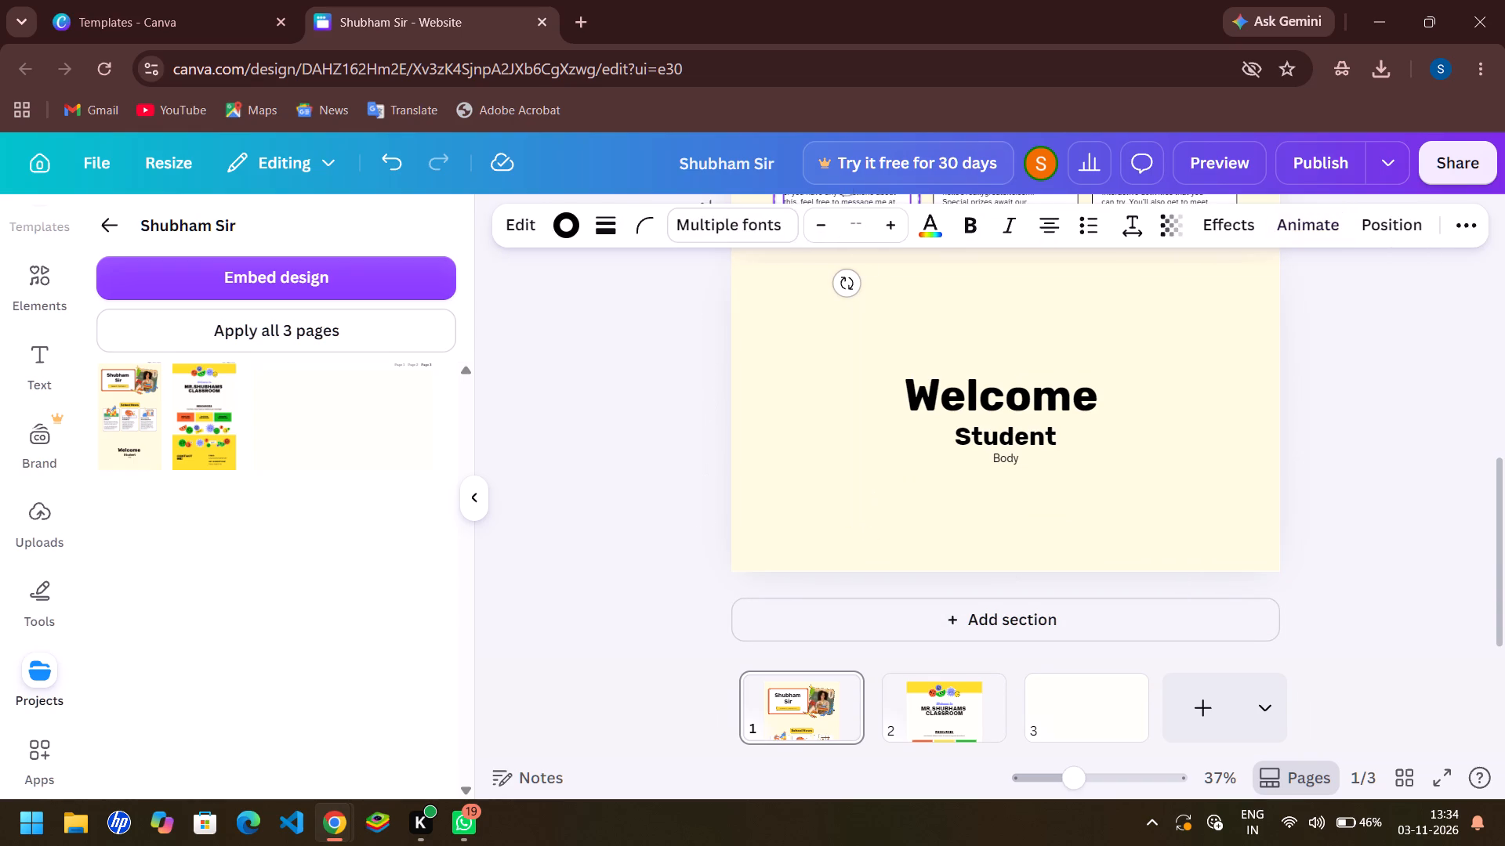
click(868, 321)
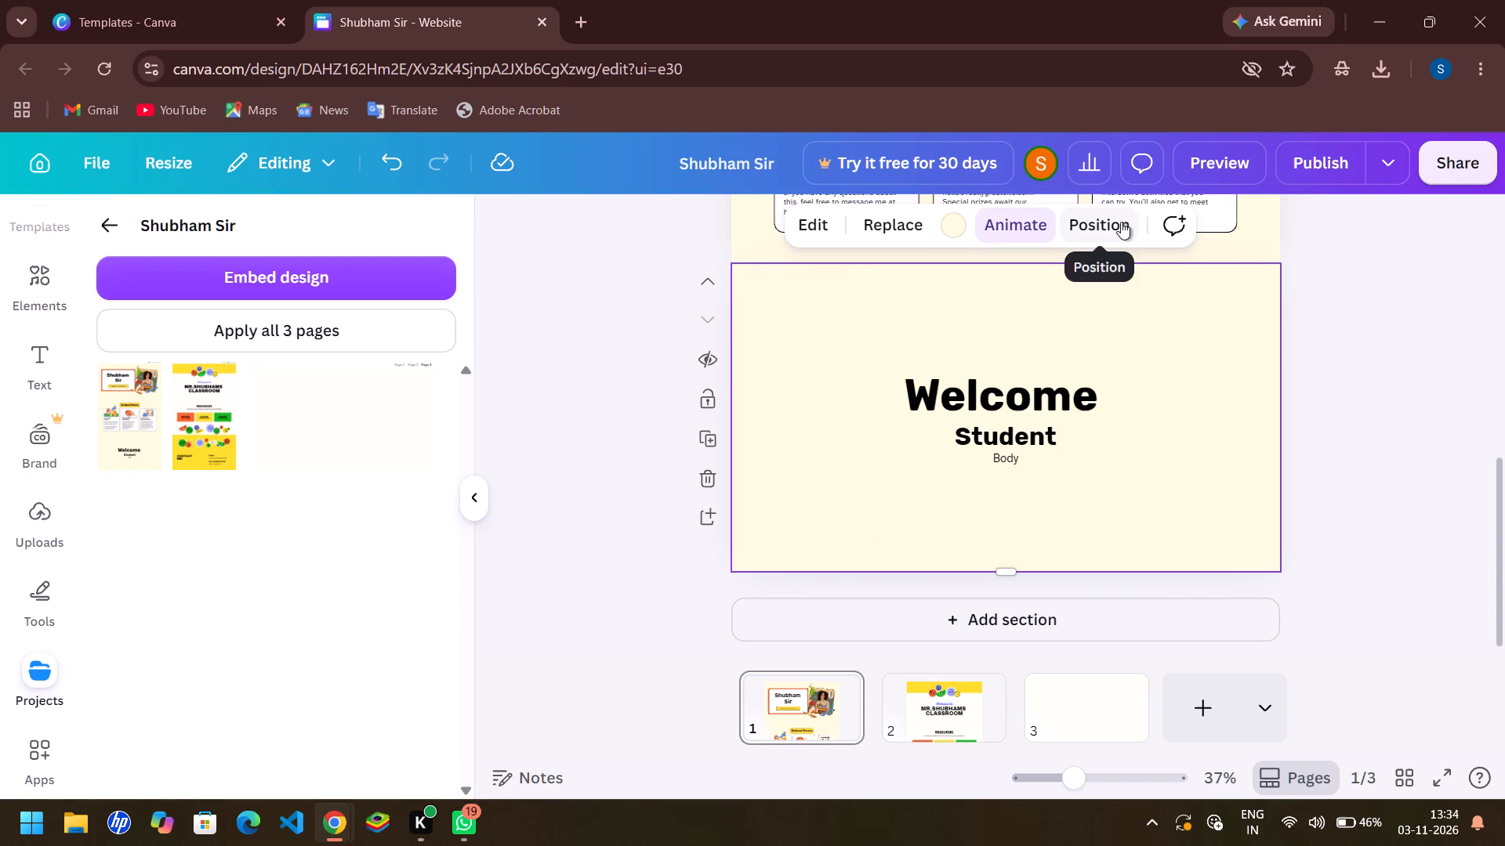
click(1121, 222)
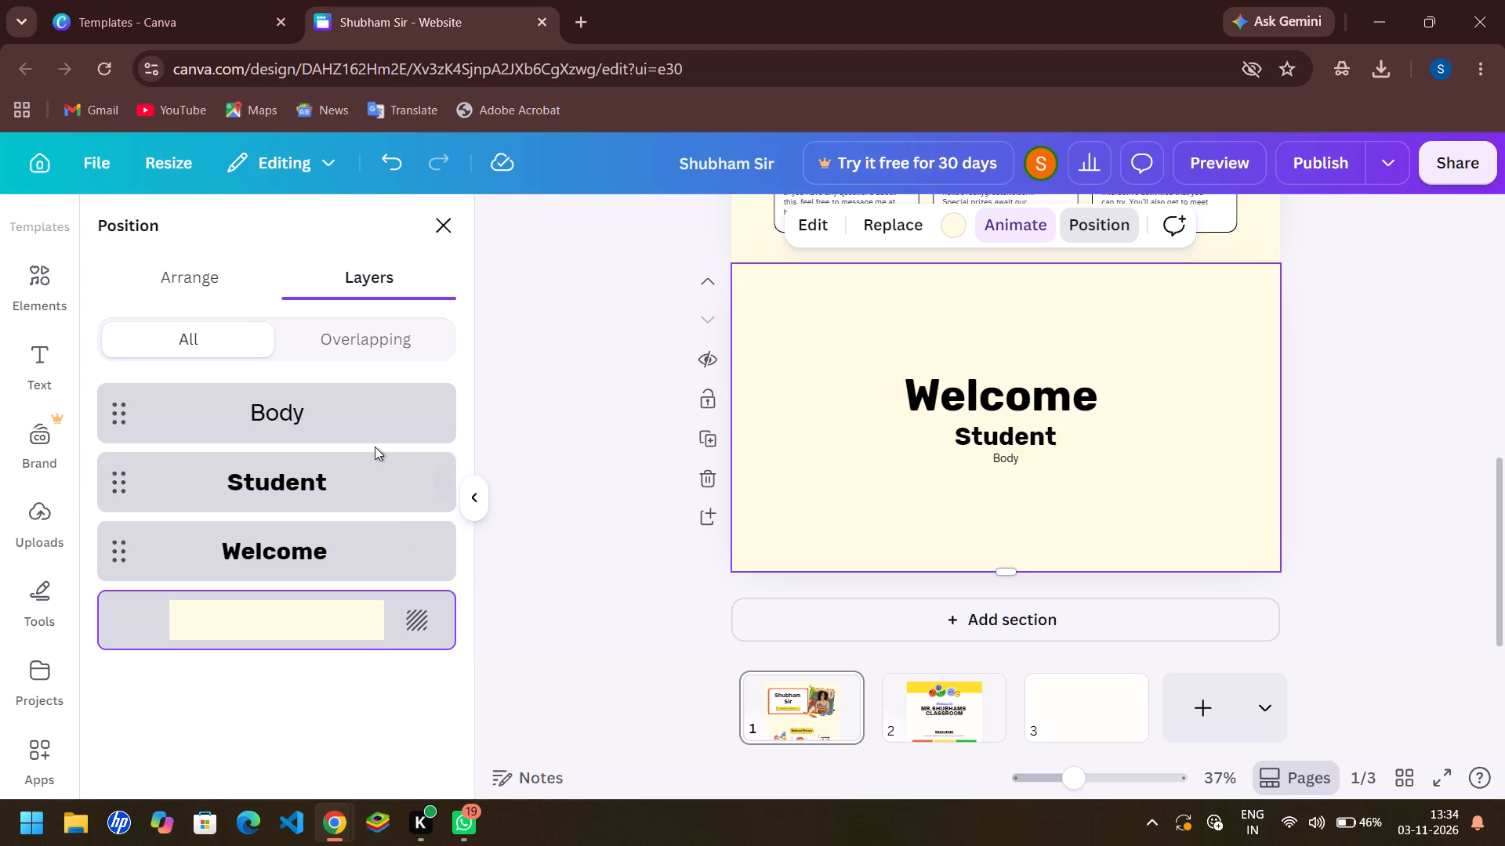
scroll(375, 444, down, 1)
scroll(375, 444, up, 2)
drag(385, 482, 379, 395)
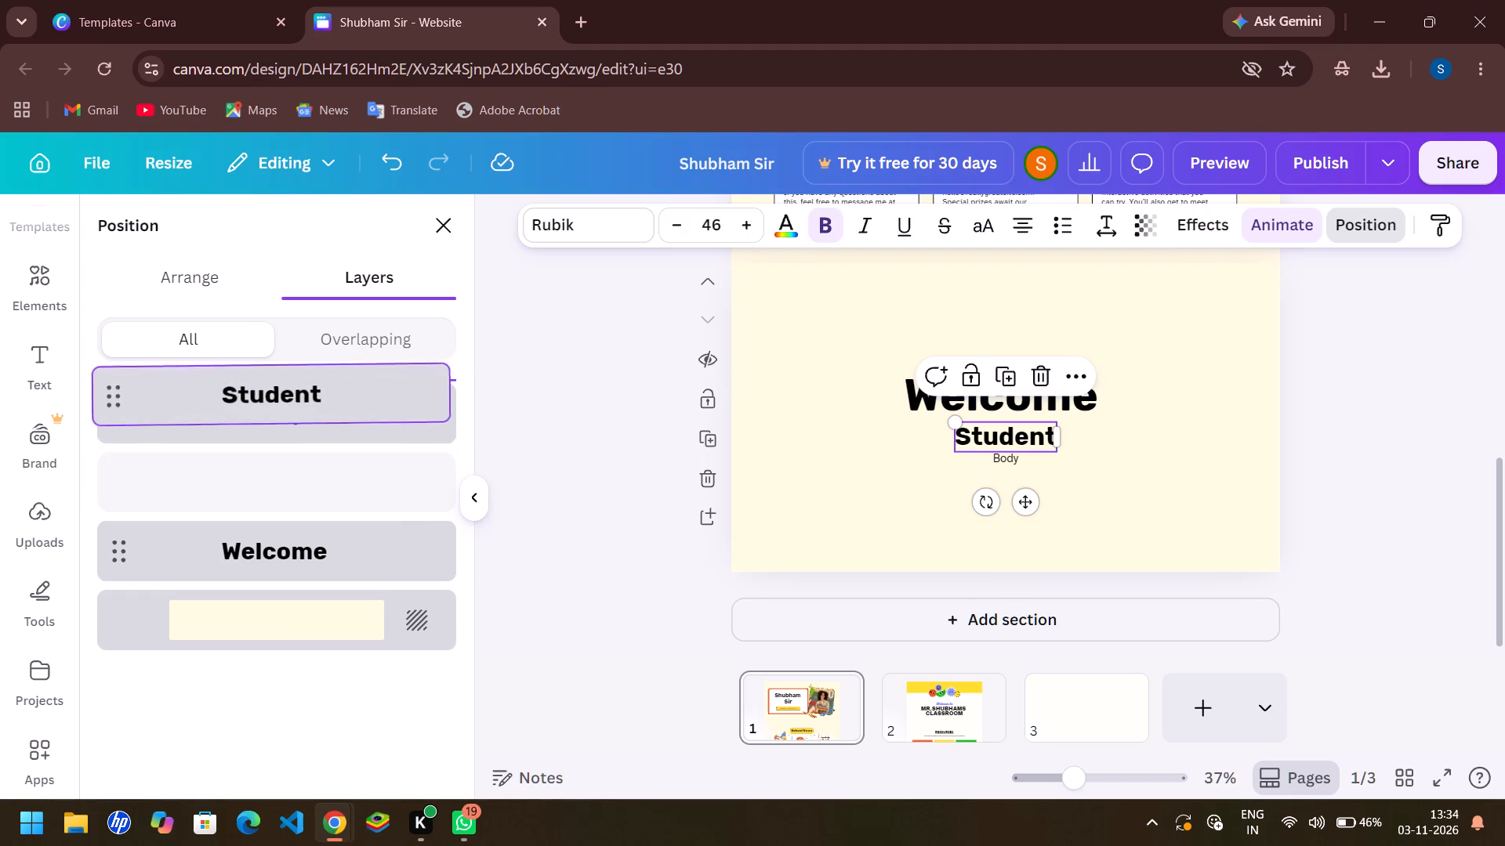
drag(379, 395, 379, 376)
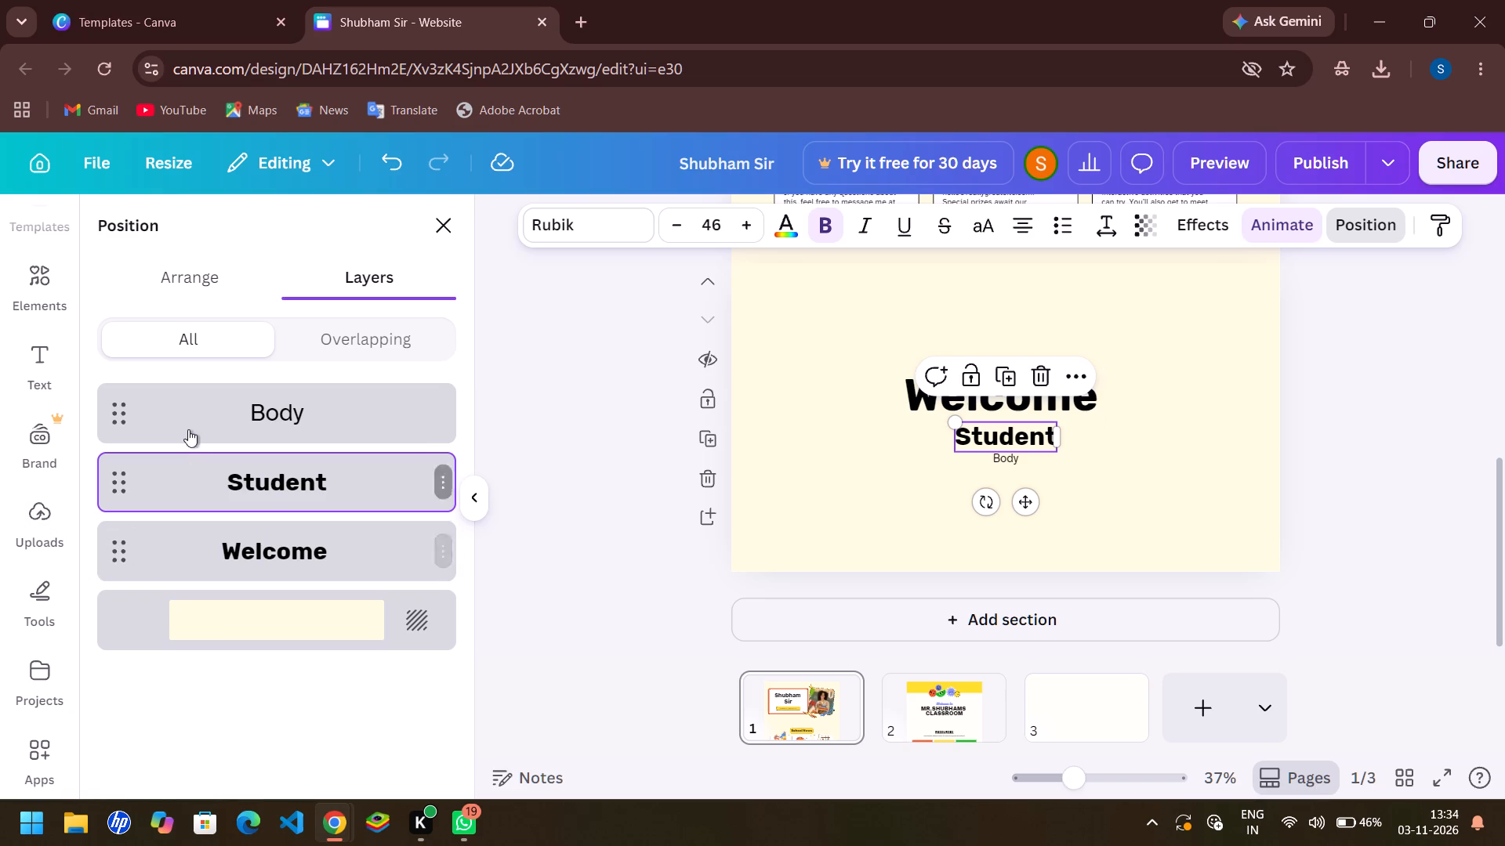
drag(190, 422, 180, 497)
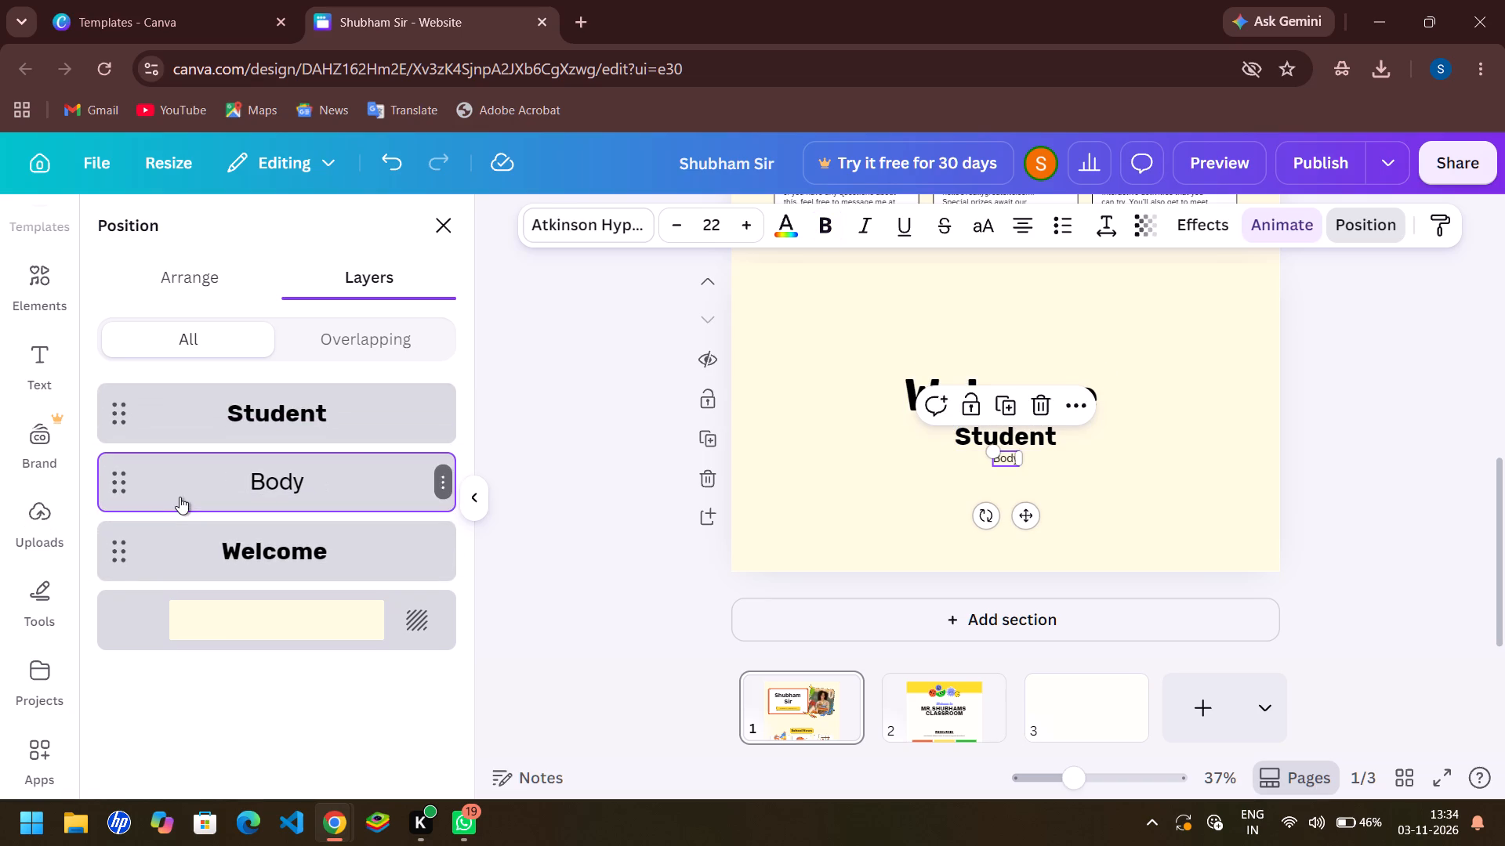
key(Return)
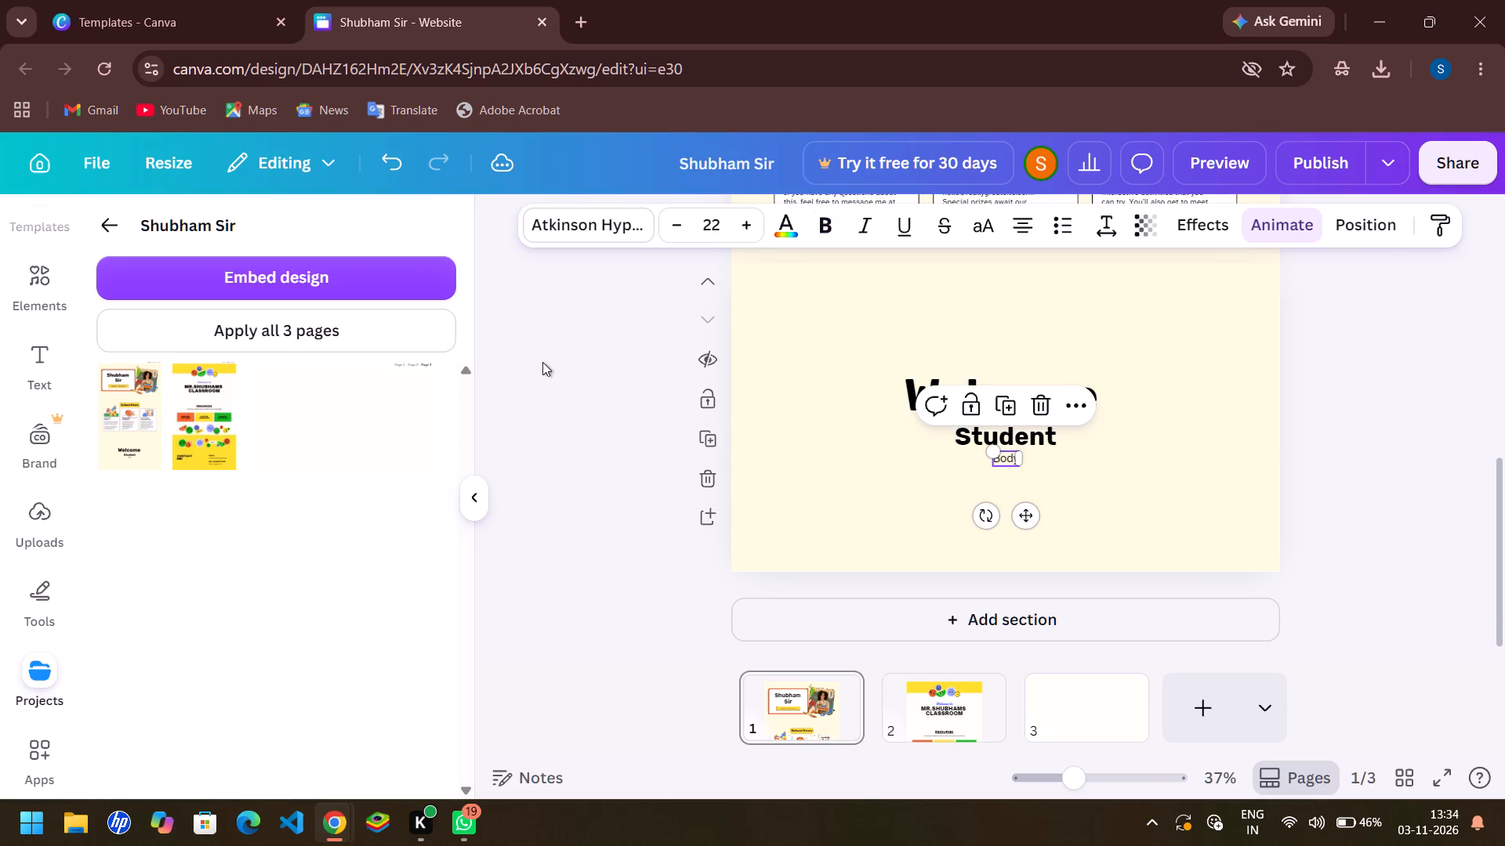
click(545, 368)
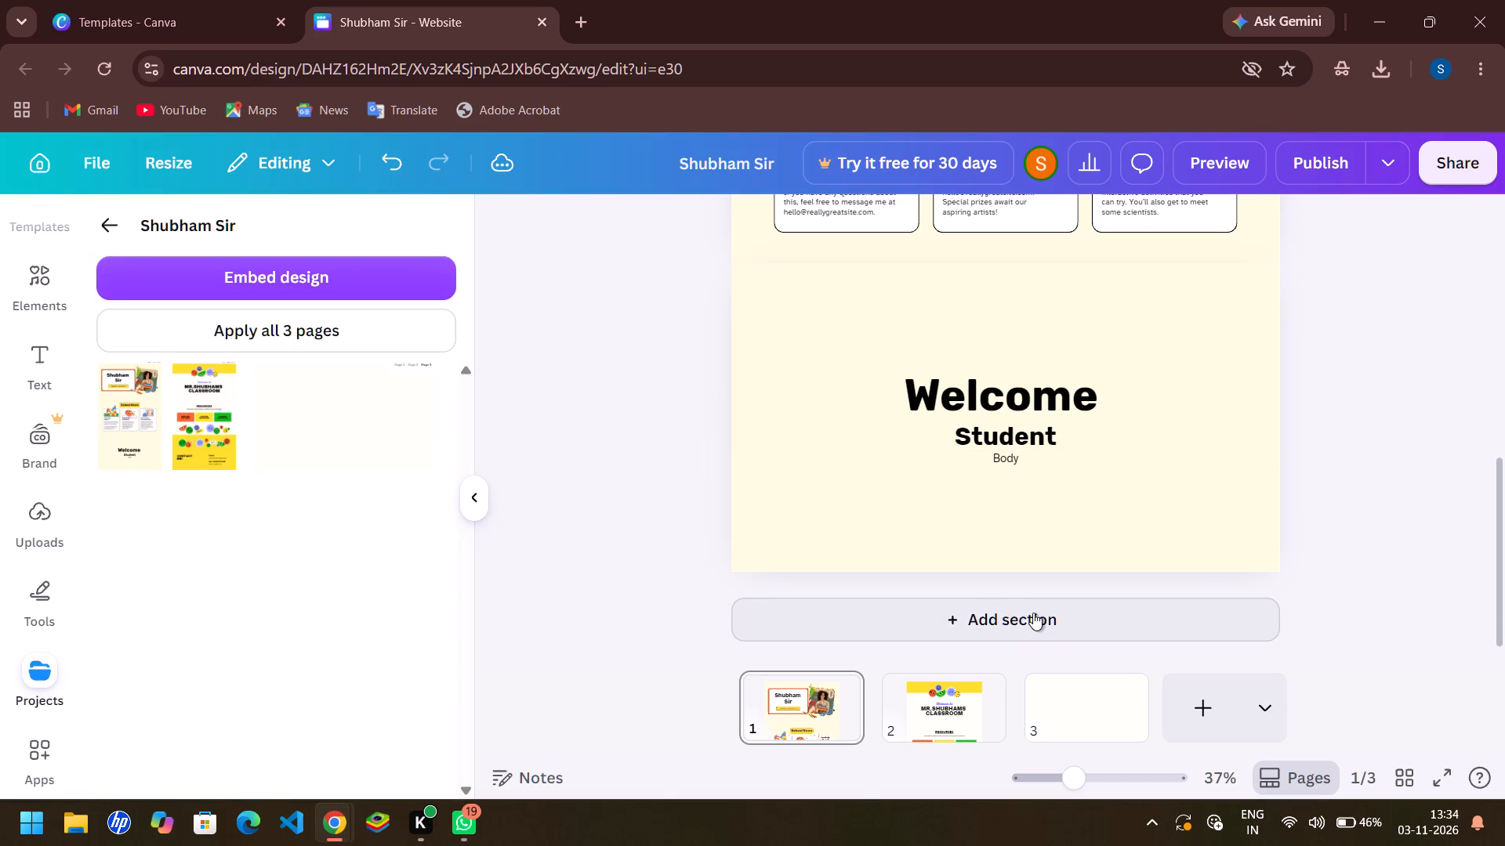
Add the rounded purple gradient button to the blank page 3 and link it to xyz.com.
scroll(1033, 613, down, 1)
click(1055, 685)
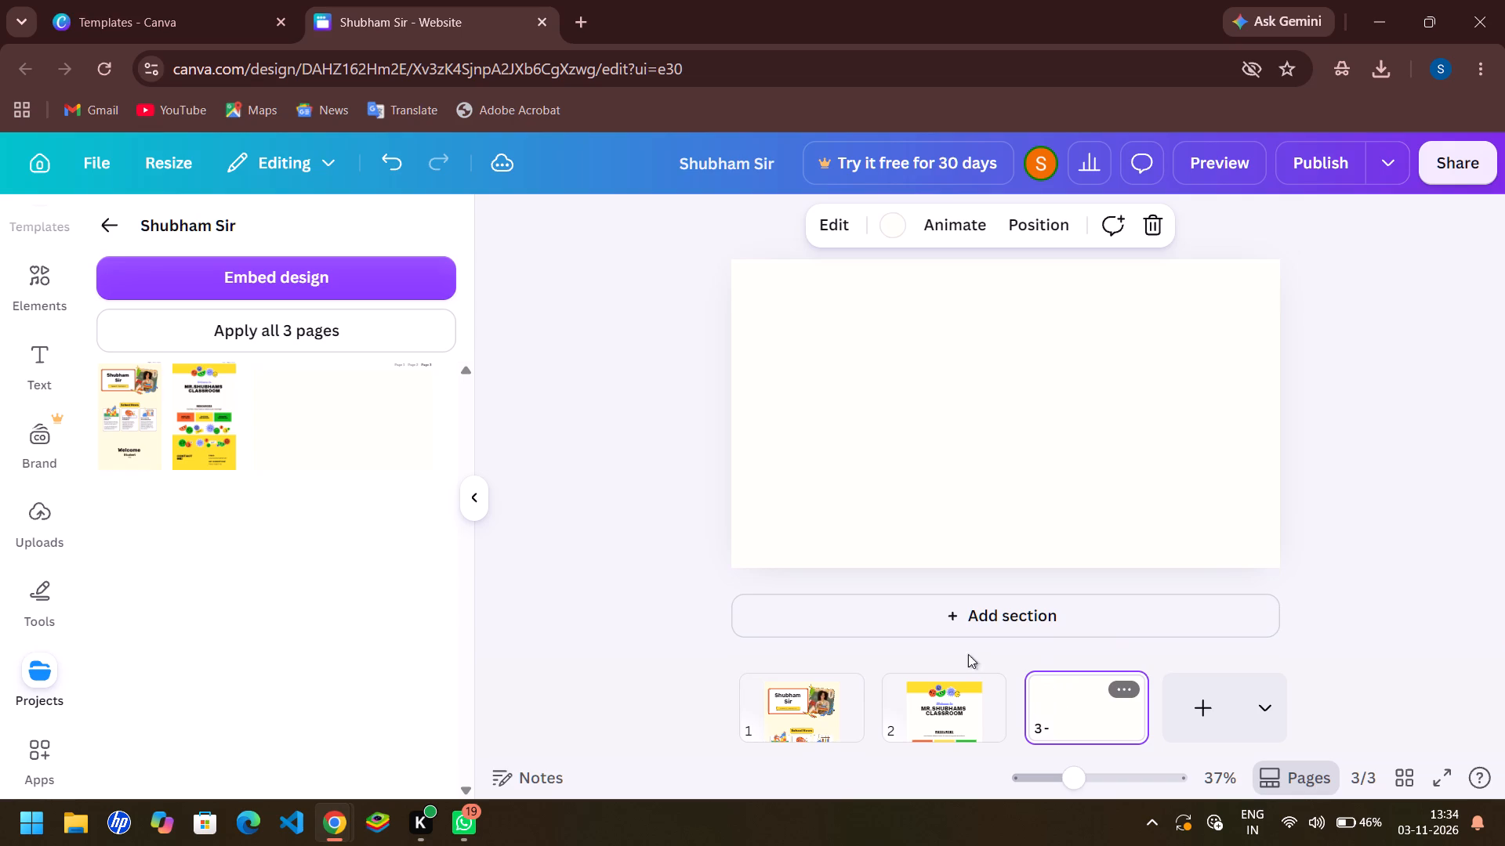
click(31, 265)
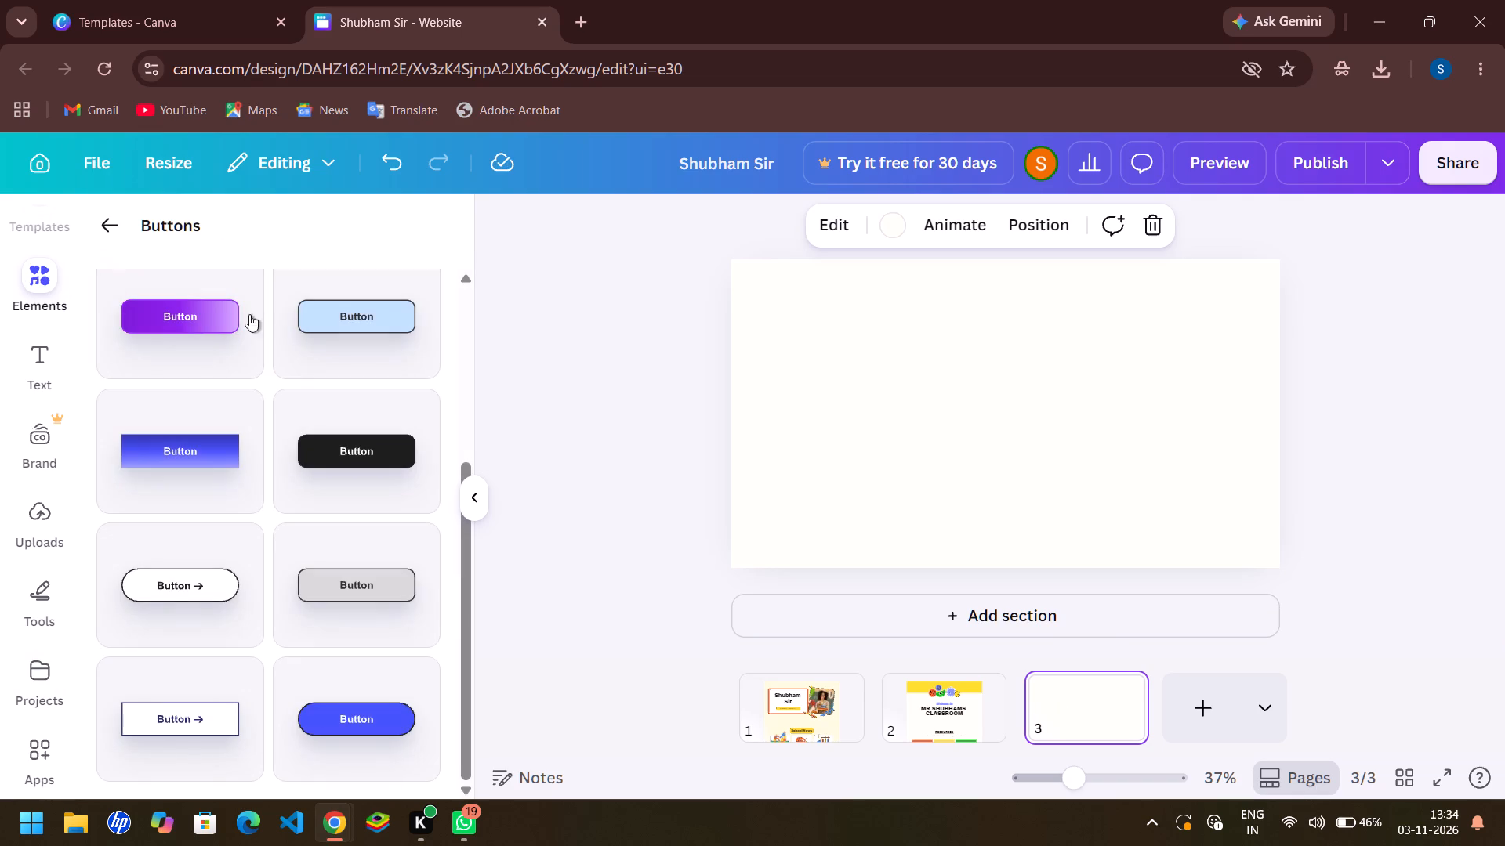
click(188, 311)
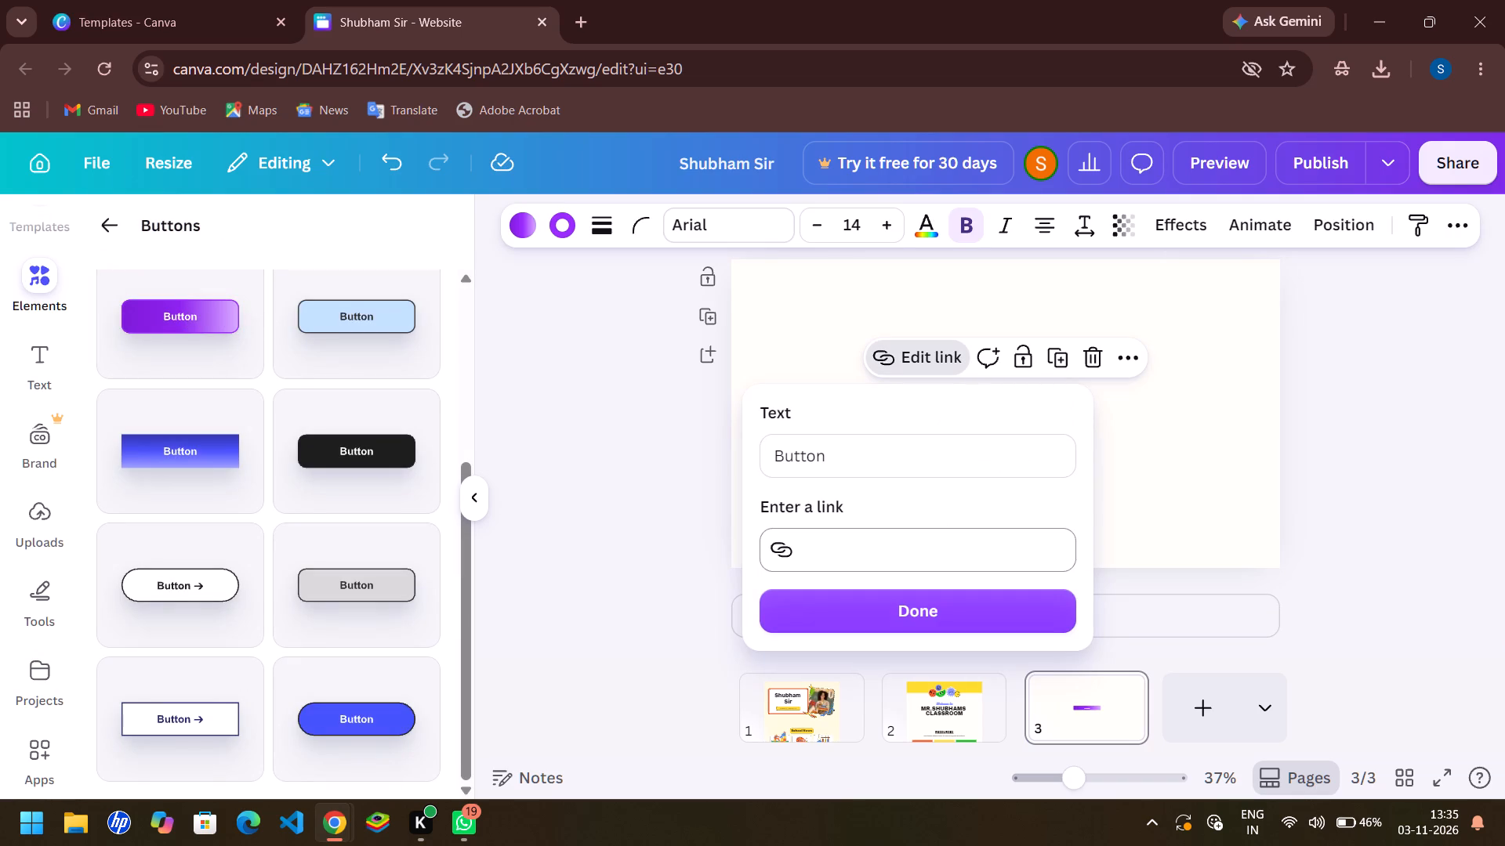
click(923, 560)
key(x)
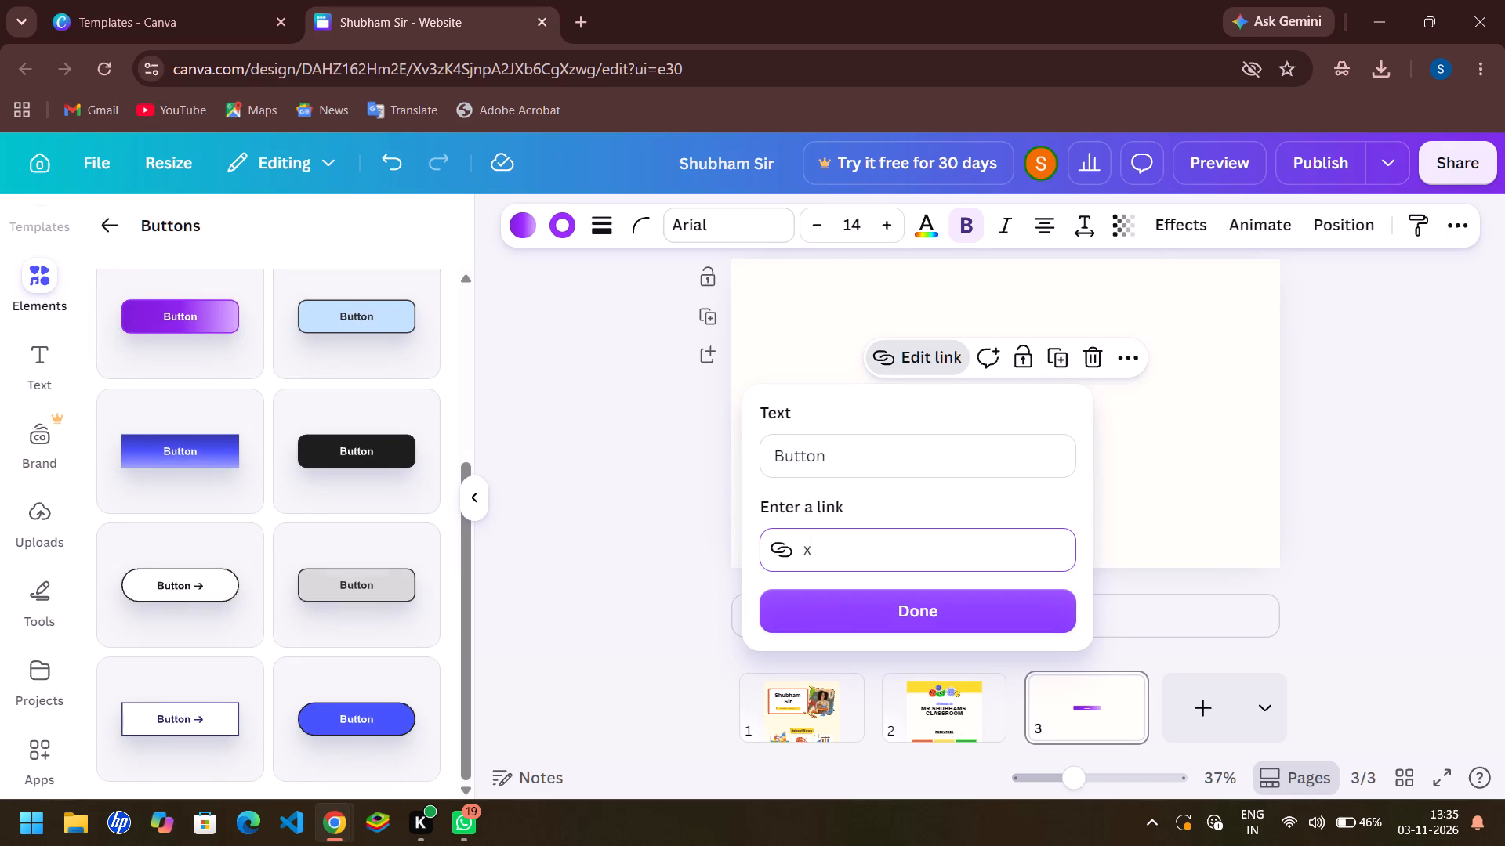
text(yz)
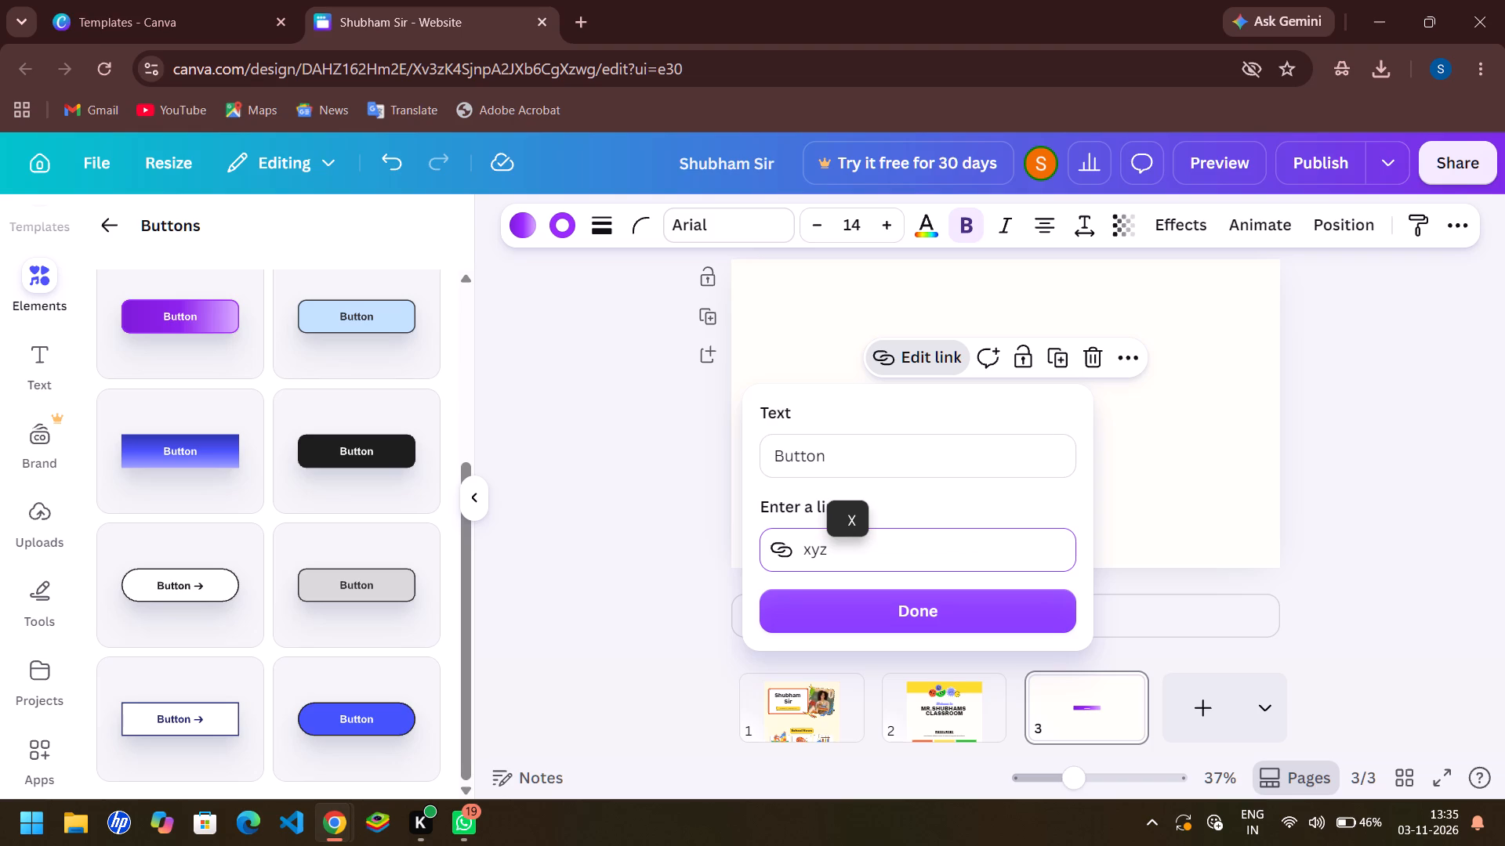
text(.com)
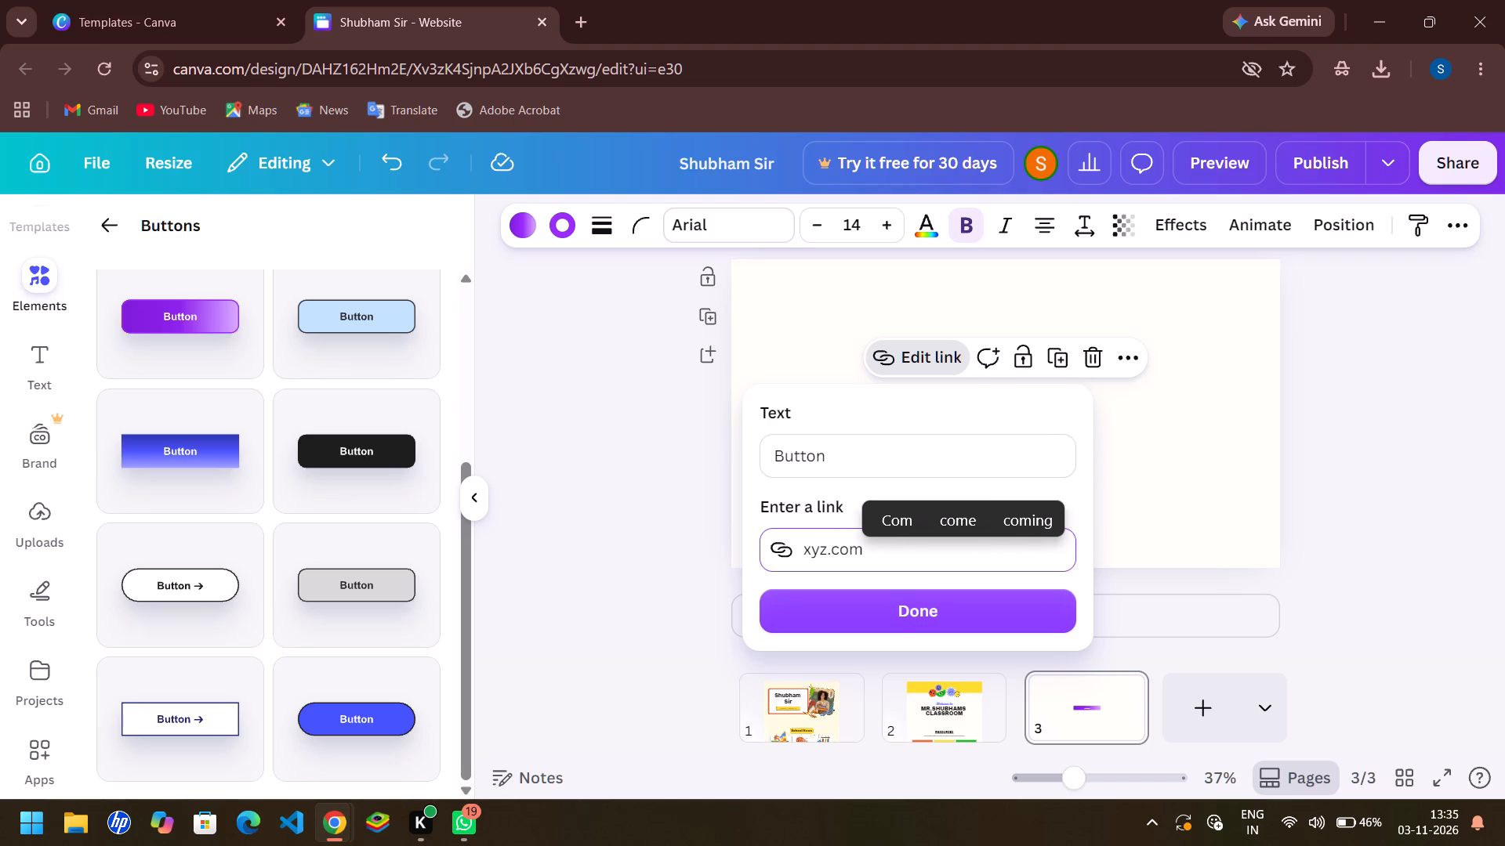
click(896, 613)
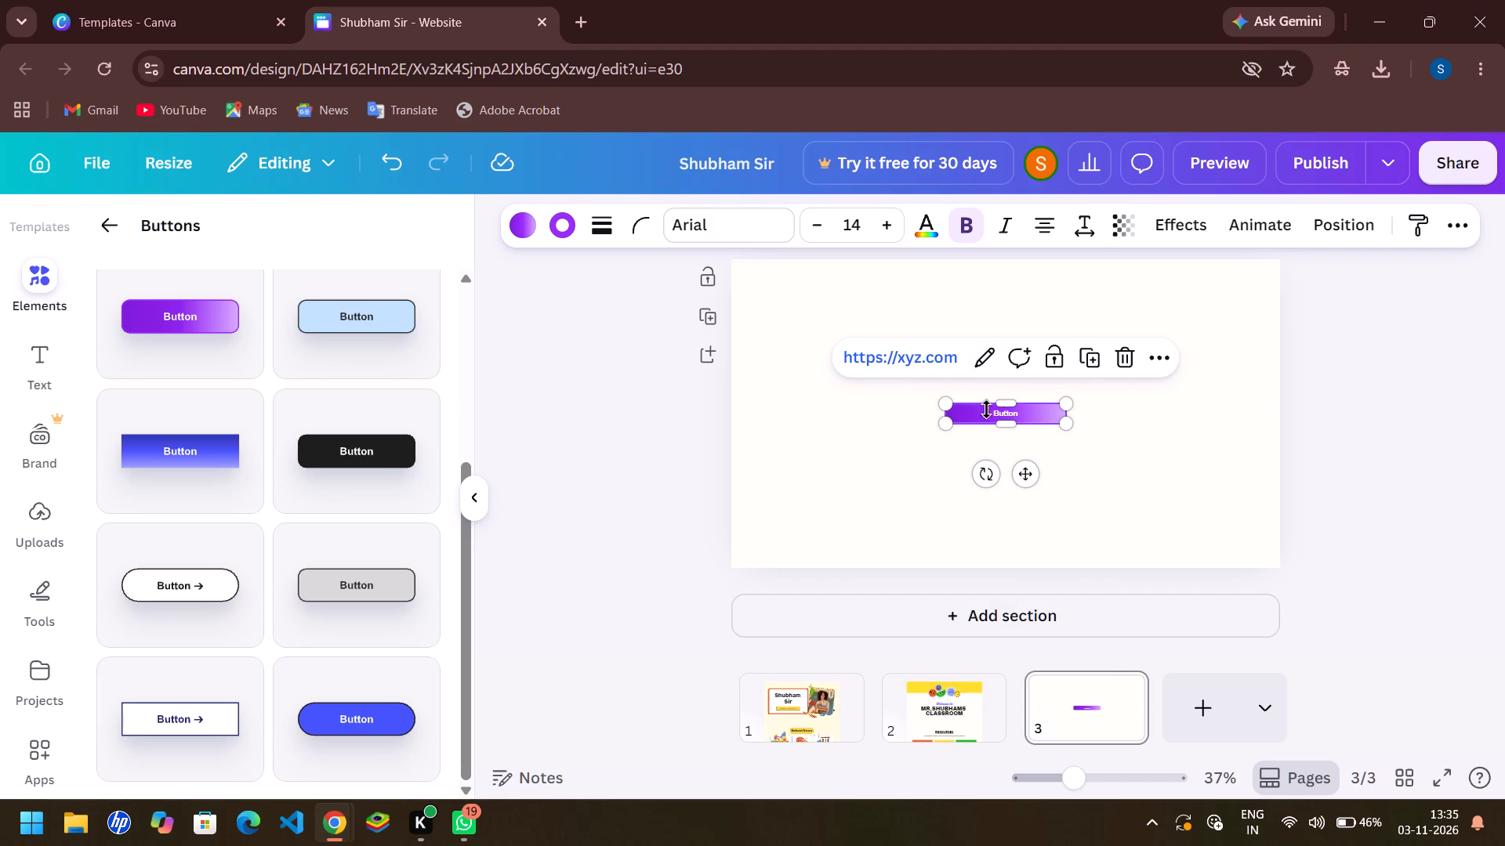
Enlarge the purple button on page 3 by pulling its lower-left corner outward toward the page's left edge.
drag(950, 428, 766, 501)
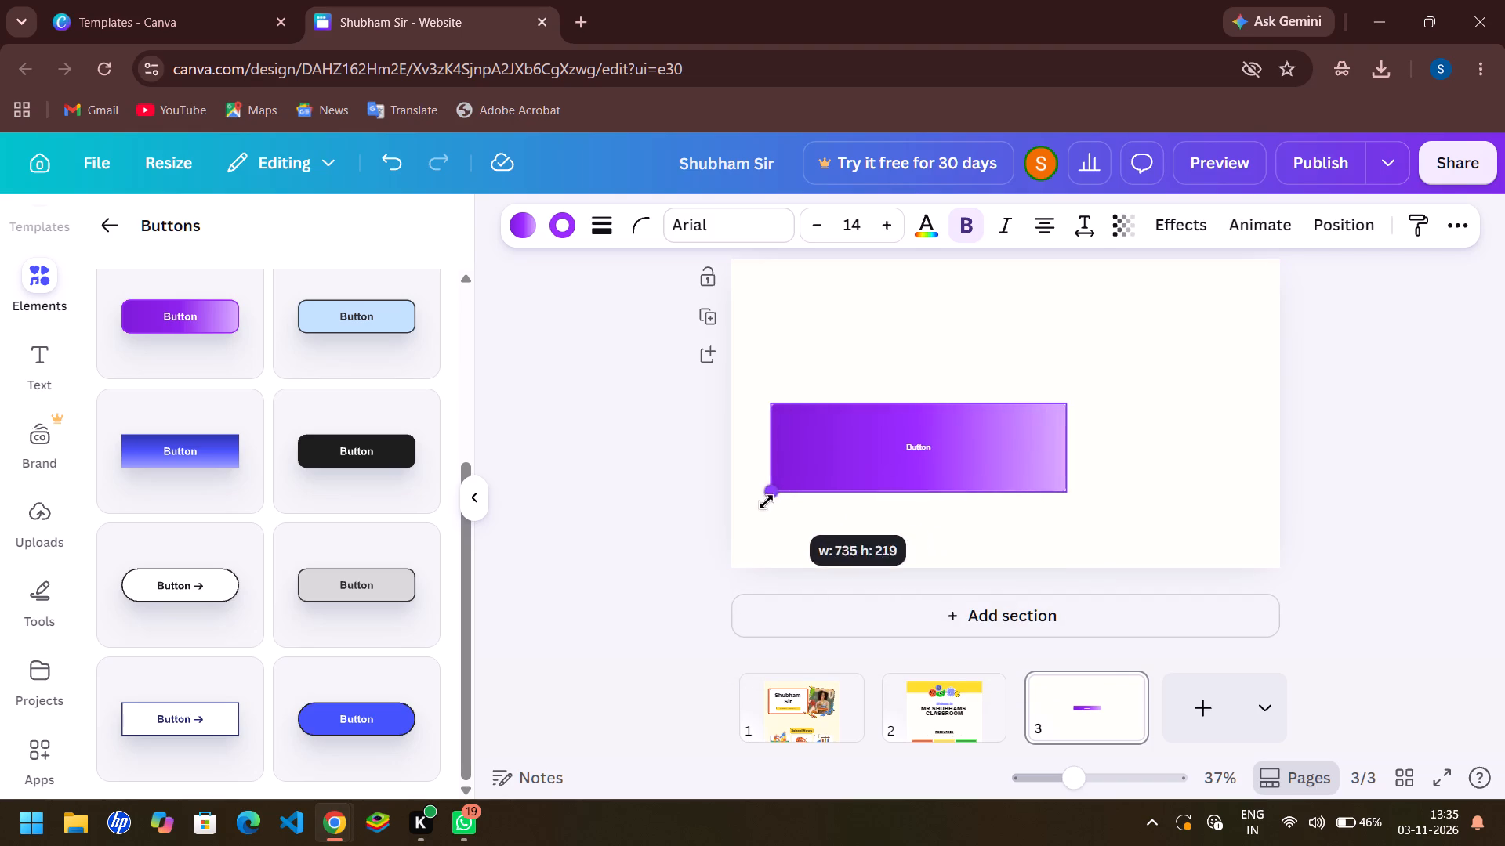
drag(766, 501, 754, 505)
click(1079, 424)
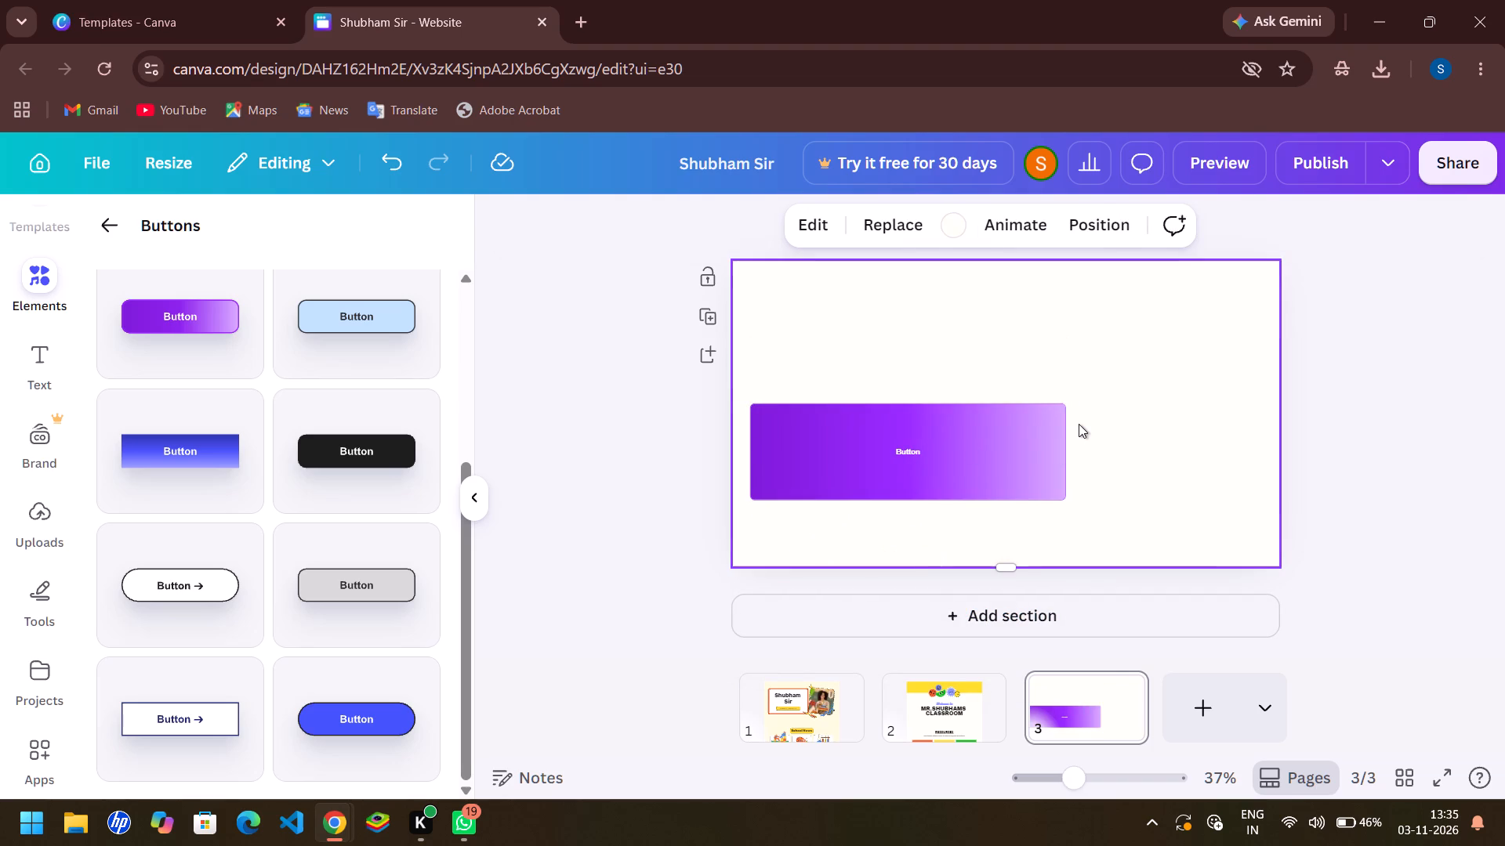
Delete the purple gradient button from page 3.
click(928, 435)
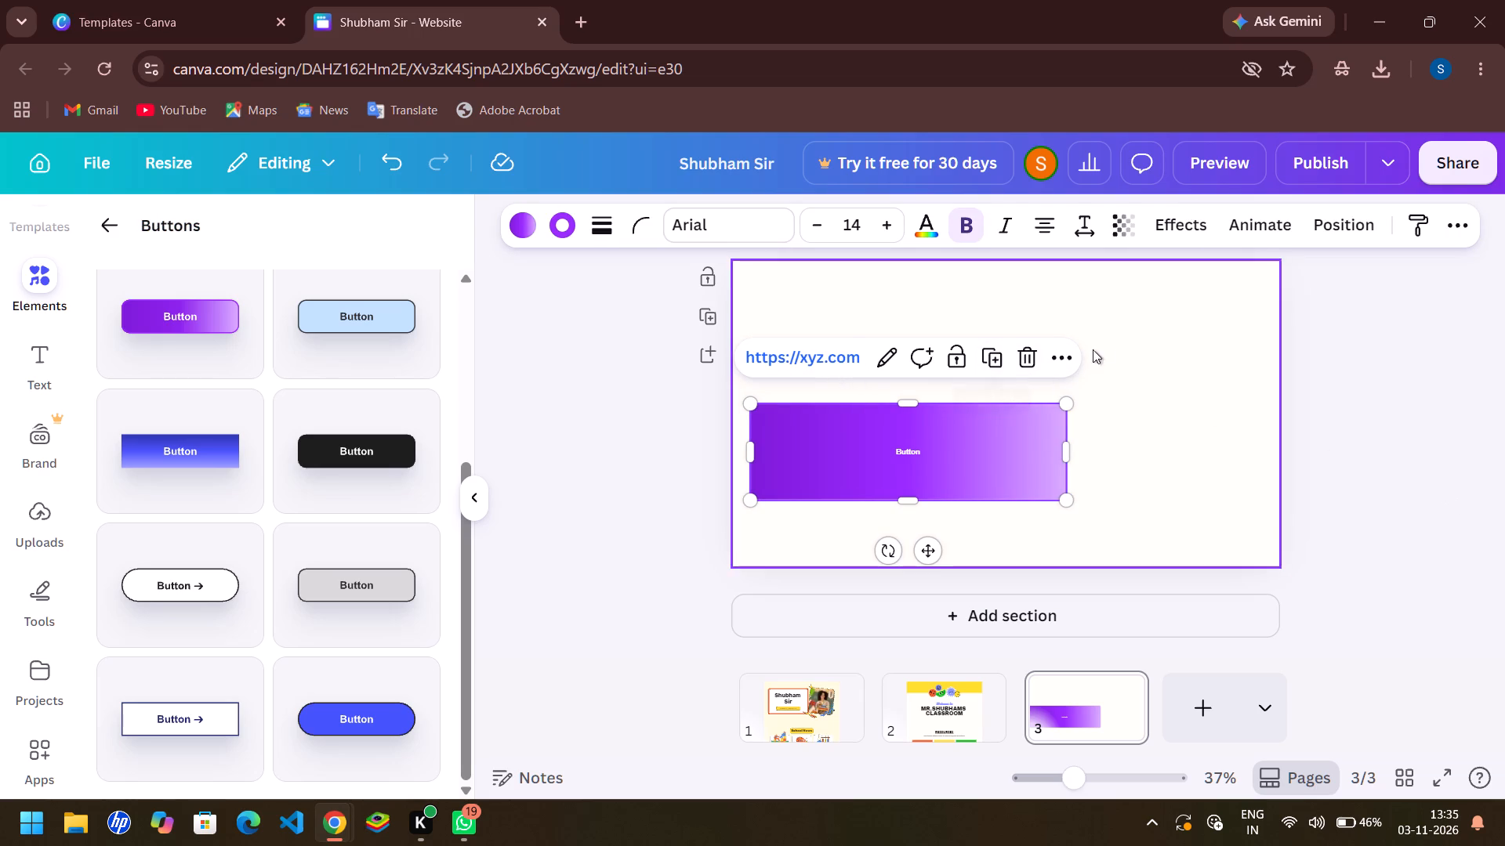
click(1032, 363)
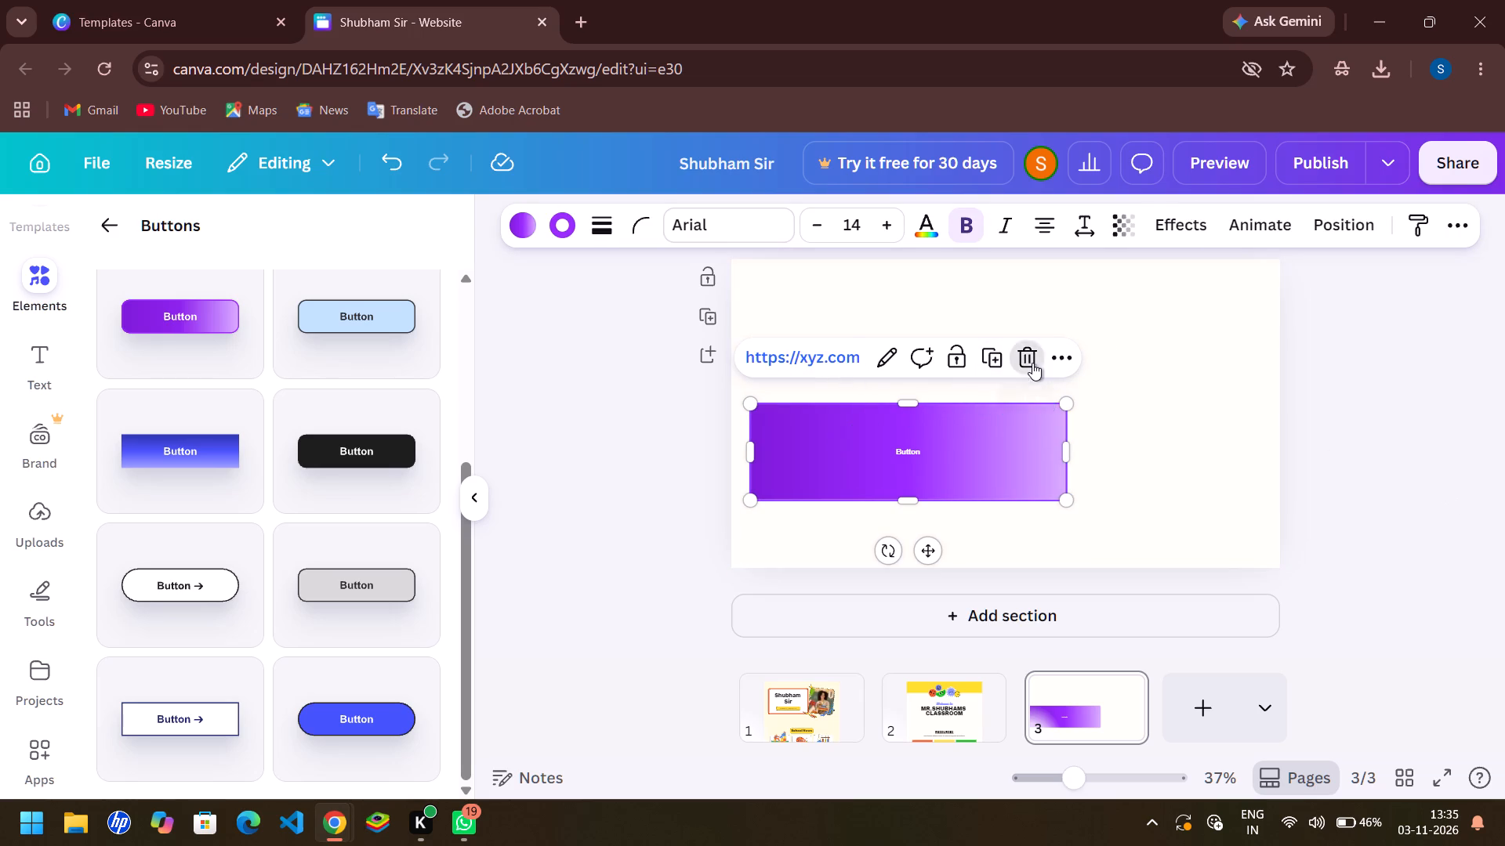
Browse the text options, including the default styles and the text effect apps, for content to use on page 3.
scroll(183, 638, down, 4)
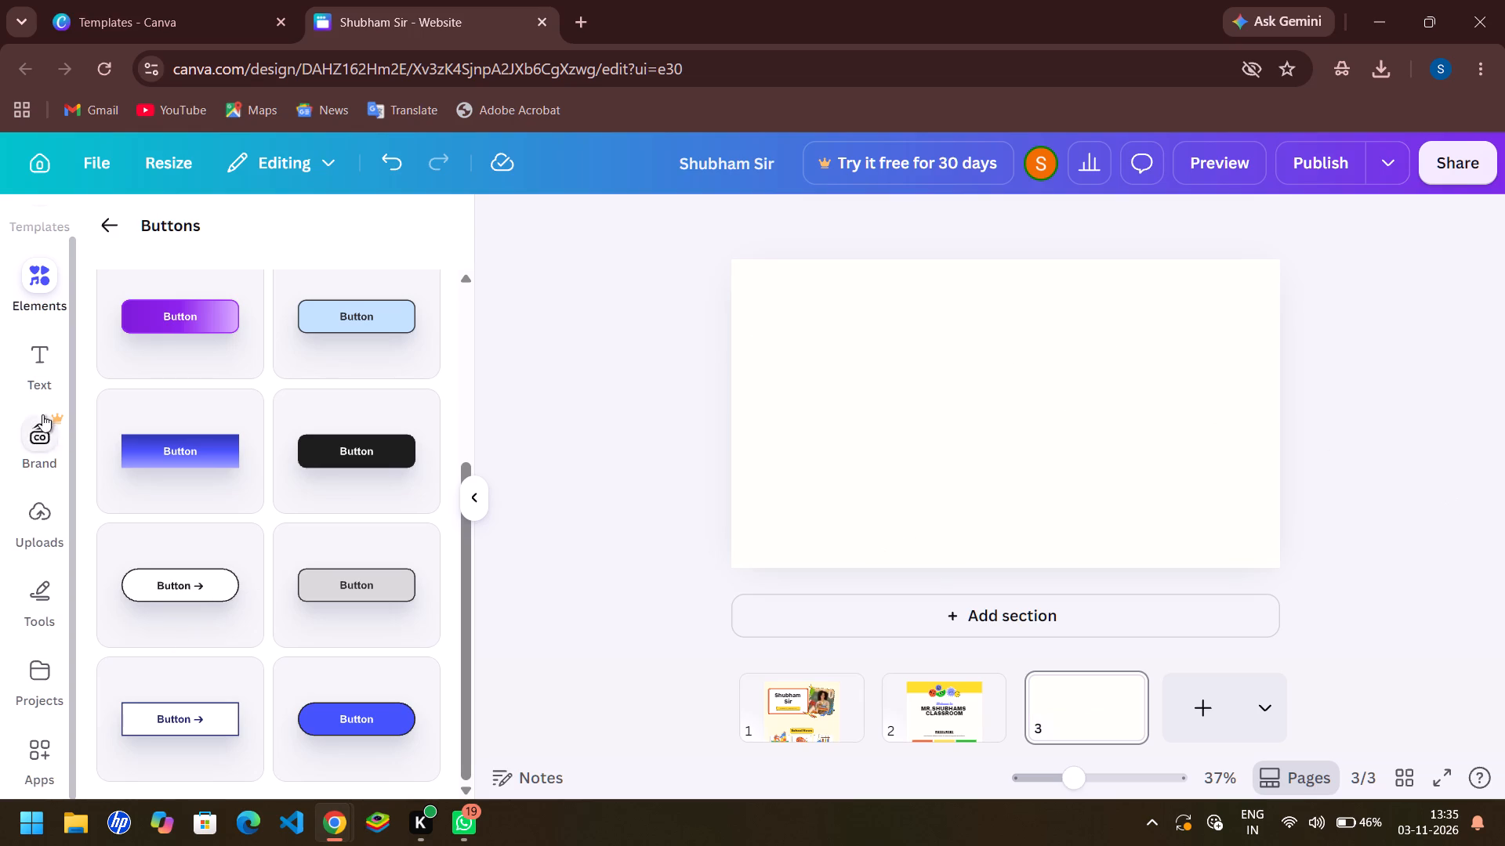
click(27, 389)
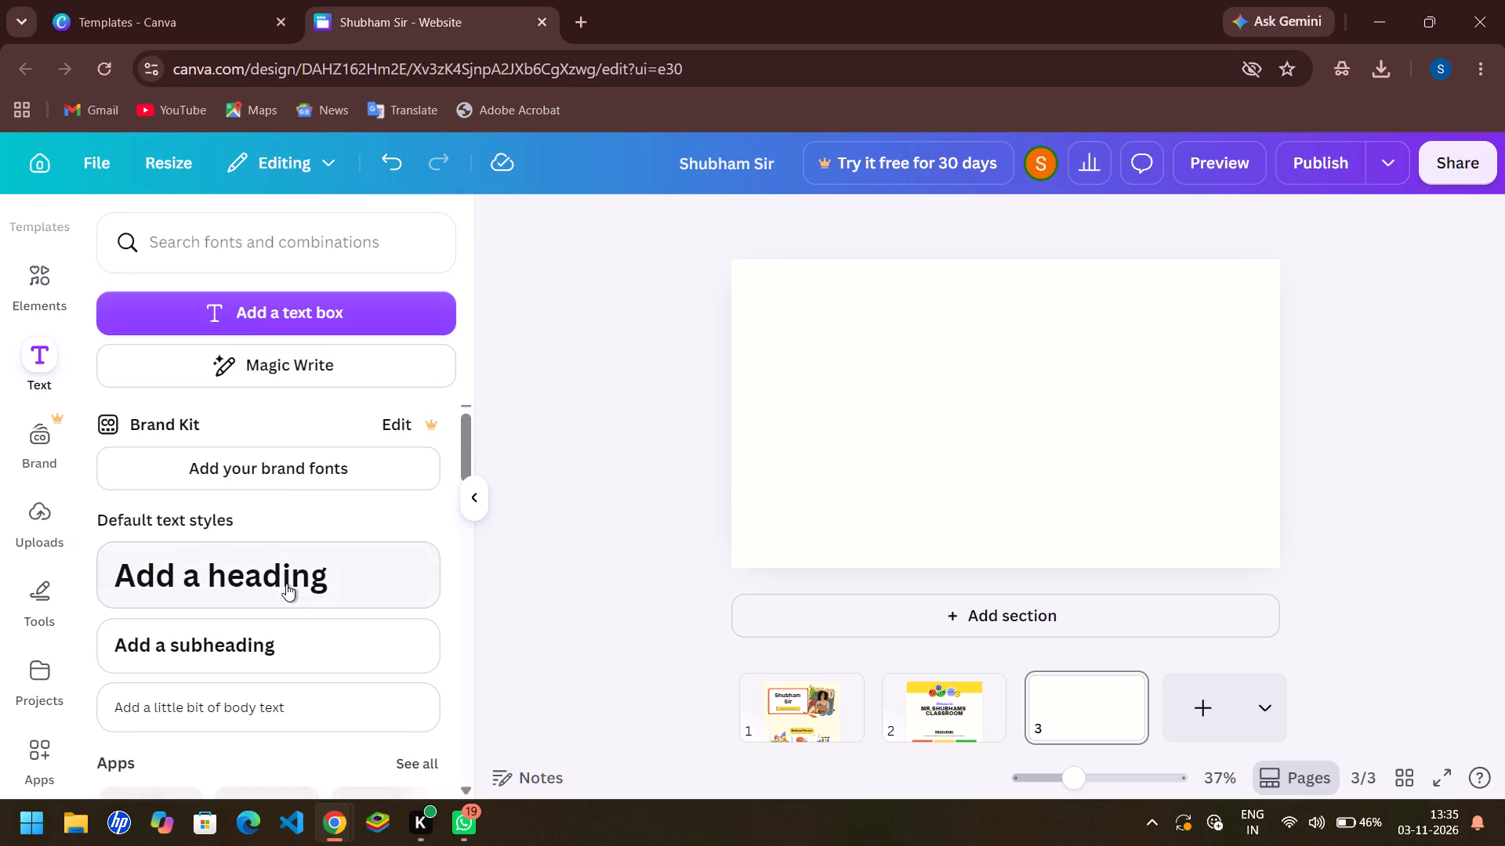
scroll(286, 584, down, 3)
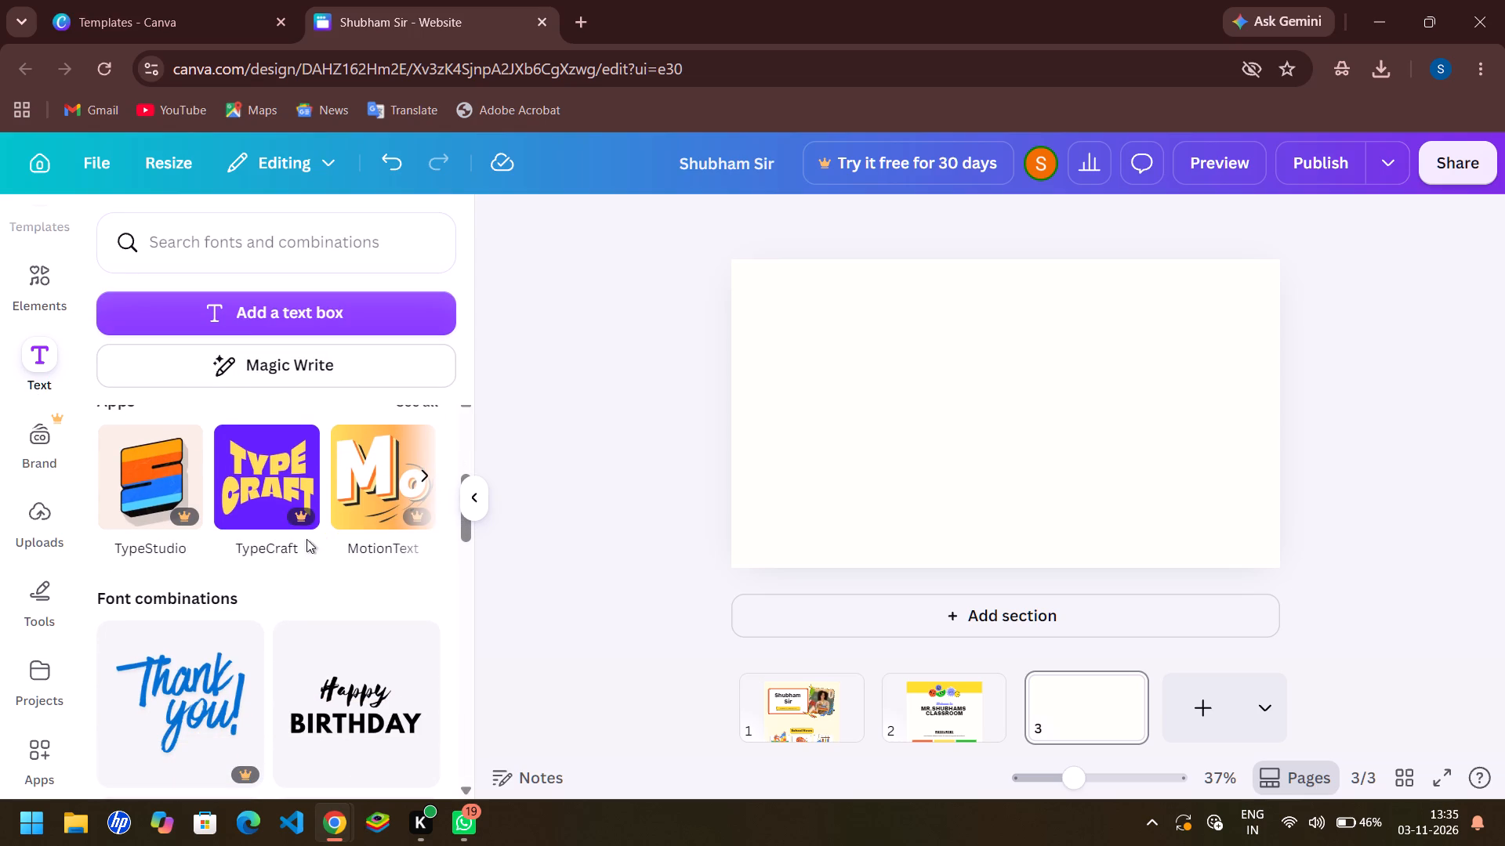
scroll(317, 532, left, 3)
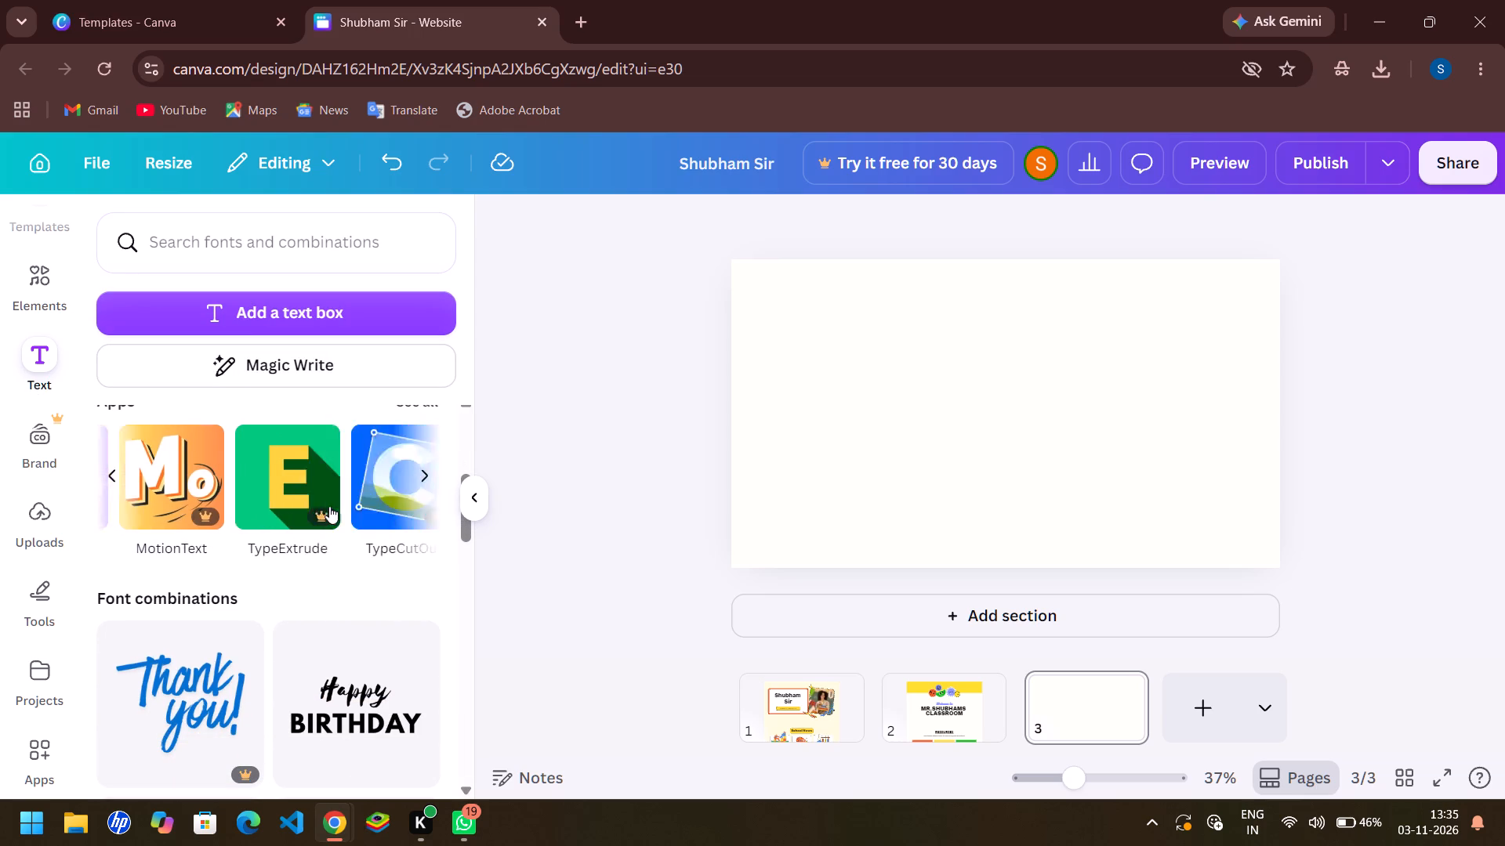
scroll(329, 506, left, 1)
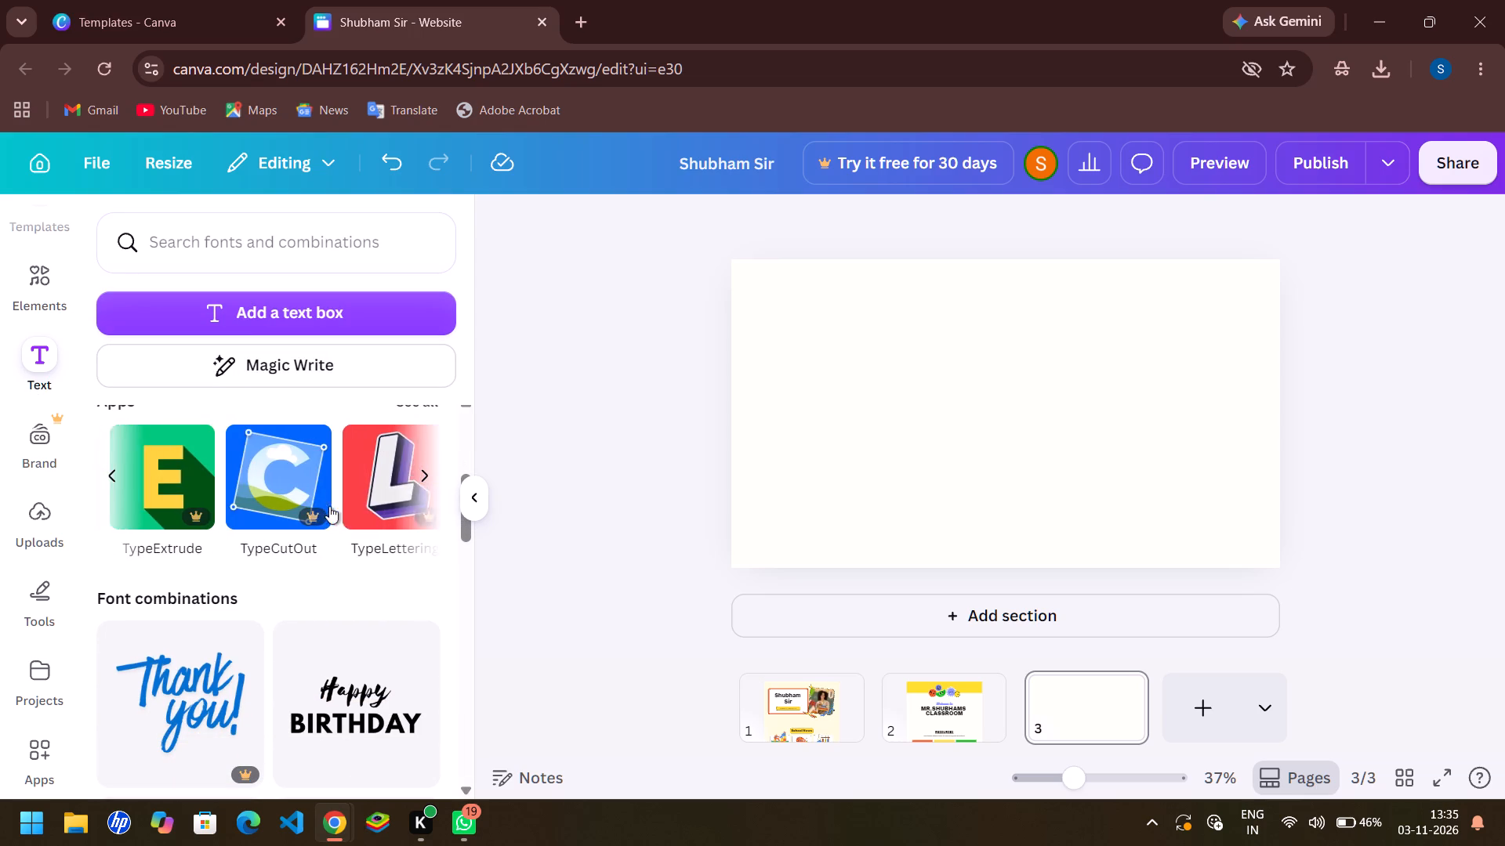